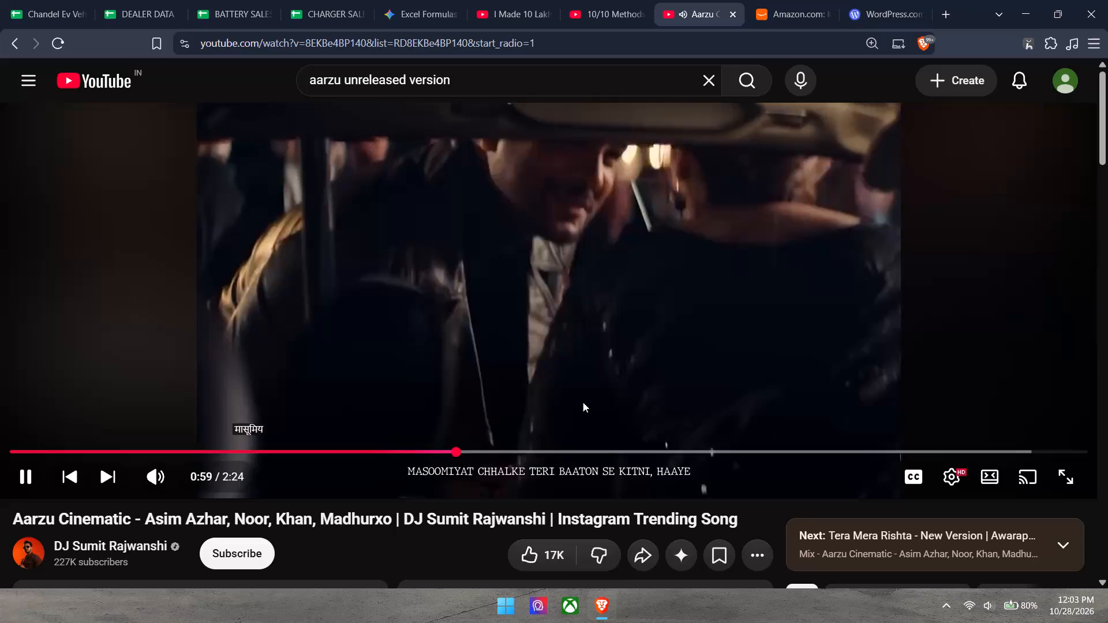
Return to the YouTube search results and search for "aarzu" instead of the unreleased version.
{"action": "left_click_drag", "start_coordinate": [342, 395], "coordinate": [324, 380]}
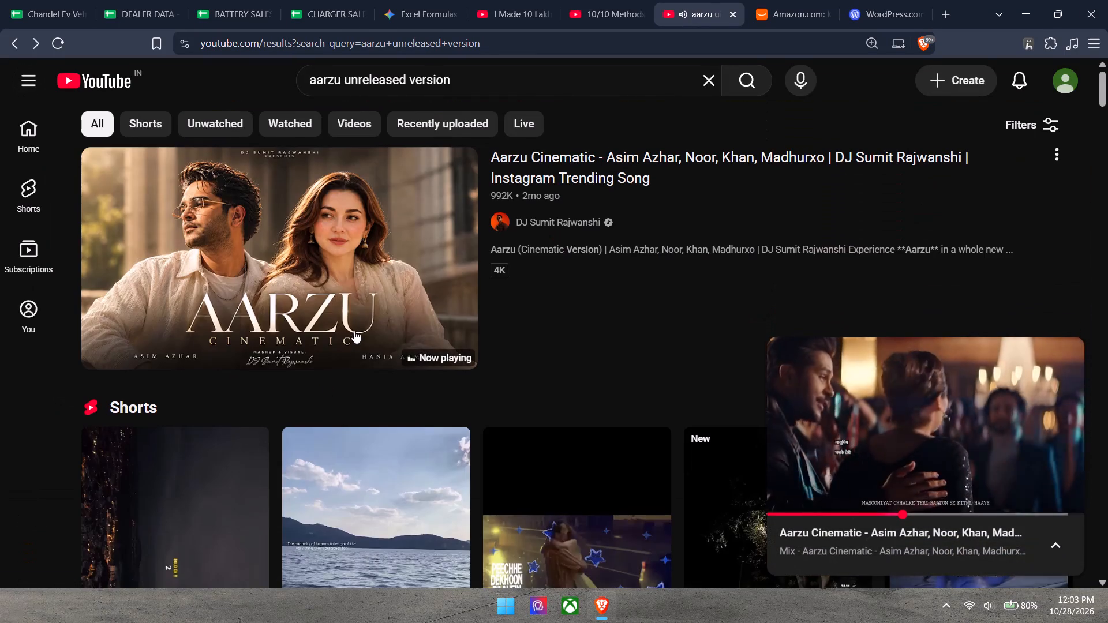
{"action": "scroll", "coordinate": [354, 331], "scroll_direction": "down", "scroll_amount": 13}
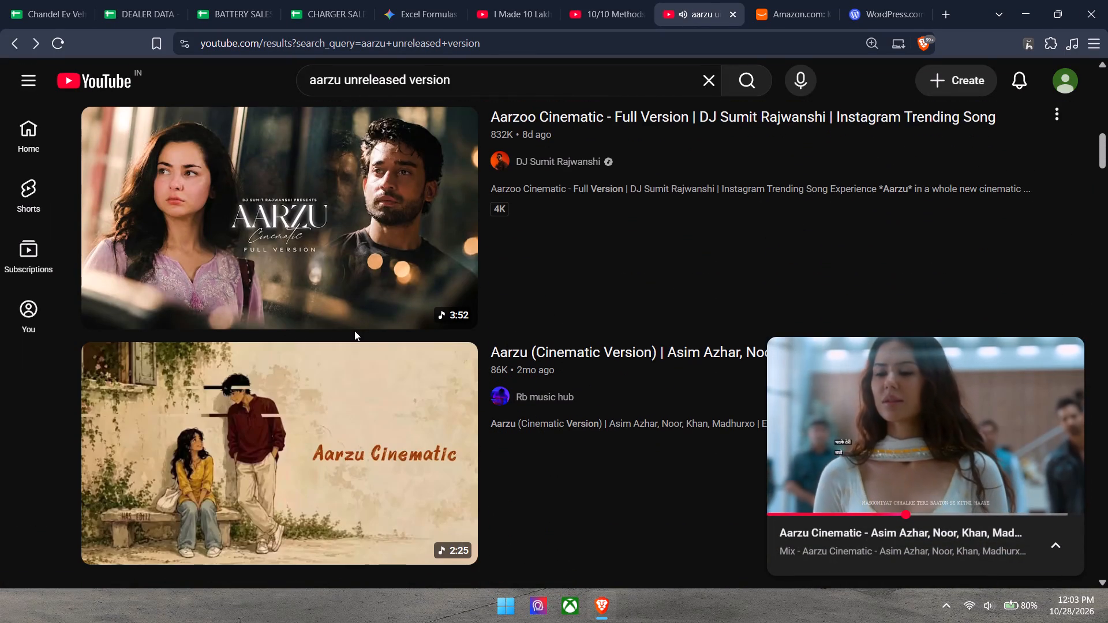
{"action": "scroll", "coordinate": [354, 331], "scroll_direction": "down", "scroll_amount": 10}
{"action": "left_click_drag", "start_coordinate": [491, 85], "coordinate": [346, 85]}
{"action": "key", "text": "BackSpace"}
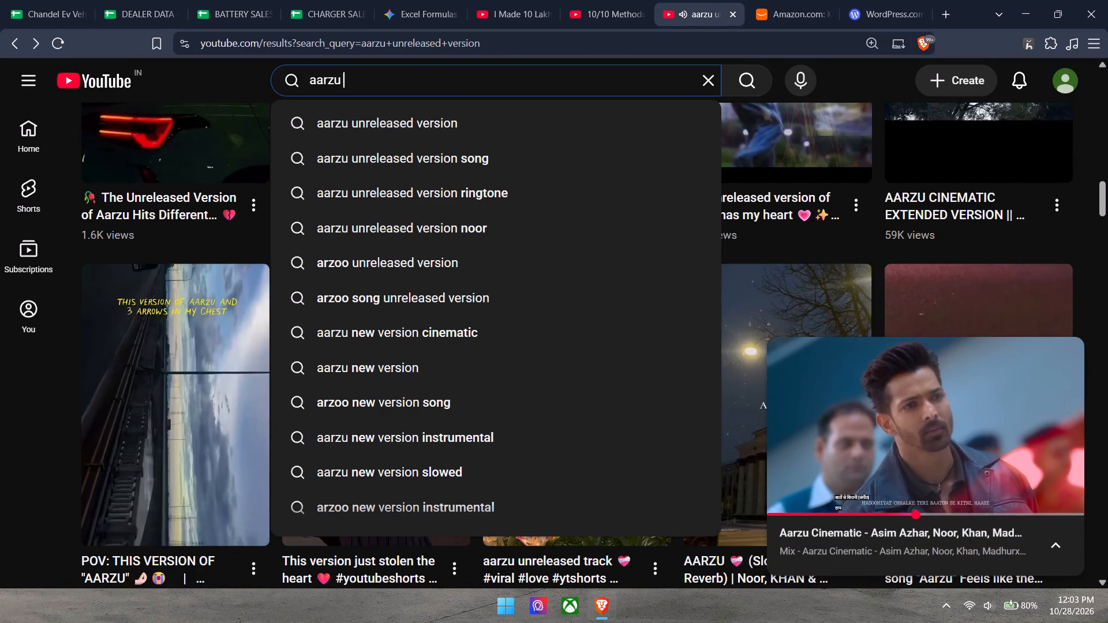
{"action": "key", "text": "Return"}
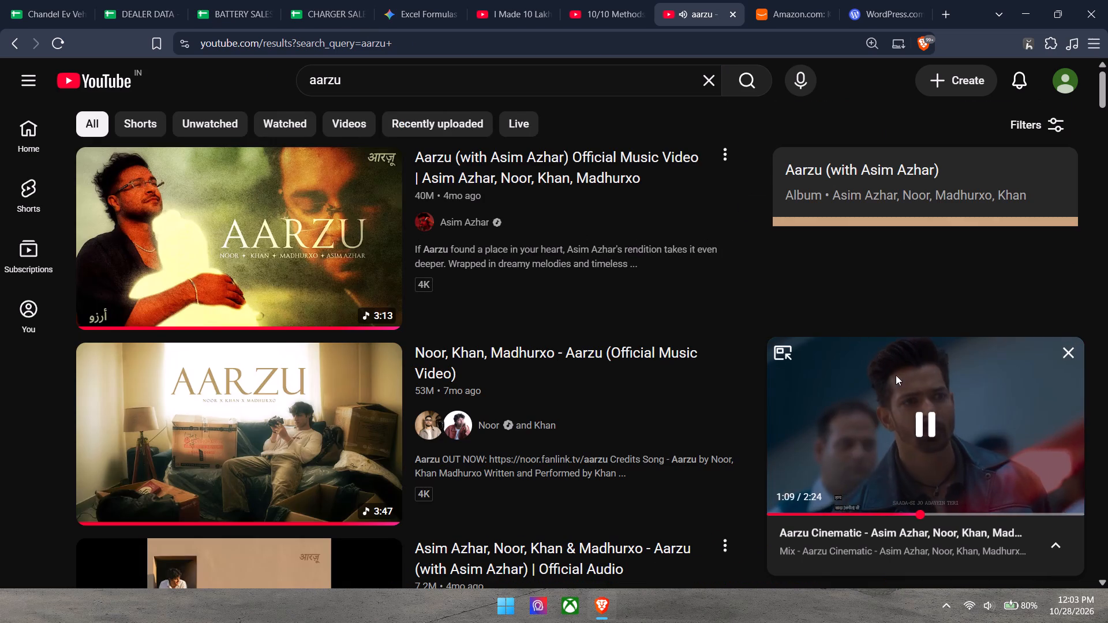
Close the mini player and play "Noor, Khan, Madhurxo - Aarzu (Official Music Video)".
{"action": "left_click", "coordinate": [1067, 351]}
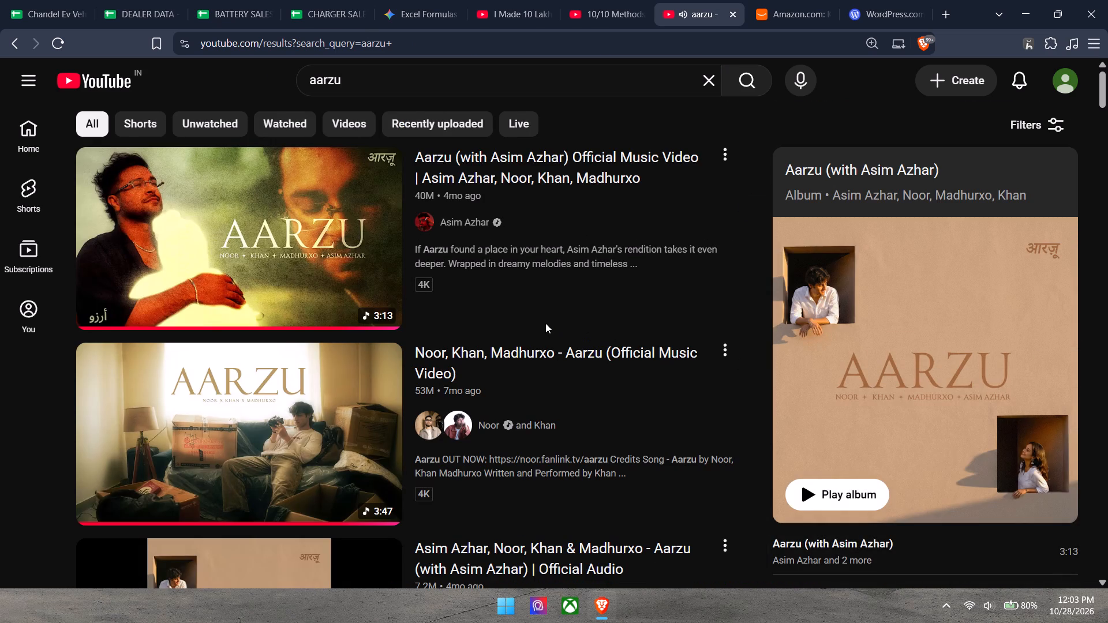
{"action": "left_click", "coordinate": [244, 440]}
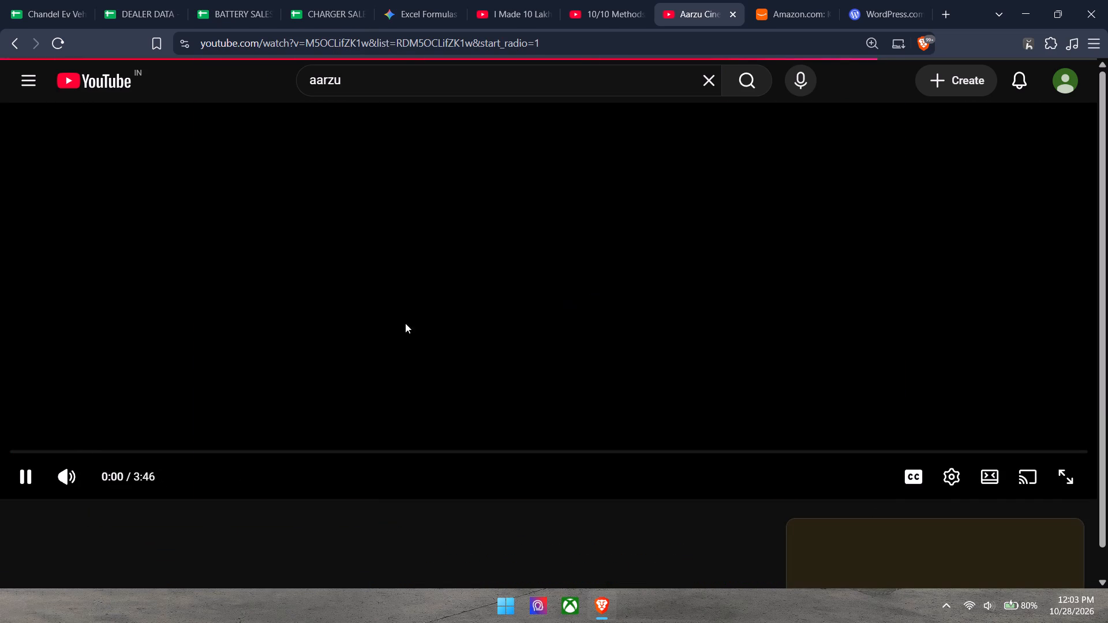
{"action": "left_click", "coordinate": [352, 340]}
{"action": "left_click", "coordinate": [352, 340]}
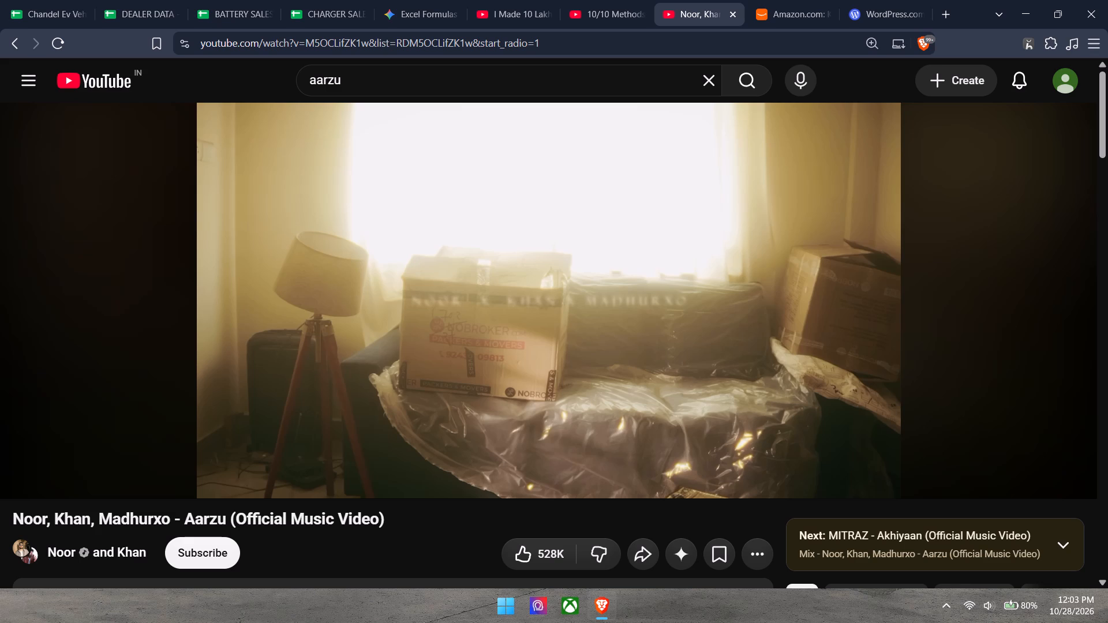
Look over the CHARGER SALES, DEALER DATA and BATTERY SALES spreadsheets and the Chandel Ev Vehicle Sales sheets, including its model and colour counts.
{"action": "left_click", "coordinate": [320, 0]}
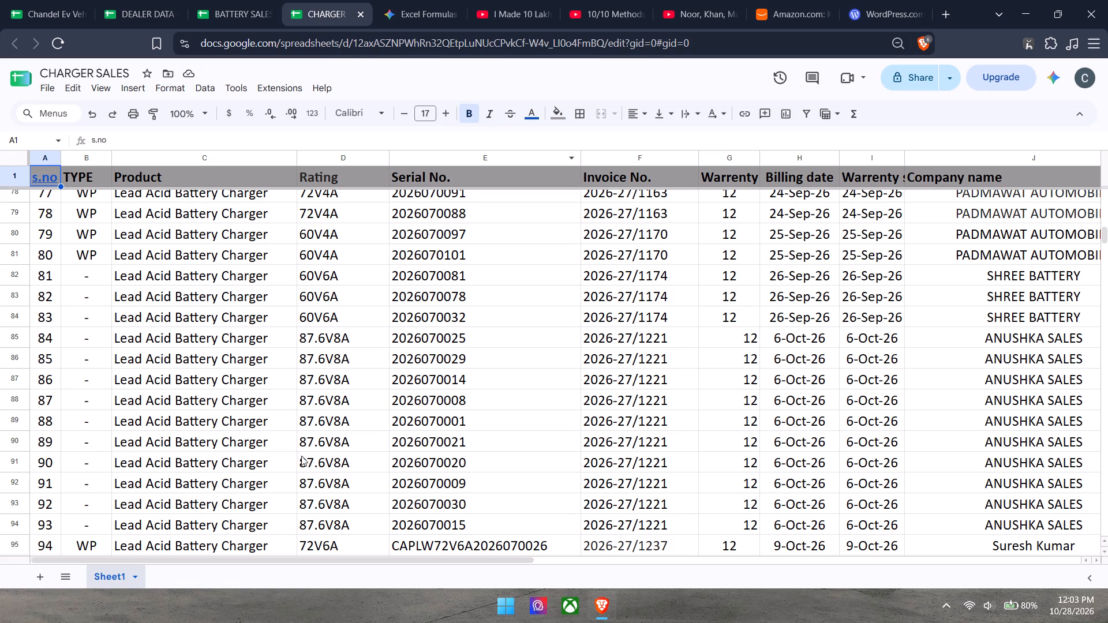
{"action": "left_click", "coordinate": [73, 0]}
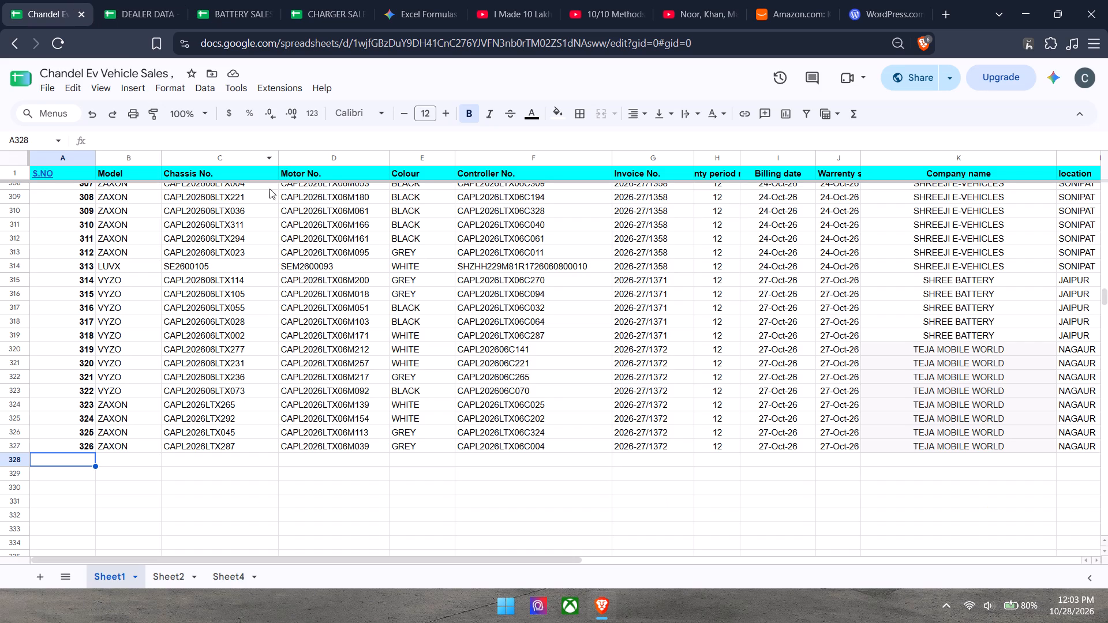
{"action": "left_click", "coordinate": [223, 573]}
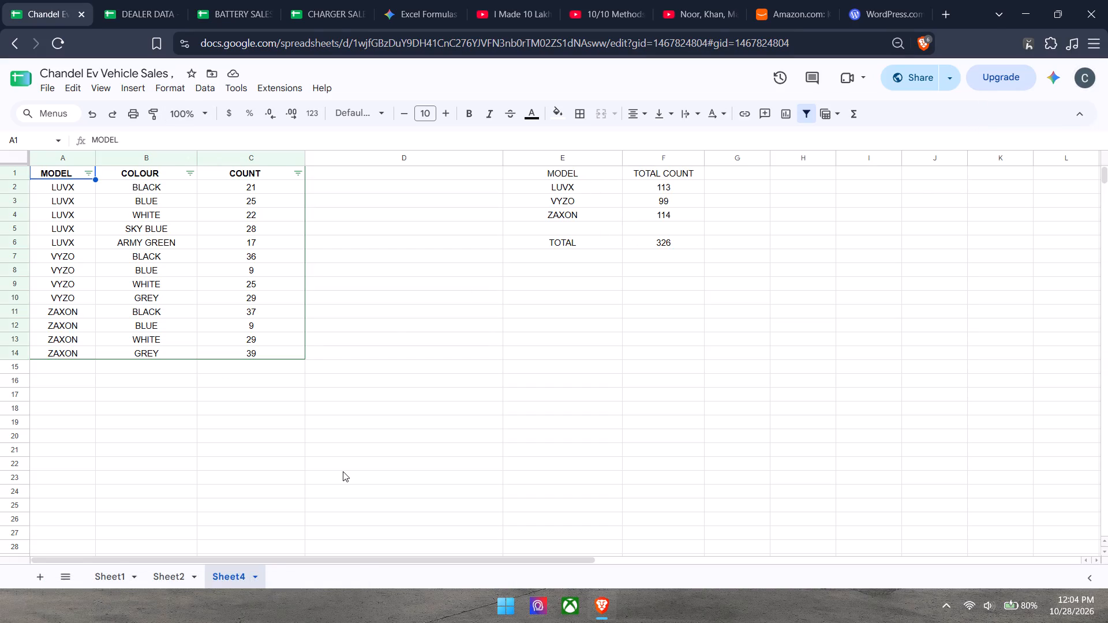
{"action": "left_click", "coordinate": [109, 580]}
{"action": "left_click", "coordinate": [174, 580]}
{"action": "left_click", "coordinate": [226, 580]}
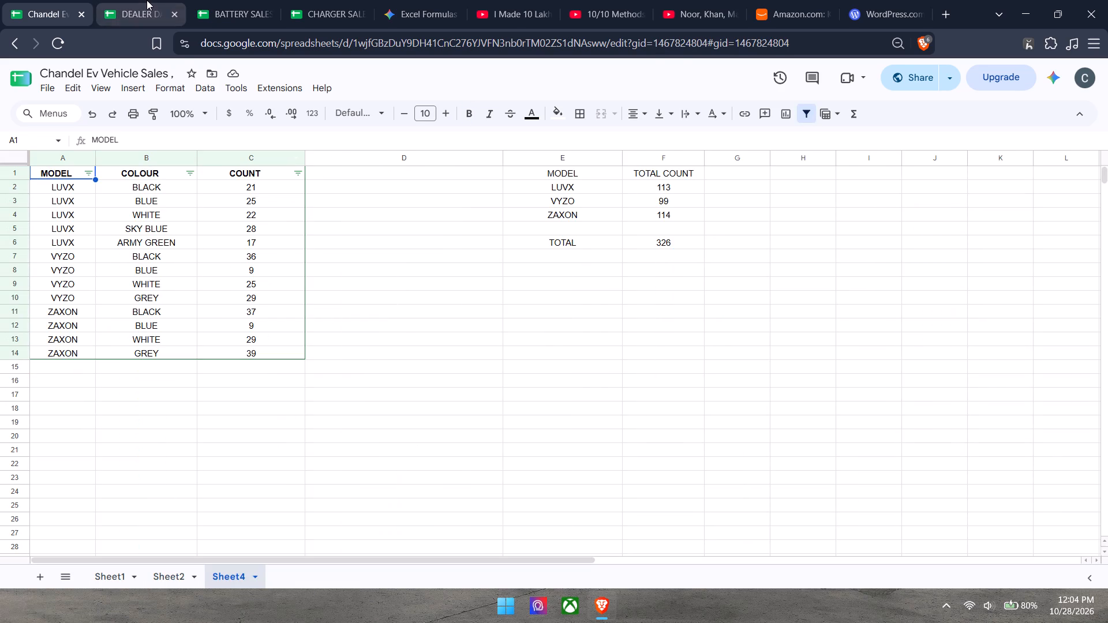
{"action": "left_click", "coordinate": [147, 0]}
{"action": "left_click", "coordinate": [229, 0]}
{"action": "left_click", "coordinate": [312, 0]}
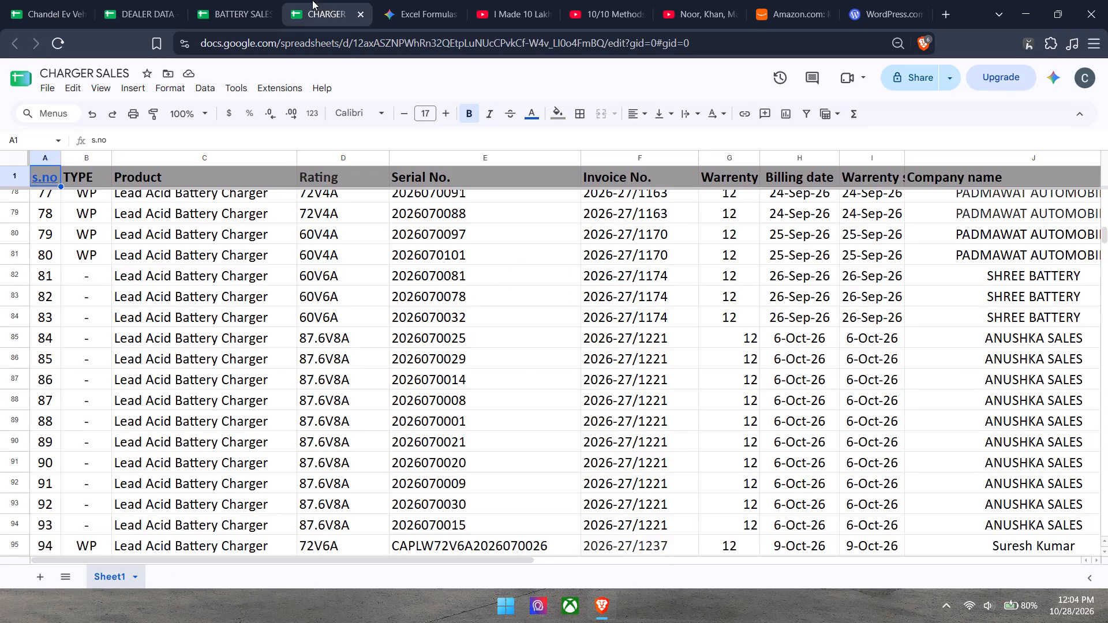
{"action": "left_click_drag", "start_coordinate": [246, 0], "coordinate": [241, 0]}
{"action": "left_click", "coordinate": [88, 0]}
Move the DEALER DATA spreadsheet ahead of Chandel Ev Vehicle Sales in the browser's tab order.
{"action": "left_click", "coordinate": [154, 0]}
{"action": "left_click_drag", "start_coordinate": [154, 0], "coordinate": [59, 0]}
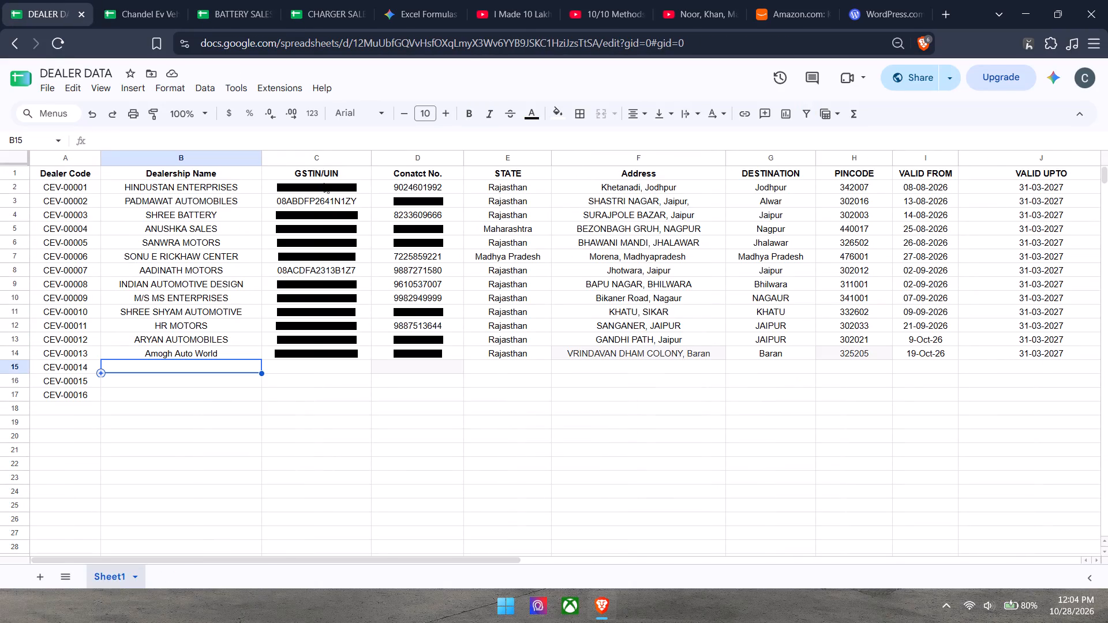
Check Amogh Auto World, the last filled dealer entry, and examine the October company names and locations in Sheet1 of Chandel Ev Vehicle Sales.
{"action": "left_click", "coordinate": [205, 356]}
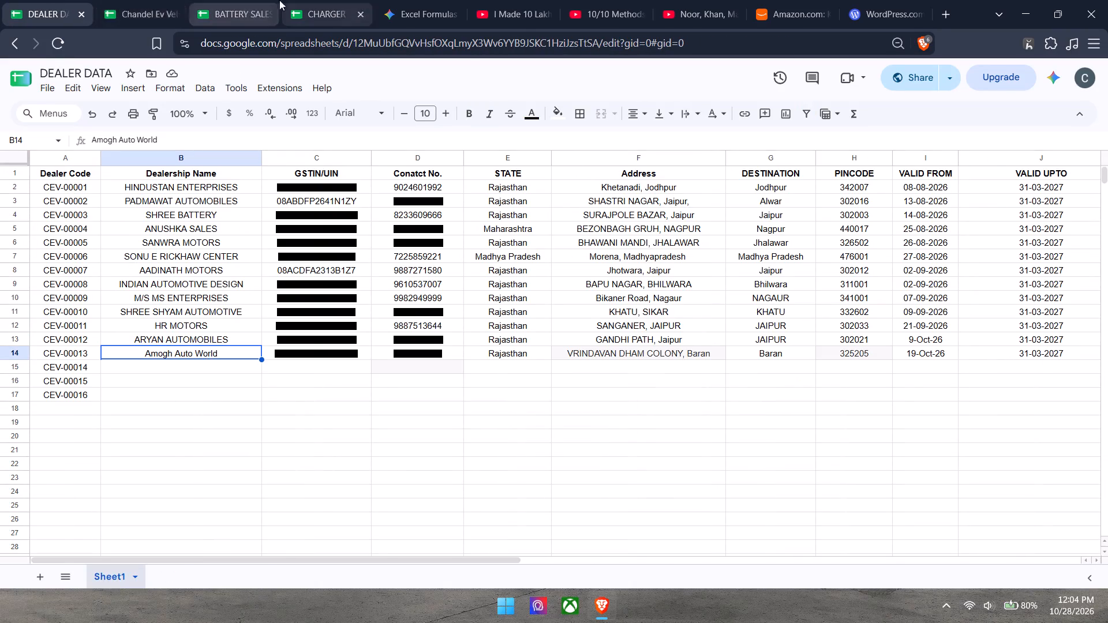
{"action": "left_click", "coordinate": [108, 0]}
{"action": "left_click", "coordinate": [224, 0]}
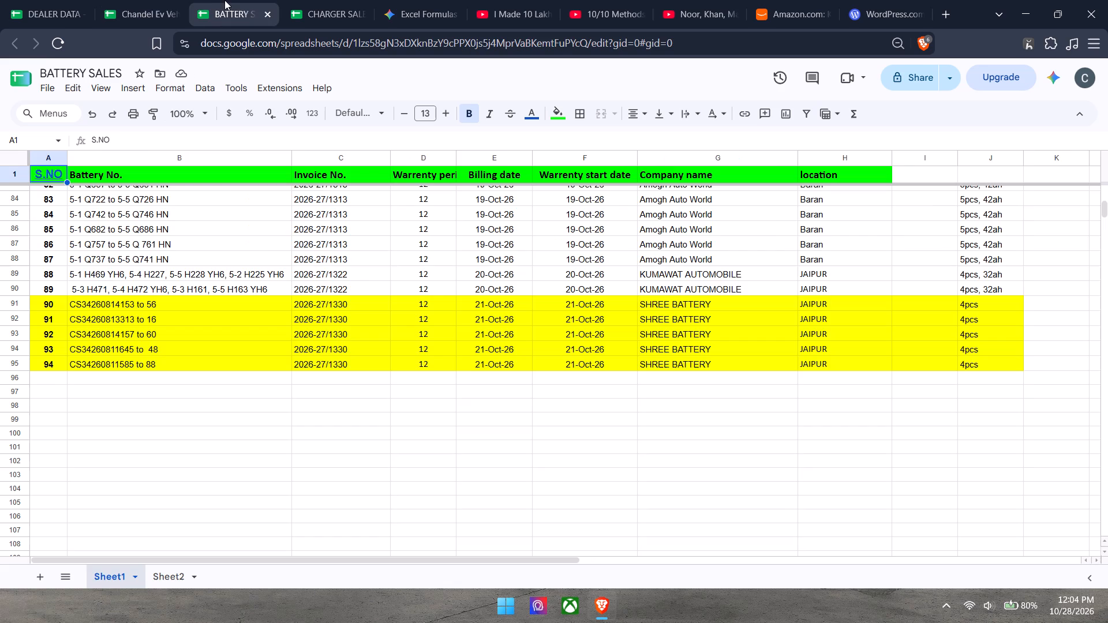
{"action": "left_click", "coordinate": [151, 0]}
{"action": "left_click", "coordinate": [96, 568]}
{"action": "scroll", "coordinate": [508, 508], "scroll_direction": "up", "scroll_amount": 1}
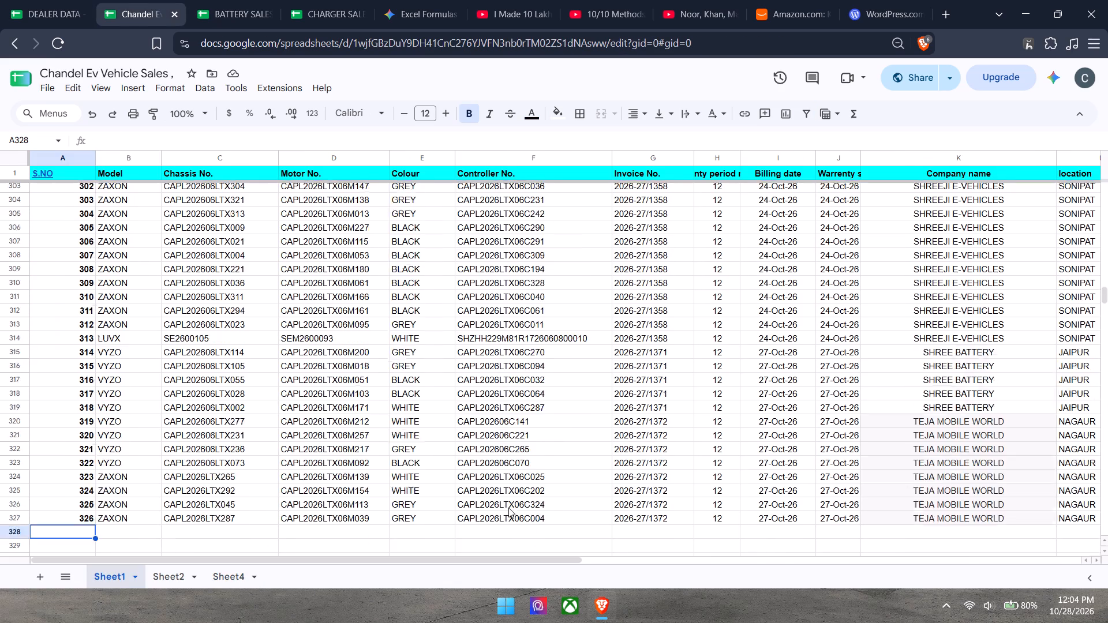
{"action": "scroll", "coordinate": [508, 508], "scroll_direction": "up", "scroll_amount": 2}
{"action": "left_click", "coordinate": [440, 568]}
{"action": "left_click_drag", "start_coordinate": [440, 561], "coordinate": [552, 560]}
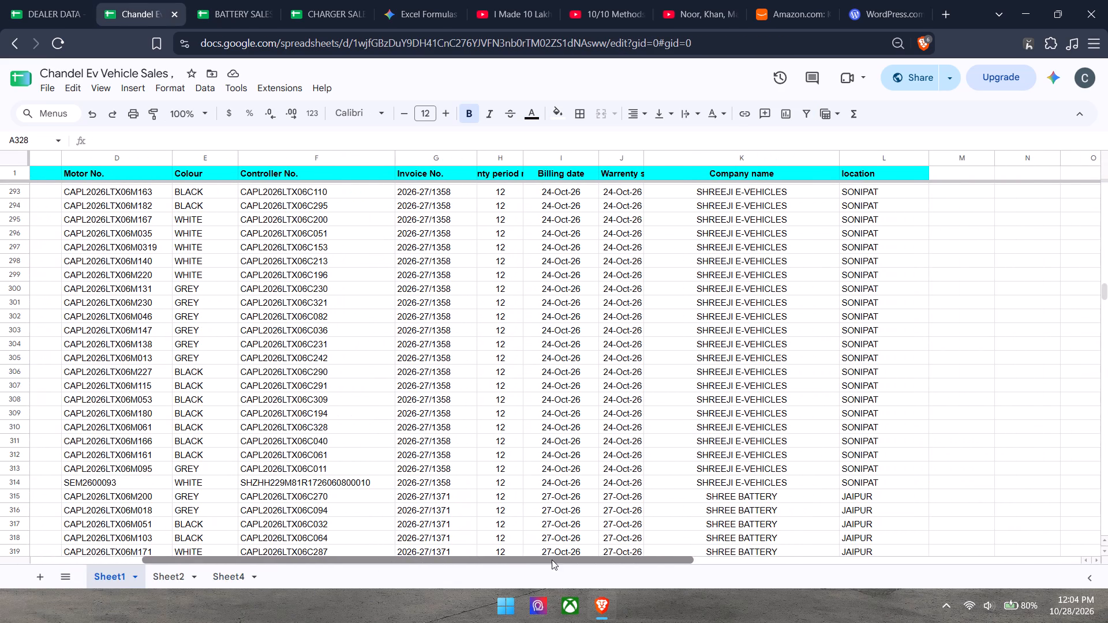
{"action": "left_click_drag", "start_coordinate": [552, 560], "coordinate": [553, 558]}
{"action": "scroll", "coordinate": [669, 463], "scroll_direction": "up", "scroll_amount": 6}
{"action": "scroll", "coordinate": [699, 473], "scroll_direction": "down", "scroll_amount": 2}
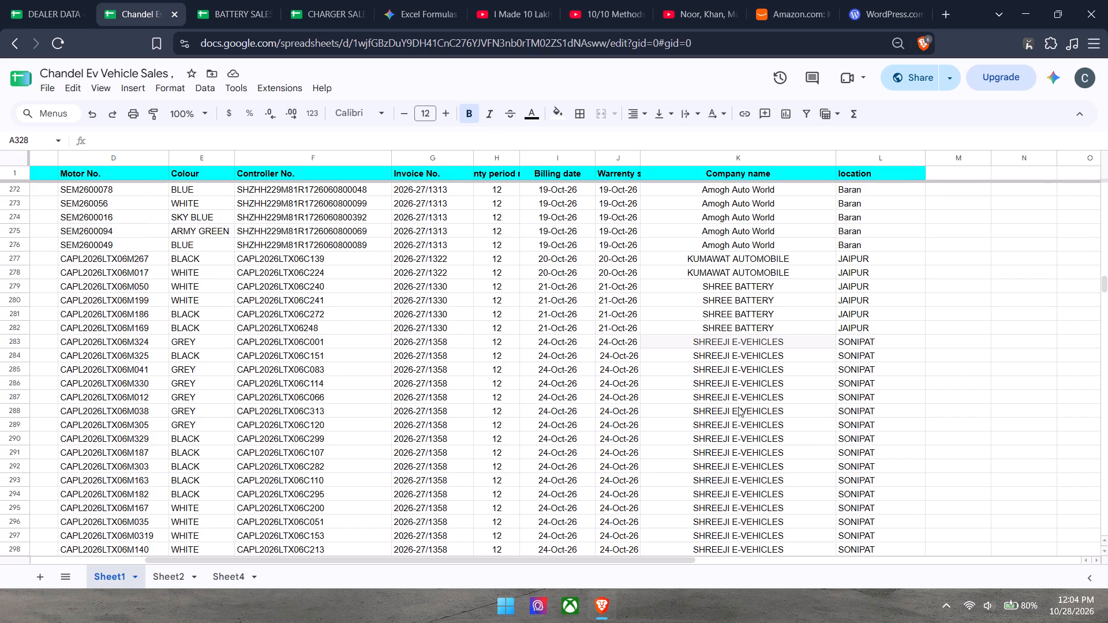
{"action": "scroll", "coordinate": [747, 397], "scroll_direction": "up", "scroll_amount": 5}
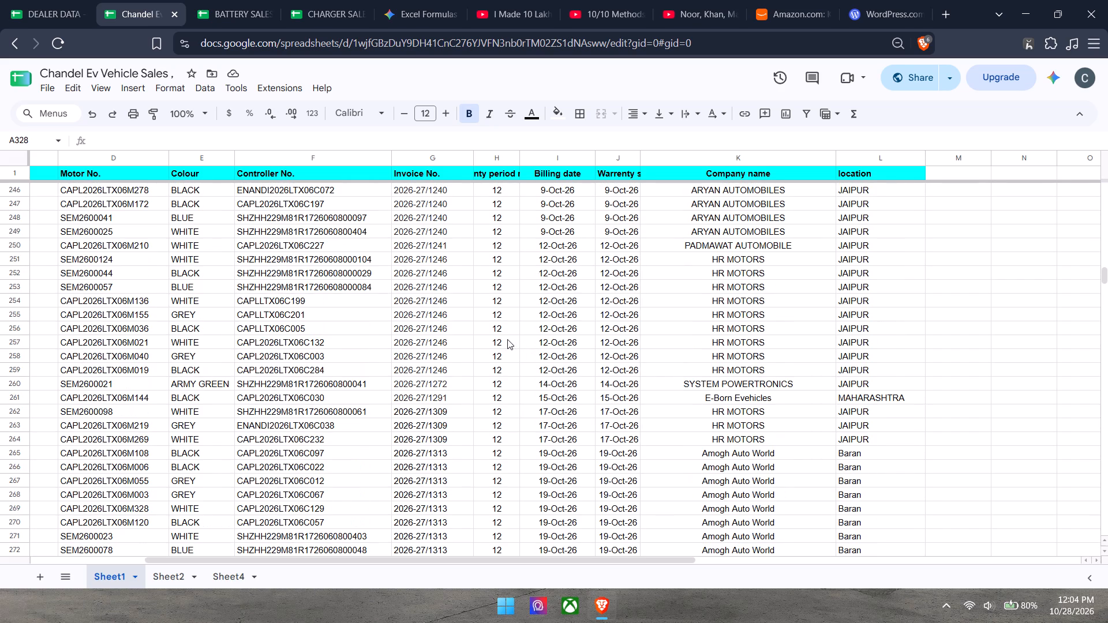
{"action": "scroll", "coordinate": [764, 395], "scroll_direction": "down", "scroll_amount": 1}
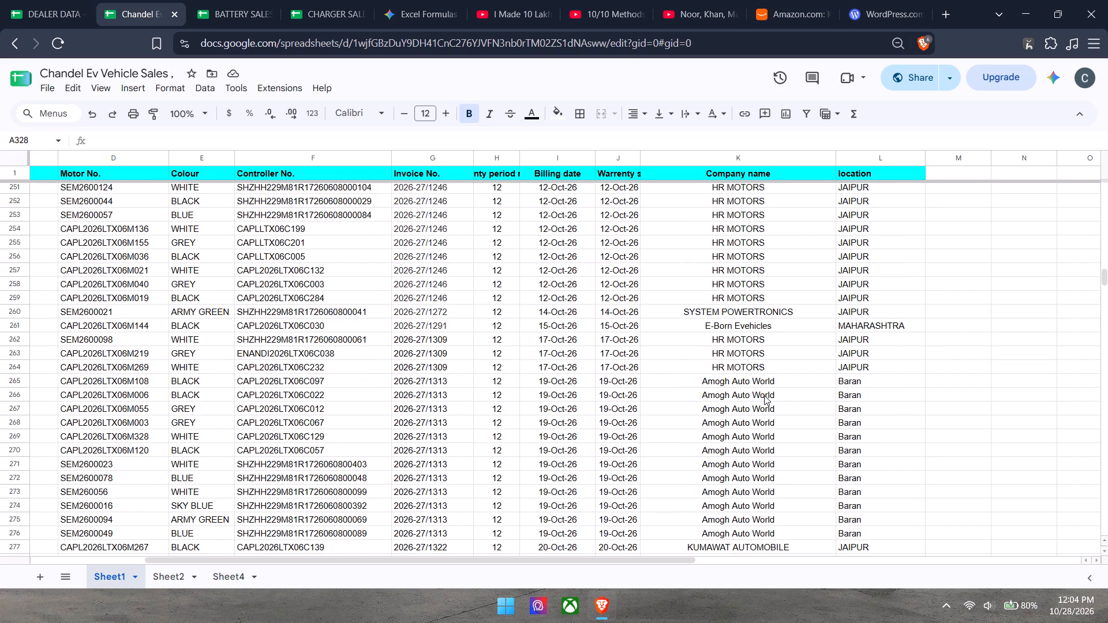
{"action": "scroll", "coordinate": [725, 369], "scroll_direction": "down", "scroll_amount": 2}
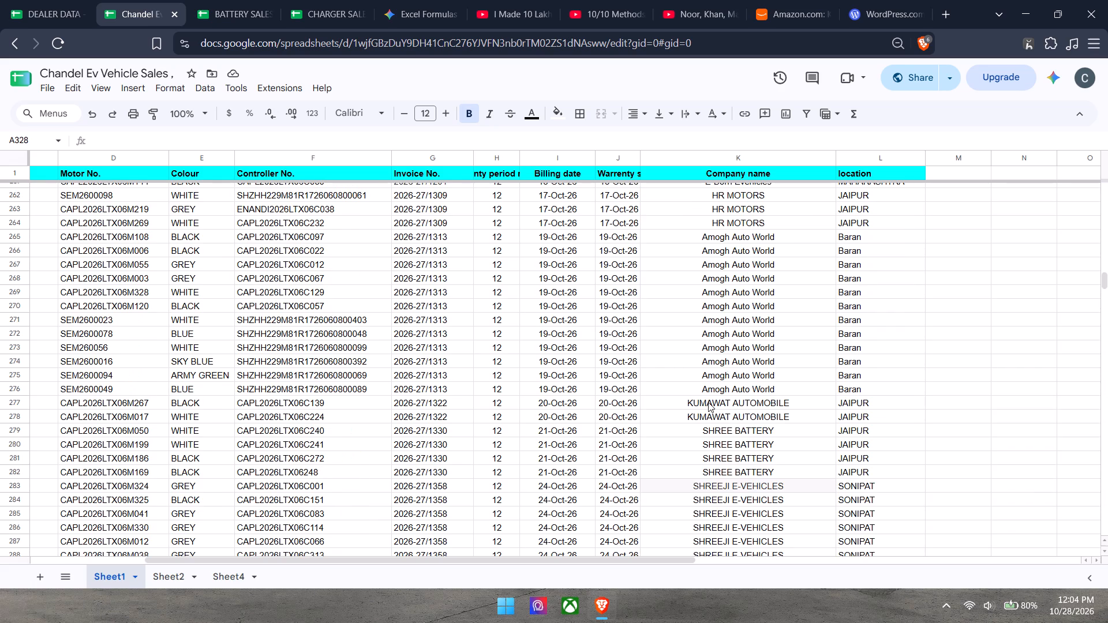
{"action": "scroll", "coordinate": [708, 402], "scroll_direction": "down", "scroll_amount": 2}
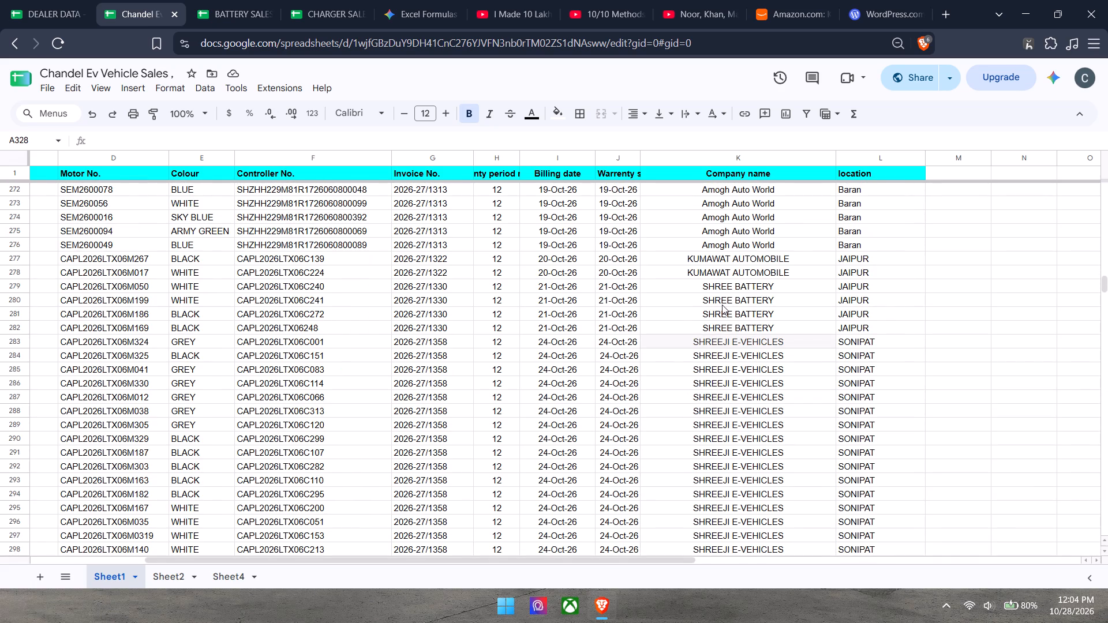
{"action": "left_click", "coordinate": [73, 0]}
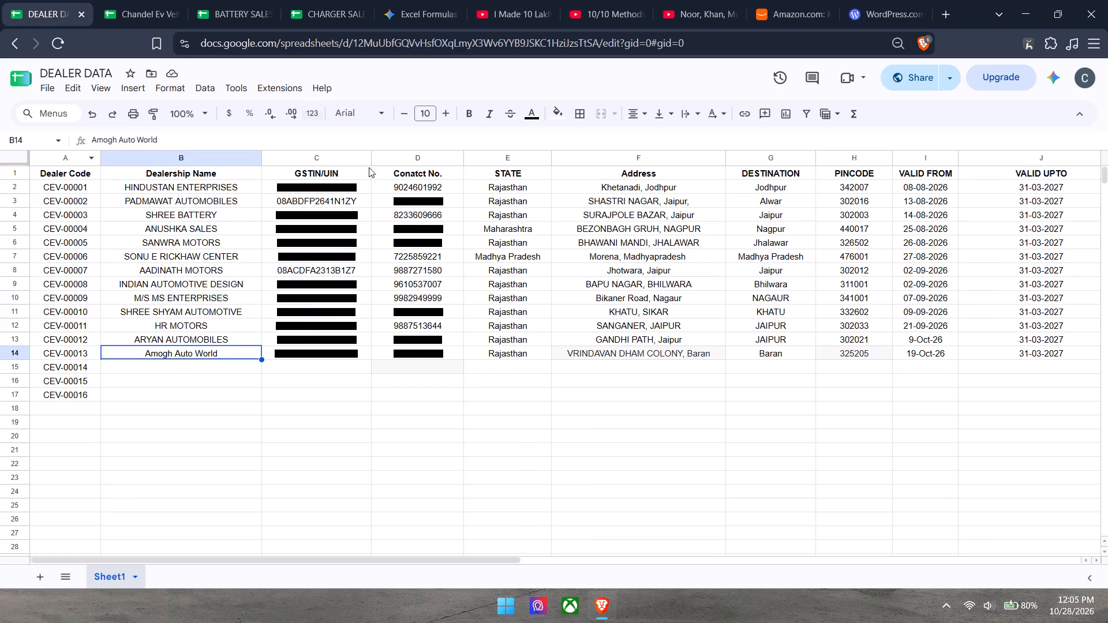
{"action": "left_click", "coordinate": [129, 0]}
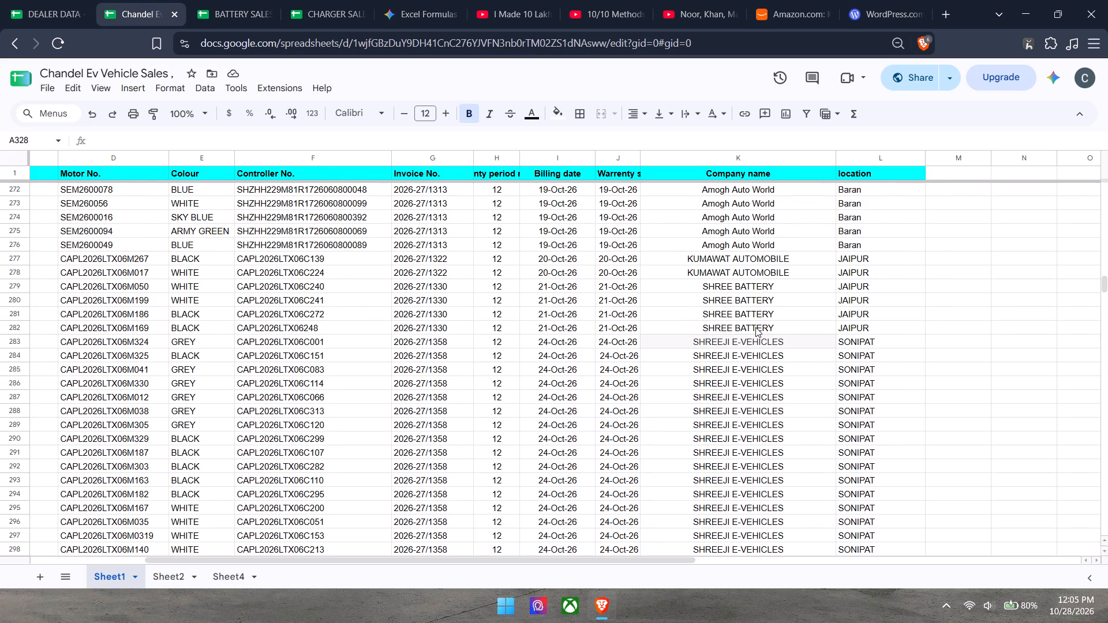
{"action": "scroll", "coordinate": [755, 327], "scroll_direction": "down", "scroll_amount": 1}
{"action": "scroll", "coordinate": [734, 282], "scroll_direction": "down", "scroll_amount": 1}
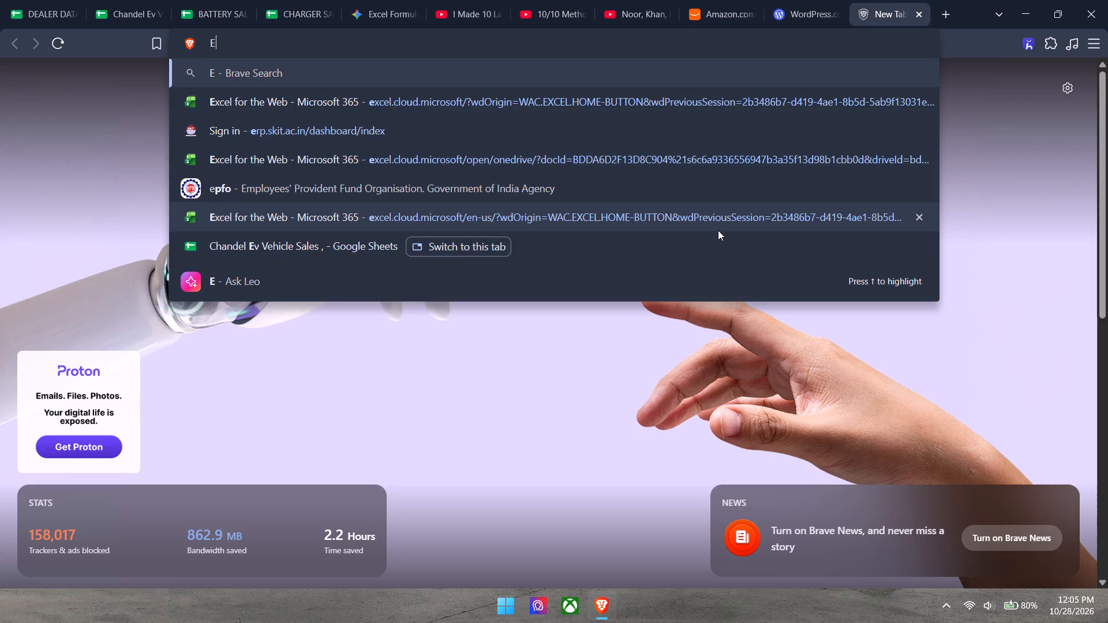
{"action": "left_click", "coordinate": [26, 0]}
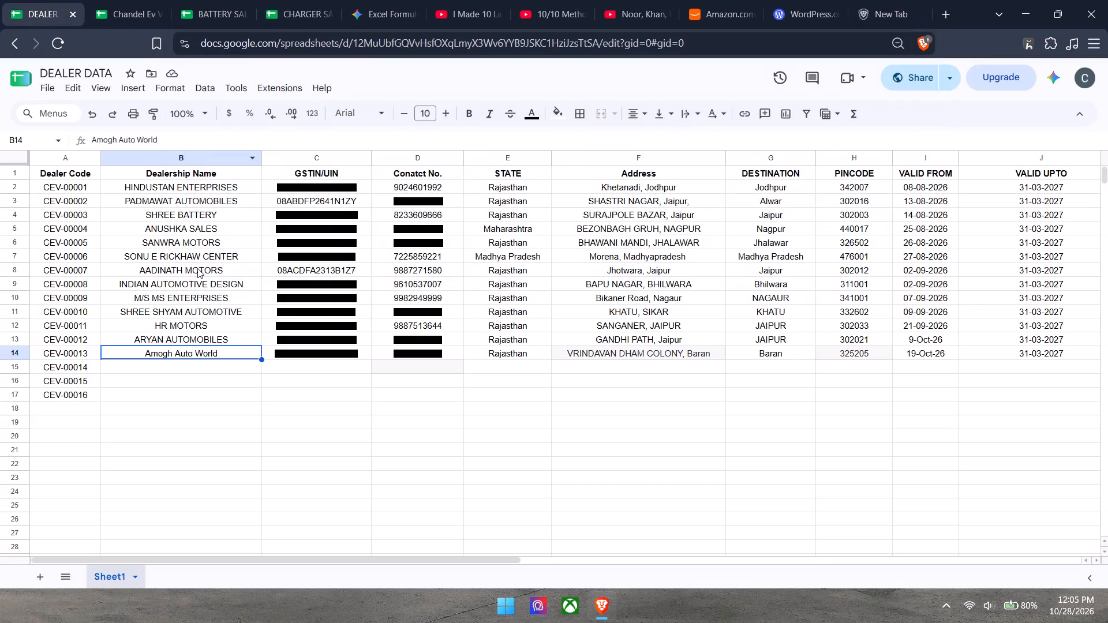
Switch to File Explorer and open invoice Sales_2026-27_1358 from the SALES folder inside CAPL OFFICE.
{"action": "left_click", "coordinate": [141, 0]}
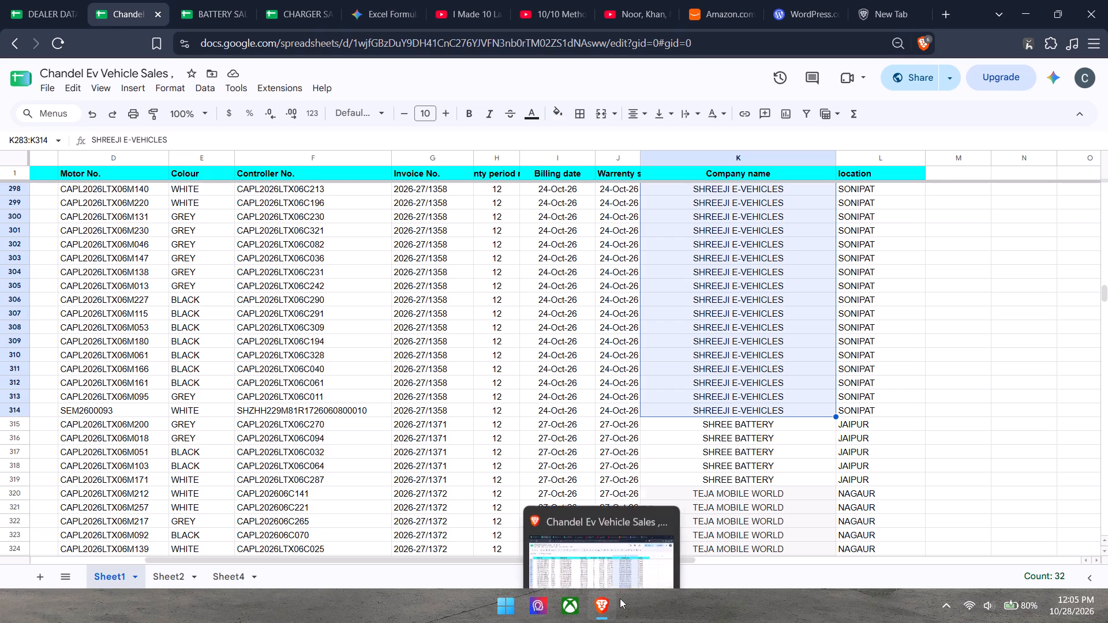
{"action": "double_click", "coordinate": [115, 26]}
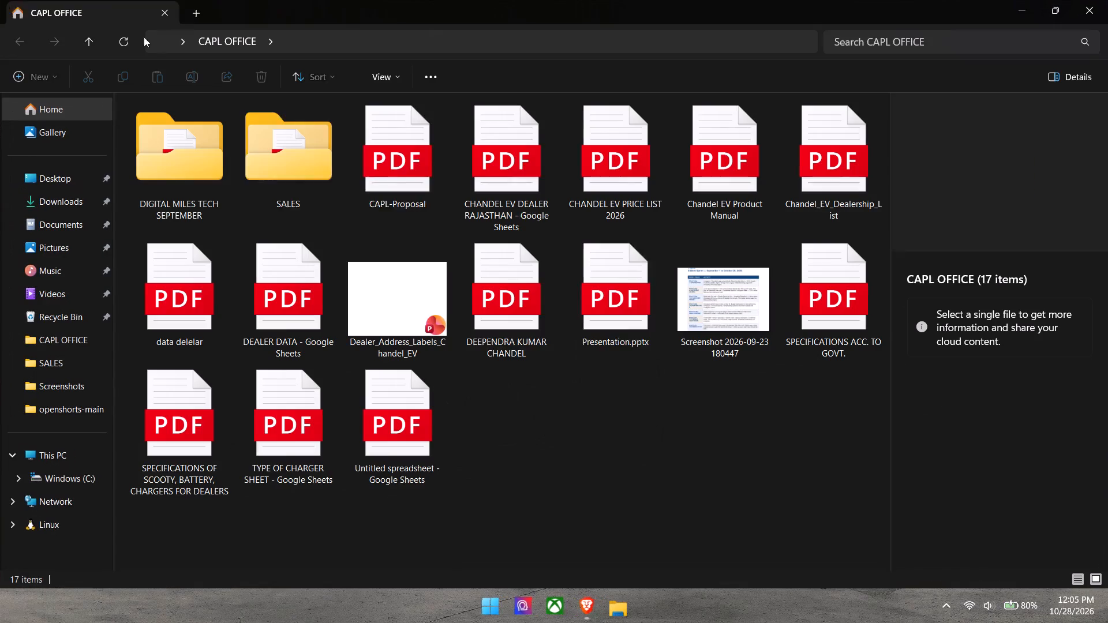
{"action": "double_click", "coordinate": [320, 163]}
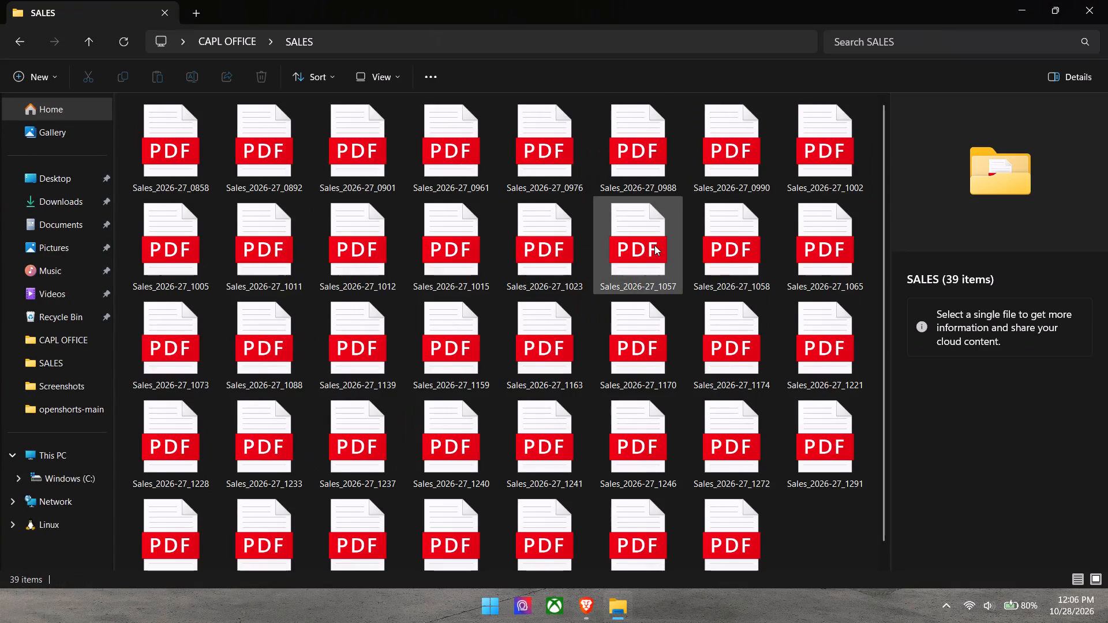
{"action": "scroll", "coordinate": [654, 245], "scroll_direction": "down", "scroll_amount": 6}
{"action": "double_click", "coordinate": [566, 533]}
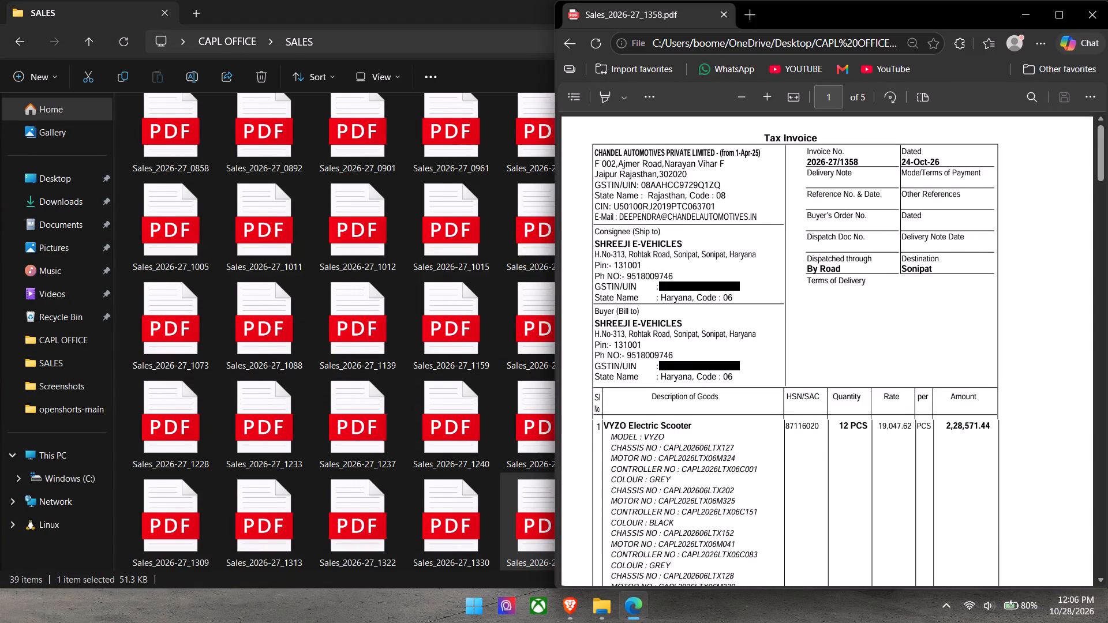
Copy the buyer's GSTIN from the SHREEJI E-VEHICLES invoice and open the GST portal's taxpayer search page in a new tab.
{"action": "double_click", "coordinate": [692, 363]}
{"action": "key", "text": "ctrl+c"}
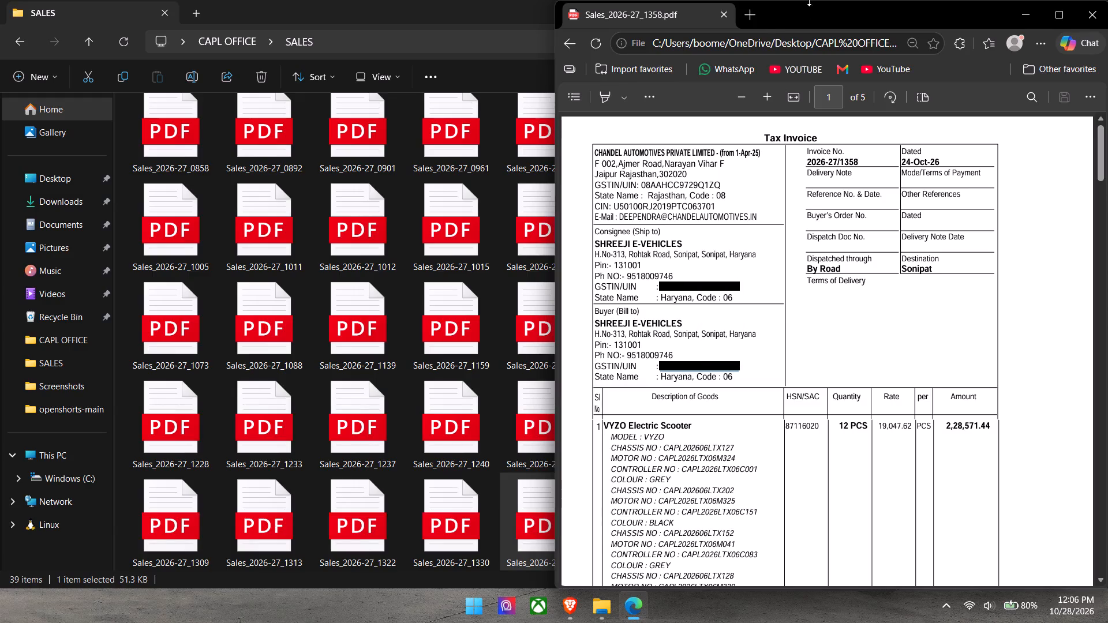
{"action": "left_click", "coordinate": [757, 19]}
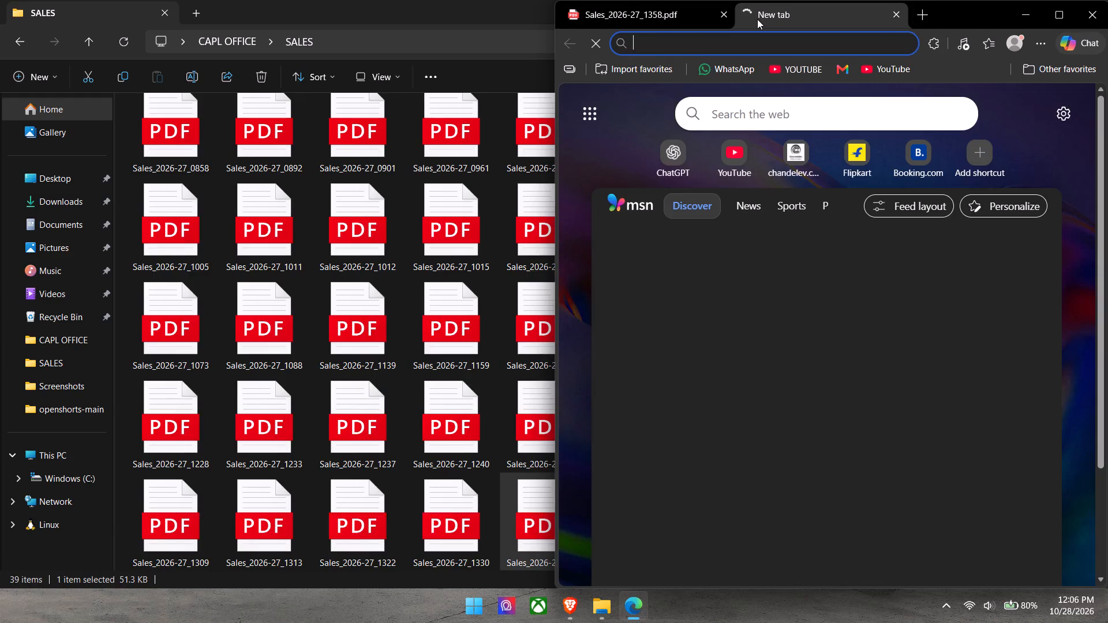
{"action": "type", "text": "GST"}
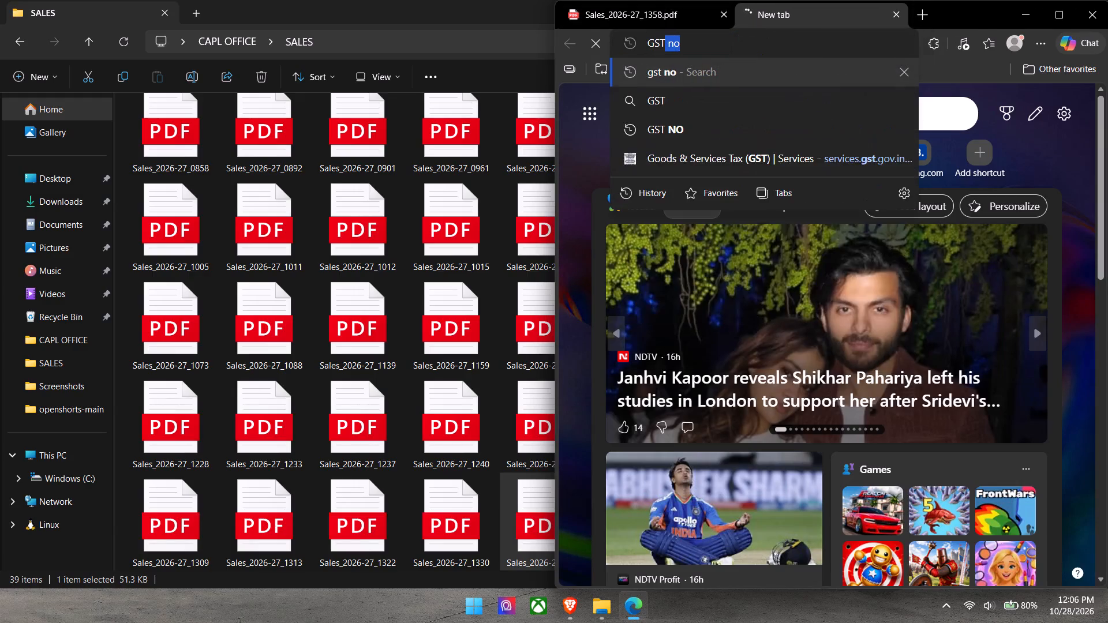
{"action": "key", "text": "Down"}
{"action": "key", "text": "Down"}
{"action": "key", "text": "Down"}
{"action": "key", "text": "Down"}
{"action": "key", "text": "Down"}
{"action": "key", "text": "Down"}
{"action": "key", "text": "Down"}
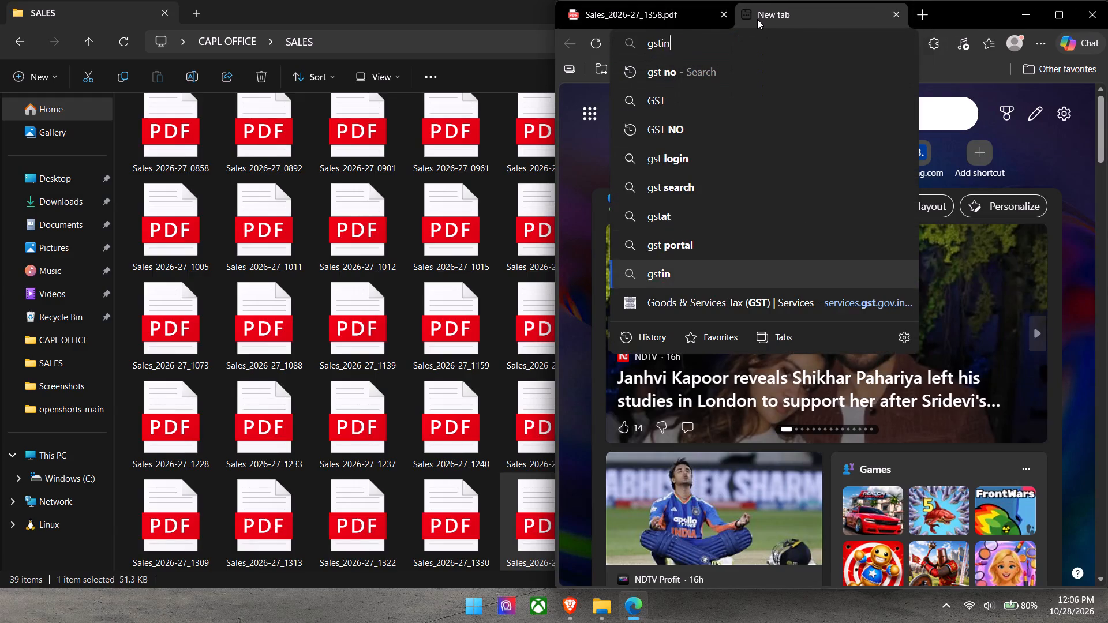
{"action": "key", "text": "Down"}
{"action": "key", "text": "Return"}
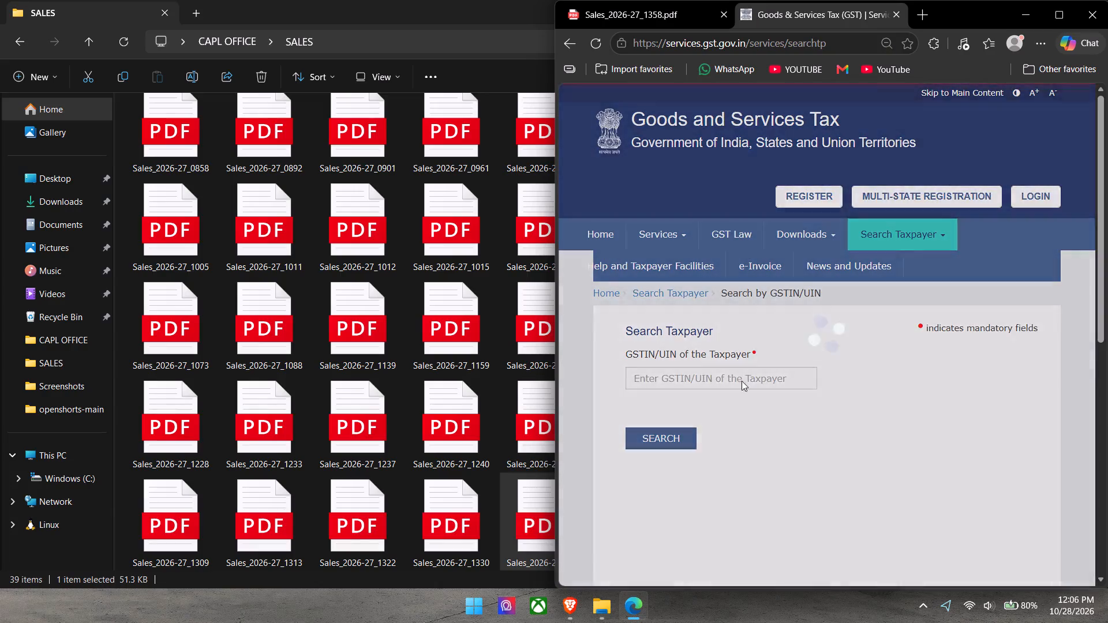
Search the GST portal for the taxpayer by the copied GSTIN, completing the captcha, and view the record.
{"action": "left_click", "coordinate": [717, 378]}
{"action": "double_click", "coordinate": [710, 377]}
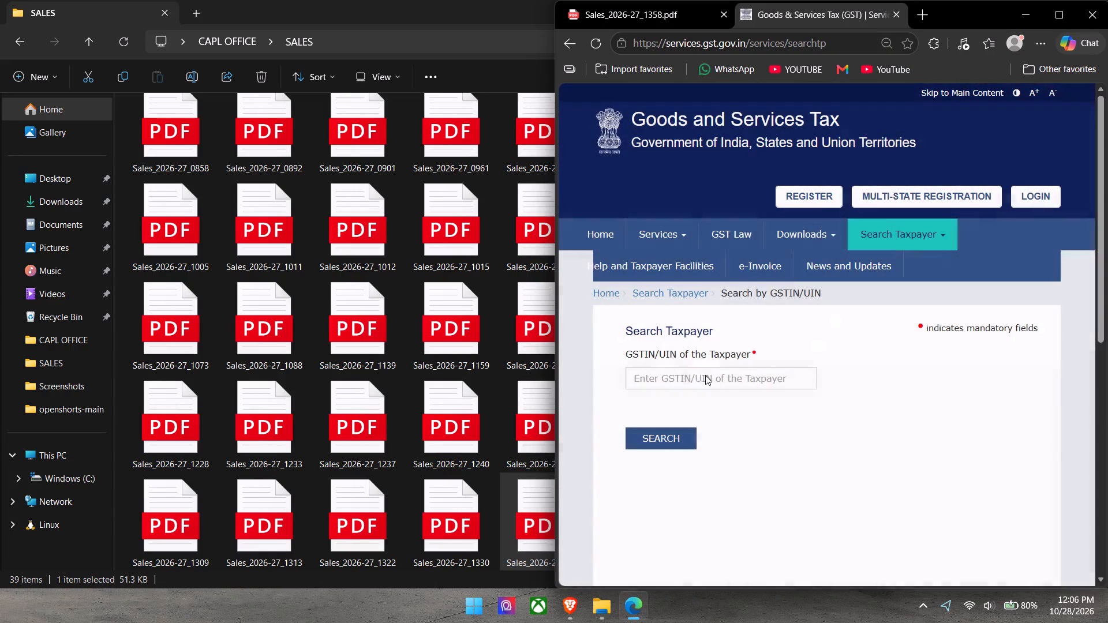
{"action": "left_click", "coordinate": [682, 375]}
{"action": "key", "text": "ctrl+v"}
{"action": "left_click_drag", "start_coordinate": [678, 375], "coordinate": [671, 389], "text": "ctrl"}
{"action": "left_click", "coordinate": [663, 436]}
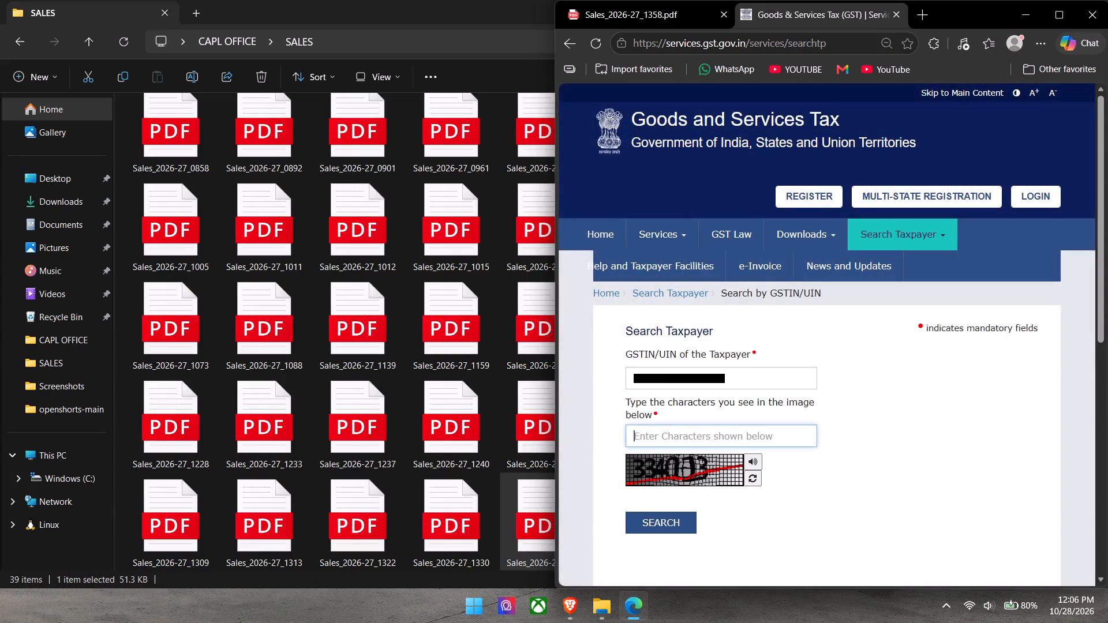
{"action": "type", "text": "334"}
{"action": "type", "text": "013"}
{"action": "left_click", "coordinate": [659, 520]}
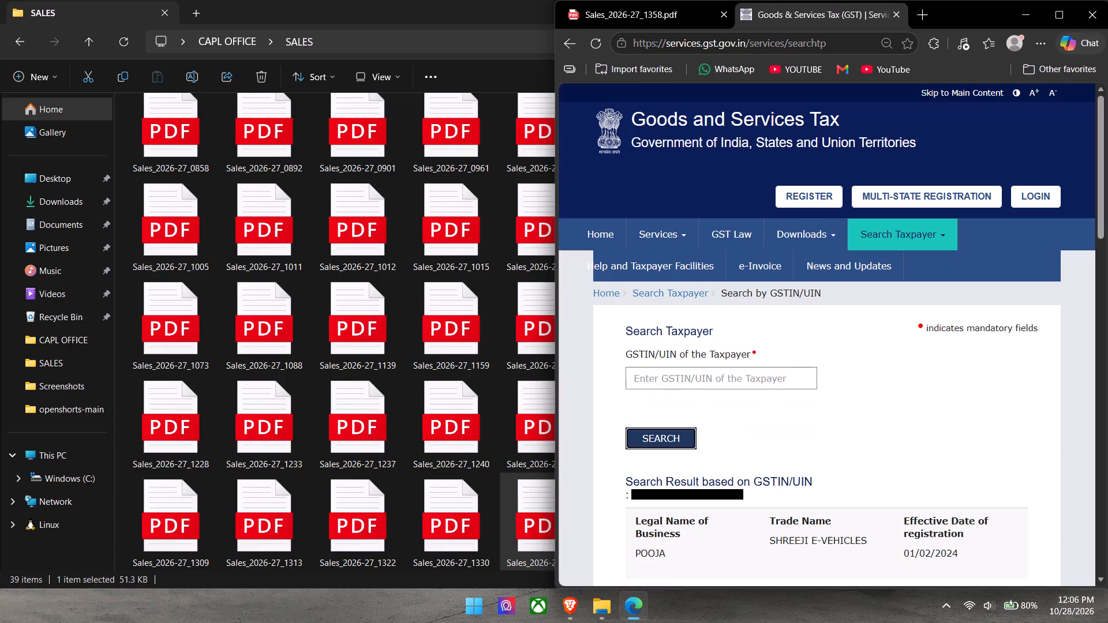
{"action": "scroll", "coordinate": [802, 452], "scroll_direction": "down", "scroll_amount": 2}
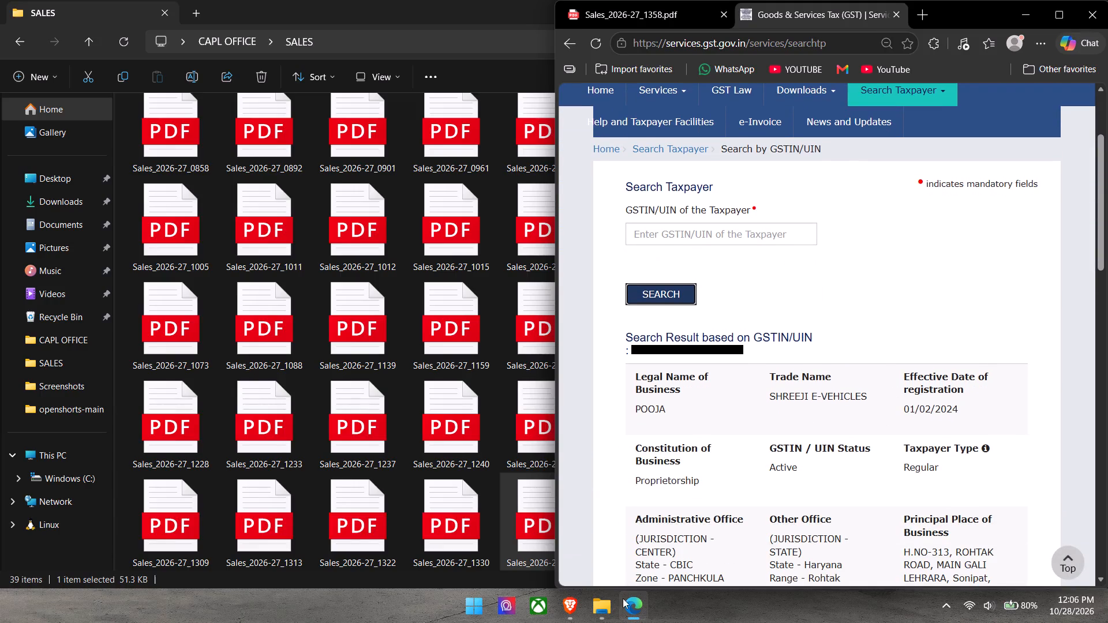
Switch to the Brave spreadsheet window and arrange it at full height beside the GST taxpayer record.
{"action": "left_click", "coordinate": [581, 611]}
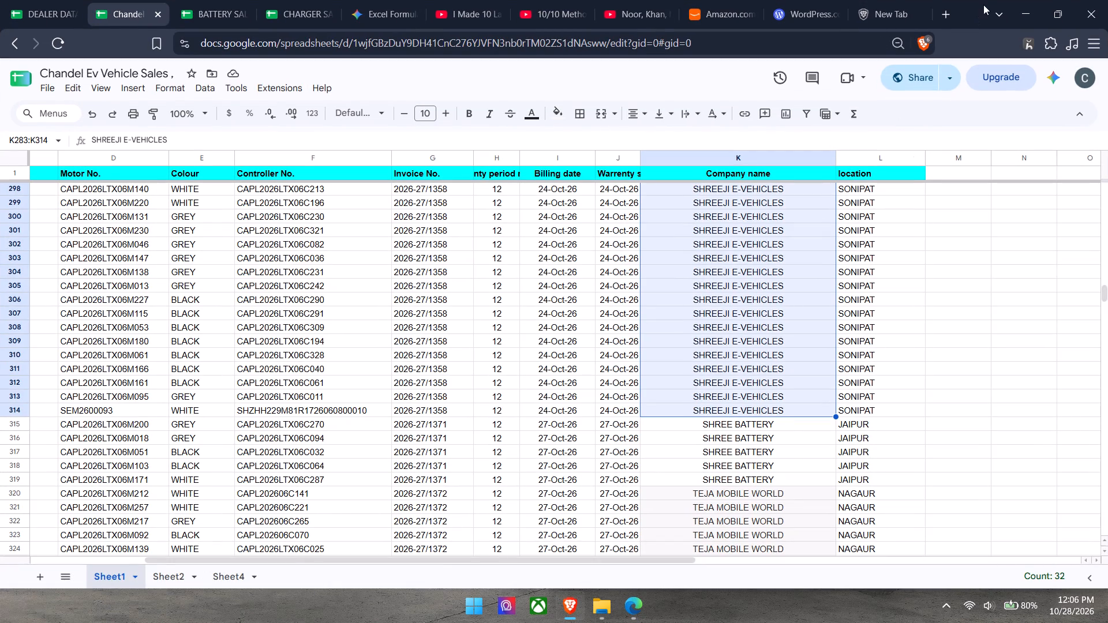
{"action": "left_click_drag", "start_coordinate": [962, 14], "coordinate": [0, 79]}
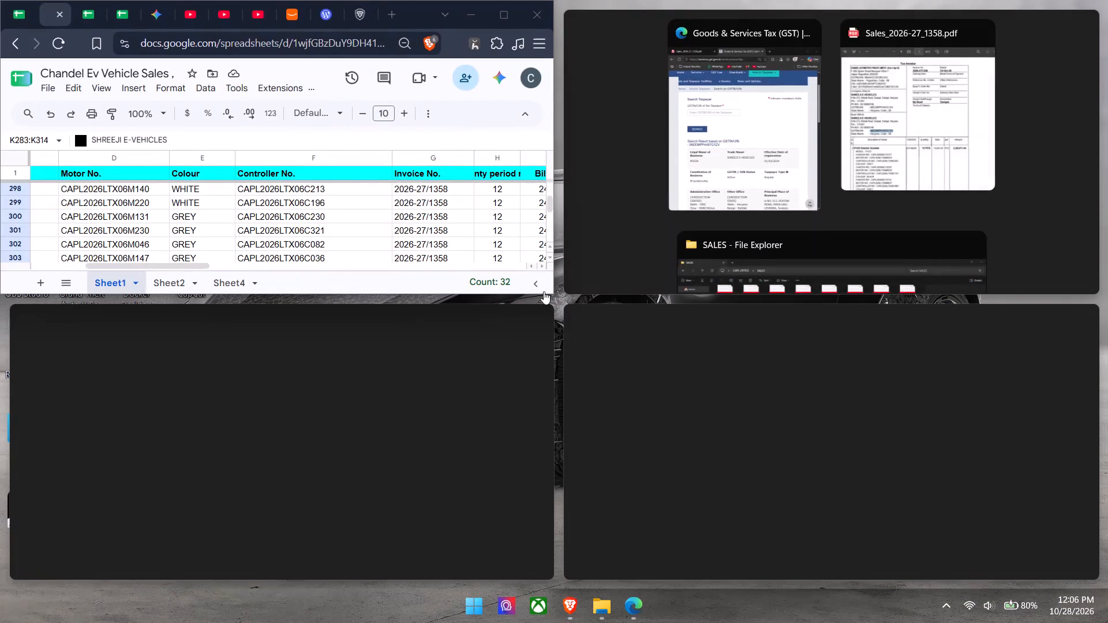
{"action": "left_click_drag", "start_coordinate": [528, 298], "coordinate": [515, 588]}
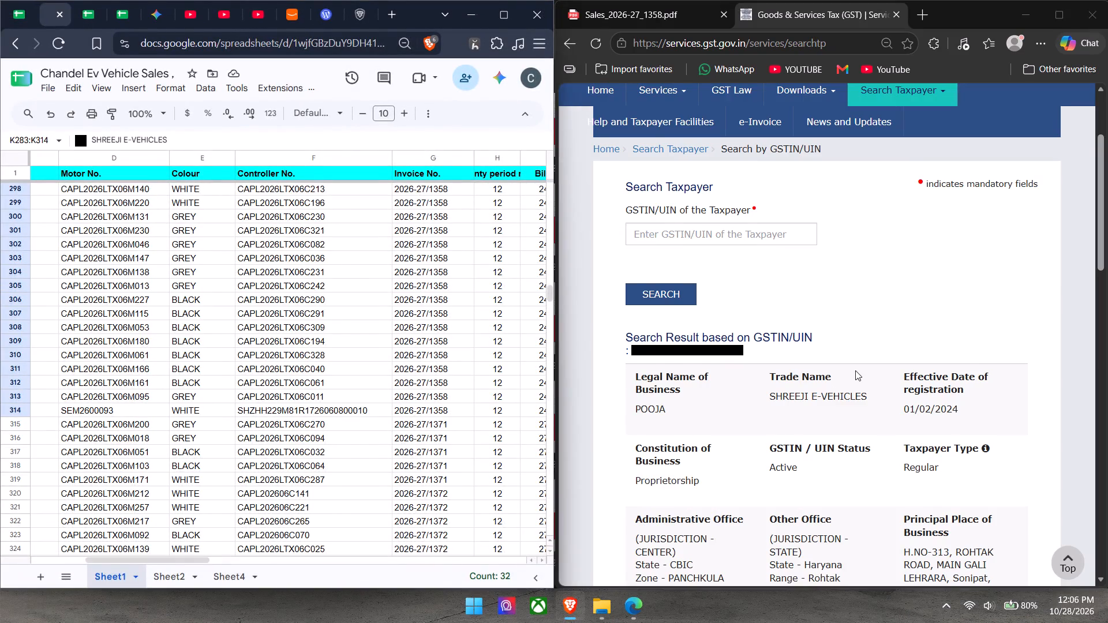
Examine the SHREEJI E-VEHICLES taxpayer details alongside the late-October billing dates, company names and locations in the vehicle sales sheet.
{"action": "scroll", "coordinate": [855, 370], "scroll_direction": "down", "scroll_amount": 3}
{"action": "scroll", "coordinate": [643, 362], "scroll_direction": "down", "scroll_amount": 6}
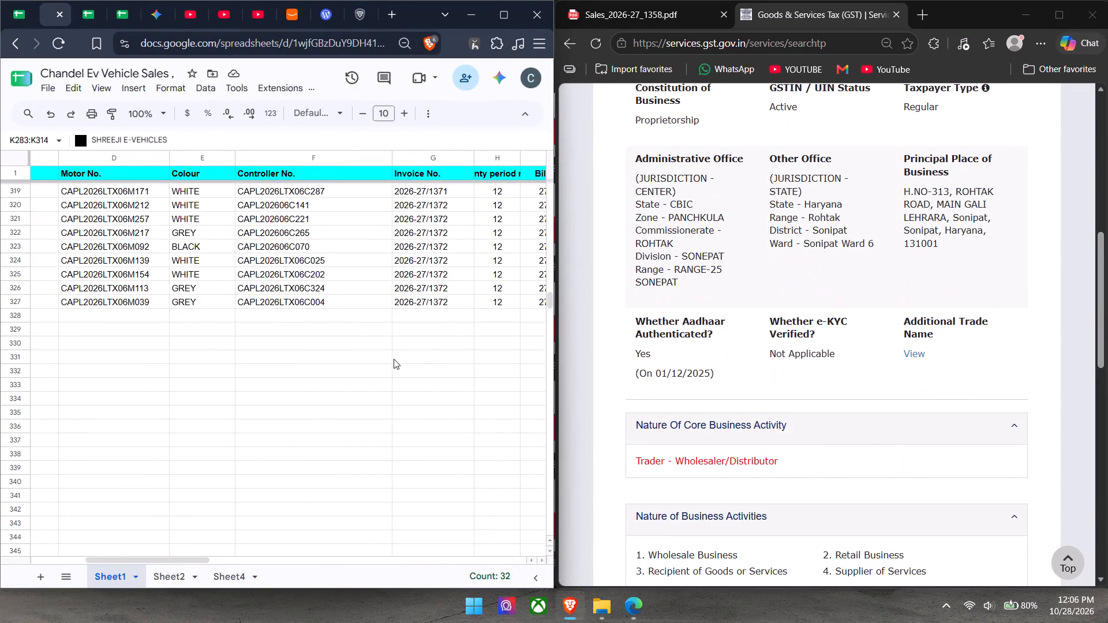
{"action": "left_click_drag", "start_coordinate": [189, 559], "coordinate": [310, 571]}
{"action": "scroll", "coordinate": [354, 429], "scroll_direction": "down", "scroll_amount": 1}
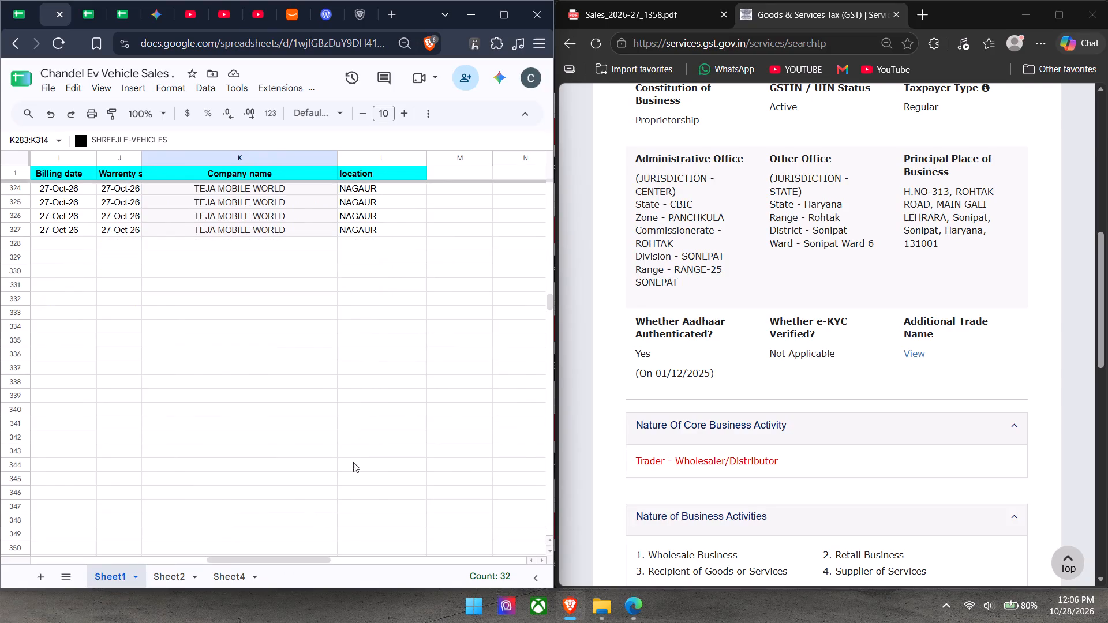
{"action": "scroll", "coordinate": [905, 367], "scroll_direction": "up", "scroll_amount": 5}
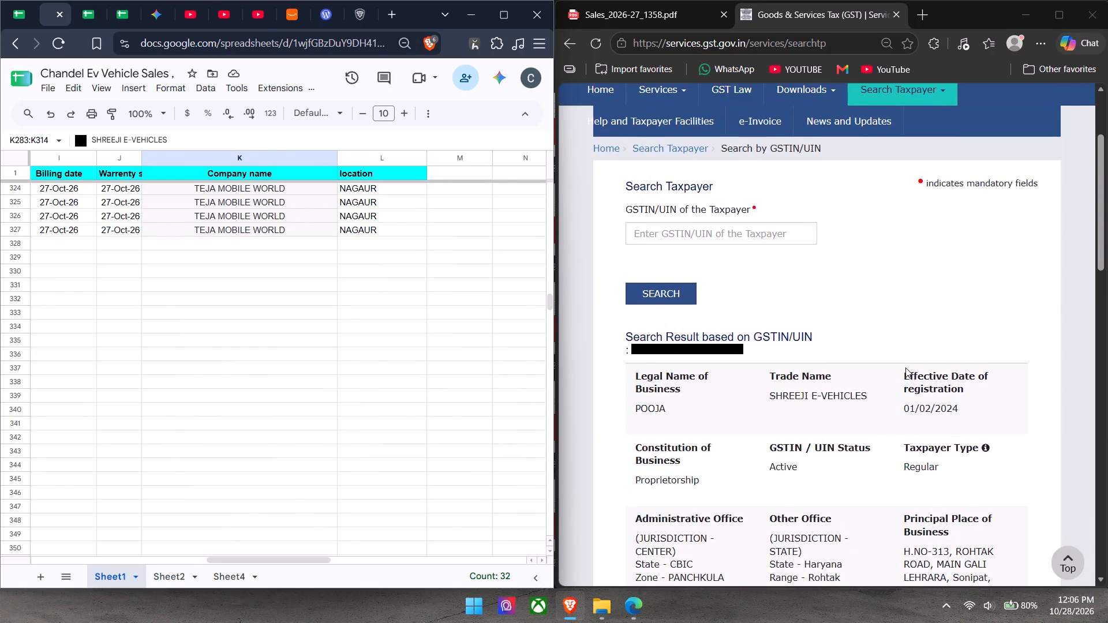
{"action": "scroll", "coordinate": [905, 367], "scroll_direction": "up", "scroll_amount": 4}
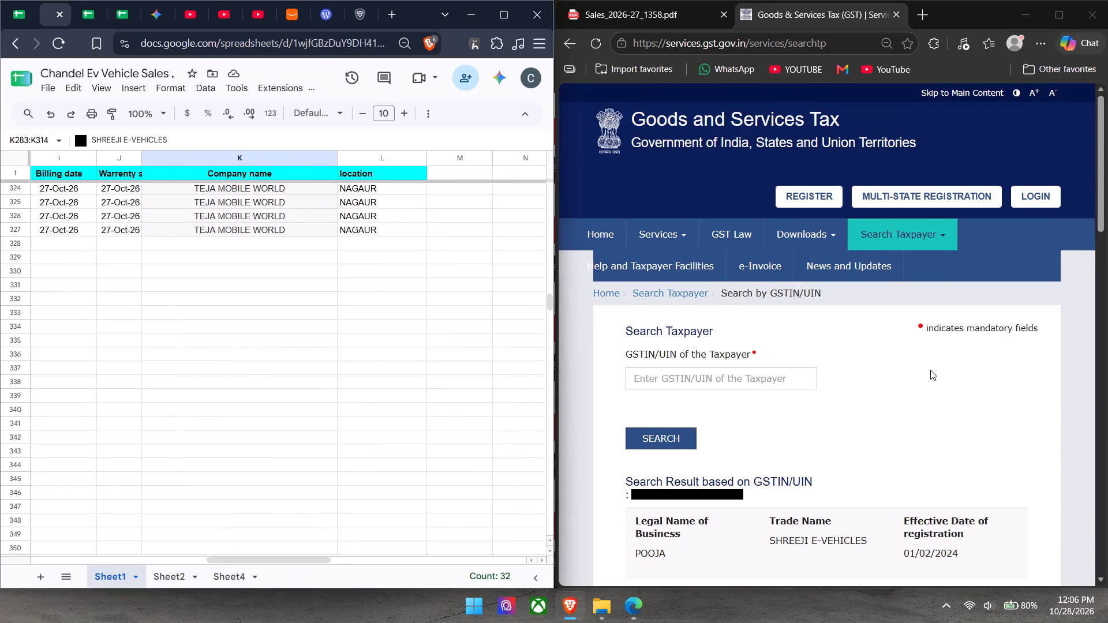
{"action": "scroll", "coordinate": [926, 374], "scroll_direction": "down", "scroll_amount": 2}
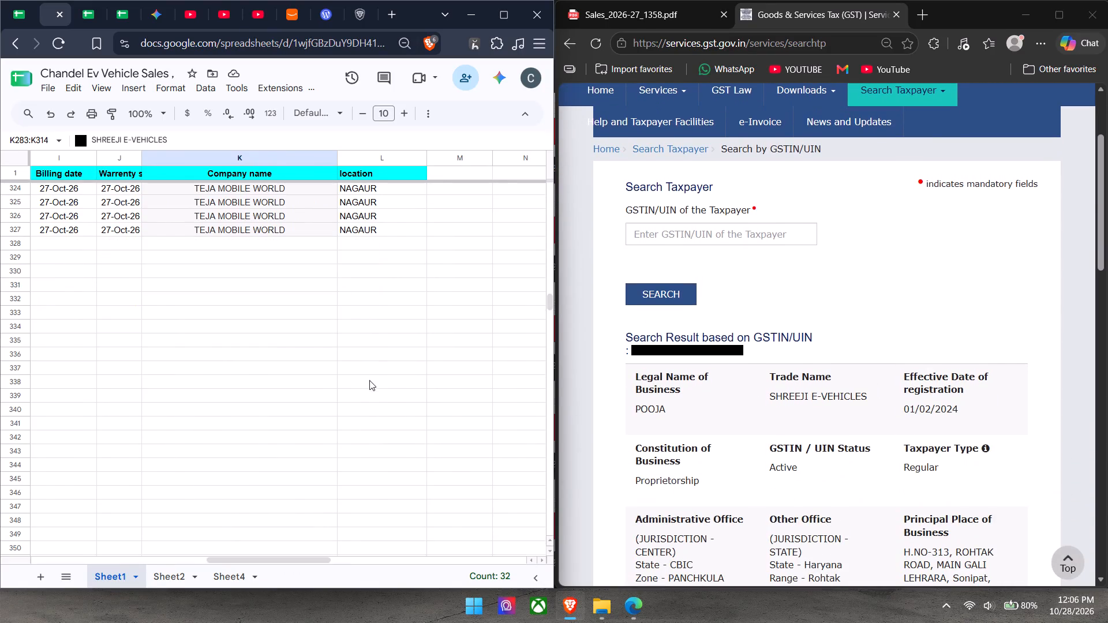
{"action": "scroll", "coordinate": [369, 380], "scroll_direction": "up", "scroll_amount": 7}
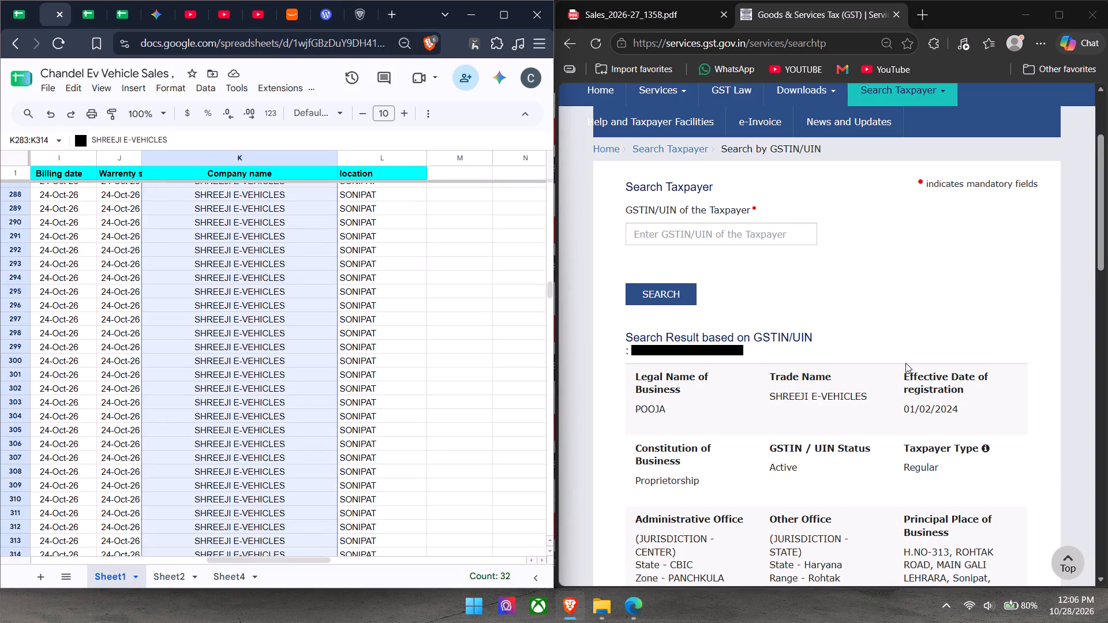
{"action": "scroll", "coordinate": [905, 363], "scroll_direction": "down", "scroll_amount": 1}
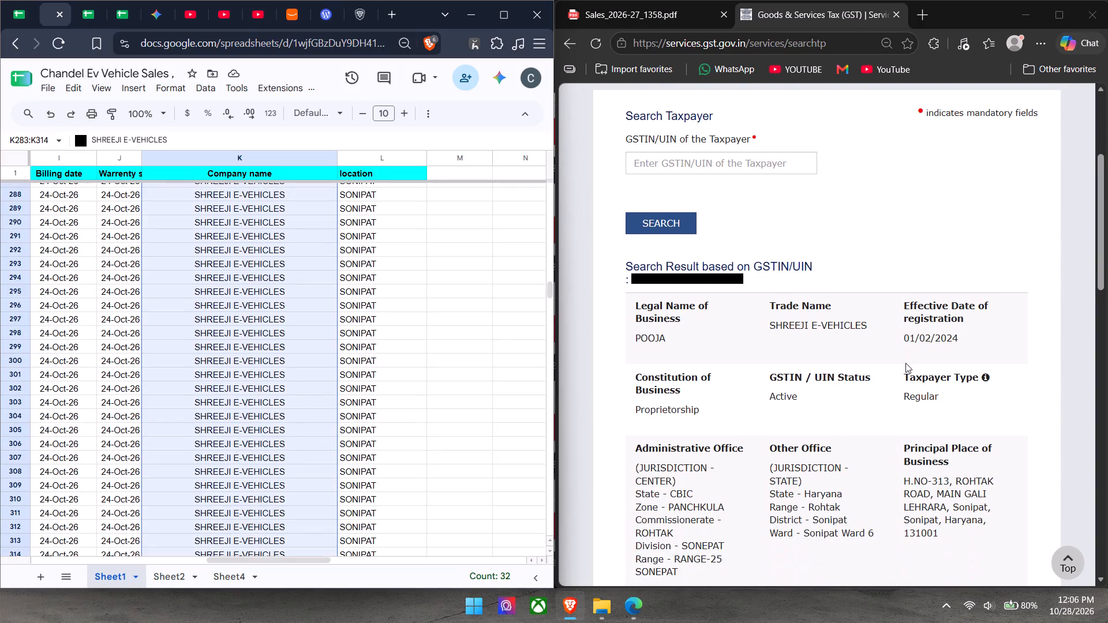
Open DEALER DATA beside the taxpayer record and check its columns from Dealer Code through OWNER NAME.
{"action": "left_click", "coordinate": [13, 6]}
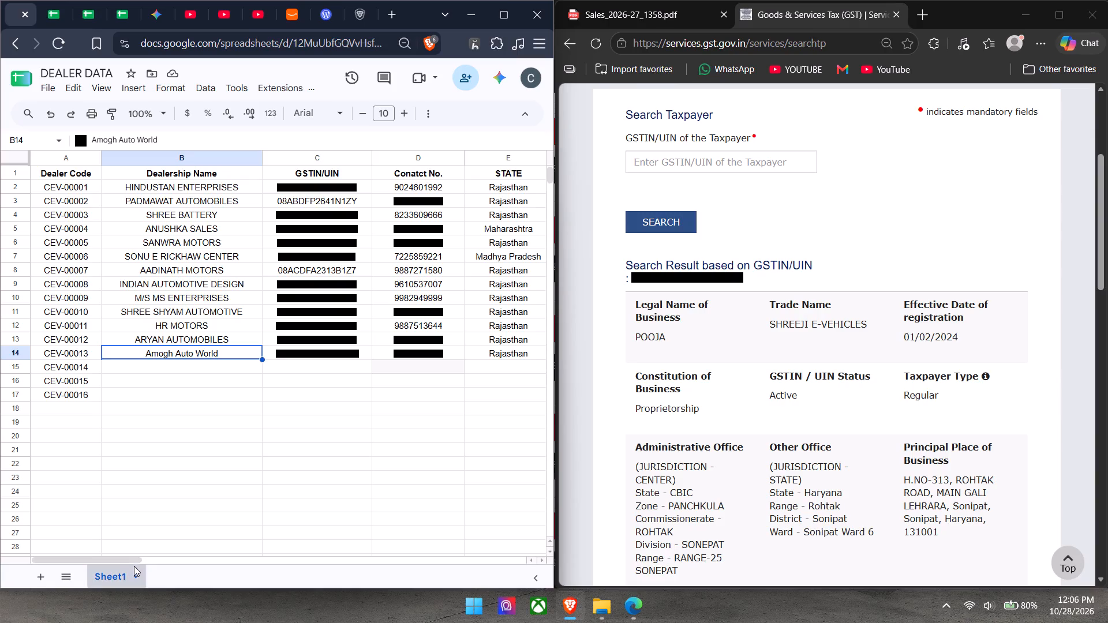
{"action": "left_click_drag", "start_coordinate": [138, 562], "coordinate": [324, 558]}
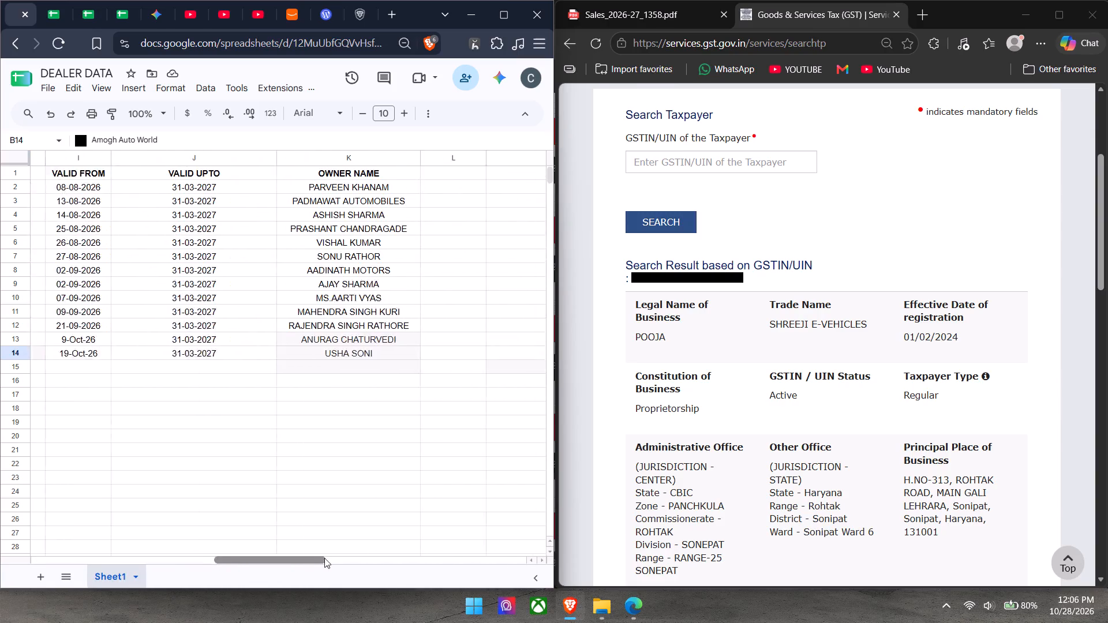
{"action": "left_click_drag", "start_coordinate": [324, 558], "coordinate": [185, 547]}
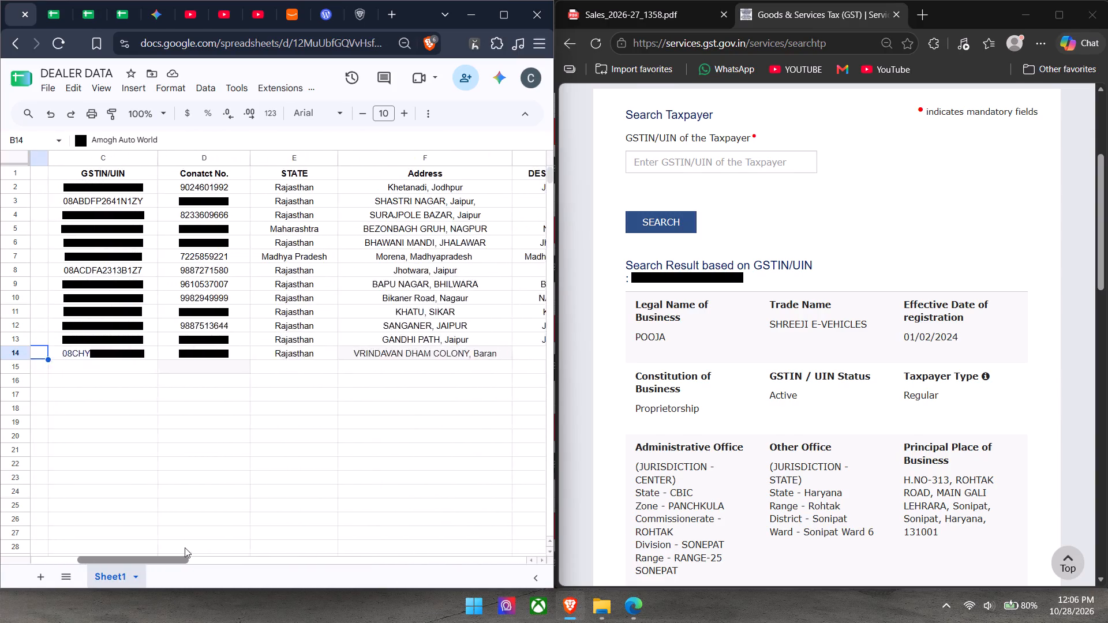
{"action": "left_click_drag", "start_coordinate": [185, 547], "coordinate": [138, 541]}
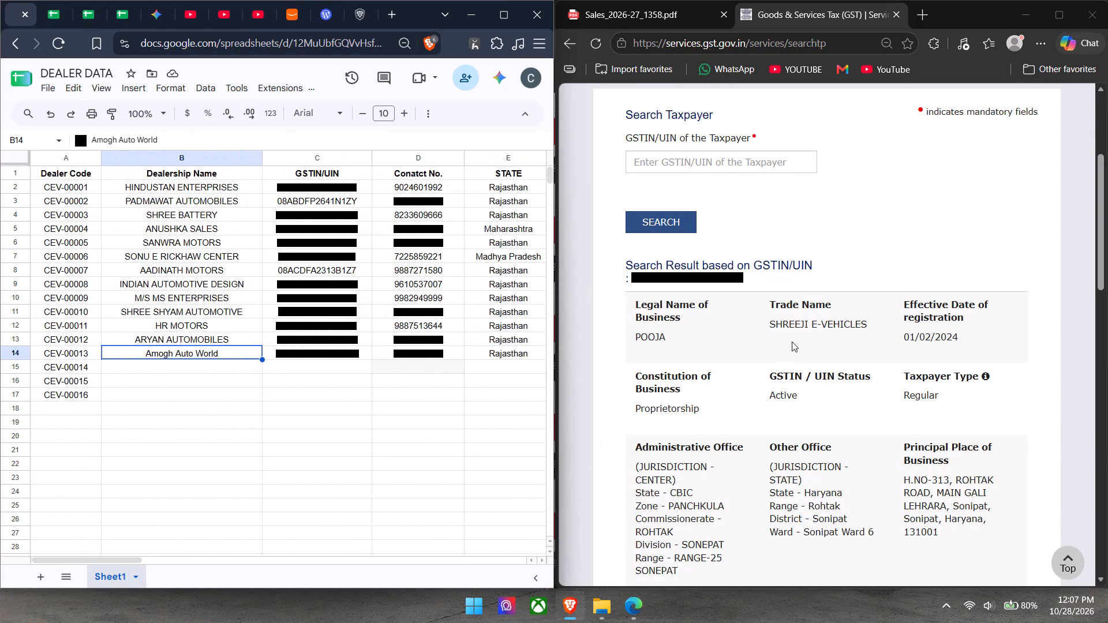
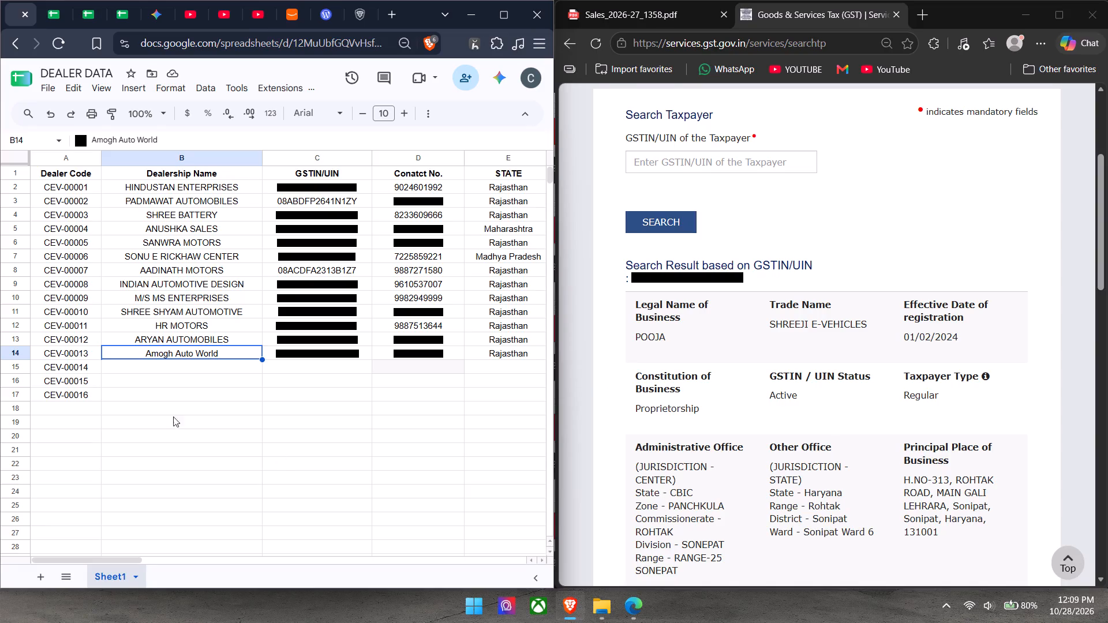
Copy the trade name SHREEJI E-VEHICLES from the GST record into the Dealership Name cell for dealer code CEV-00014.
{"action": "double_click", "coordinate": [834, 320]}
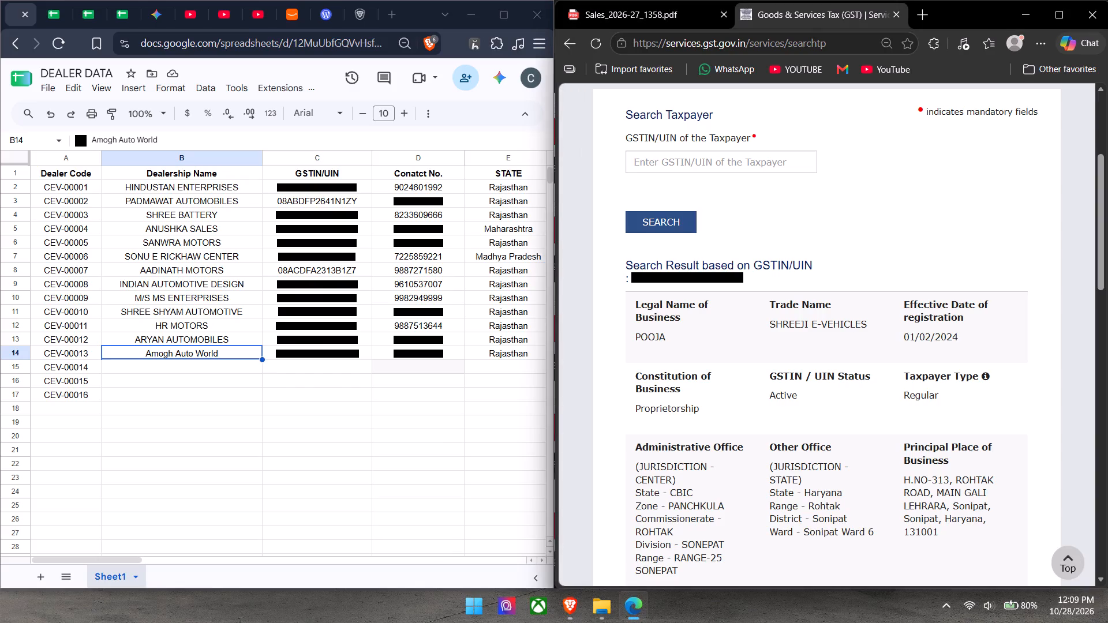
{"action": "double_click", "coordinate": [834, 320]}
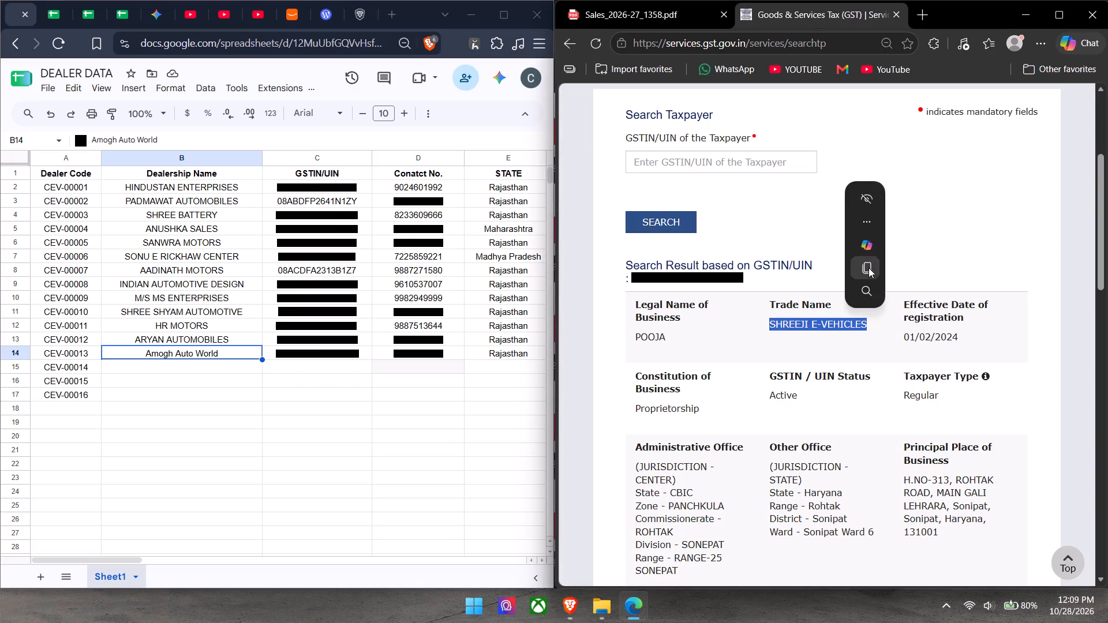
{"action": "left_click", "coordinate": [870, 269]}
{"action": "left_click", "coordinate": [163, 370]}
{"action": "right_click", "coordinate": [163, 370]}
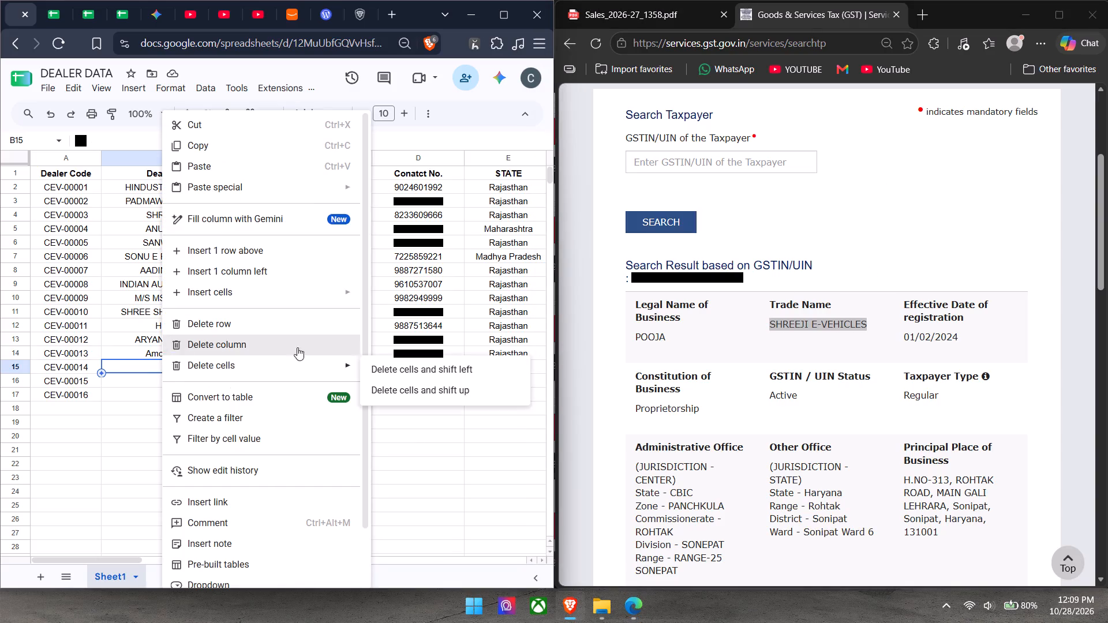
{"action": "left_click", "coordinate": [407, 193]}
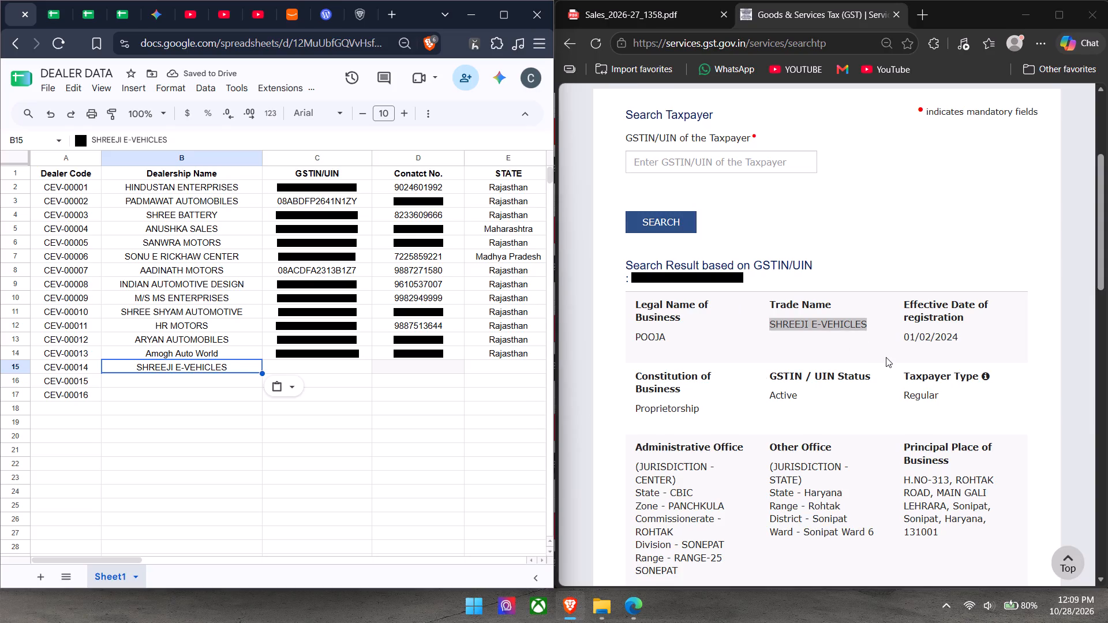
Copy the GSTIN of SHREEJI E-VEHICLES from the GST search result into the GSTIN/UIN cell of its CEV-00014 row.
{"action": "scroll", "coordinate": [886, 357], "scroll_direction": "down", "scroll_amount": 2}
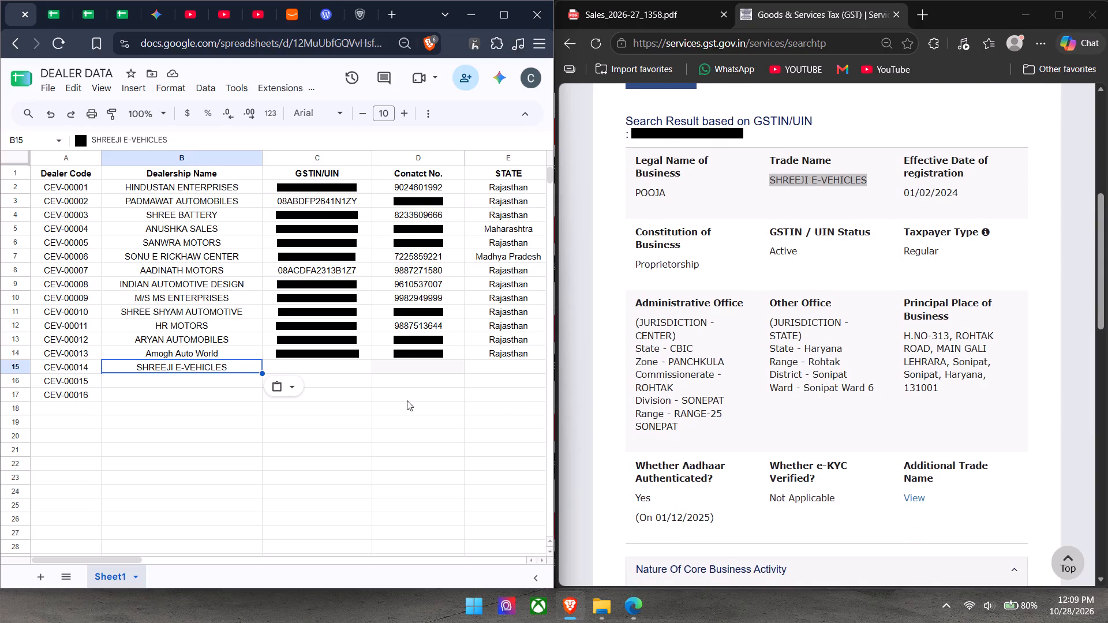
{"action": "scroll", "coordinate": [698, 298], "scroll_direction": "up", "scroll_amount": 1}
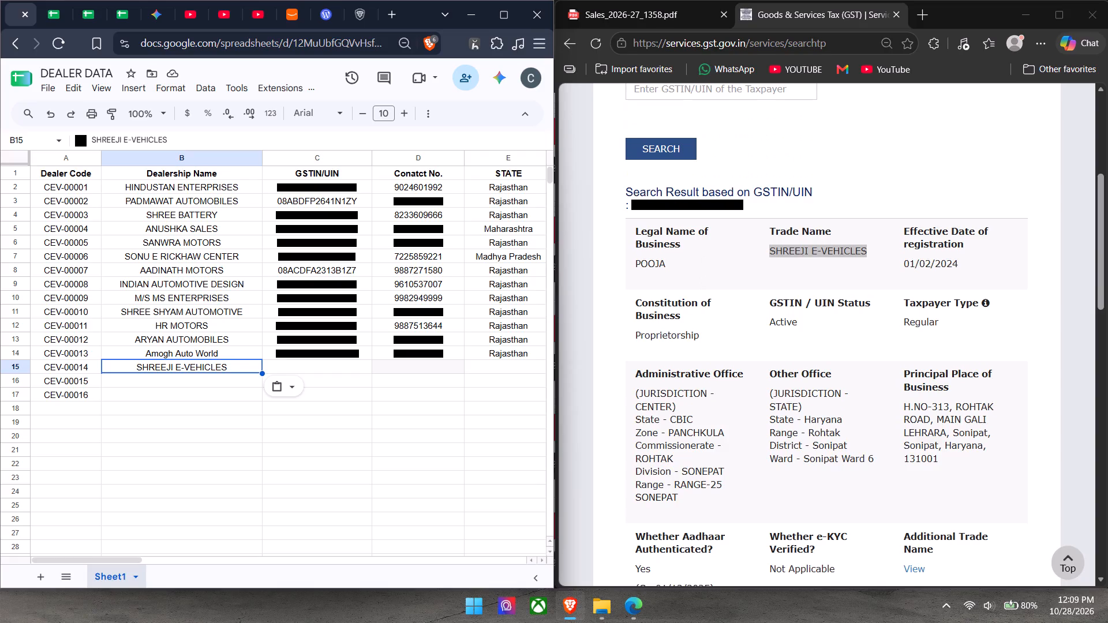
{"action": "double_click", "coordinate": [677, 204]}
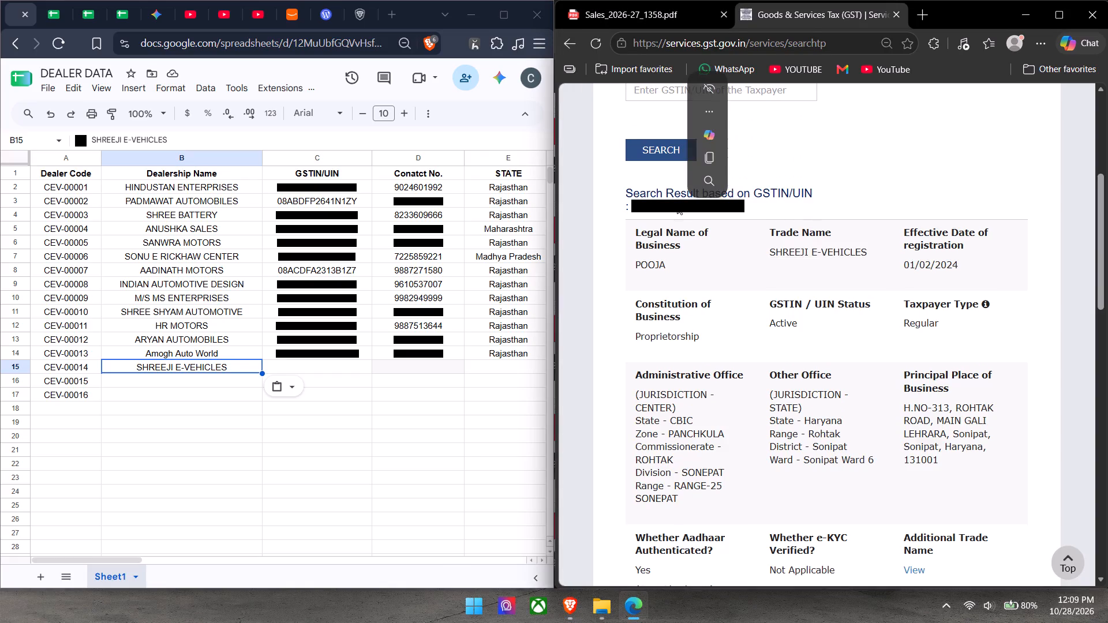
{"action": "left_click", "coordinate": [710, 160]}
{"action": "left_click", "coordinate": [310, 358]}
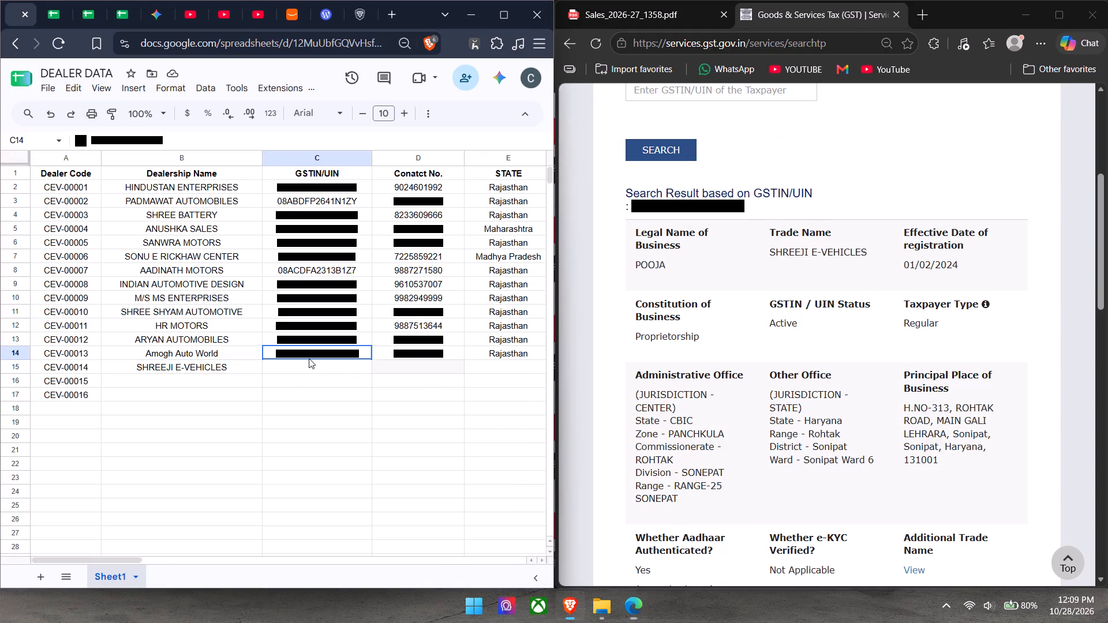
{"action": "left_click", "coordinate": [303, 364]}
{"action": "right_click", "coordinate": [303, 364]}
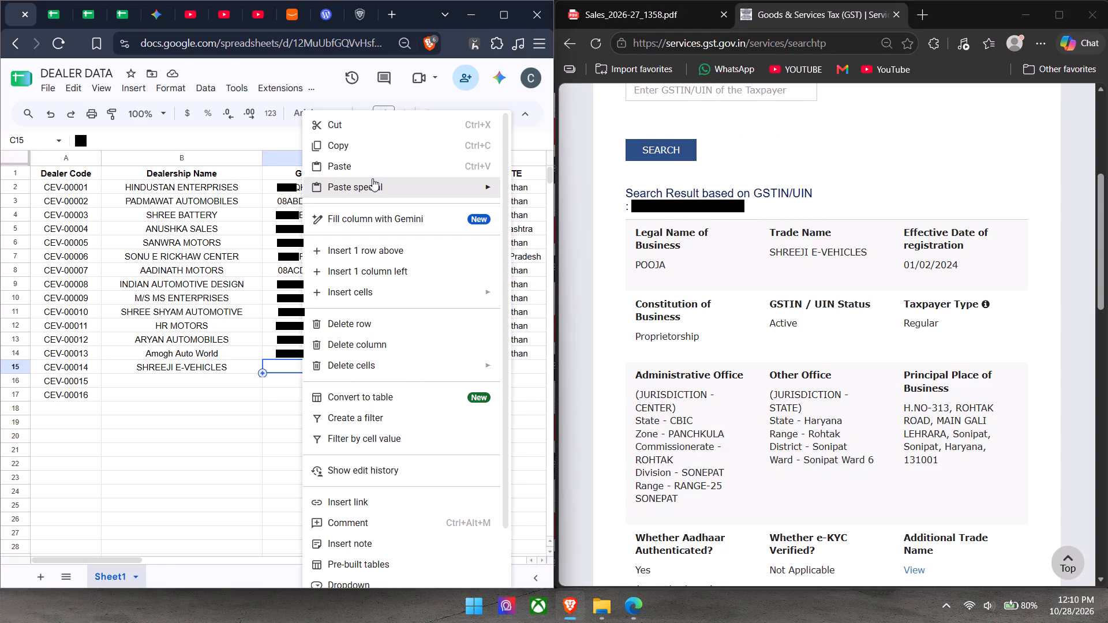
{"action": "left_click", "coordinate": [261, 194]}
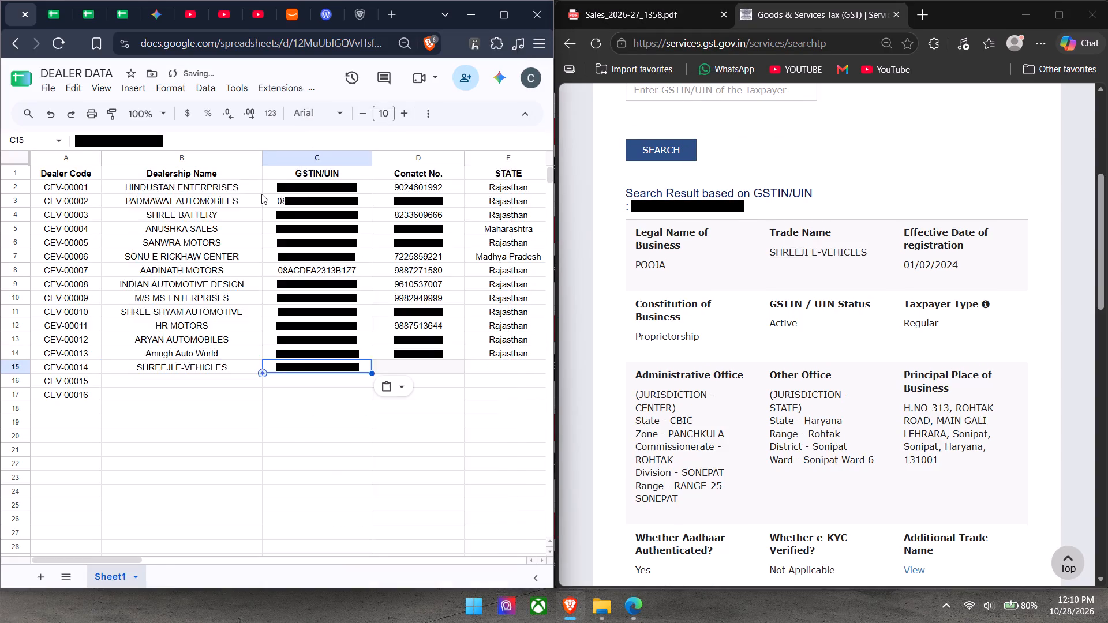
Copy the consignee's phone number from invoice Sales_2026-27_1358 into the contact number cell of the SHREEJI E-VEHICLES row.
{"action": "left_click", "coordinate": [488, 366]}
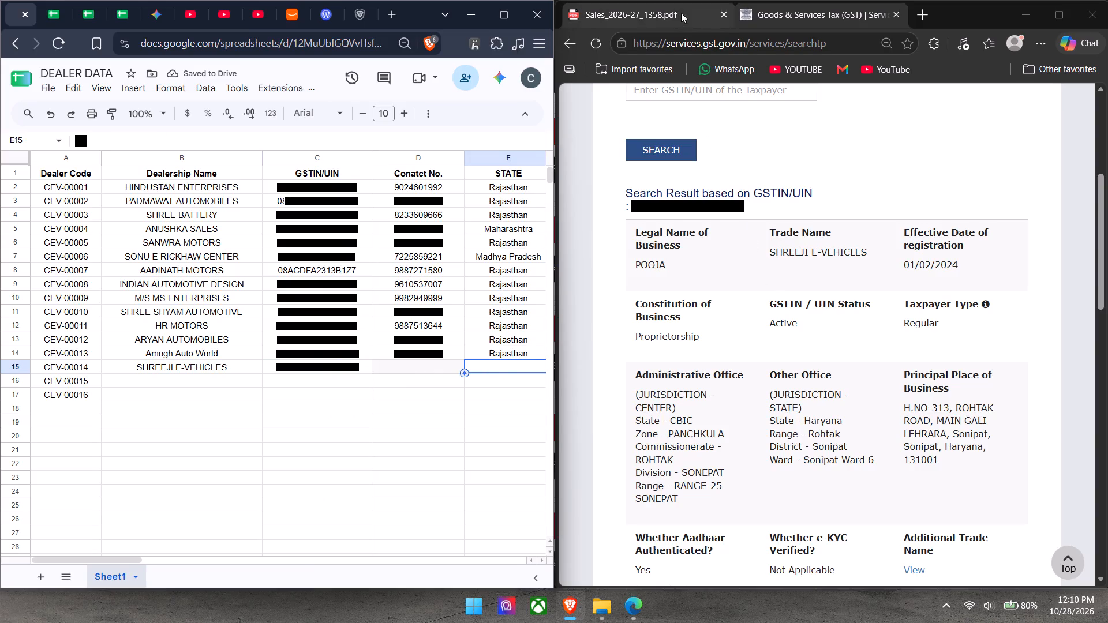
{"action": "left_click", "coordinate": [613, 13]}
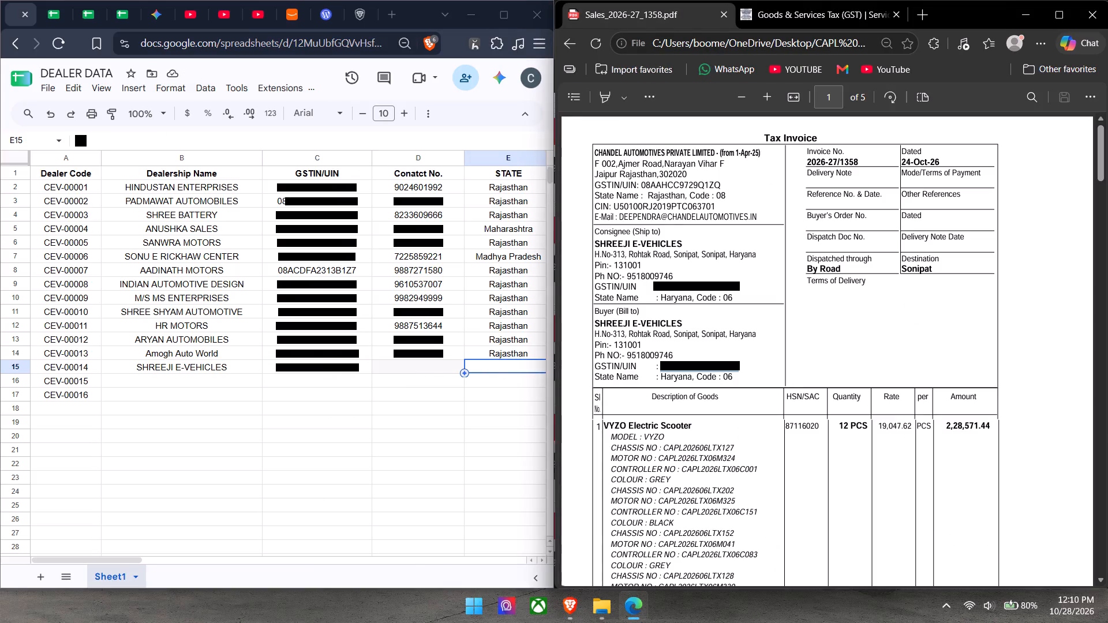
{"action": "double_click", "coordinate": [635, 275]}
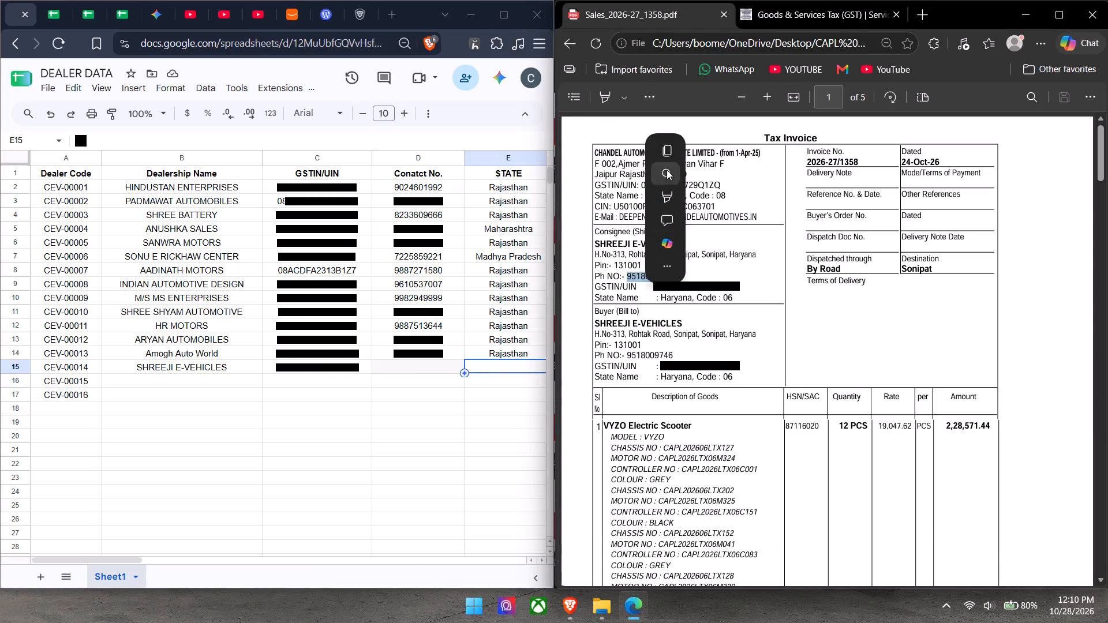
{"action": "left_click", "coordinate": [664, 153]}
{"action": "left_click", "coordinate": [414, 363]}
{"action": "right_click", "coordinate": [414, 363]}
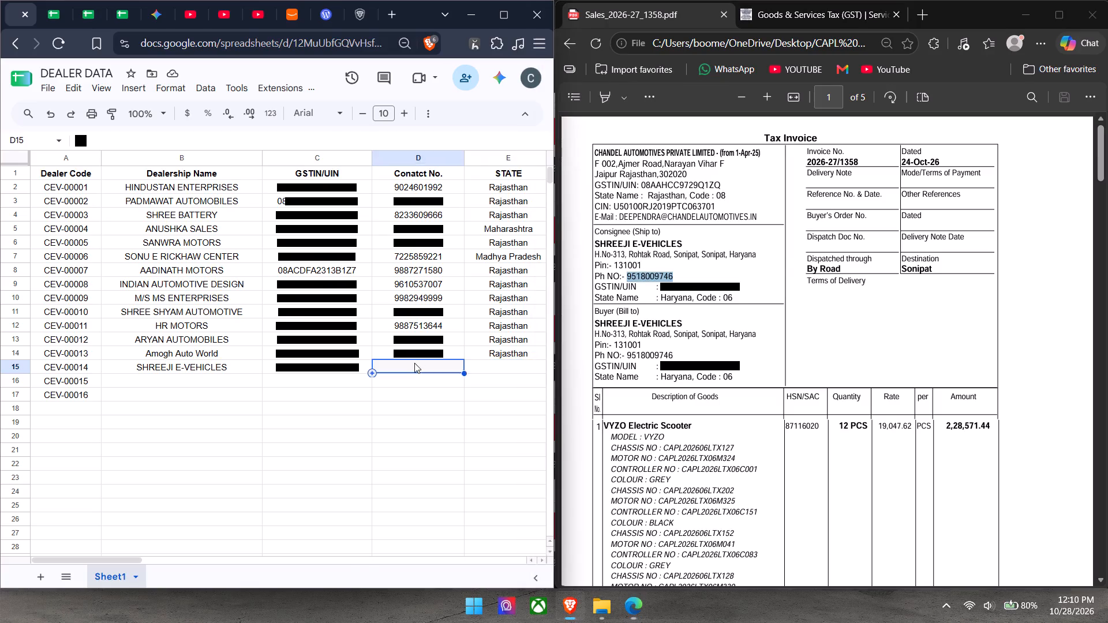
{"action": "left_click_drag", "start_coordinate": [459, 167], "coordinate": [455, 184]}
{"action": "left_click", "coordinate": [300, 188]}
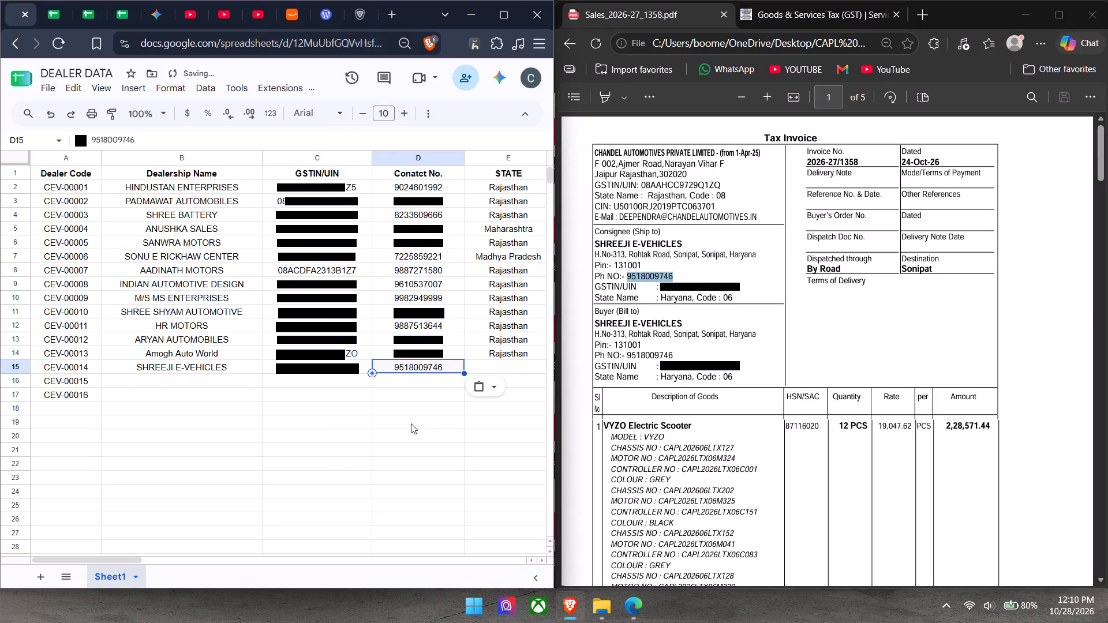
Open the GST portal home page from the taxpayer search page.
{"action": "left_click", "coordinate": [181, 379]}
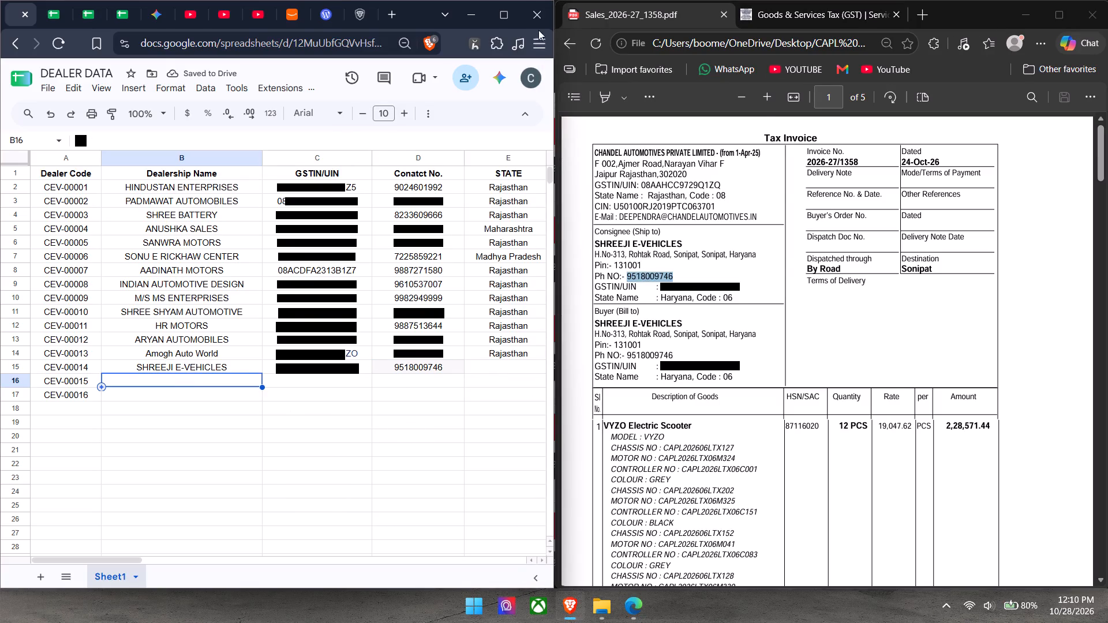
{"action": "left_click", "coordinate": [753, 7]}
{"action": "scroll", "coordinate": [664, 132], "scroll_direction": "up", "scroll_amount": 9}
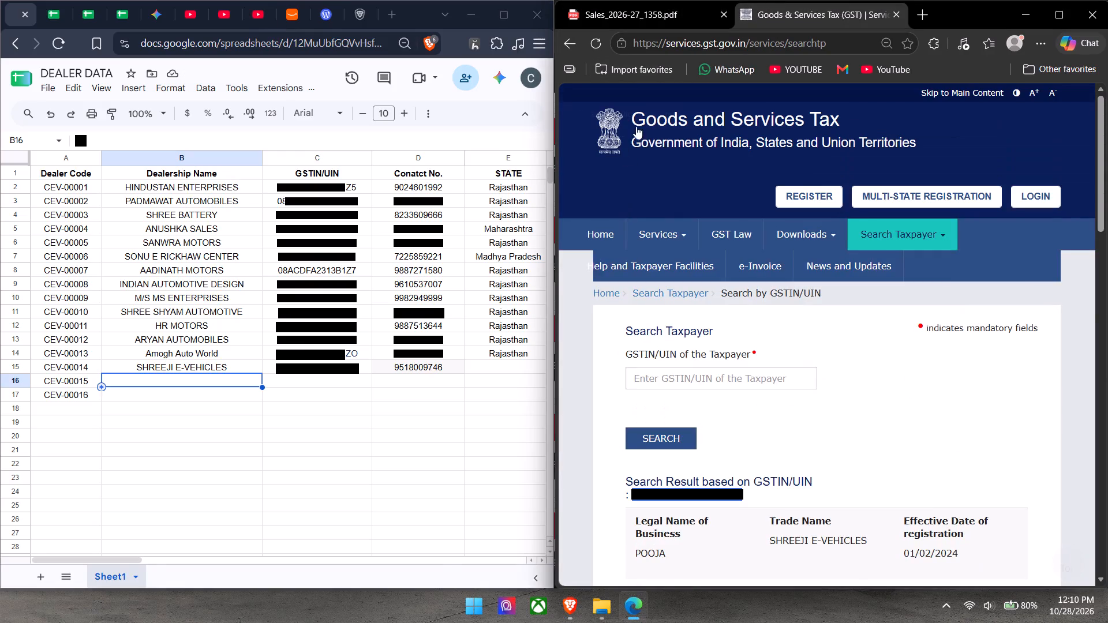
{"action": "left_click", "coordinate": [634, 123], "text": "ctrl"}
{"action": "left_click", "coordinate": [897, 13]}
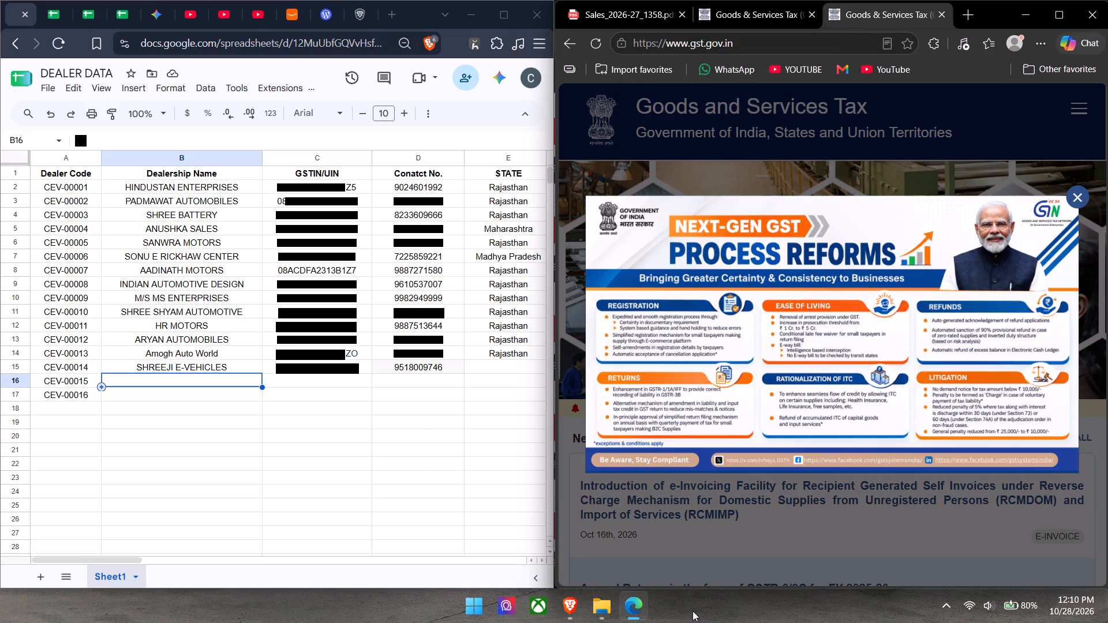
Open invoice Sales_2026-27_1371 from the SALES folder, check which dealer it was billed to, and close it.
{"action": "left_click", "coordinate": [566, 602]}
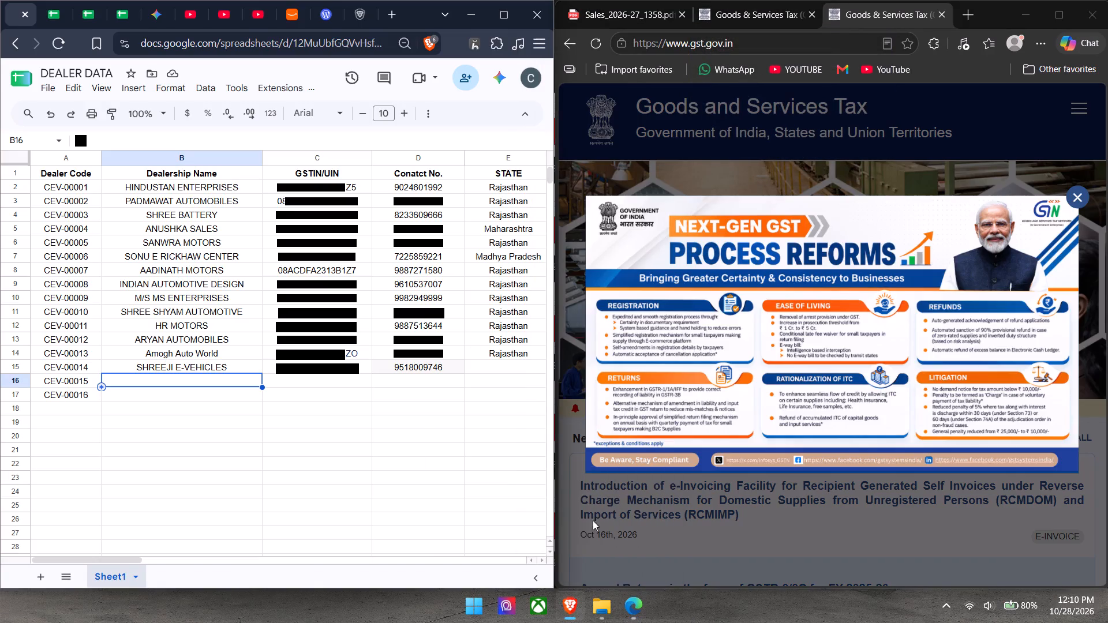
{"action": "left_click", "coordinate": [574, 622]}
{"action": "left_click", "coordinate": [574, 622]}
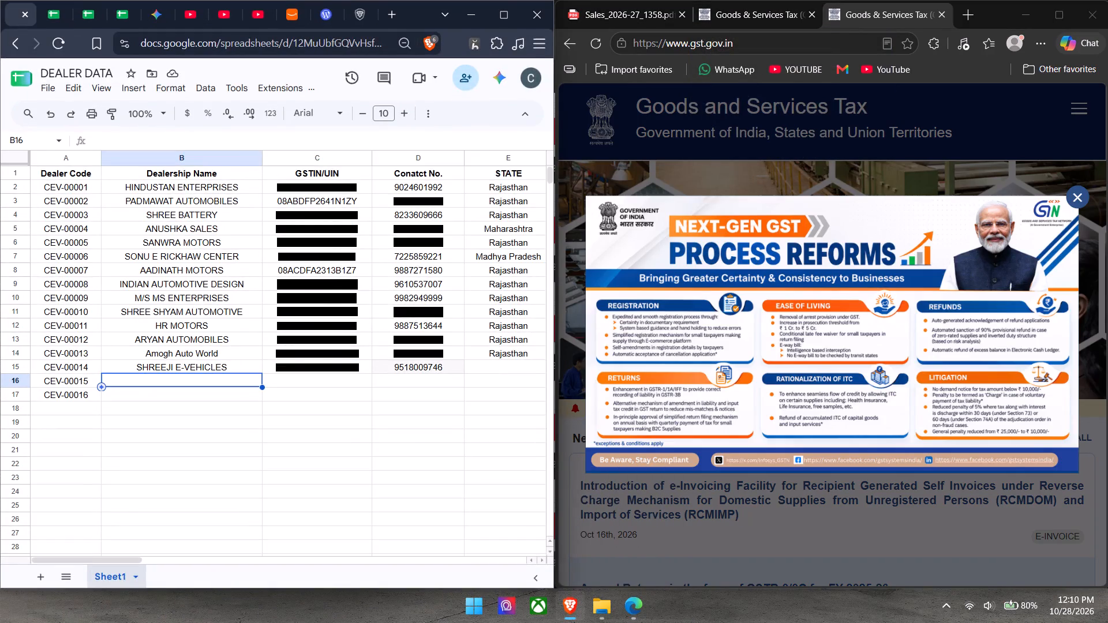
{"action": "left_click", "coordinate": [601, 547]}
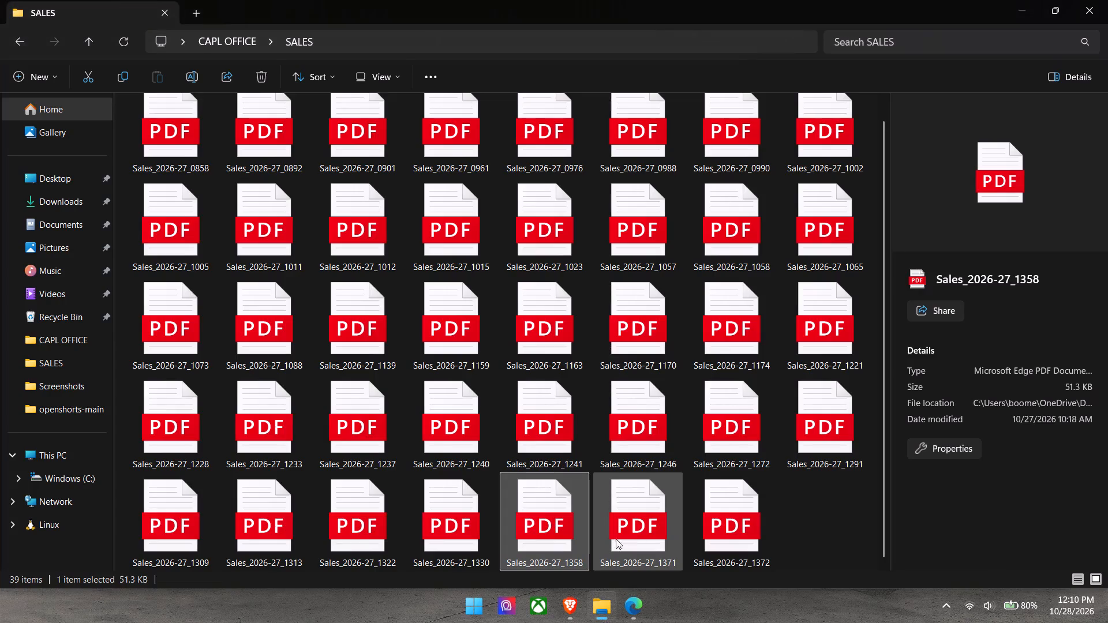
{"action": "double_click", "coordinate": [639, 529]}
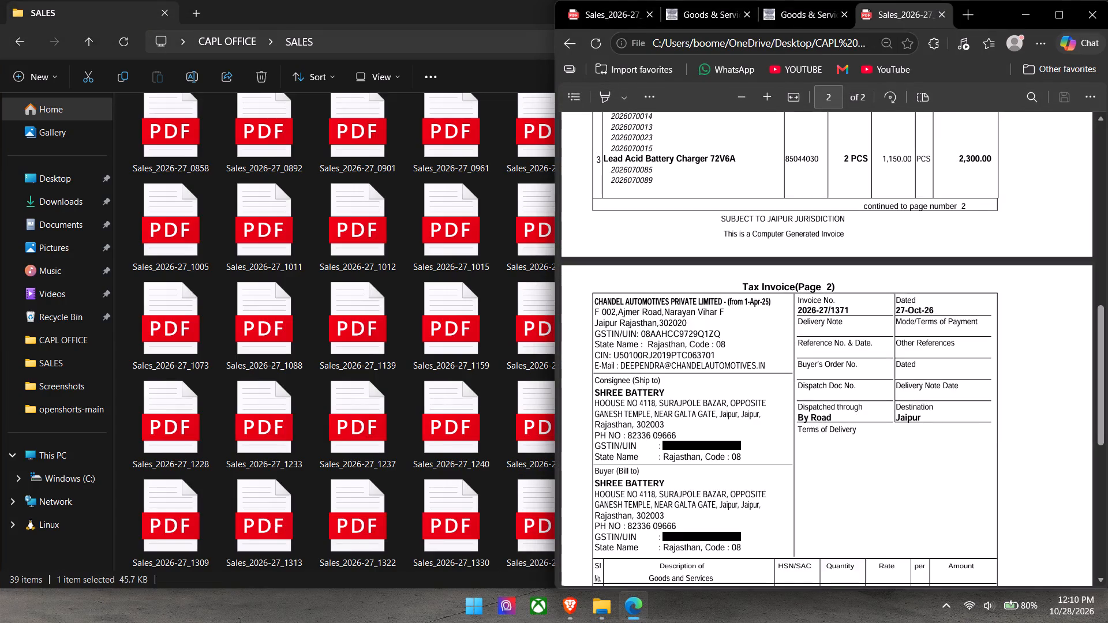
{"action": "left_click", "coordinate": [945, 13]}
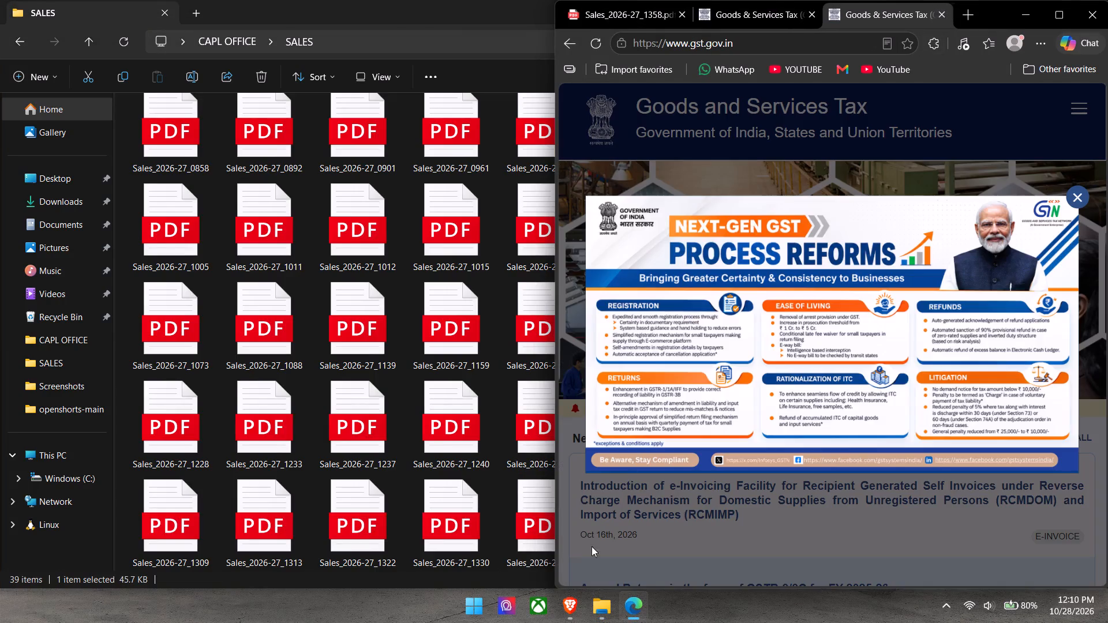
Open invoice Sales_2026-27_1372 from the SALES folder and compare its buyer details with the dealers listed in DEALER DATA.
{"action": "left_click", "coordinate": [564, 616]}
{"action": "left_click", "coordinate": [574, 614]}
{"action": "left_click", "coordinate": [600, 601]}
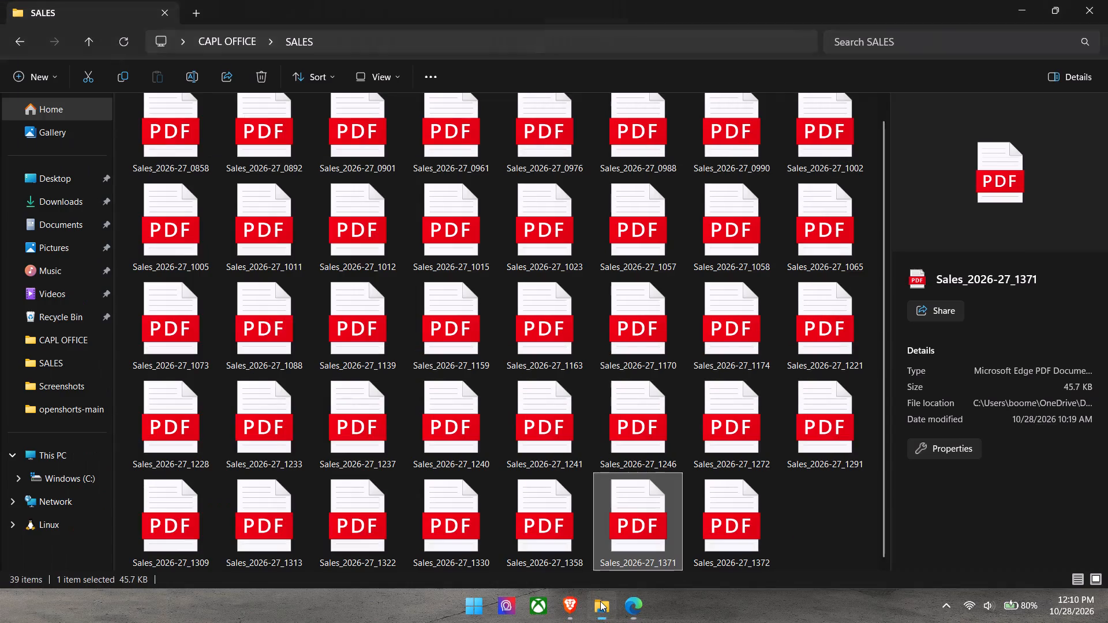
{"action": "double_click", "coordinate": [718, 522]}
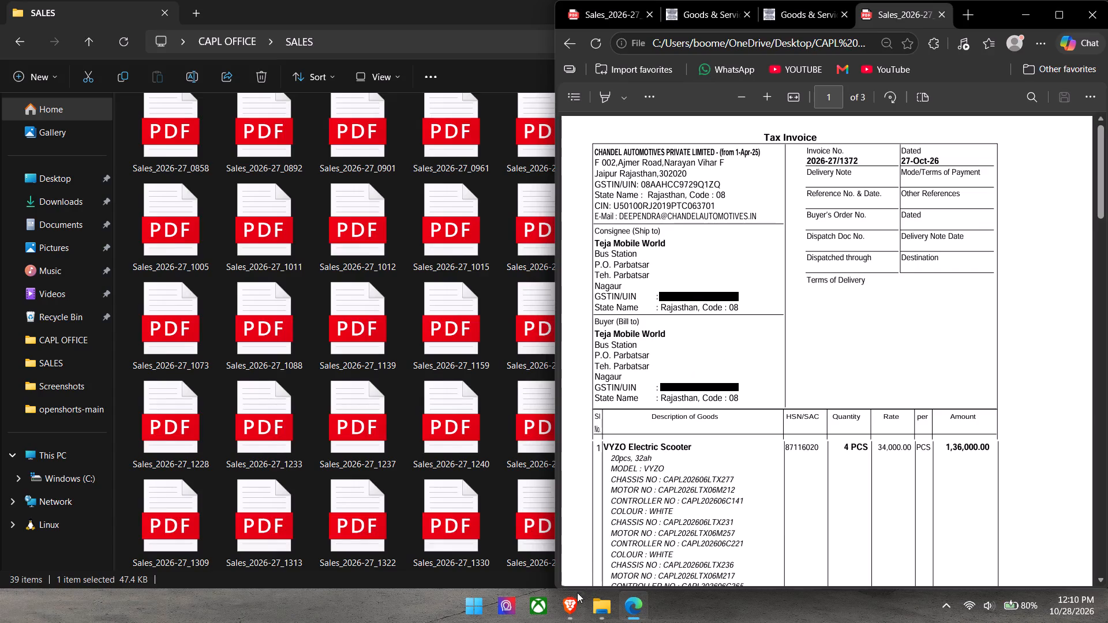
{"action": "left_click", "coordinate": [564, 607]}
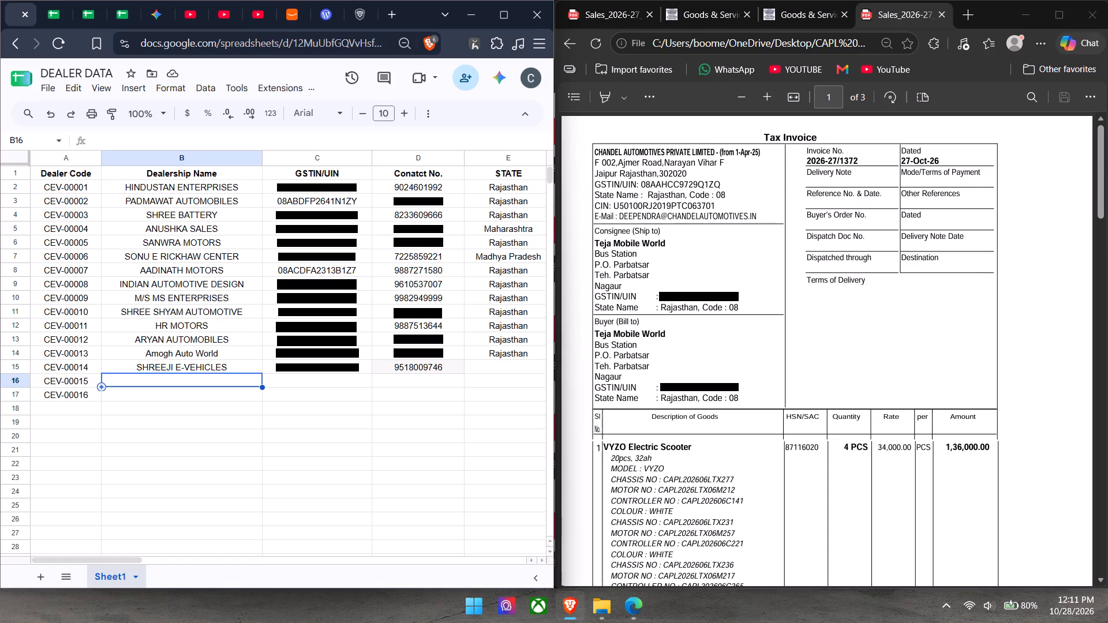
{"action": "scroll", "coordinate": [645, 370], "scroll_direction": "up", "scroll_amount": 5}
Look through the GST home page after closing its banner, and review the SHREEJI E-VEHICLES taxpayer record, including its principal place of business.
{"action": "left_click", "coordinate": [810, 13]}
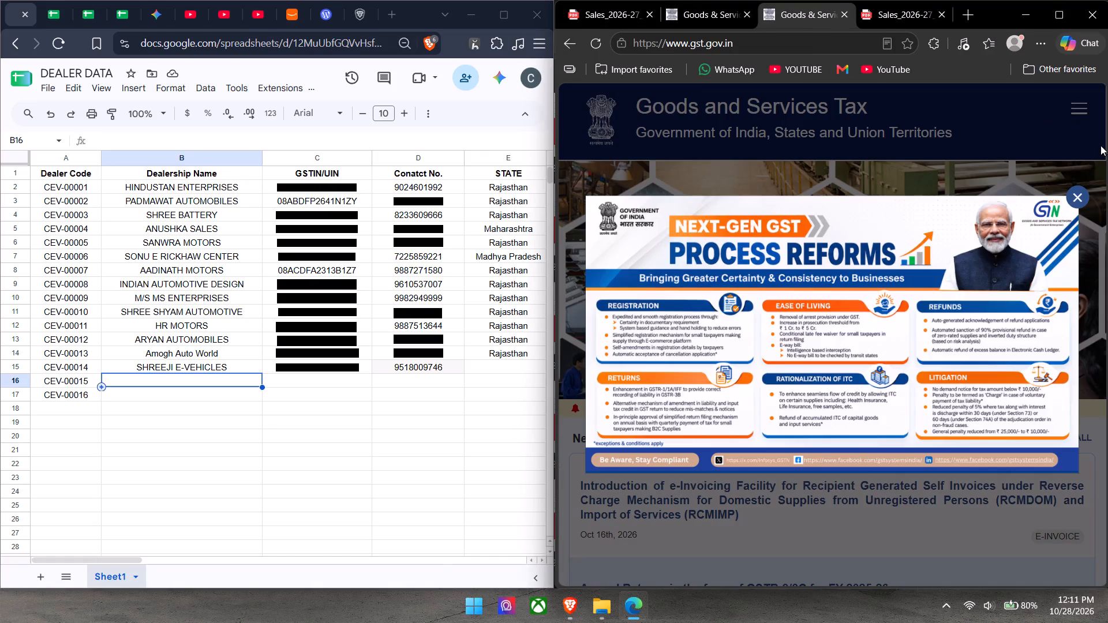
{"action": "left_click", "coordinate": [1075, 198]}
{"action": "scroll", "coordinate": [724, 127], "scroll_direction": "up", "scroll_amount": 6}
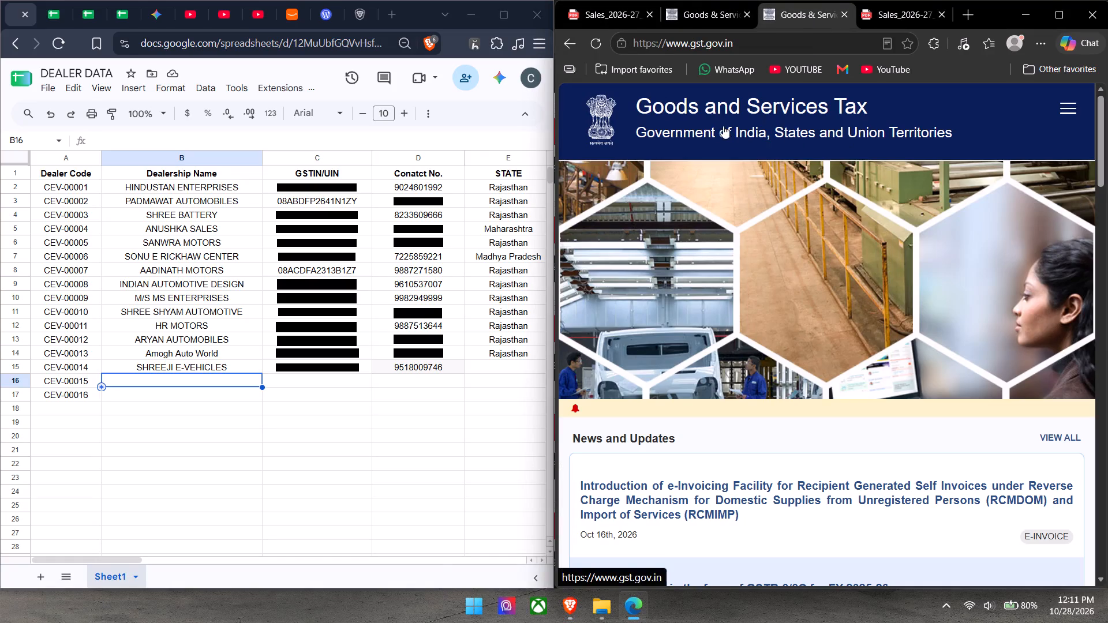
{"action": "scroll", "coordinate": [667, 402], "scroll_direction": "down", "scroll_amount": 6}
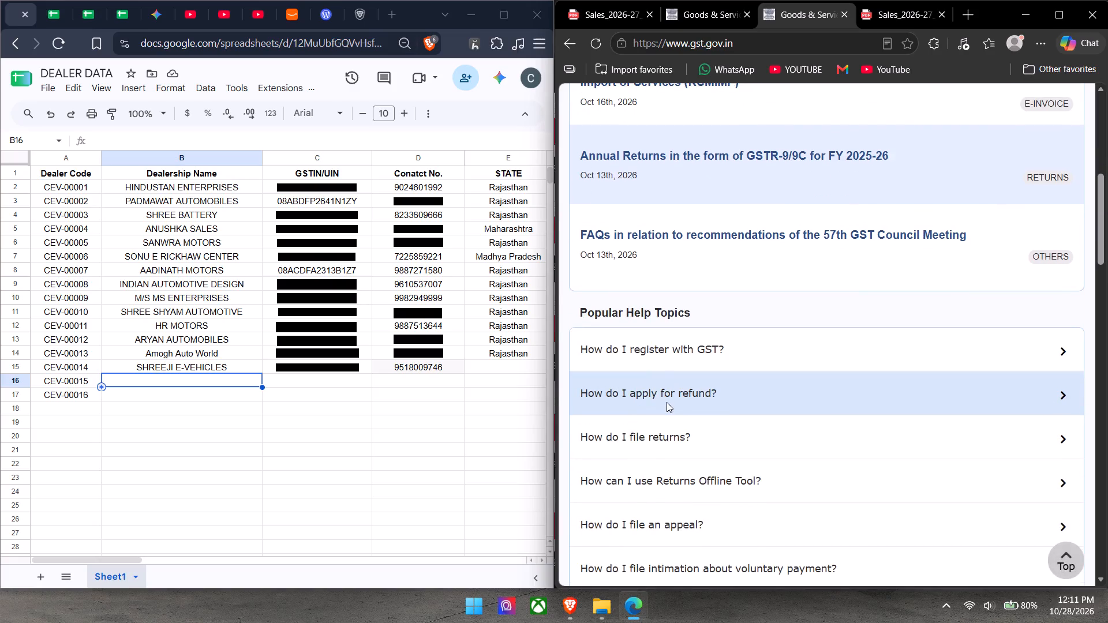
{"action": "scroll", "coordinate": [667, 402], "scroll_direction": "up", "scroll_amount": 9}
{"action": "left_click", "coordinate": [718, 9]}
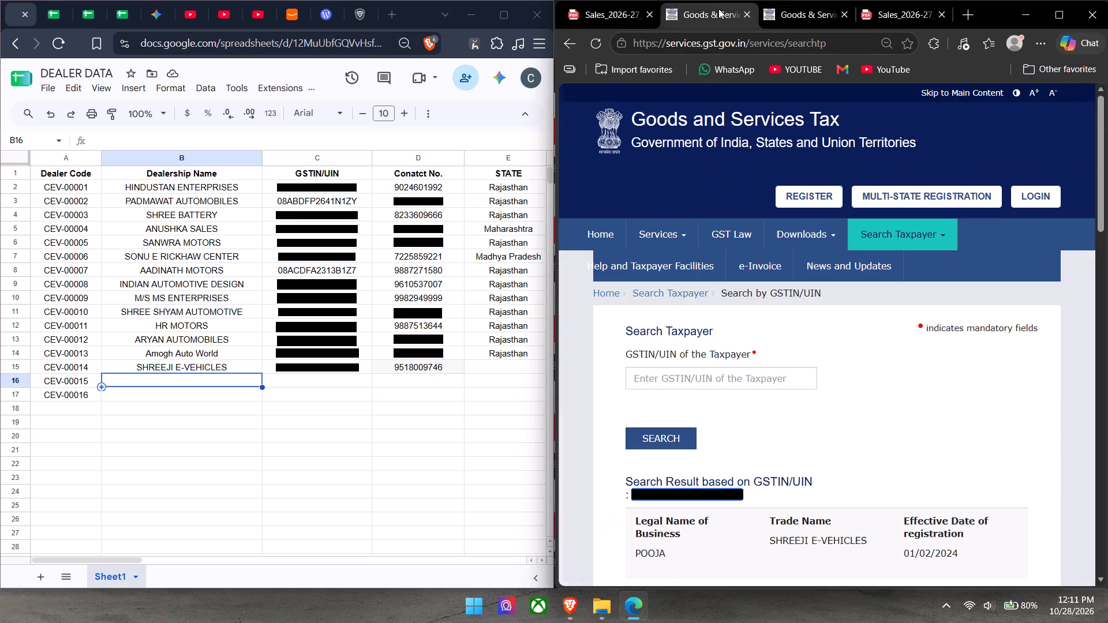
{"action": "scroll", "coordinate": [863, 317], "scroll_direction": "down", "scroll_amount": 2}
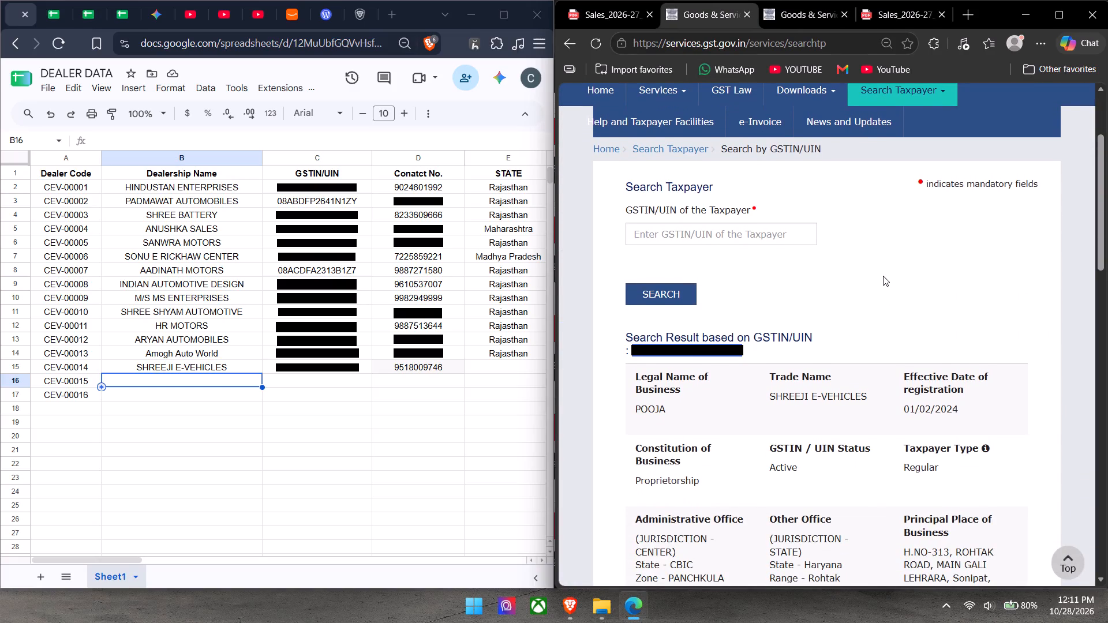
{"action": "scroll", "coordinate": [883, 276], "scroll_direction": "down", "scroll_amount": 3}
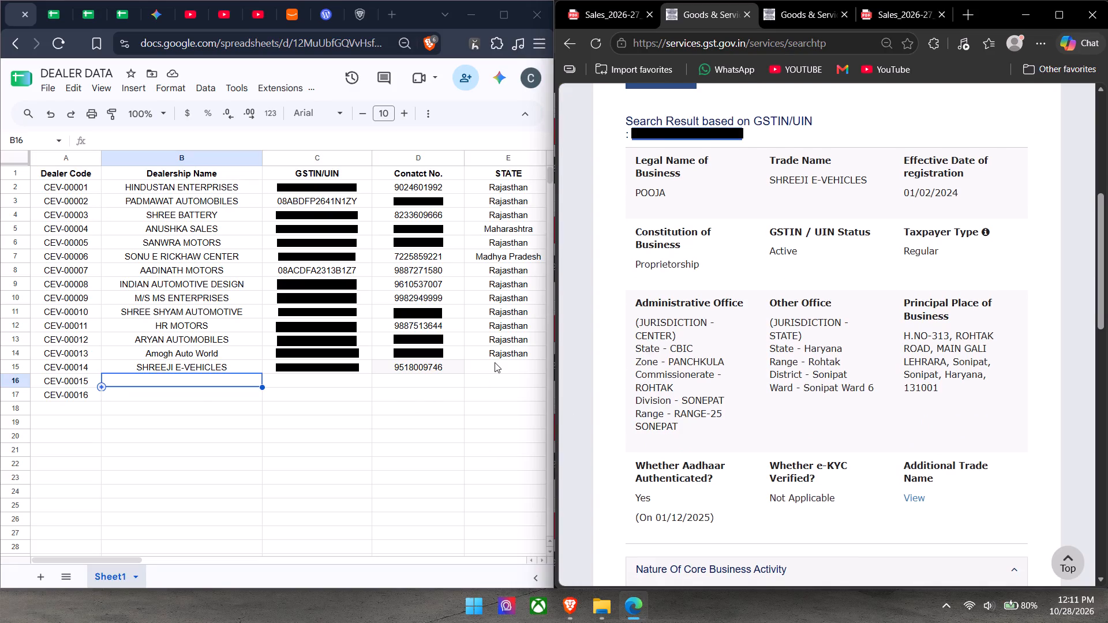
Delete the unused dealer code CEV-00016 from row 17 and select the empty Dealership Name cell for CEV-00015.
{"action": "left_click", "coordinate": [83, 396]}
{"action": "key", "text": "Delete"}
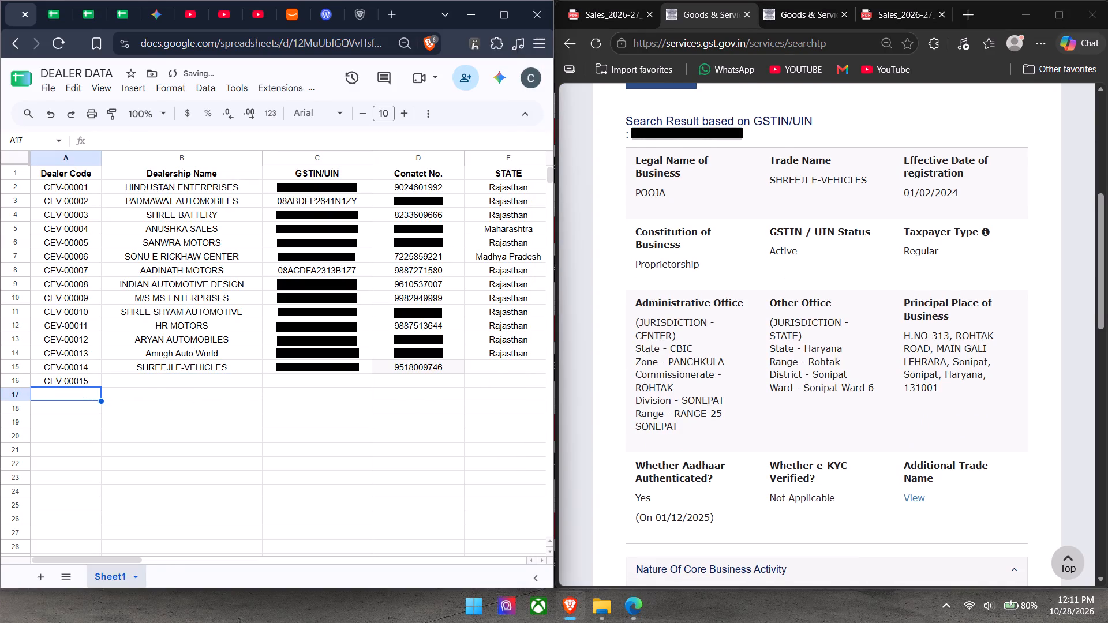
{"action": "left_click", "coordinate": [214, 375]}
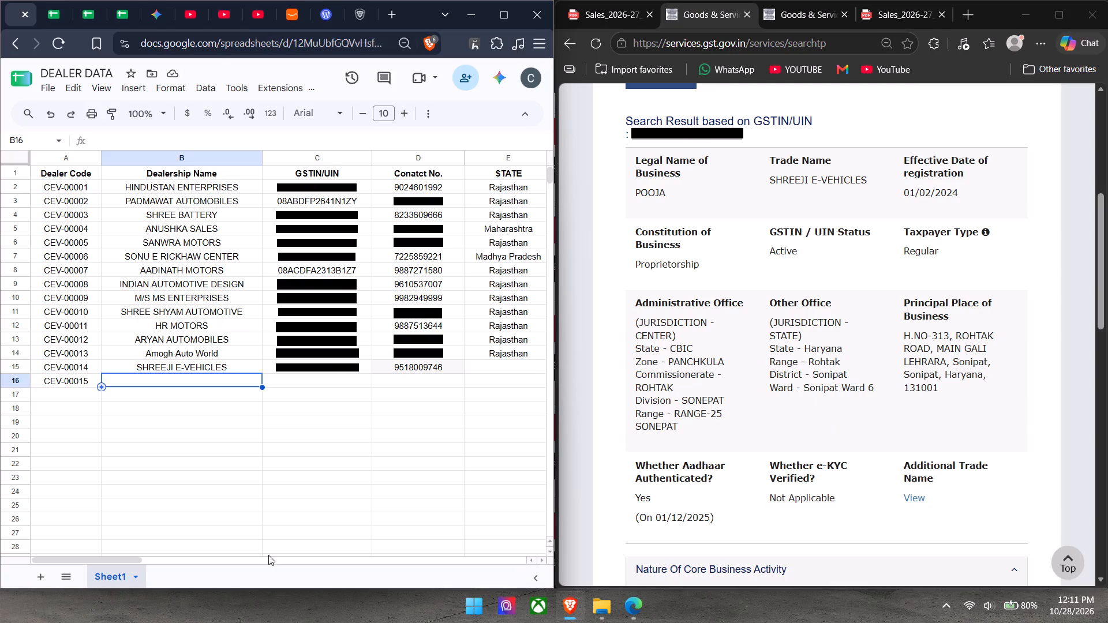
Copy the legal name of business from the GST record into the OWNER NAME cell for SHREEJI E-VEHICLES.
{"action": "left_click", "coordinate": [101, 564]}
{"action": "left_click_drag", "start_coordinate": [101, 561], "coordinate": [271, 565]}
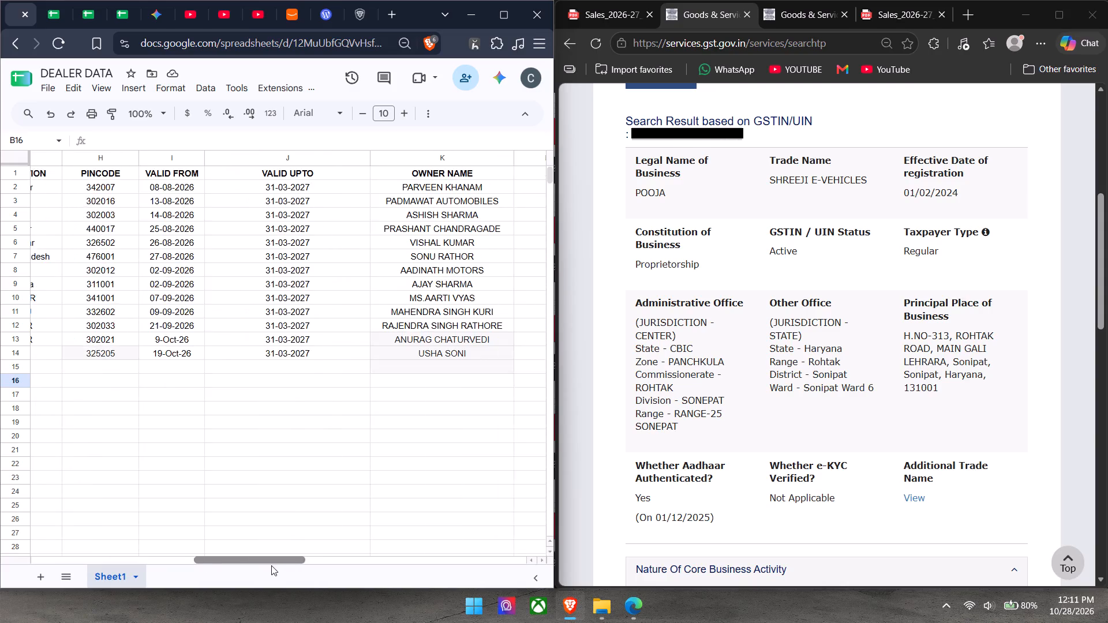
{"action": "left_click_drag", "start_coordinate": [271, 565], "coordinate": [280, 565]}
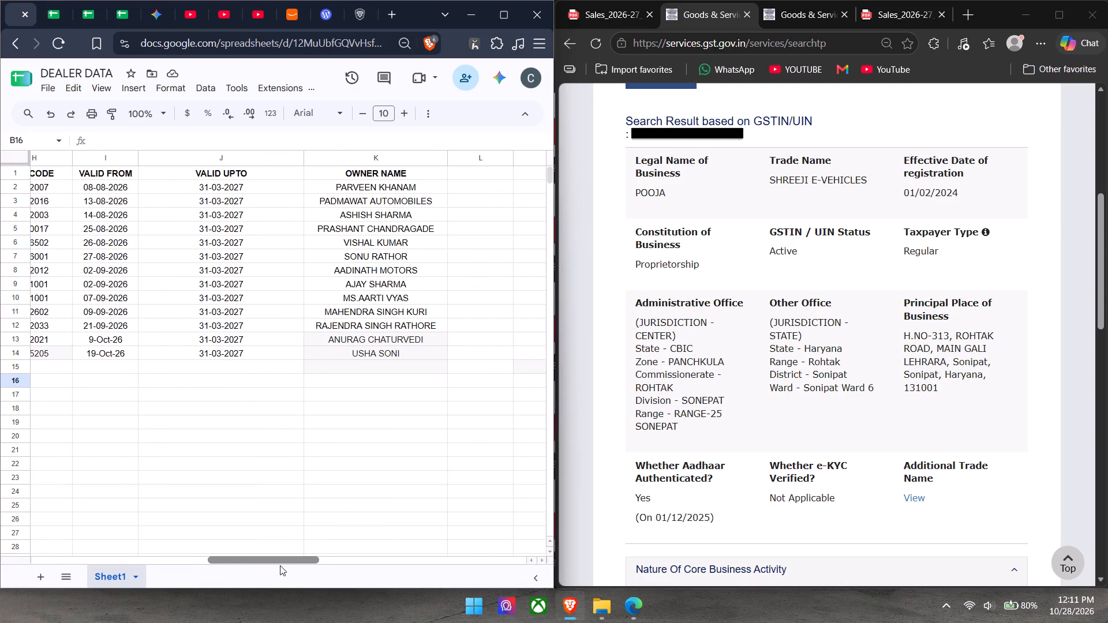
{"action": "left_click_drag", "start_coordinate": [280, 565], "coordinate": [267, 565]}
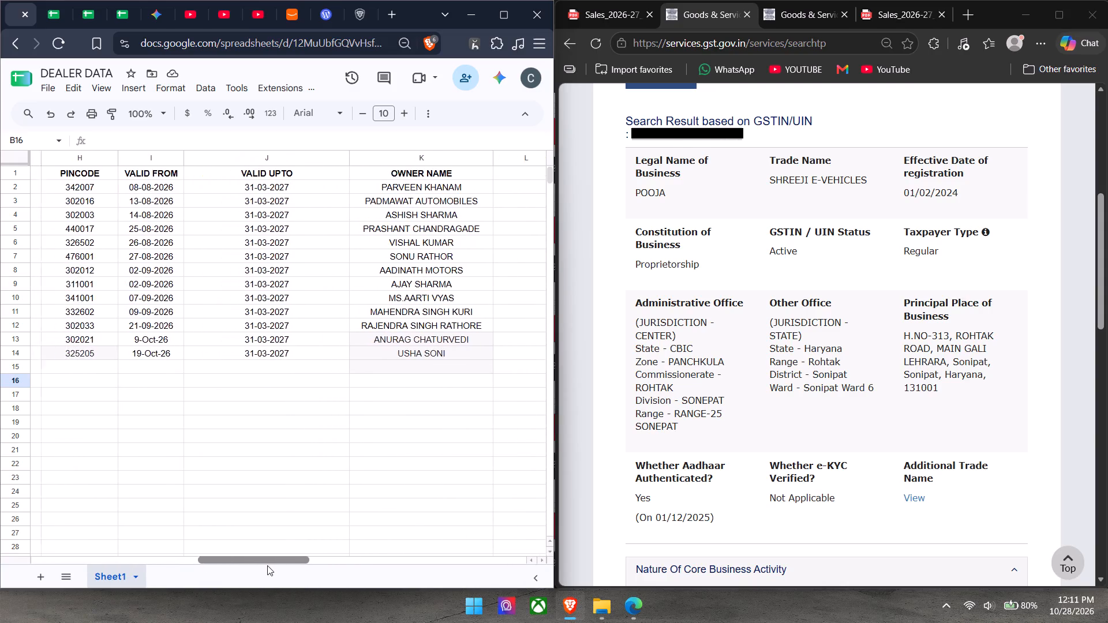
{"action": "left_click_drag", "start_coordinate": [267, 565], "coordinate": [120, 543]}
{"action": "right_click_drag", "start_coordinate": [133, 541], "coordinate": [120, 543]}
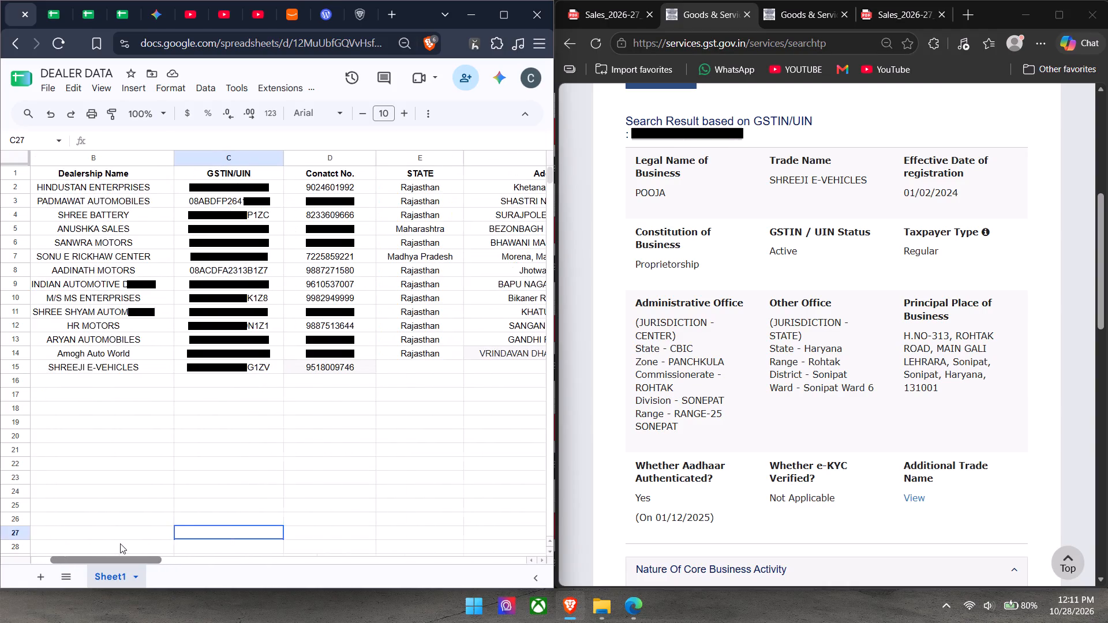
{"action": "right_click_drag", "start_coordinate": [120, 543], "coordinate": [214, 524]}
{"action": "left_click_drag", "start_coordinate": [120, 543], "coordinate": [251, 522]}
{"action": "left_click", "coordinate": [535, 473]}
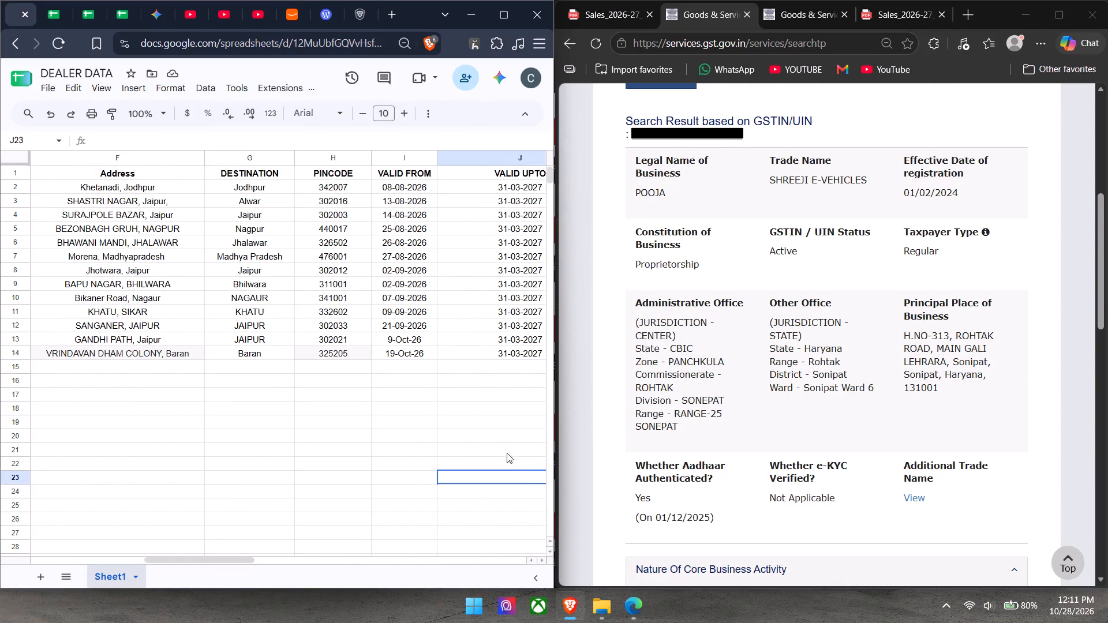
{"action": "left_click_drag", "start_coordinate": [220, 560], "coordinate": [307, 547]}
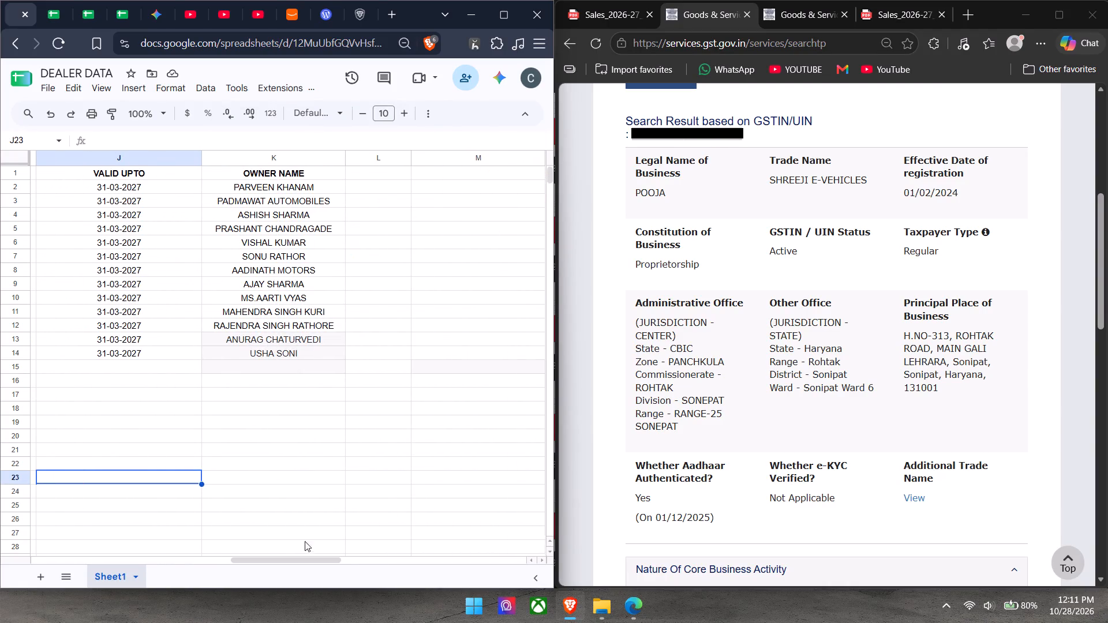
{"action": "left_click", "coordinate": [214, 369]}
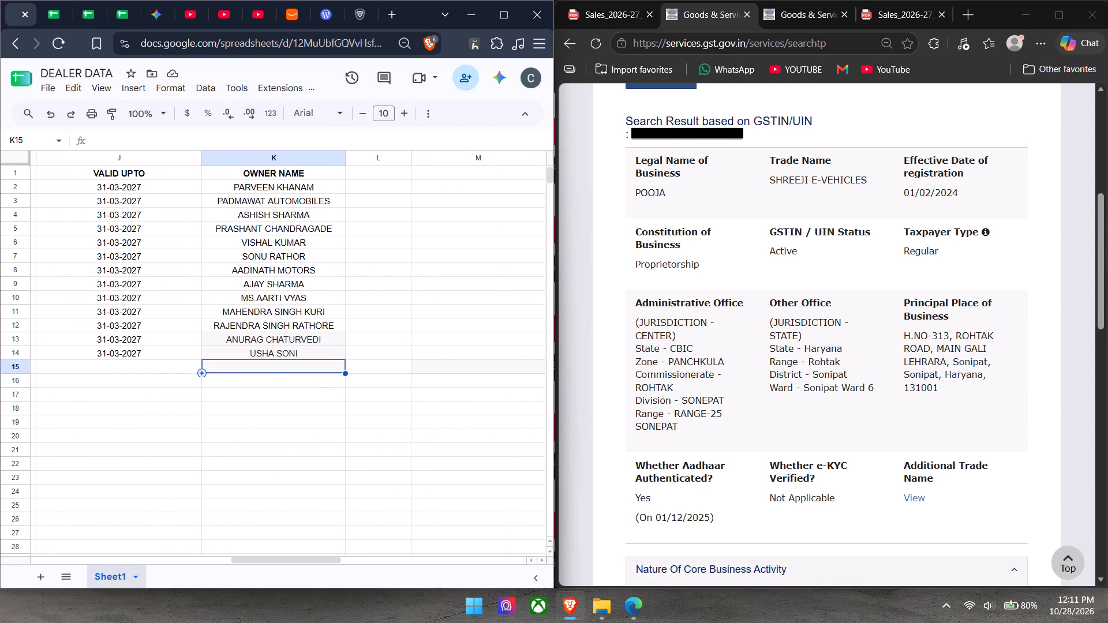
{"action": "double_click", "coordinate": [649, 190]}
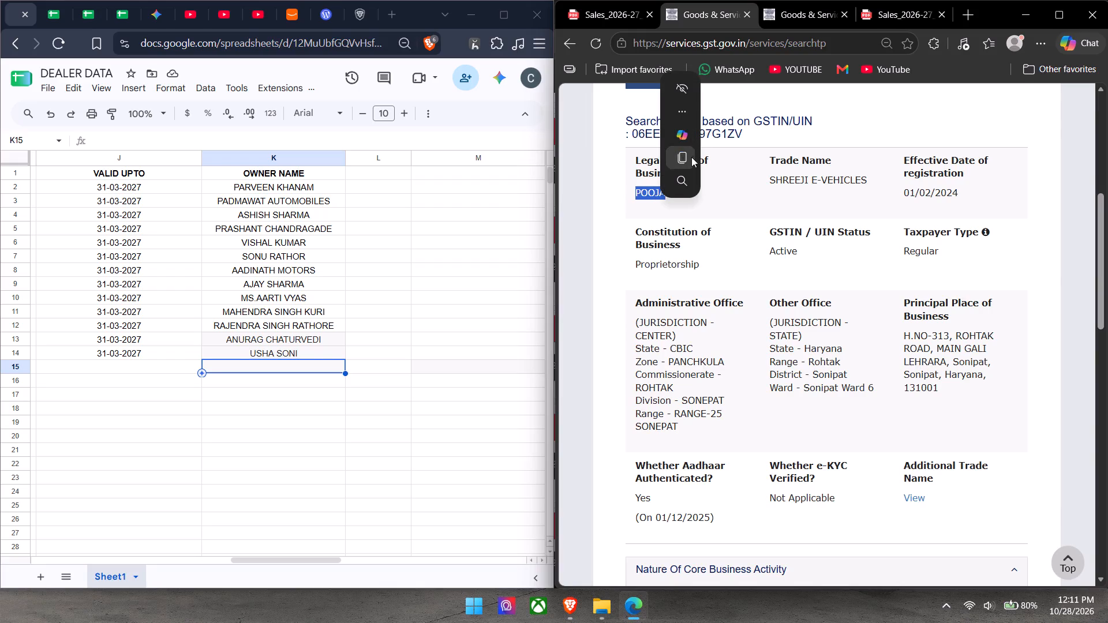
{"action": "left_click", "coordinate": [681, 150]}
{"action": "right_click", "coordinate": [260, 372]}
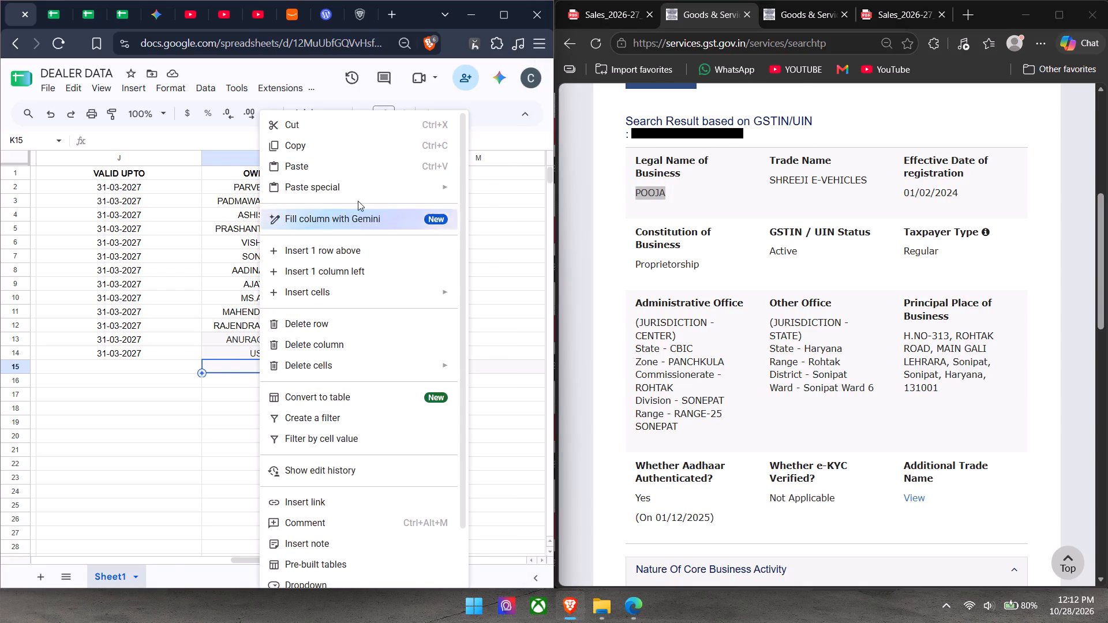
{"action": "left_click", "coordinate": [369, 166]}
Copy the VALID UPTO date 31-03-2027 from the Amogh Auto World row into the SHREEJI E-VEHICLES row.
{"action": "left_click_drag", "start_coordinate": [241, 564], "coordinate": [219, 564]}
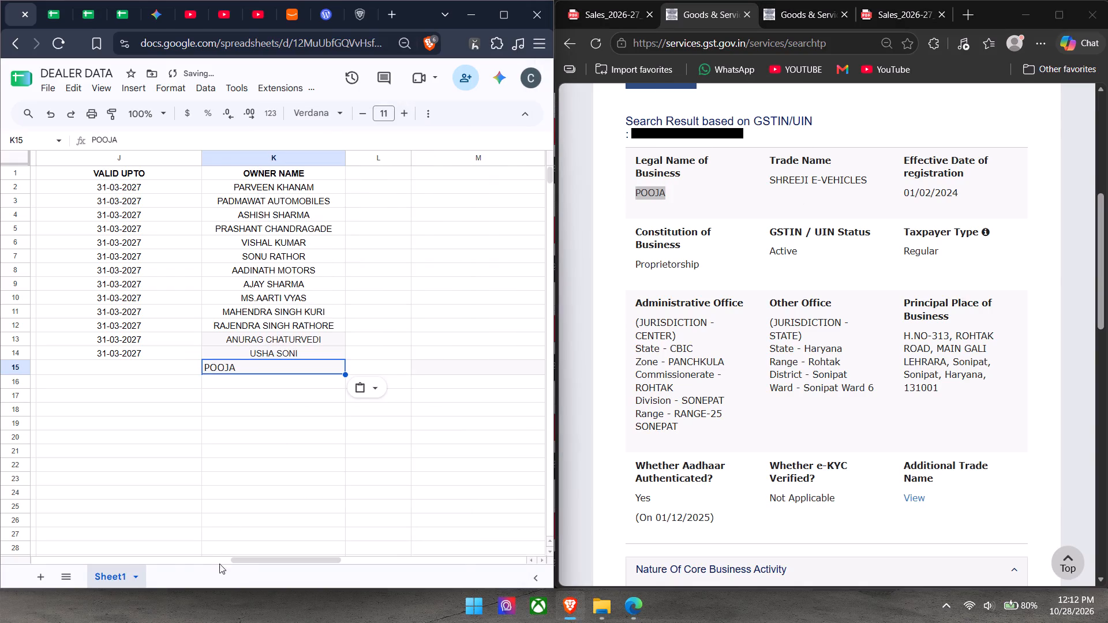
{"action": "left_click_drag", "start_coordinate": [219, 564], "coordinate": [136, 564]}
{"action": "left_click_drag", "start_coordinate": [331, 562], "coordinate": [160, 541]}
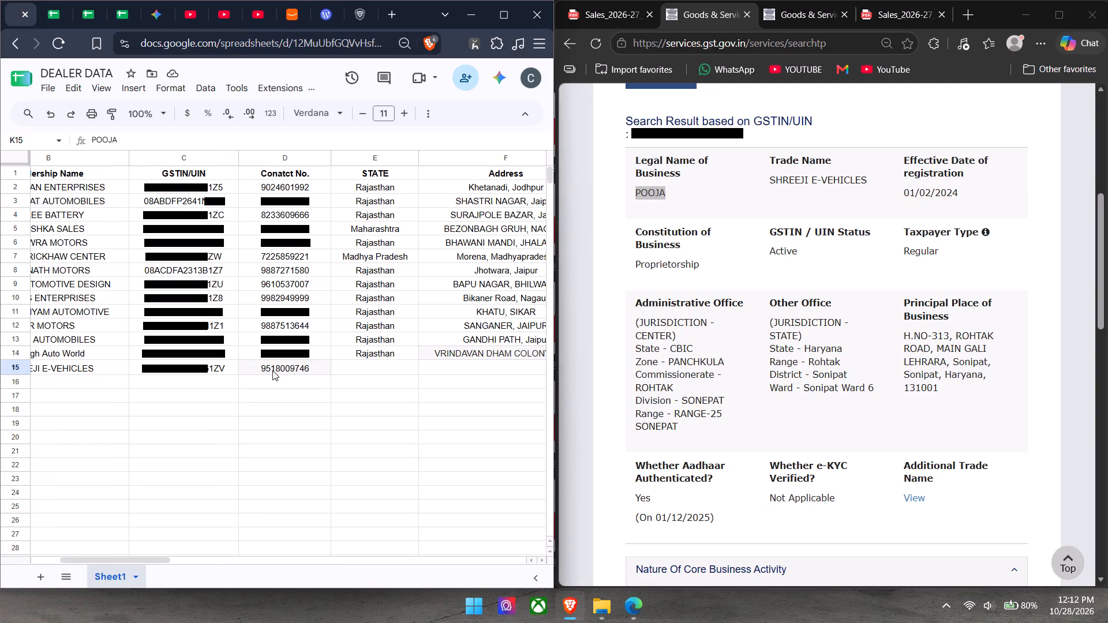
{"action": "left_click", "coordinate": [347, 372]}
{"action": "key", "text": "Right"}
{"action": "key", "text": "Right"}
{"action": "key", "text": "Right"}
{"action": "key", "text": "Right"}
{"action": "key", "text": "Right"}
{"action": "key", "text": "Right"}
{"action": "key", "text": "Right"}
{"action": "key", "text": "Right"}
{"action": "key", "text": "Right"}
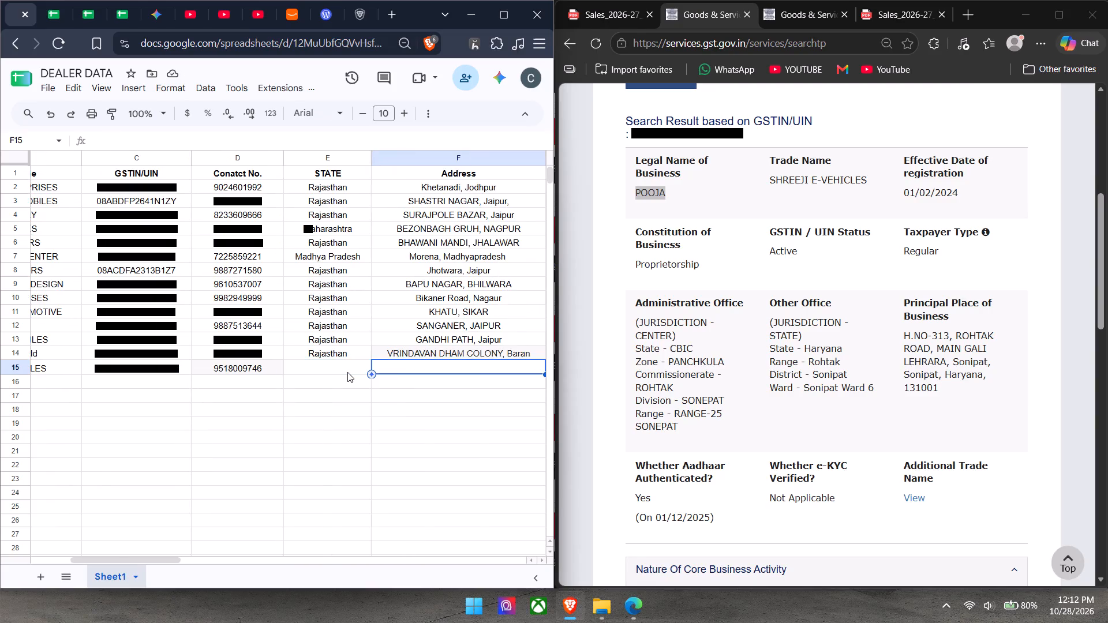
{"action": "key", "text": "Left"}
{"action": "key", "text": "Left"}
{"action": "key", "text": "Left"}
{"action": "key", "text": "Left"}
{"action": "key", "text": "Left"}
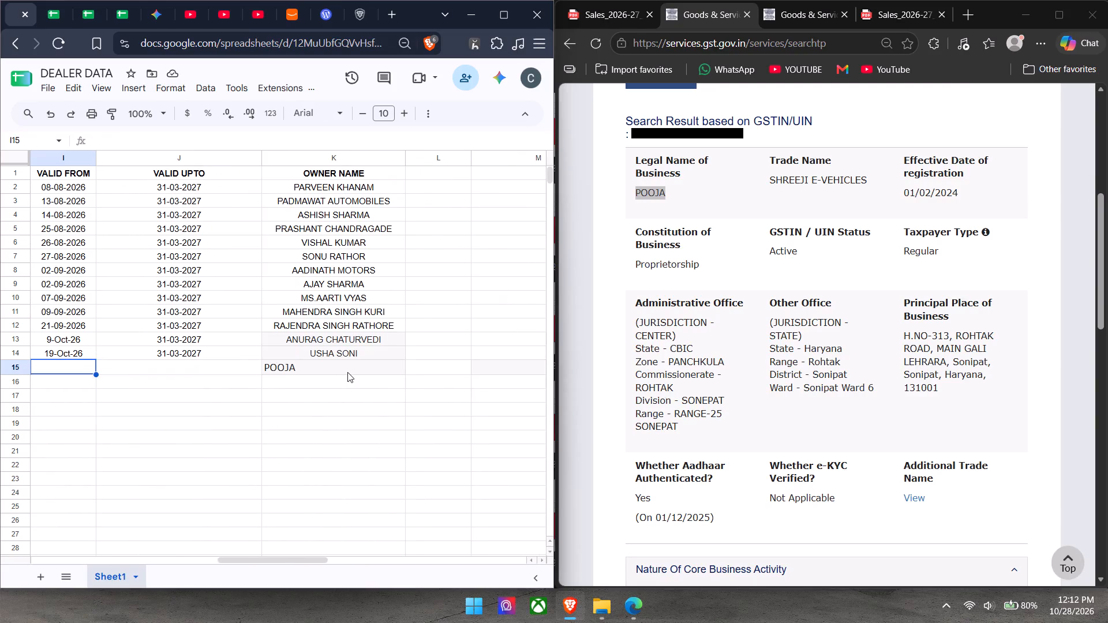
{"action": "key", "text": "Right"}
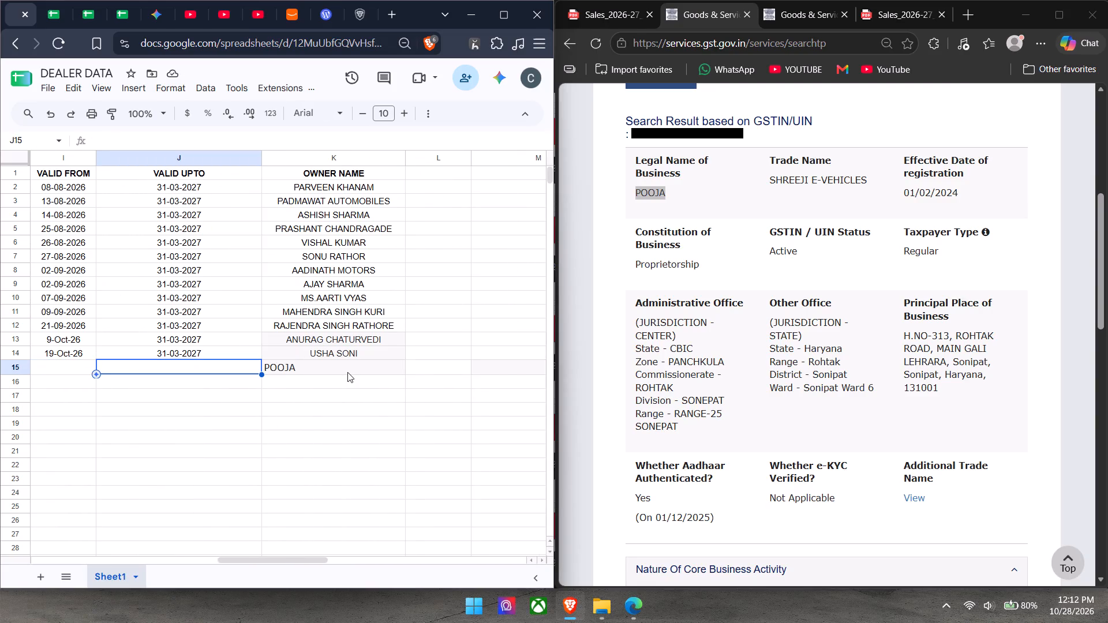
{"action": "key", "text": "Left"}
{"action": "key", "text": "Right"}
{"action": "key", "text": "Up"}
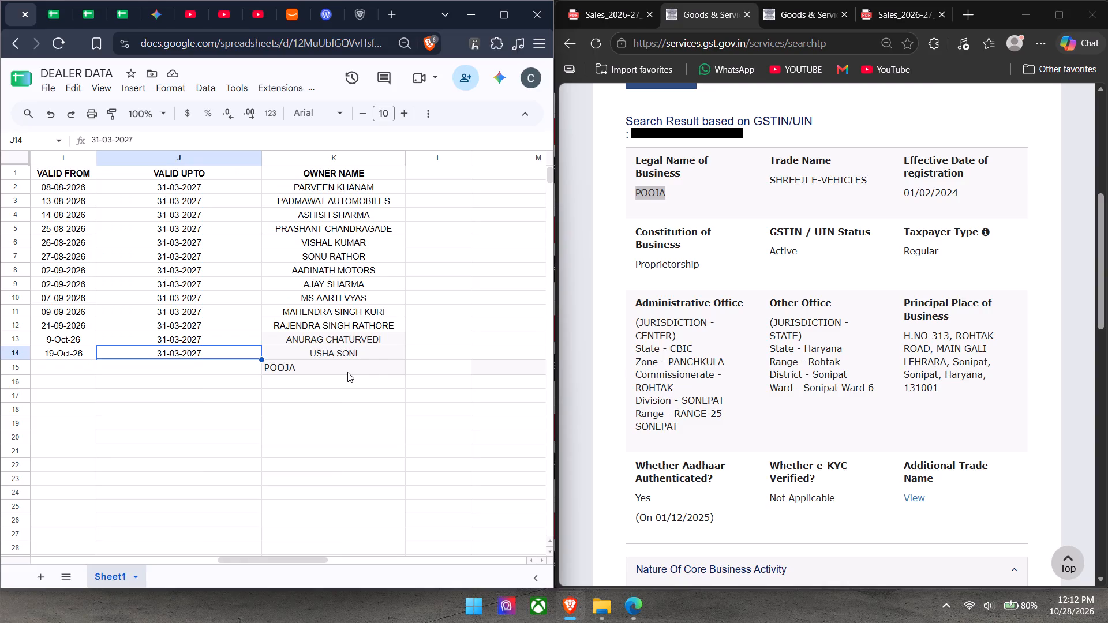
{"action": "key", "text": "ctrl+c"}
{"action": "key", "text": "Down"}
{"action": "key", "text": "ctrl+v"}
Open invoice Sales_2026-27_1358 from the SALES folder to check SHREEJI E-VEHICLES' invoice date, and close the folder window.
{"action": "key", "text": "Left"}
{"action": "key", "text": "Left"}
{"action": "key", "text": "Left"}
{"action": "key", "text": "Right"}
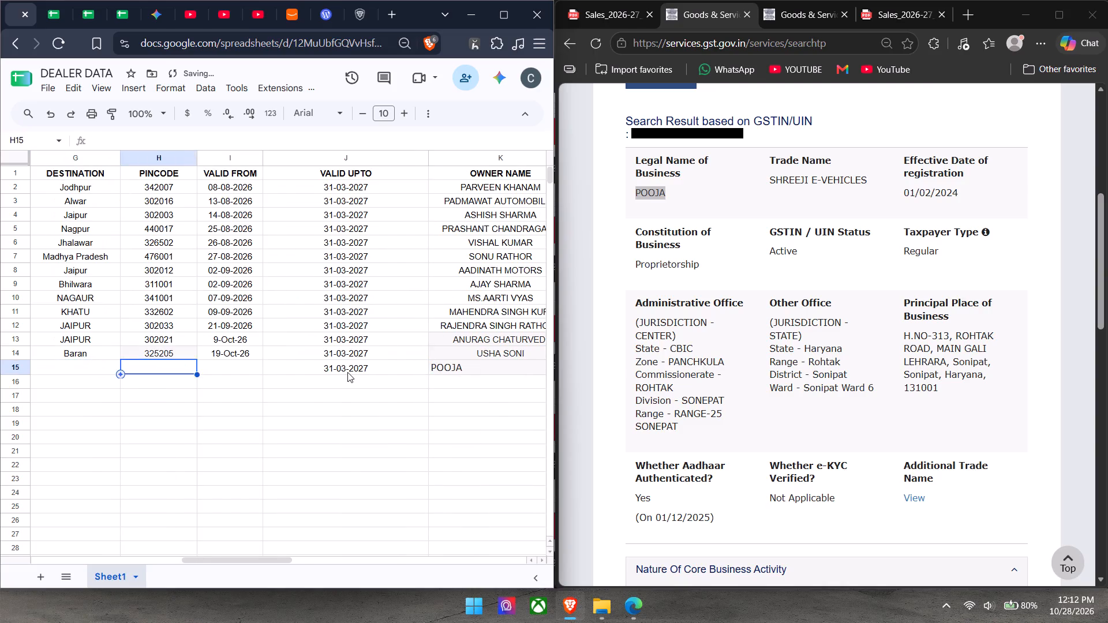
{"action": "key", "text": "Right"}
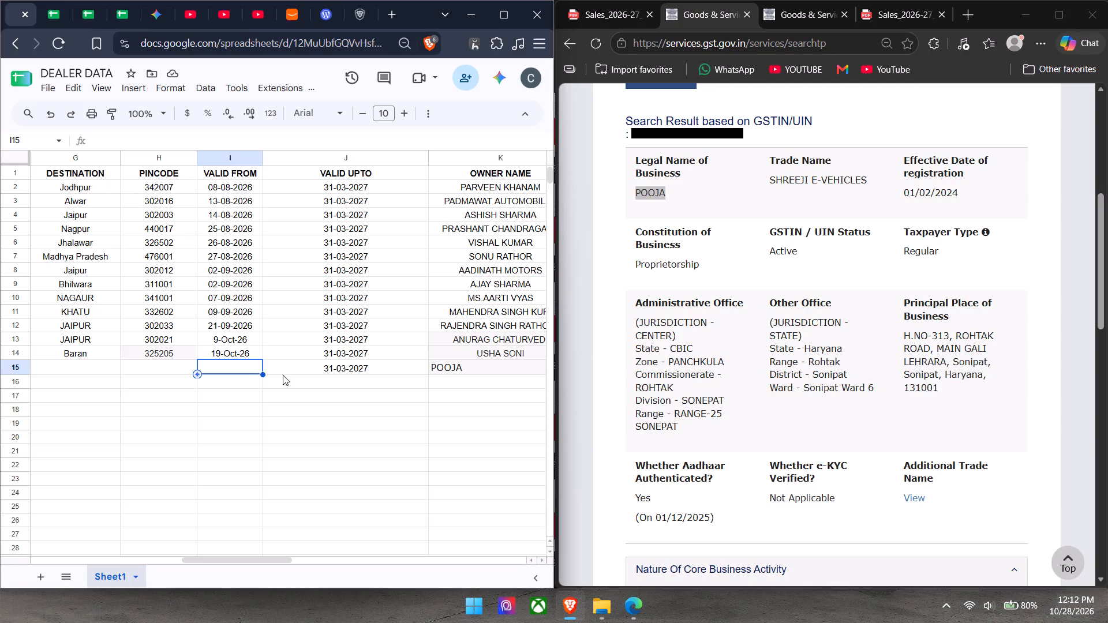
{"action": "left_click", "coordinate": [913, 10]}
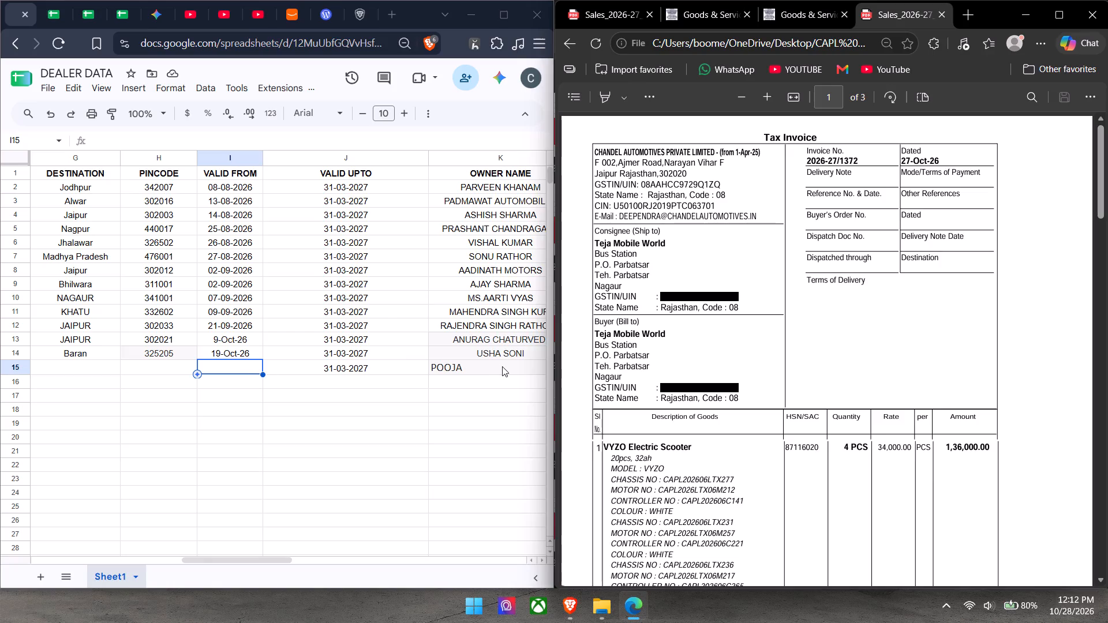
{"action": "left_click", "coordinate": [597, 607]}
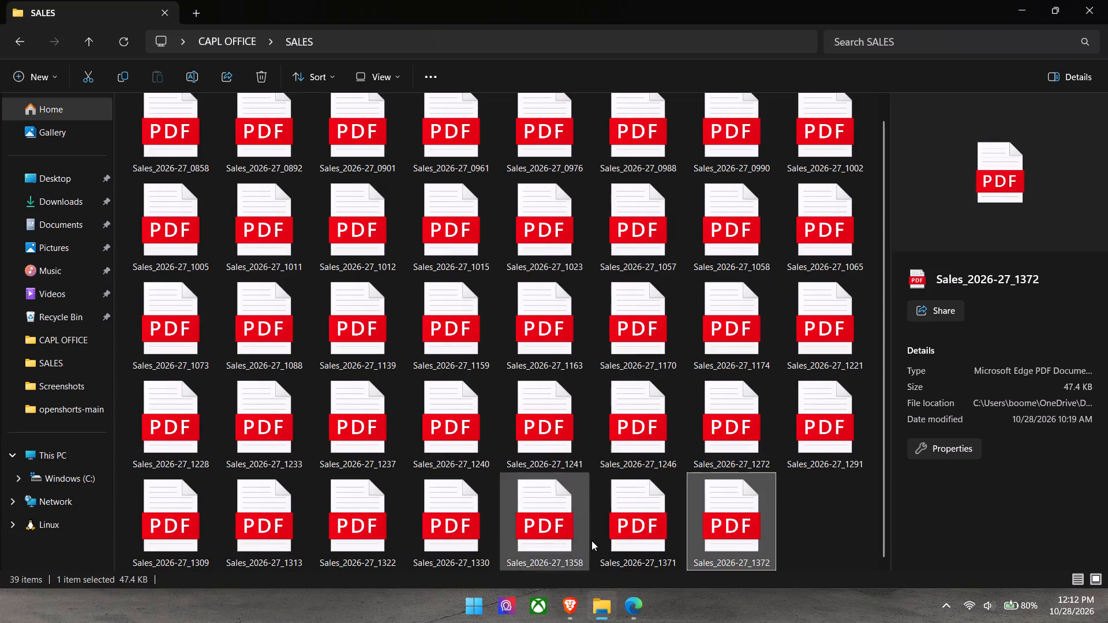
{"action": "double_click", "coordinate": [530, 541]}
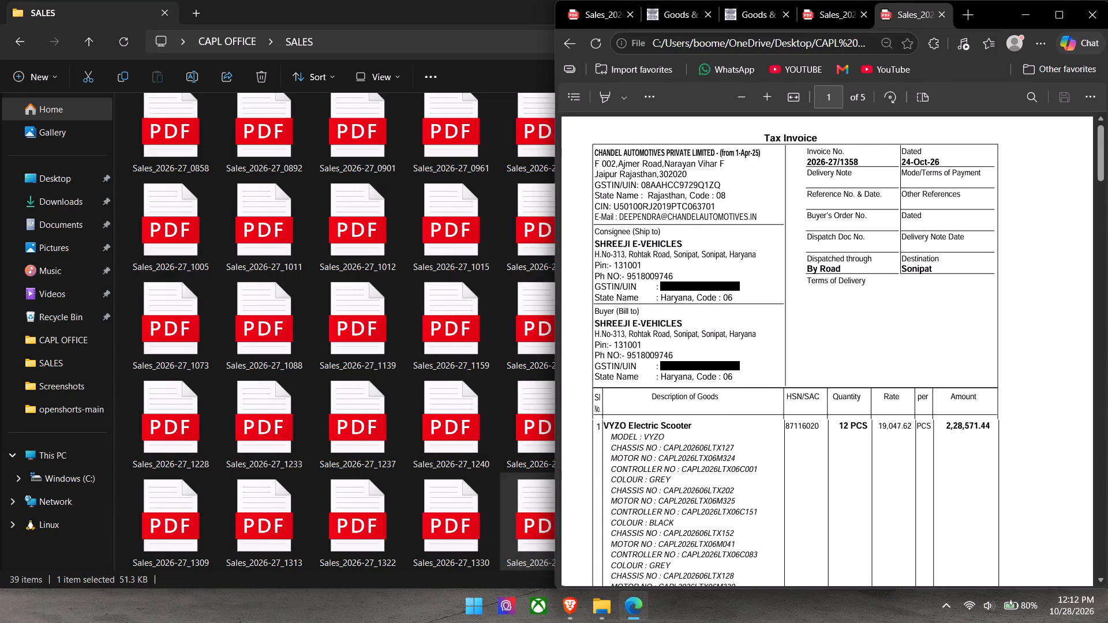
{"action": "left_click", "coordinate": [509, 10]}
{"action": "left_click", "coordinate": [1090, 14]}
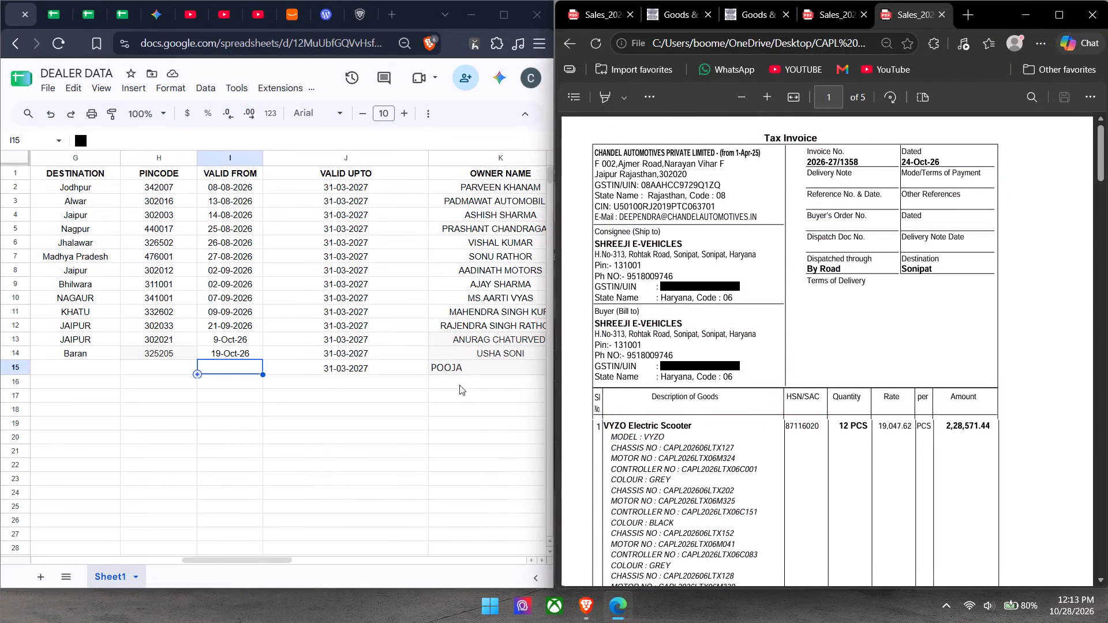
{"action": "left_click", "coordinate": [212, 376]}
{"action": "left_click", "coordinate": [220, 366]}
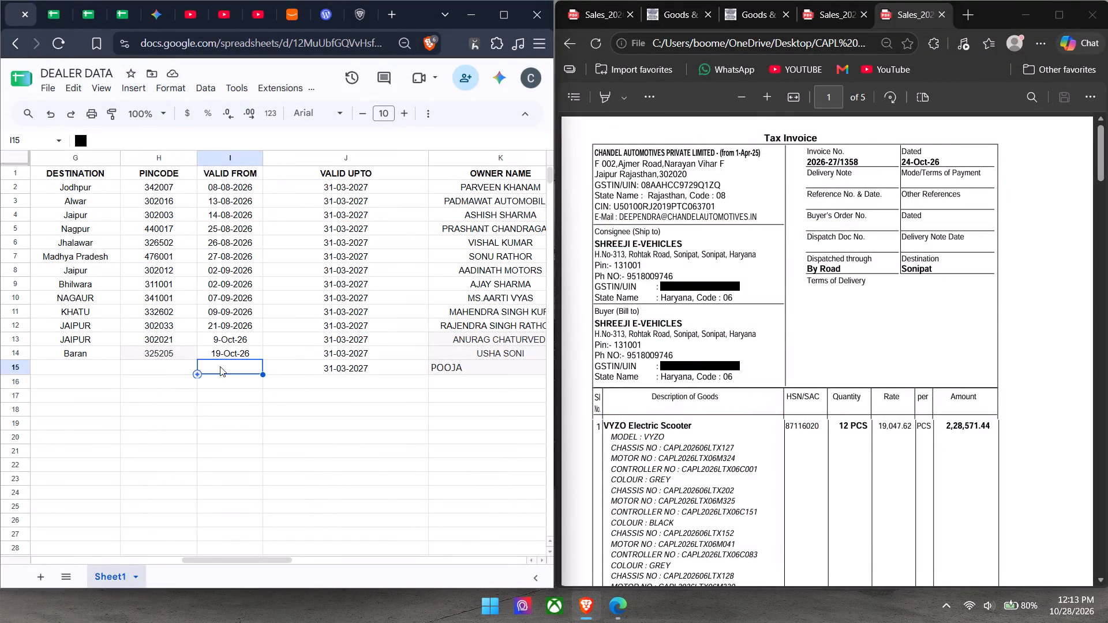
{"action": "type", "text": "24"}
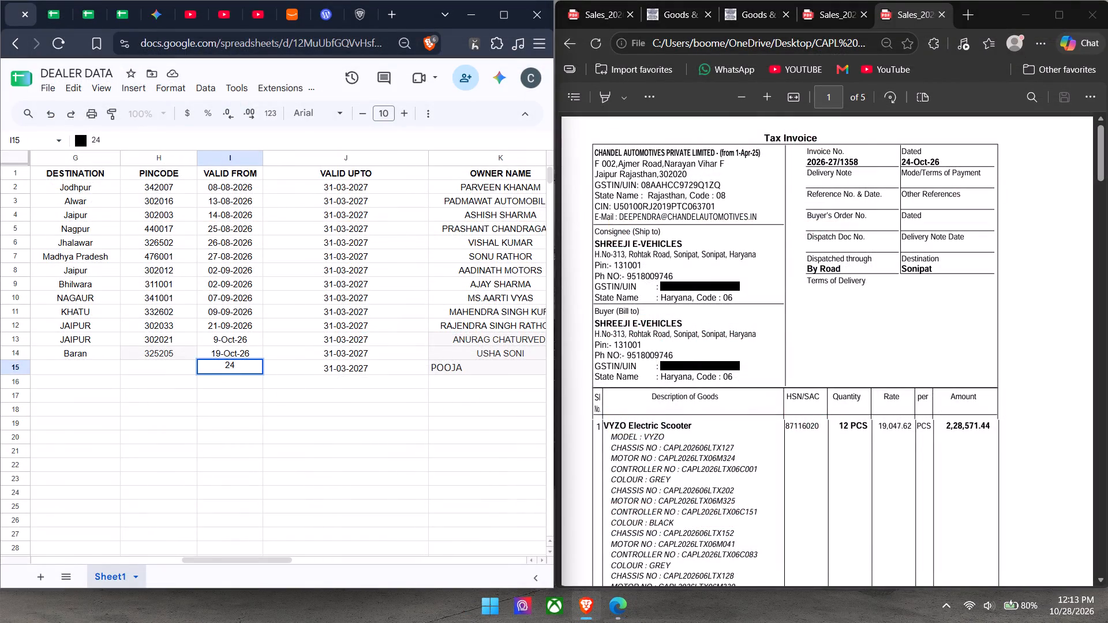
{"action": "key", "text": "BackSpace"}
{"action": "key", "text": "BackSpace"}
Copy the VALID FROM date from the row above into the SHREEJI E-VEHICLES row and change it to 24-Oct-26.
{"action": "key", "text": "Up"}
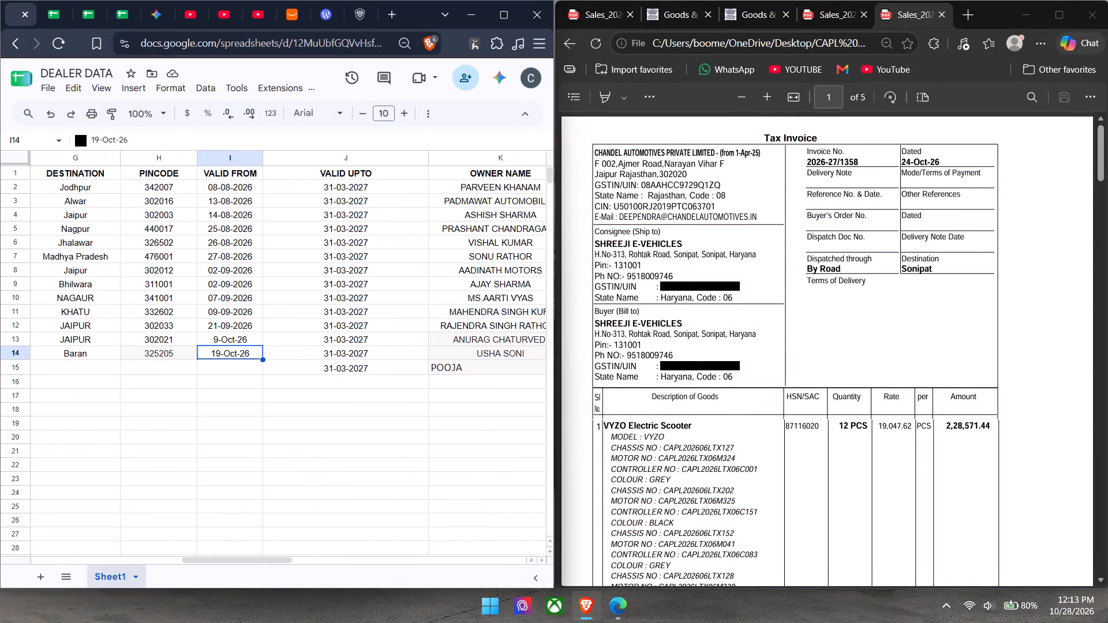
{"action": "key", "text": "Up"}
{"action": "key", "text": "Down"}
{"action": "key", "text": "ctrl+c"}
{"action": "key", "text": "Down"}
{"action": "key", "text": "ctrl+v"}
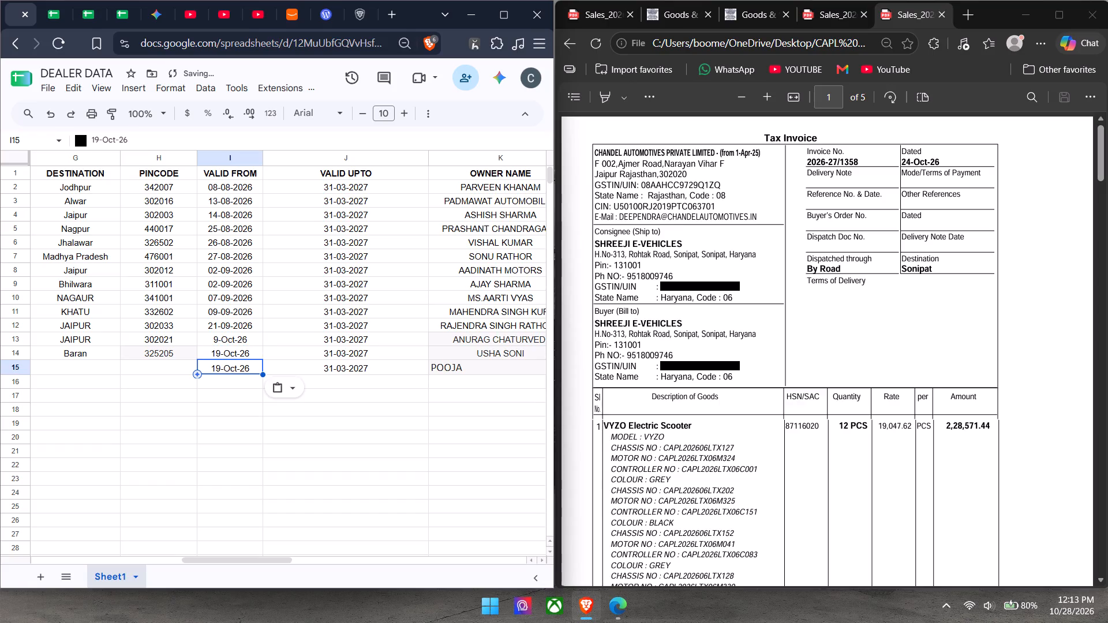
{"action": "key", "text": "Return"}
{"action": "key", "text": "Up"}
{"action": "key", "text": "Down"}
{"action": "key", "text": "Left"}
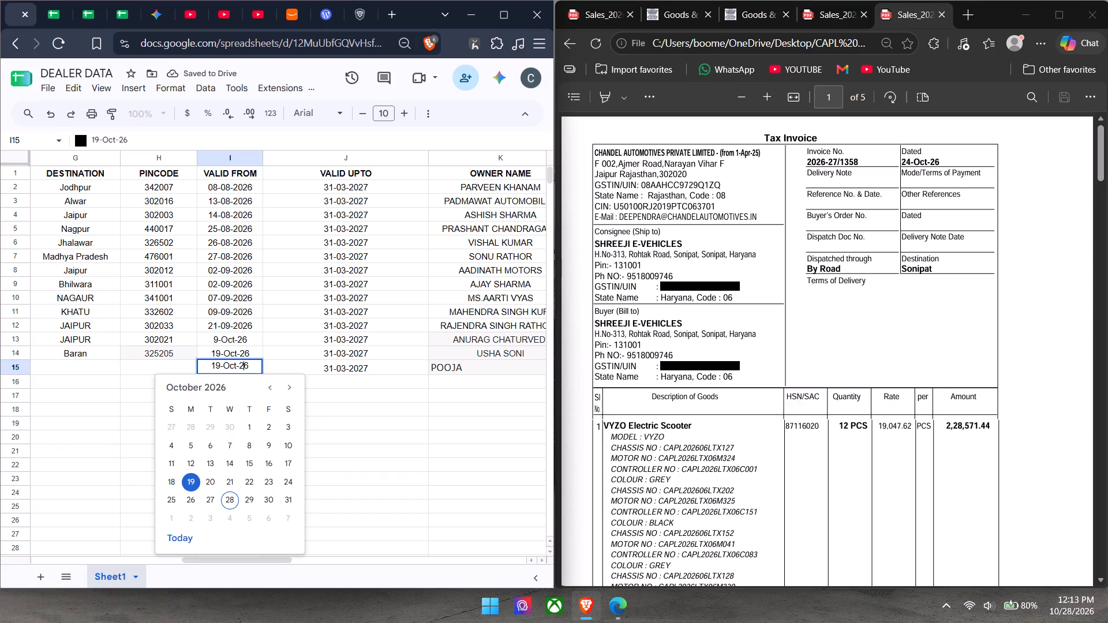
{"action": "key", "text": "Left"}
{"action": "key", "text": "Left"}
{"action": "key", "text": "Left"}
{"action": "key", "text": "Left"}
{"action": "key", "text": "Left"}
{"action": "key", "text": "Left"}
{"action": "key", "text": "BackSpace"}
{"action": "key", "text": "BackSpace"}
{"action": "type", "text": "24"}
{"action": "key", "text": "Return"}
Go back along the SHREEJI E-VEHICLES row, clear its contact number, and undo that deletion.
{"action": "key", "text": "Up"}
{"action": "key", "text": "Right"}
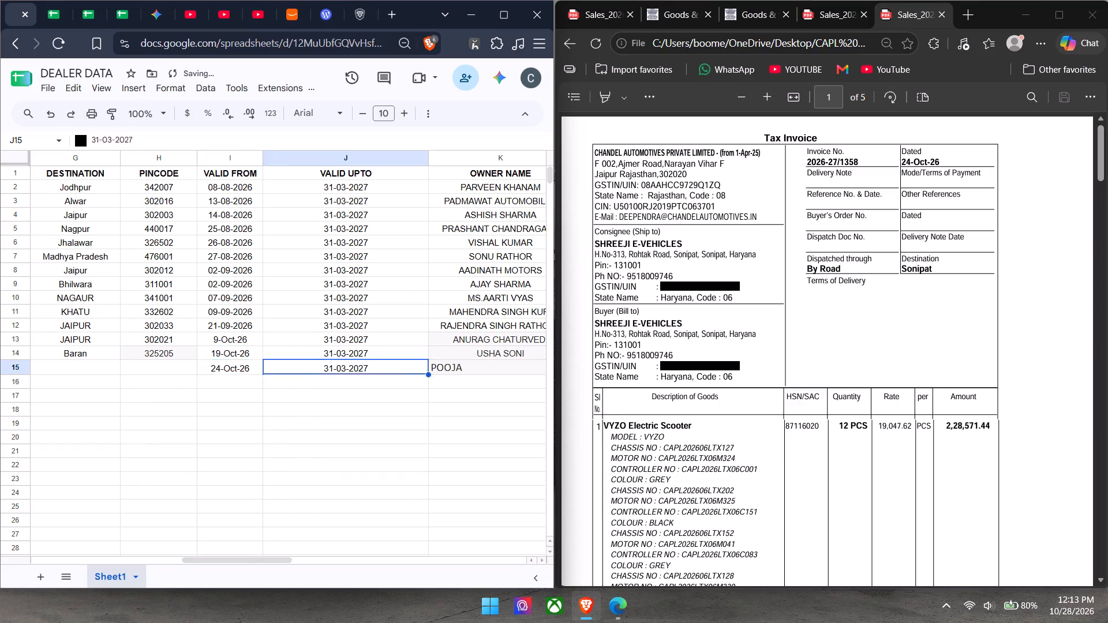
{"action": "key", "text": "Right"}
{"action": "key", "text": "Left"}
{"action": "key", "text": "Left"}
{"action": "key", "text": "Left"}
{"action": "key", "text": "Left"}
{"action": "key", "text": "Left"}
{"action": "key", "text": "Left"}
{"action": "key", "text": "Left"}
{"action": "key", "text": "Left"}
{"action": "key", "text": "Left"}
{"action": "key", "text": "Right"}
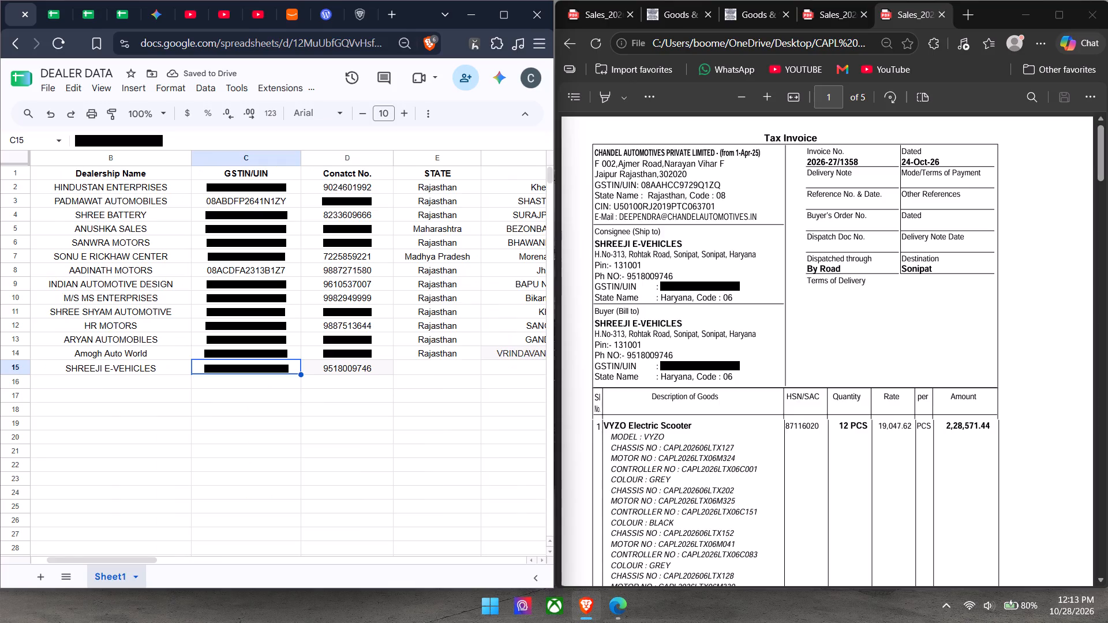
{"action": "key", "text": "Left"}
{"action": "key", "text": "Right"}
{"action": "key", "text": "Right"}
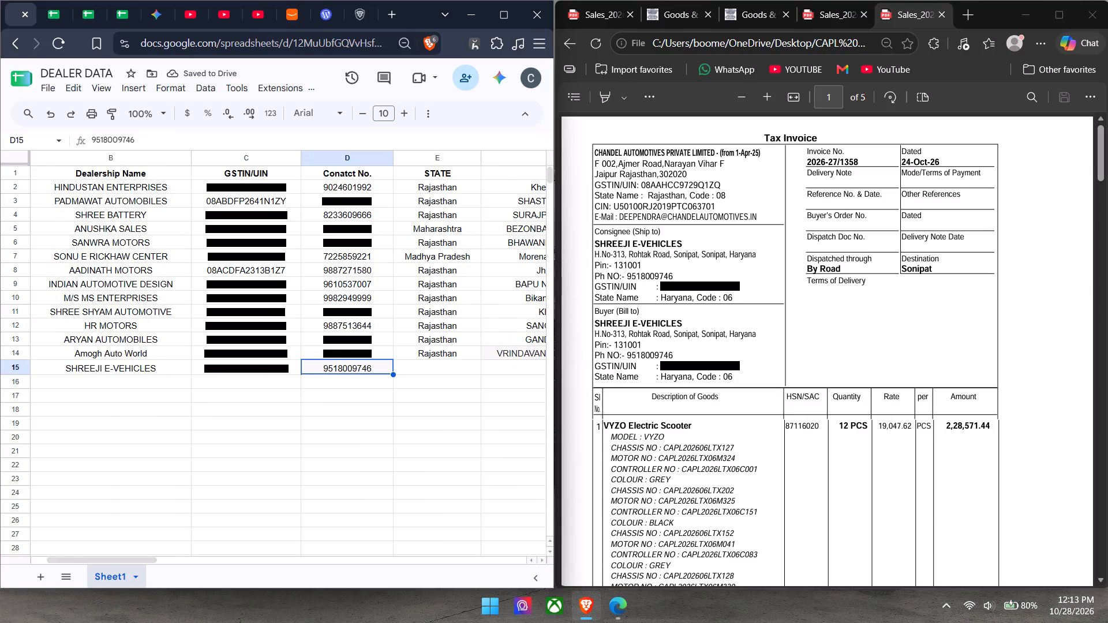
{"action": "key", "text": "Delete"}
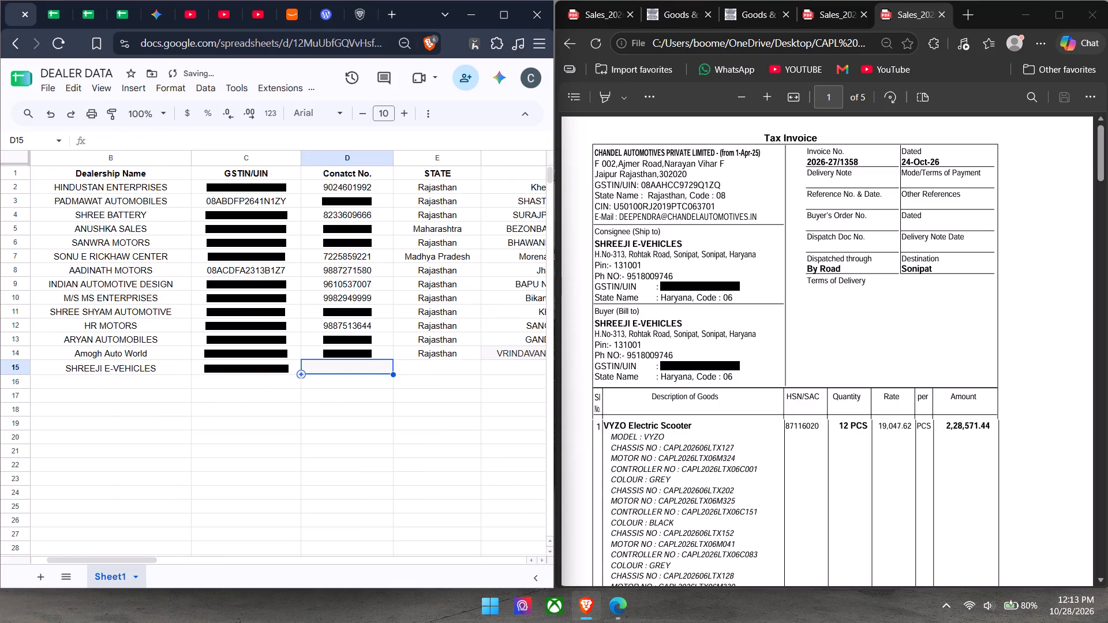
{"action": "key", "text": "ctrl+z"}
Enter HARYANA as the state in the SHREEJI E-VEHICLES row.
{"action": "key", "text": "Right"}
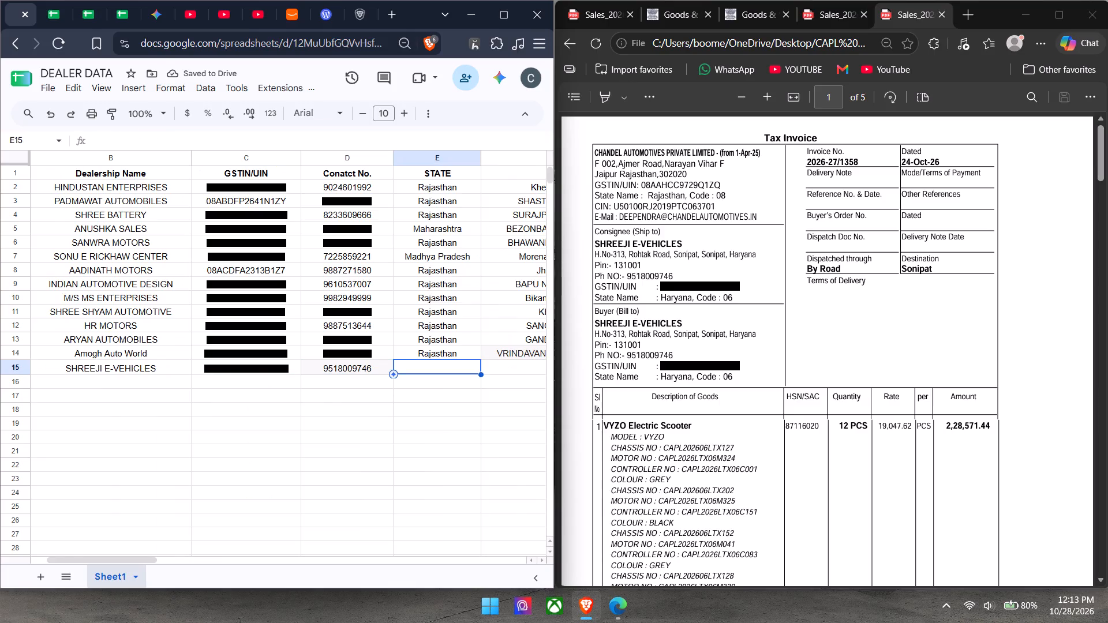
{"action": "key", "text": "Right"}
{"action": "key", "text": "Left"}
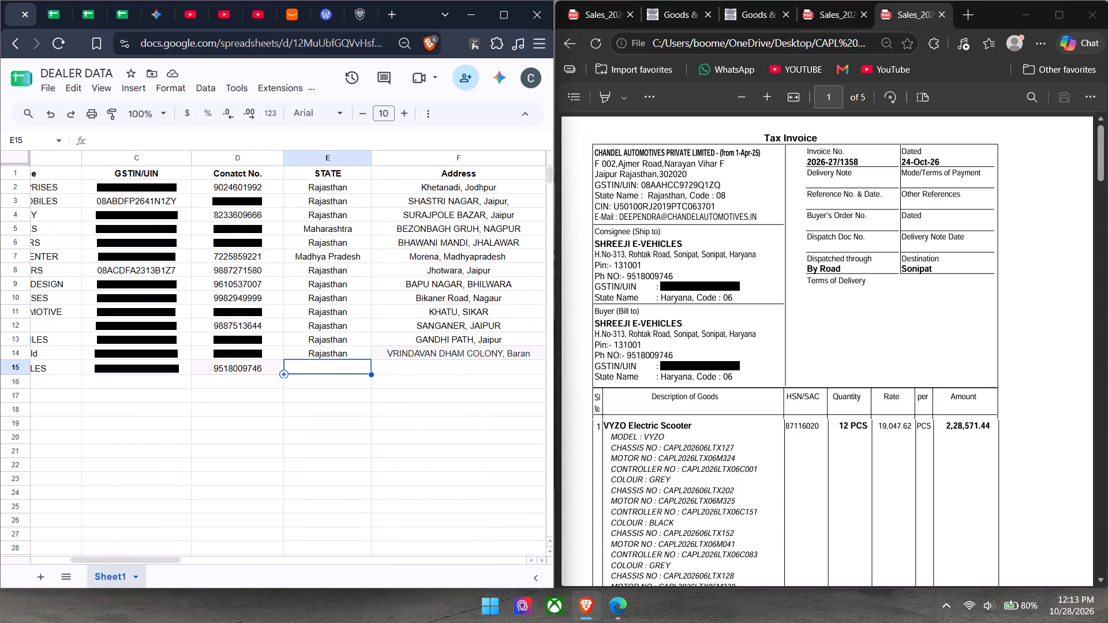
{"action": "type", "text": "HA"}
{"action": "key", "text": "BackSpace"}
{"action": "key", "text": "BackSpace"}
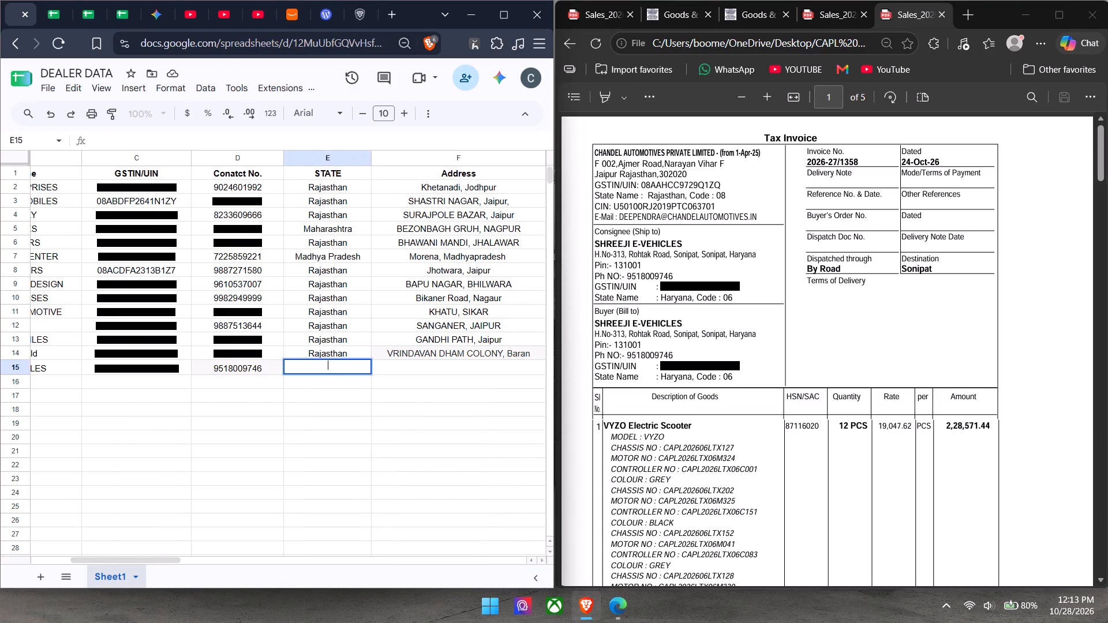
{"action": "key", "text": "a"}
{"action": "key", "text": "BackSpace"}
{"action": "type", "text": "HAT"}
{"action": "key", "text": "BackSpace"}
{"action": "type", "text": "RYANA"}
{"action": "key", "text": "Right"}
{"action": "key", "text": "Right"}
{"action": "key", "text": "Left"}
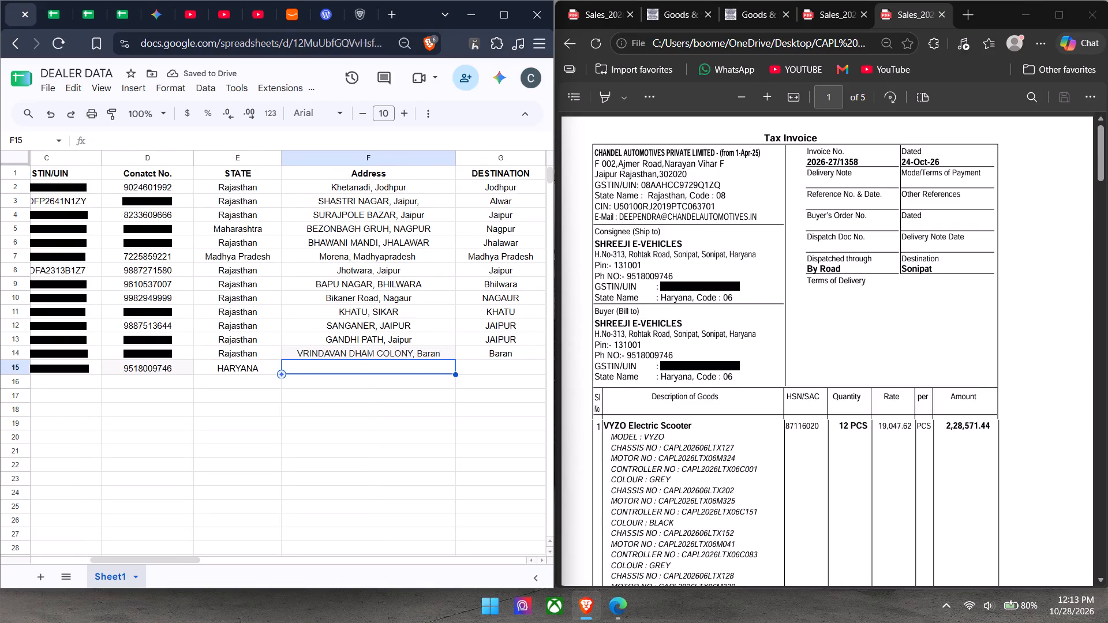
Copy the buyer name Teja Mobile World from invoice Sales_2026-27_1372 into the Dealership Name cell of row CEV-00015.
{"action": "left_click", "coordinate": [858, 16]}
{"action": "key", "text": "ctrl+shift+t"}
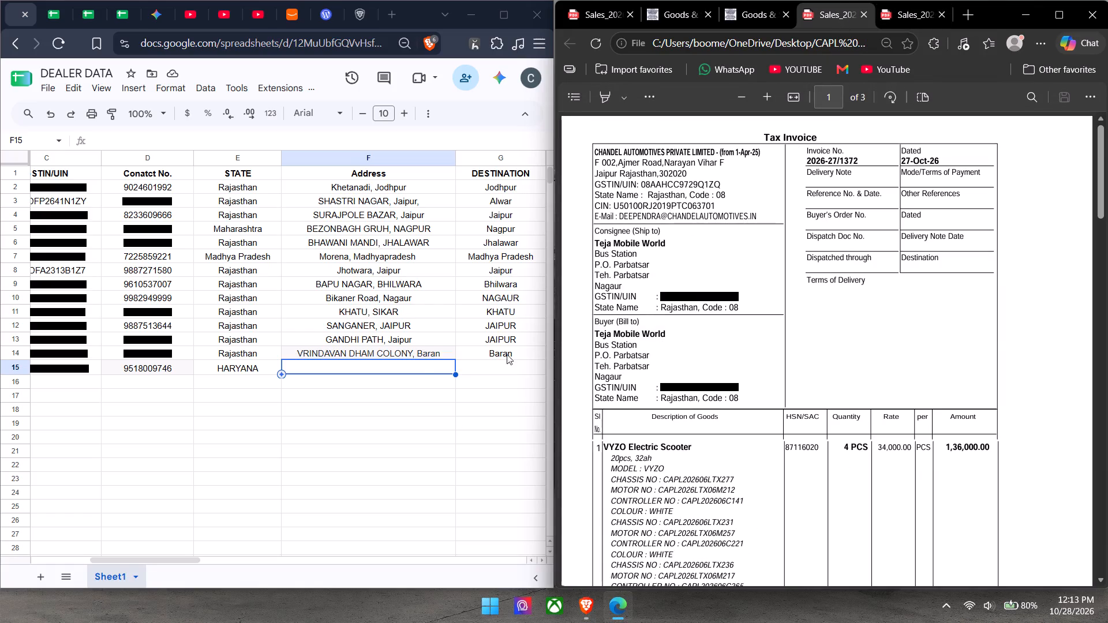
{"action": "left_click", "coordinate": [616, 329]}
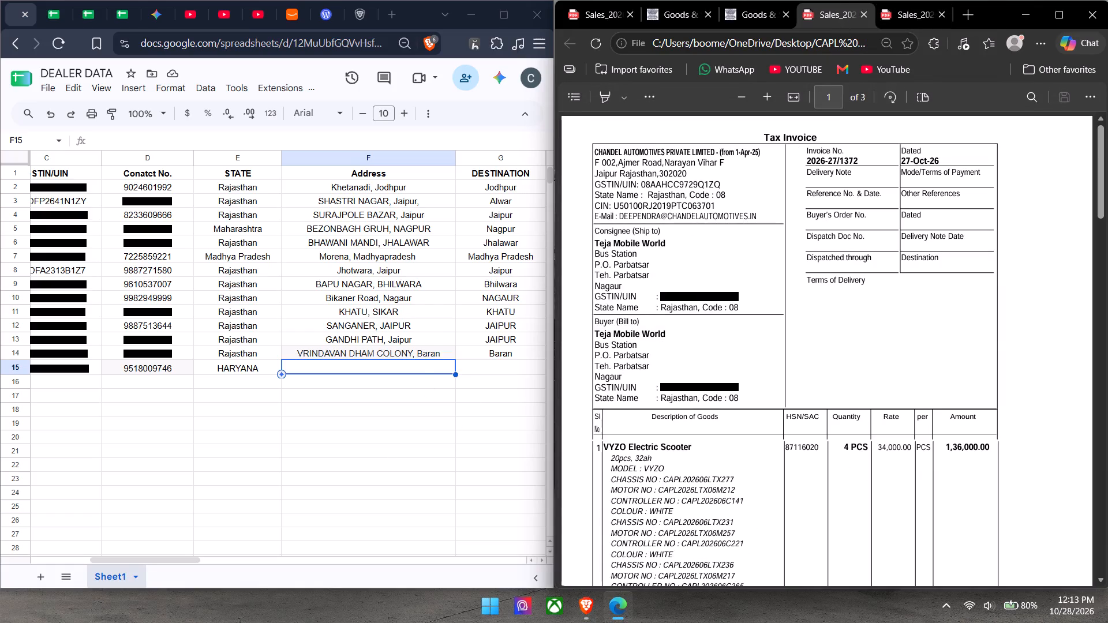
{"action": "double_click", "coordinate": [639, 335]}
{"action": "double_click", "coordinate": [639, 335]}
{"action": "key", "text": "ctrl+c"}
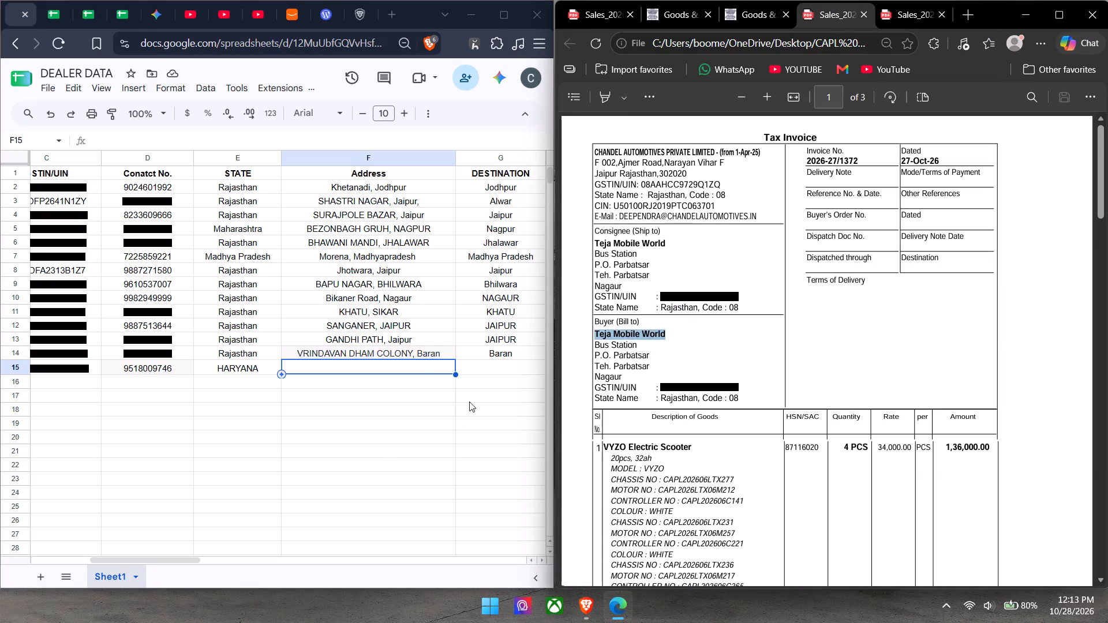
{"action": "left_click_drag", "start_coordinate": [120, 559], "coordinate": [10, 555]}
{"action": "left_click", "coordinate": [132, 385]}
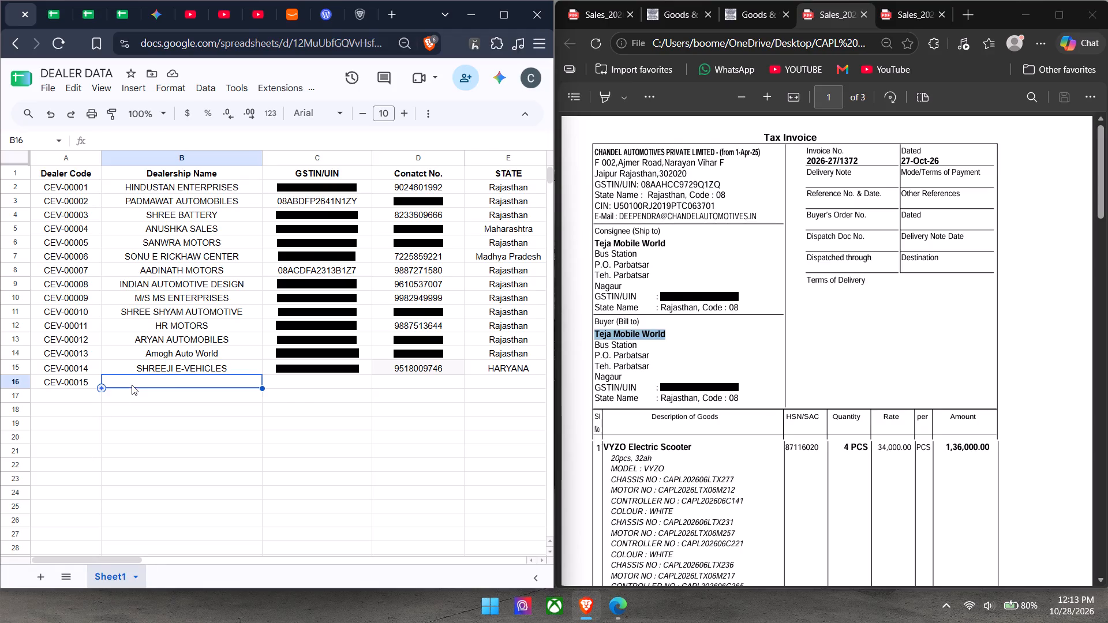
{"action": "key", "text": "ctrl+v"}
Copy Teja Mobile World's GSTIN/UIN from the buyer details of invoice Sales_2026-27_1372.
{"action": "left_click", "coordinate": [351, 380]}
{"action": "left_click", "coordinate": [406, 380]}
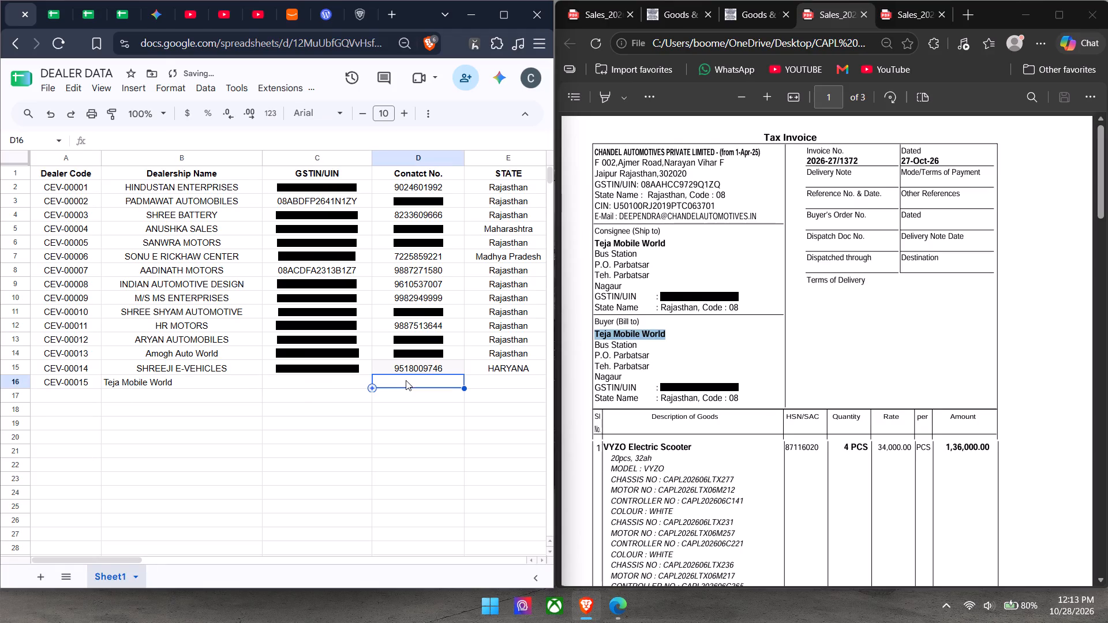
{"action": "left_click", "coordinate": [306, 385]}
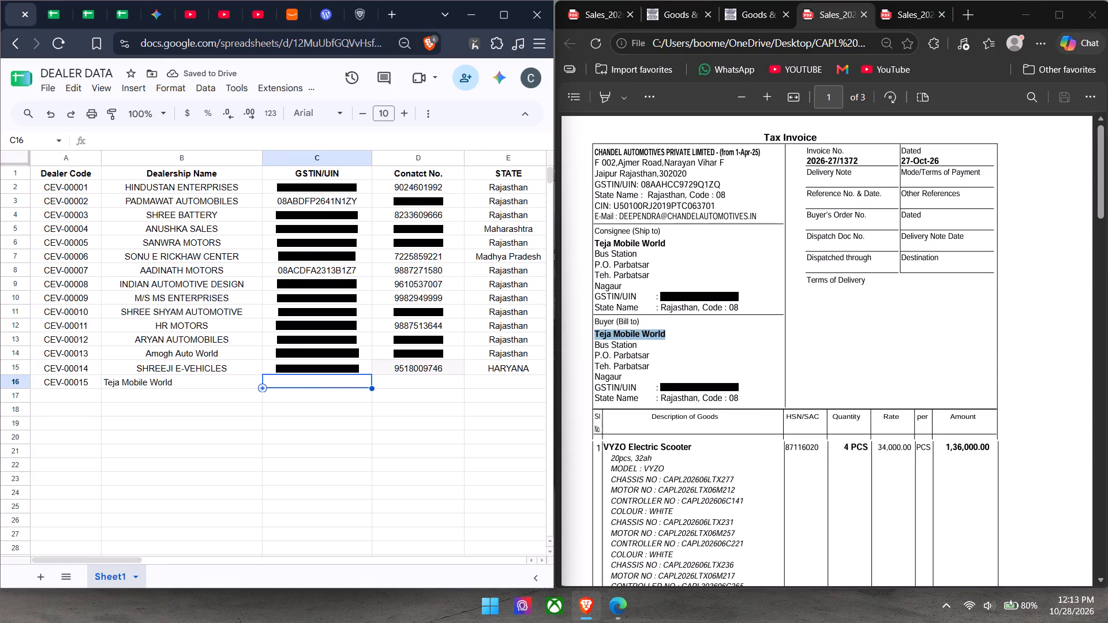
{"action": "double_click", "coordinate": [712, 385]}
{"action": "key", "text": "ctrl+c"}
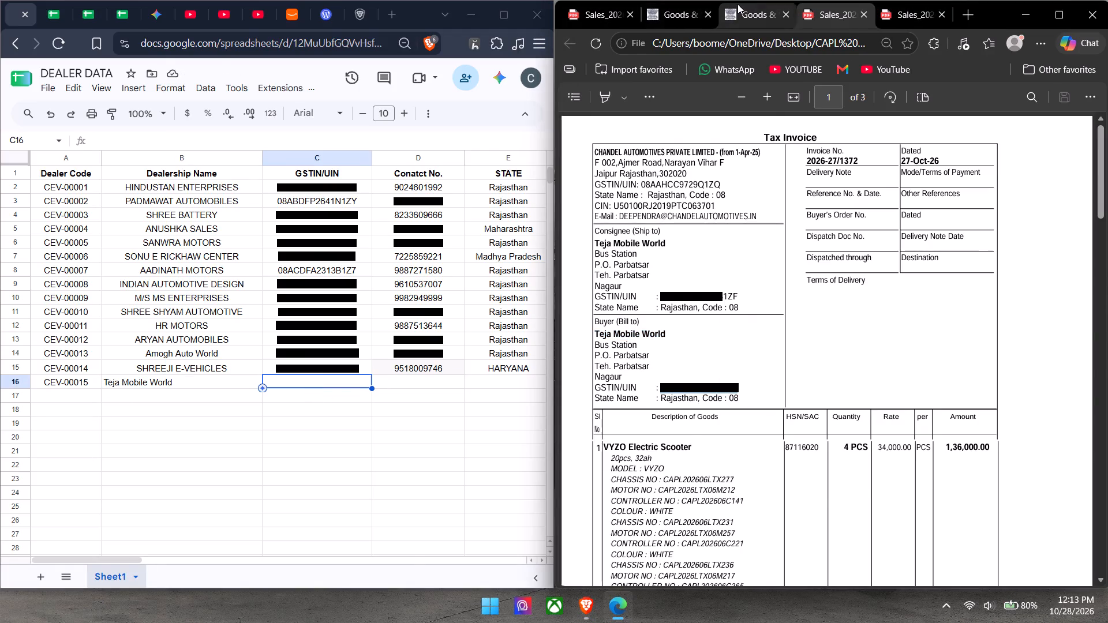
Search the GST portal's taxpayer records by GSTIN/UIN using the copied Teja Mobile World number, completing the captcha.
{"action": "left_click", "coordinate": [738, 4]}
{"action": "scroll", "coordinate": [749, 453], "scroll_direction": "down", "scroll_amount": 4}
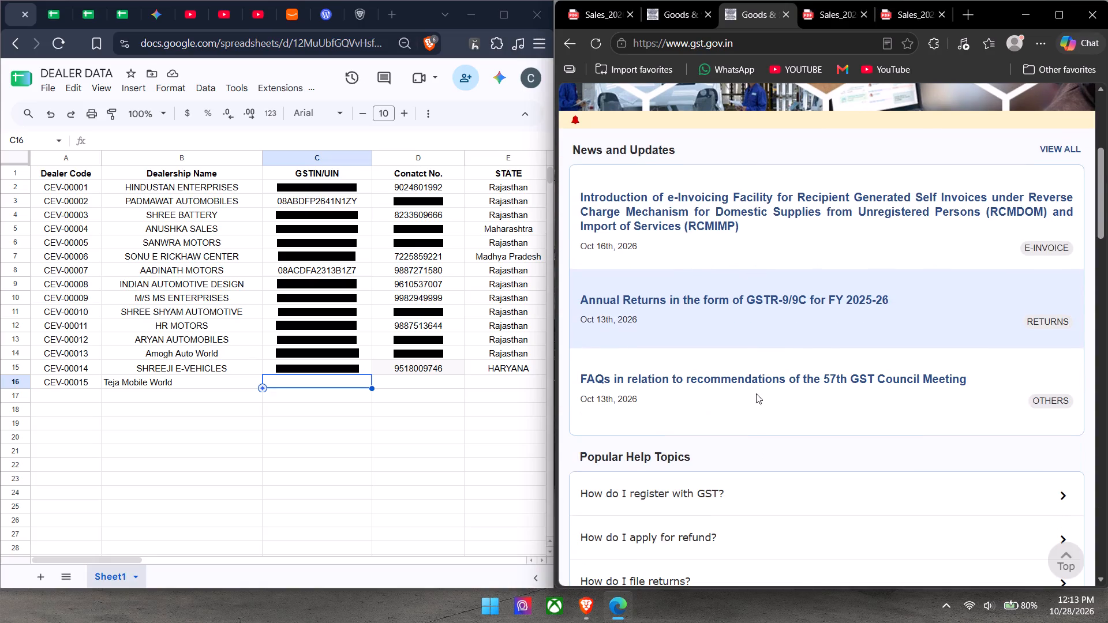
{"action": "left_click", "coordinate": [1054, 5]}
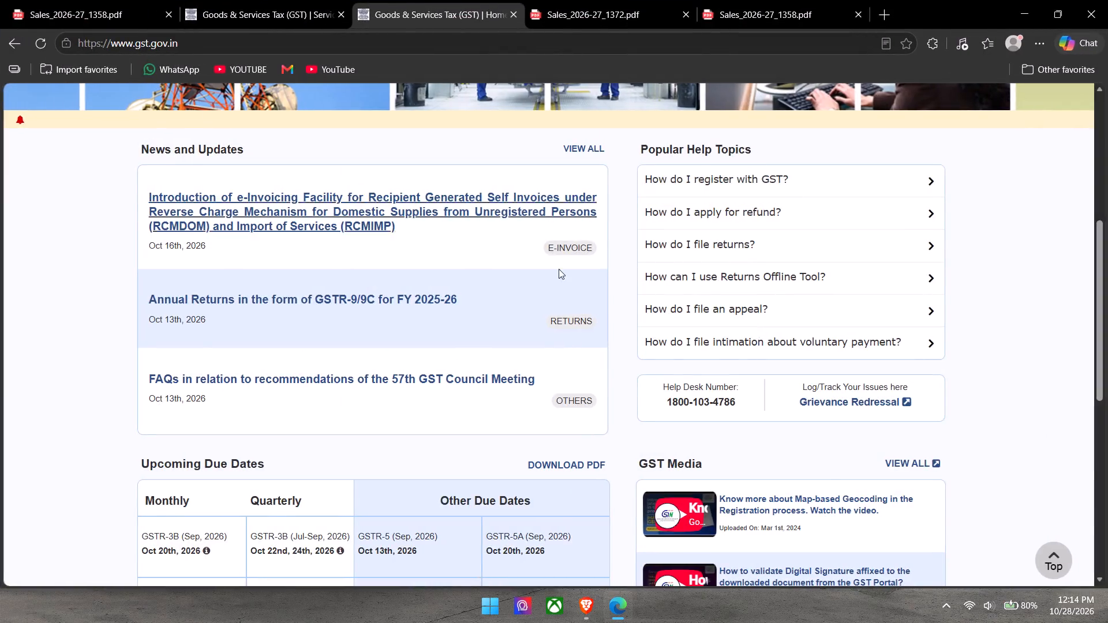
{"action": "scroll", "coordinate": [559, 314], "scroll_direction": "up", "scroll_amount": 12}
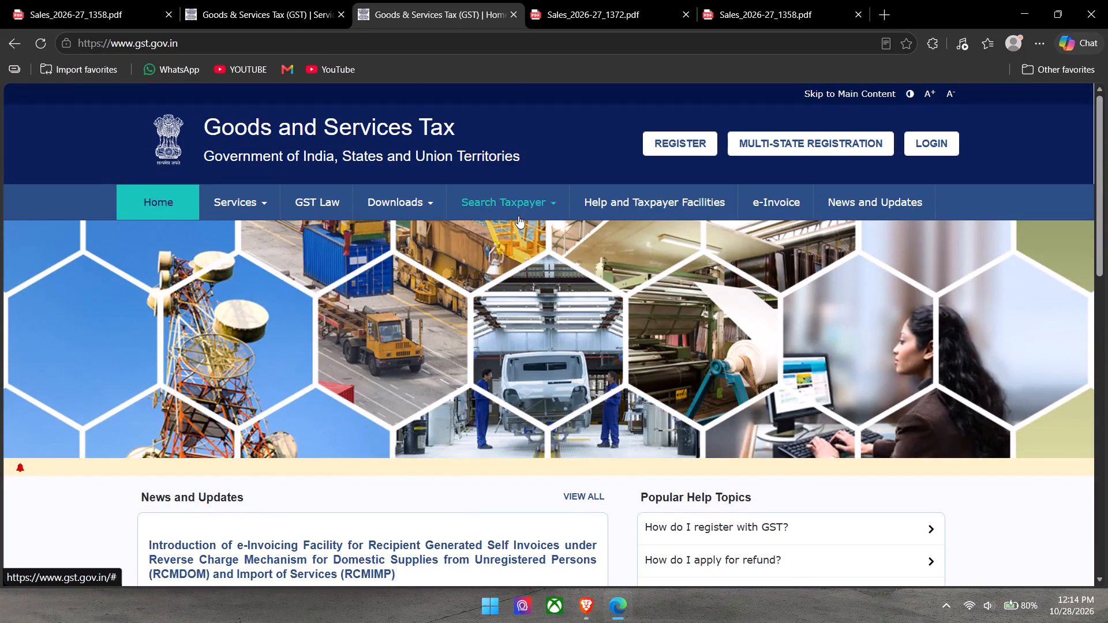
{"action": "left_click", "coordinate": [518, 216]}
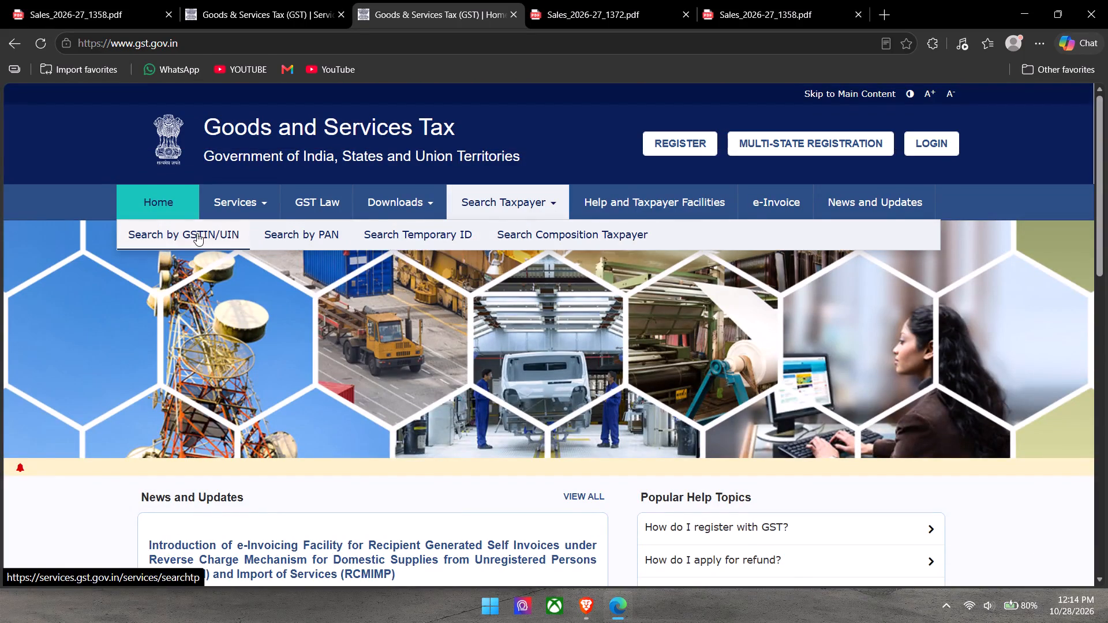
{"action": "left_click", "coordinate": [197, 233]}
{"action": "left_click", "coordinate": [293, 301]}
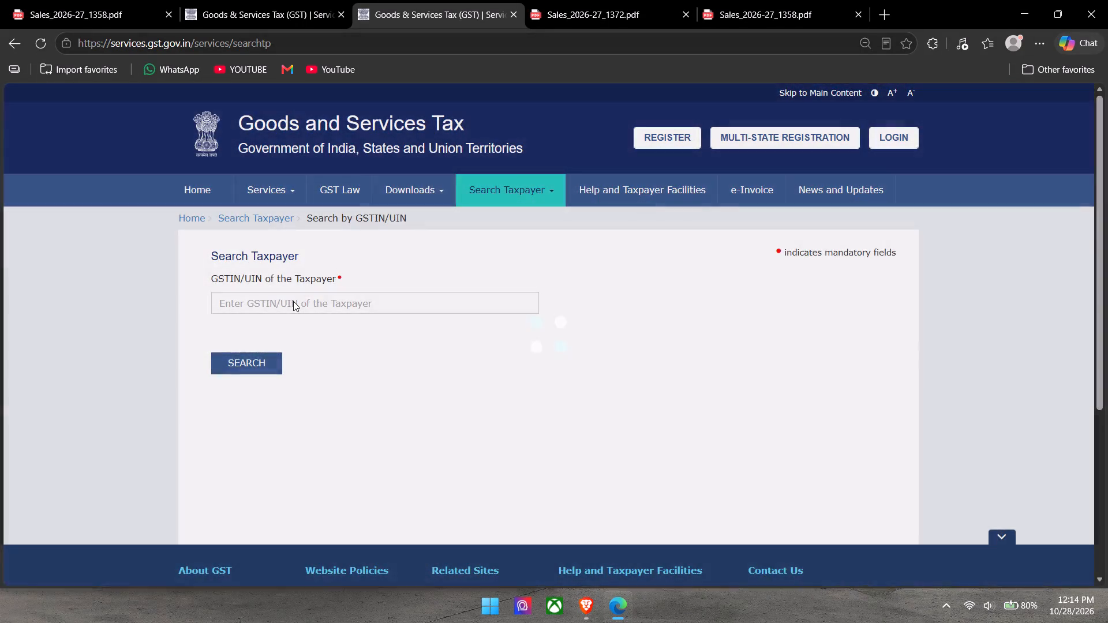
{"action": "left_click", "coordinate": [293, 301]}
{"action": "left_click", "coordinate": [256, 299]}
{"action": "left_click", "coordinate": [256, 299]}
{"action": "left_click", "coordinate": [234, 306]}
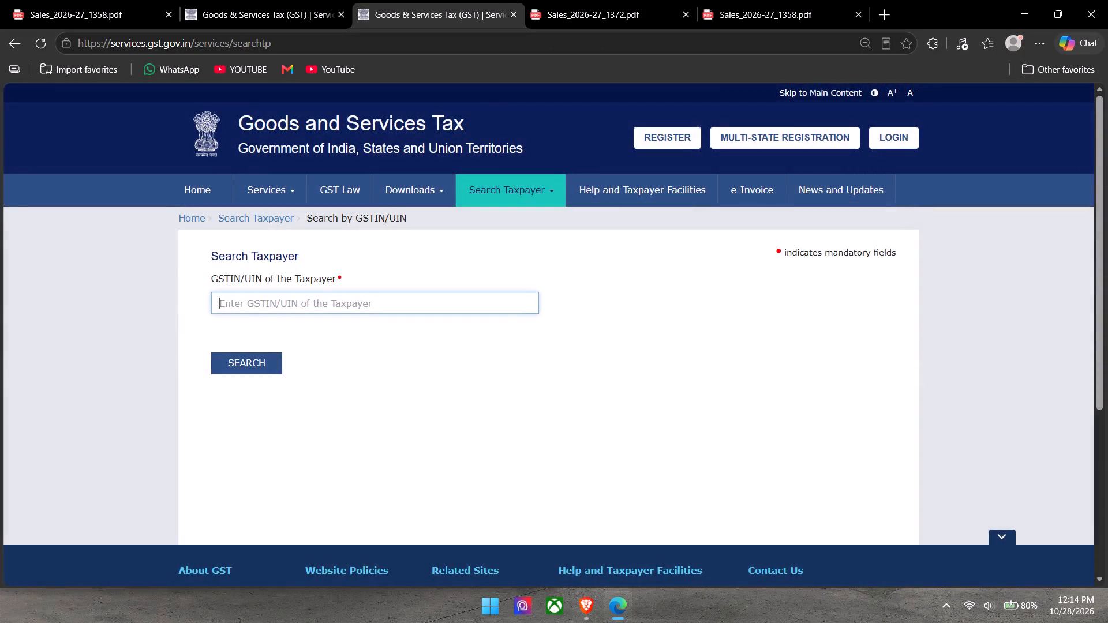
{"action": "key", "text": "ctrl+v"}
{"action": "left_click", "coordinate": [264, 331]}
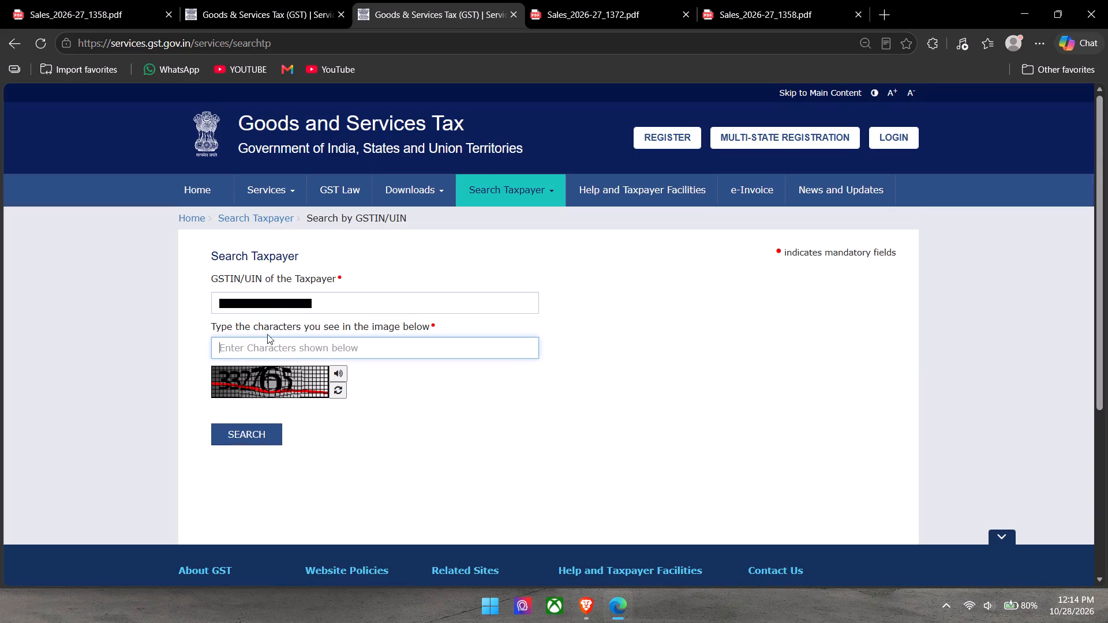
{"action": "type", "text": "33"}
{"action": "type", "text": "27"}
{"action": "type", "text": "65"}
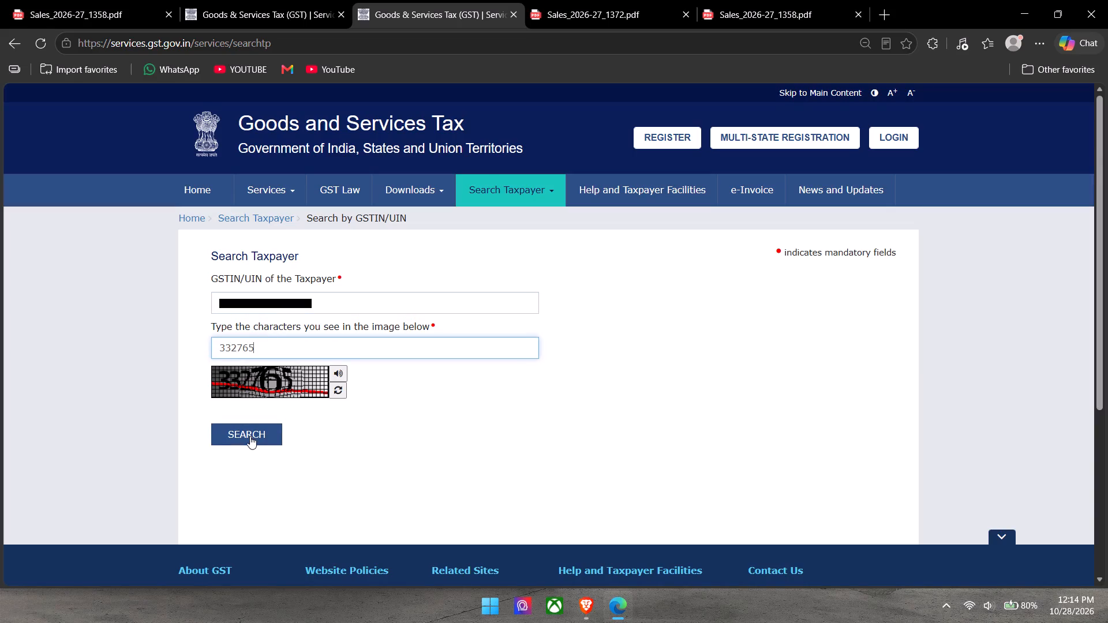
{"action": "left_click", "coordinate": [250, 436]}
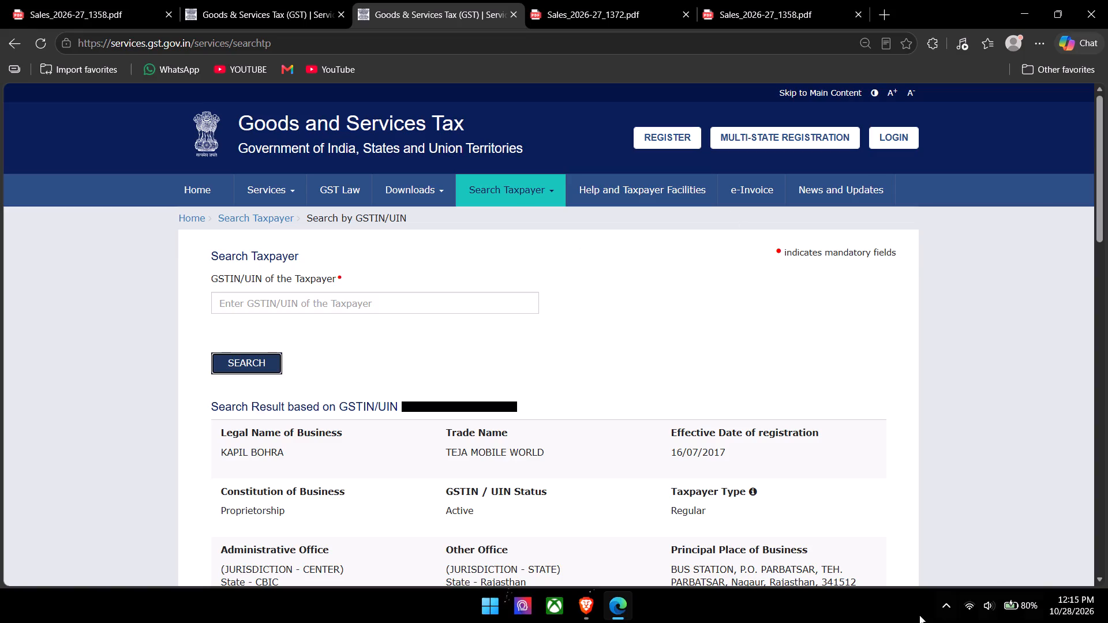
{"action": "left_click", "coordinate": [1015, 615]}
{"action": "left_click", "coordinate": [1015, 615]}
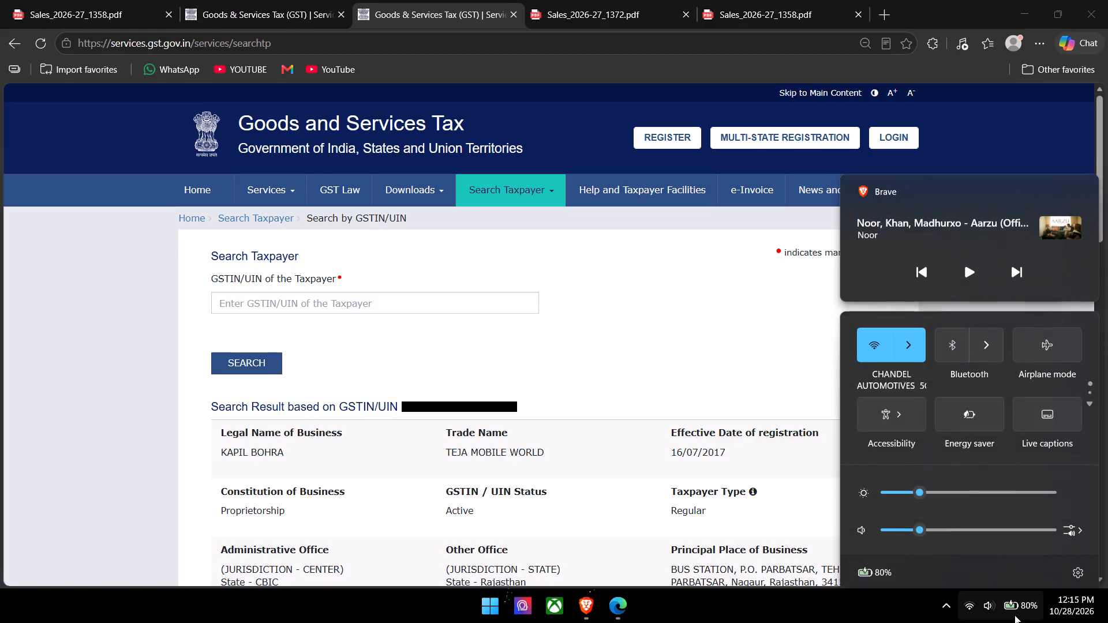
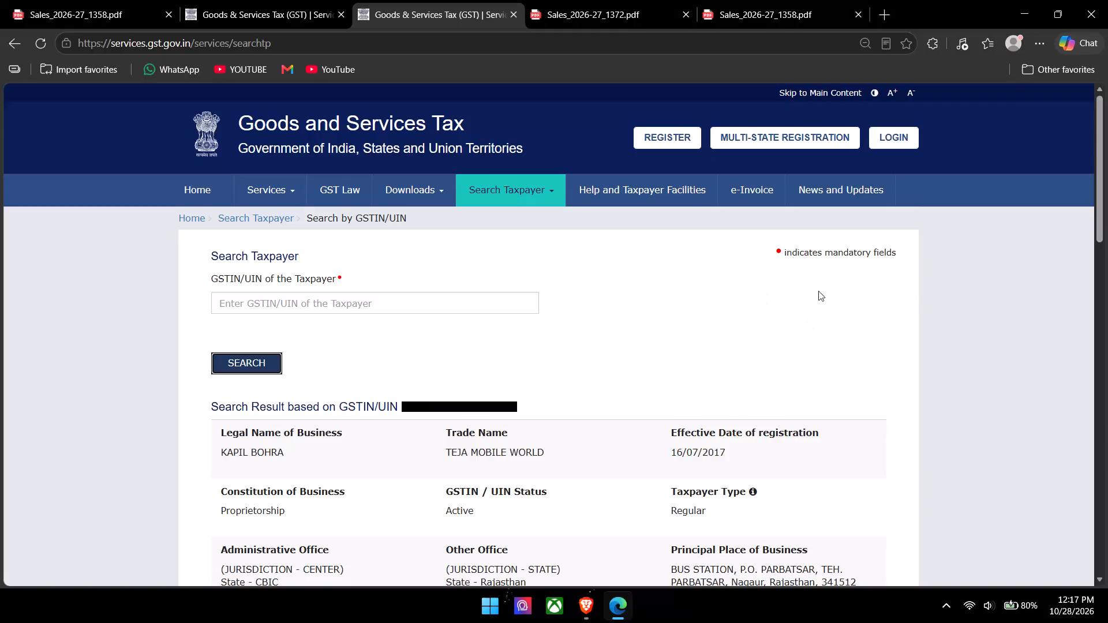
Copy PARBATSAR, Nagaur from Teja Mobile World's Principal Place of Business in the GST search result.
{"action": "scroll", "coordinate": [818, 284], "scroll_direction": "down", "scroll_amount": 2}
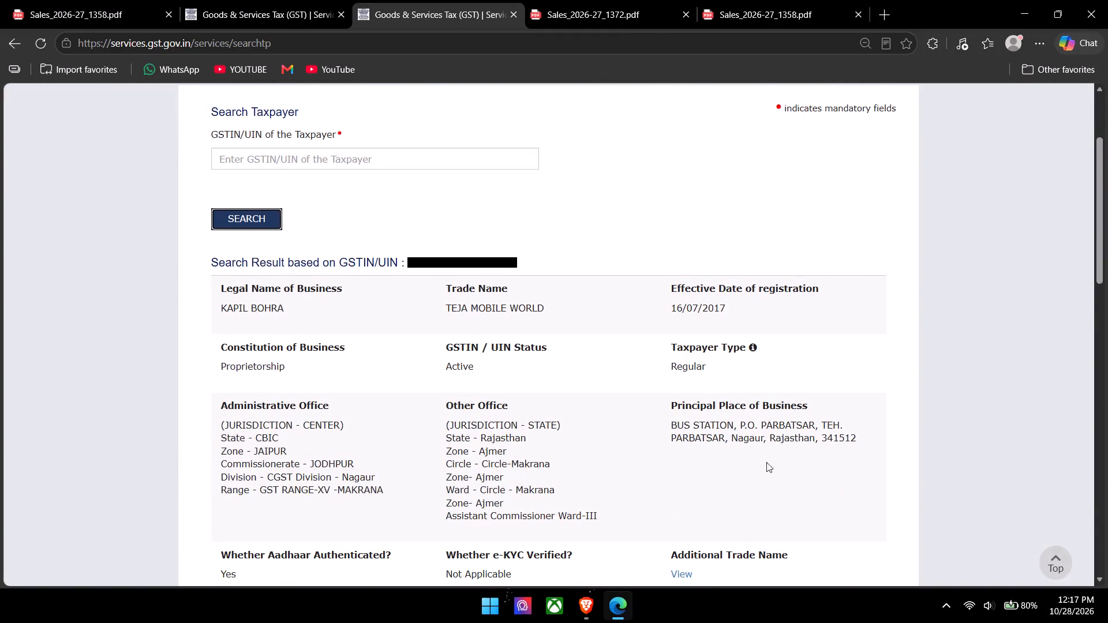
{"action": "left_click", "coordinate": [1015, 614]}
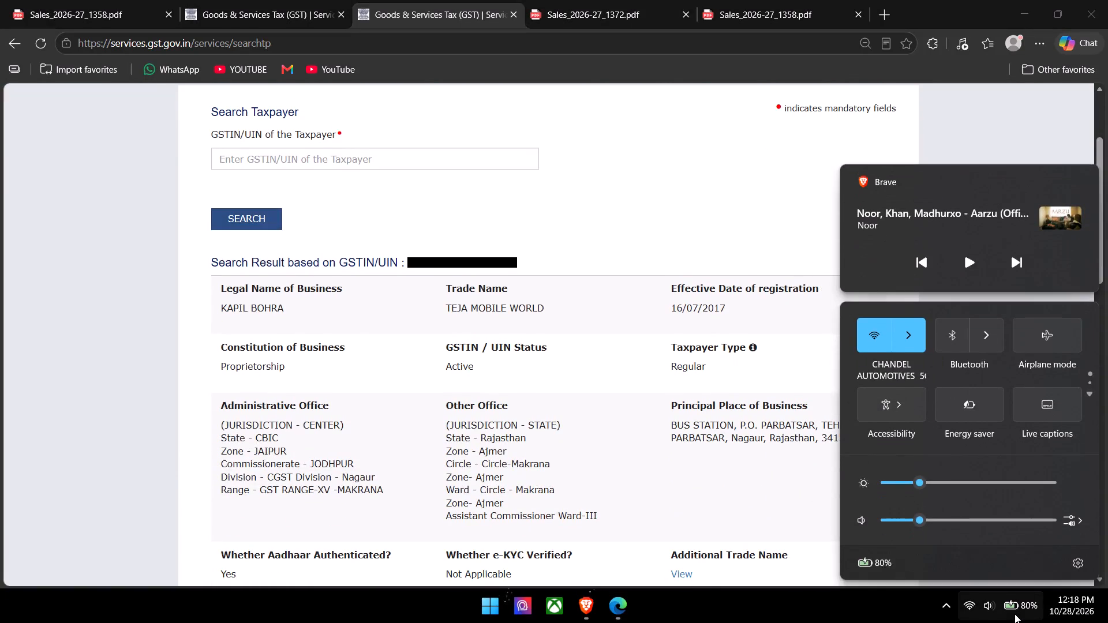
{"action": "scroll", "coordinate": [683, 526], "scroll_direction": "up", "scroll_amount": 1}
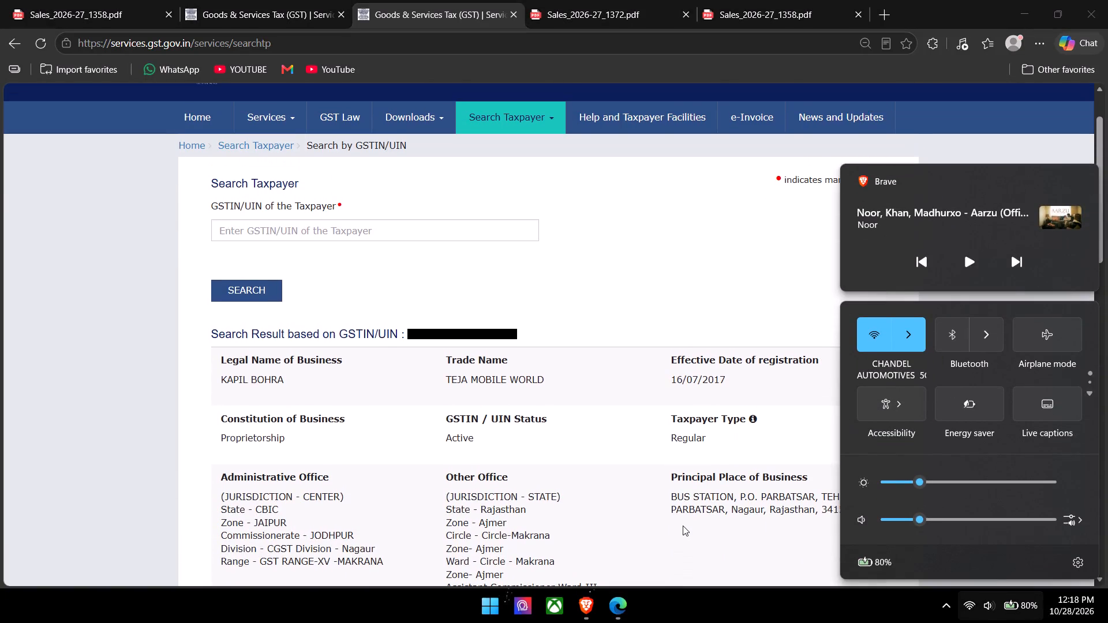
{"action": "left_click", "coordinate": [701, 504]}
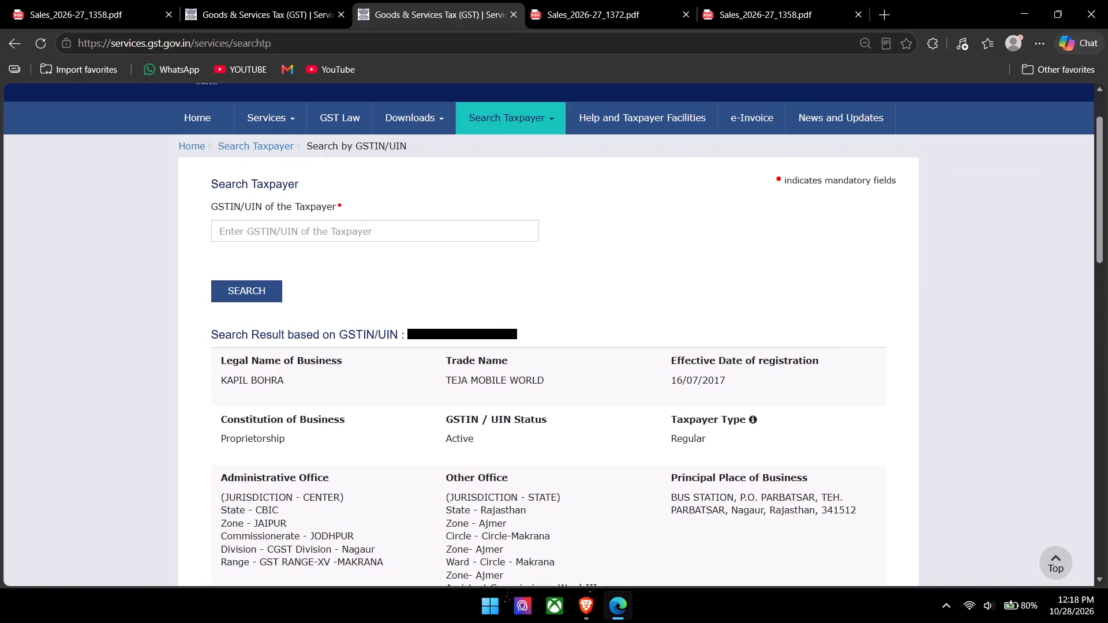
{"action": "left_click_drag", "start_coordinate": [762, 512], "coordinate": [673, 512]}
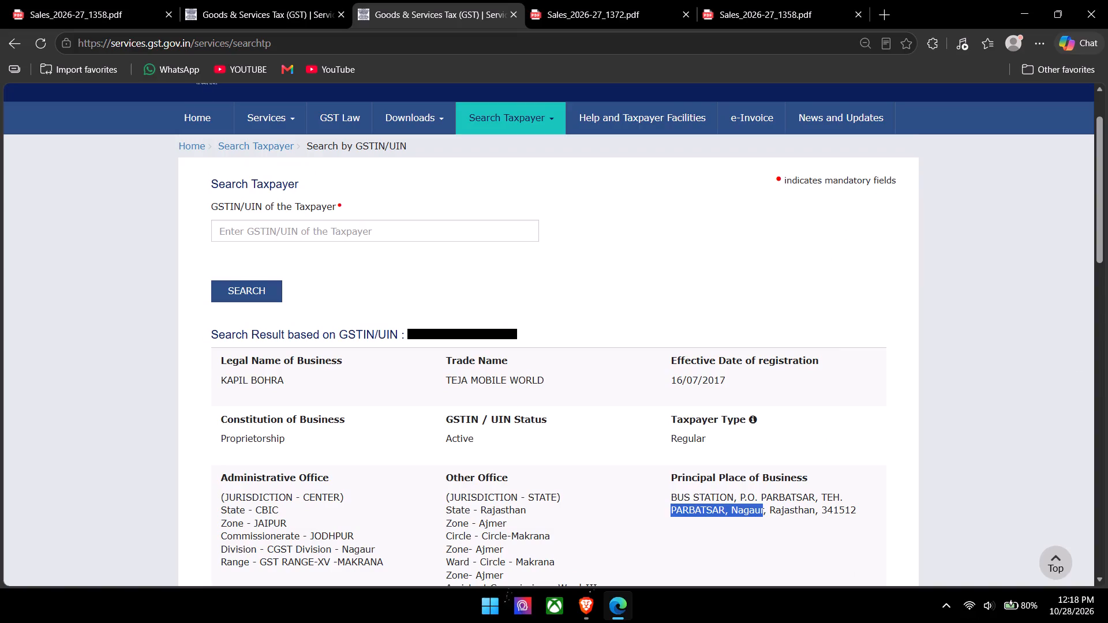
{"action": "left_click_drag", "start_coordinate": [673, 512], "coordinate": [667, 512]}
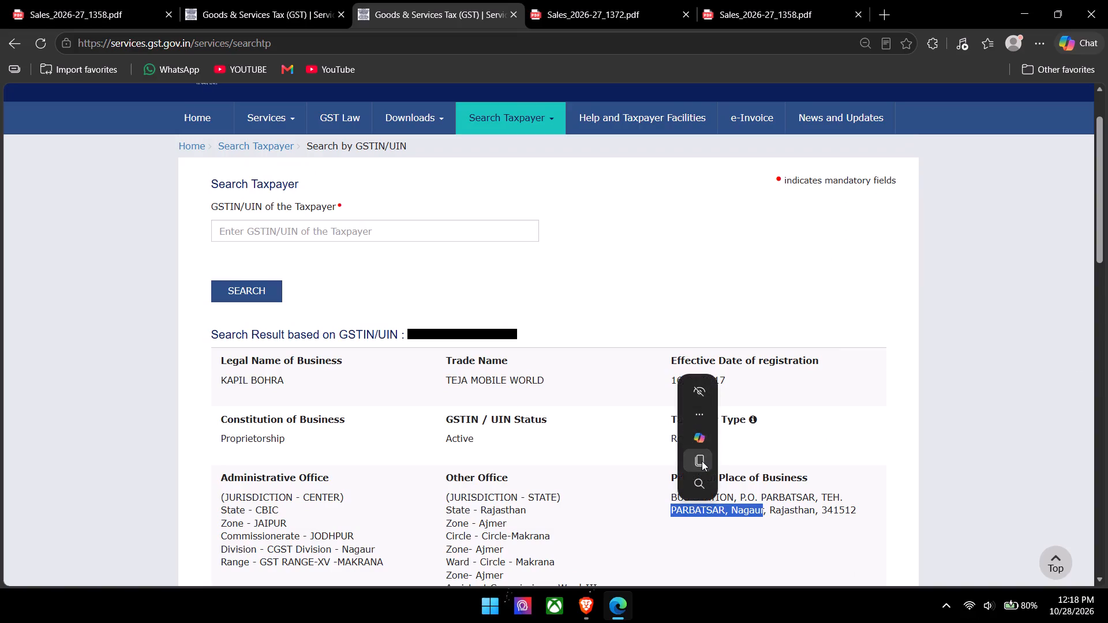
{"action": "left_click", "coordinate": [702, 461]}
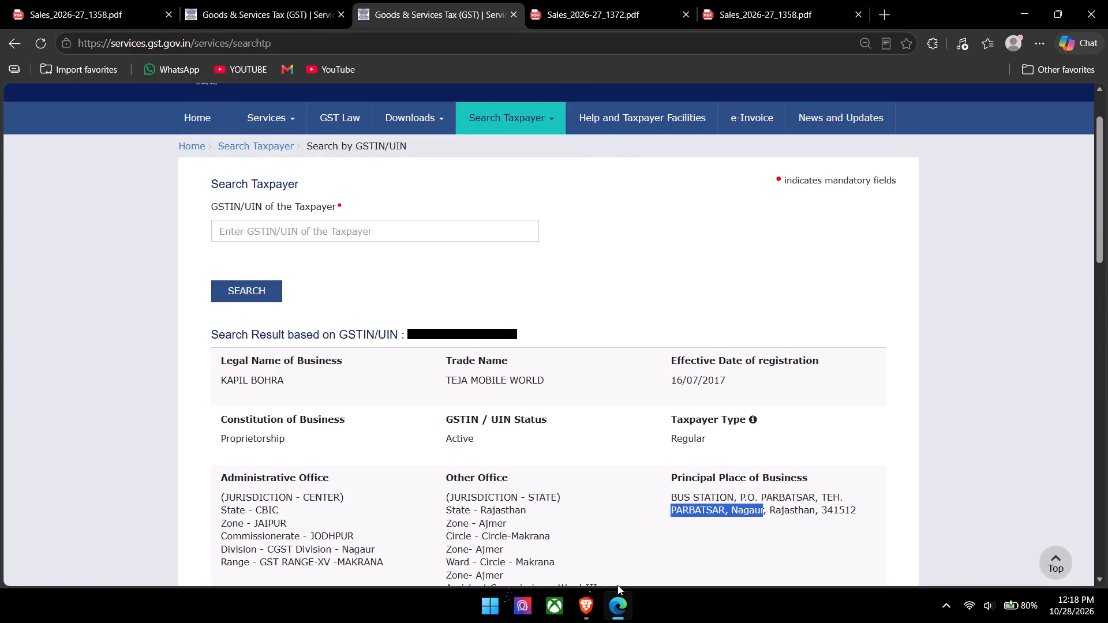
Switch to the DEALER DATA spreadsheet in Brave to continue filling in the Teja Mobile World row, CEV-00015.
{"action": "left_click", "coordinate": [590, 605]}
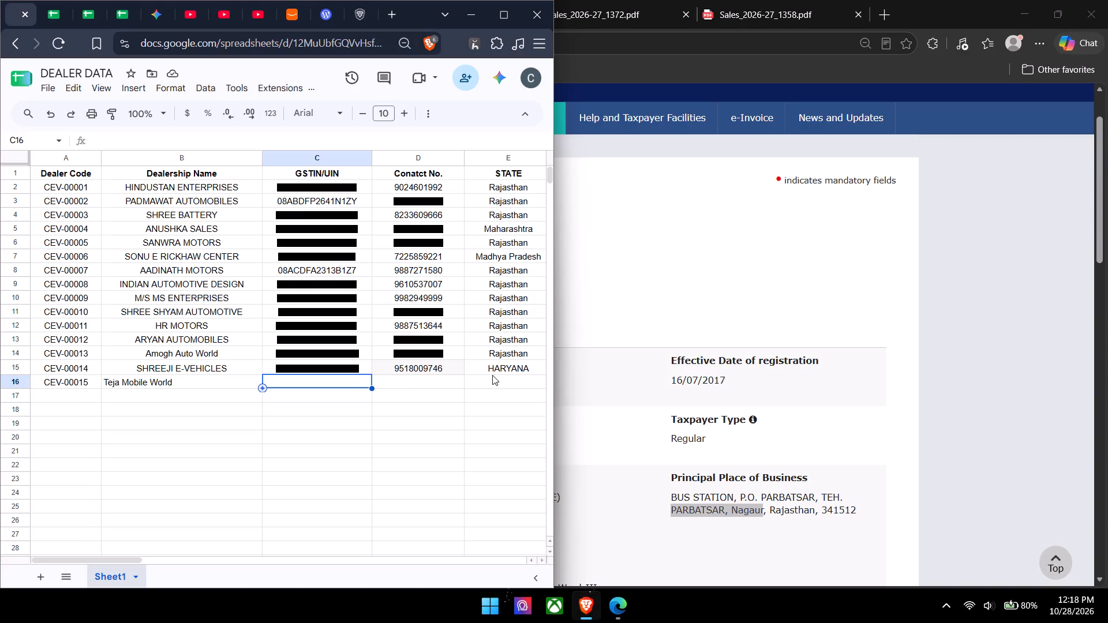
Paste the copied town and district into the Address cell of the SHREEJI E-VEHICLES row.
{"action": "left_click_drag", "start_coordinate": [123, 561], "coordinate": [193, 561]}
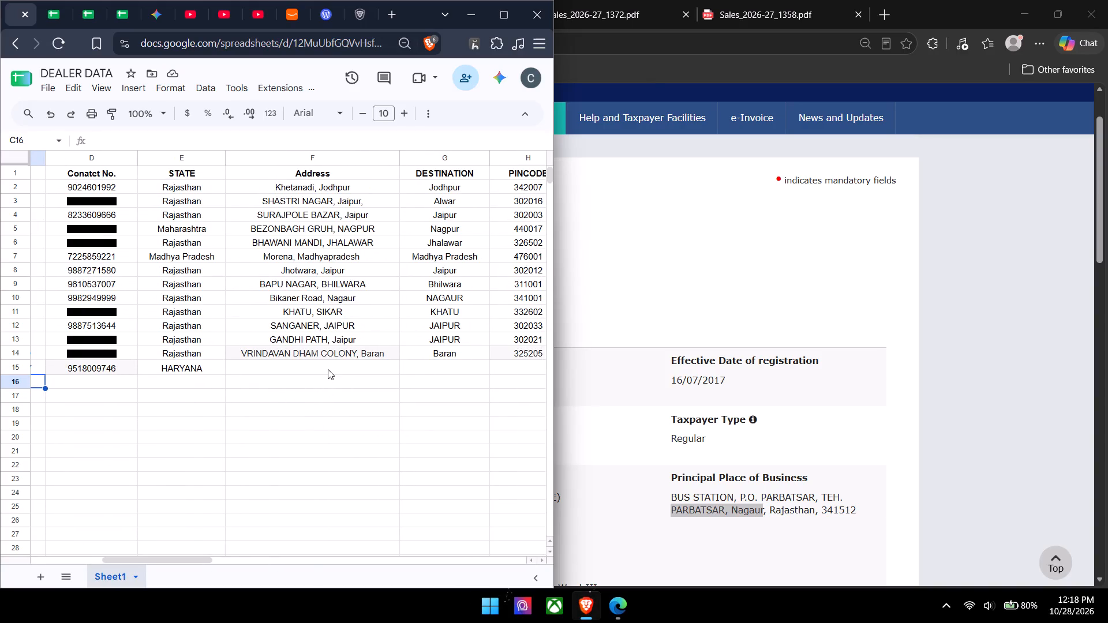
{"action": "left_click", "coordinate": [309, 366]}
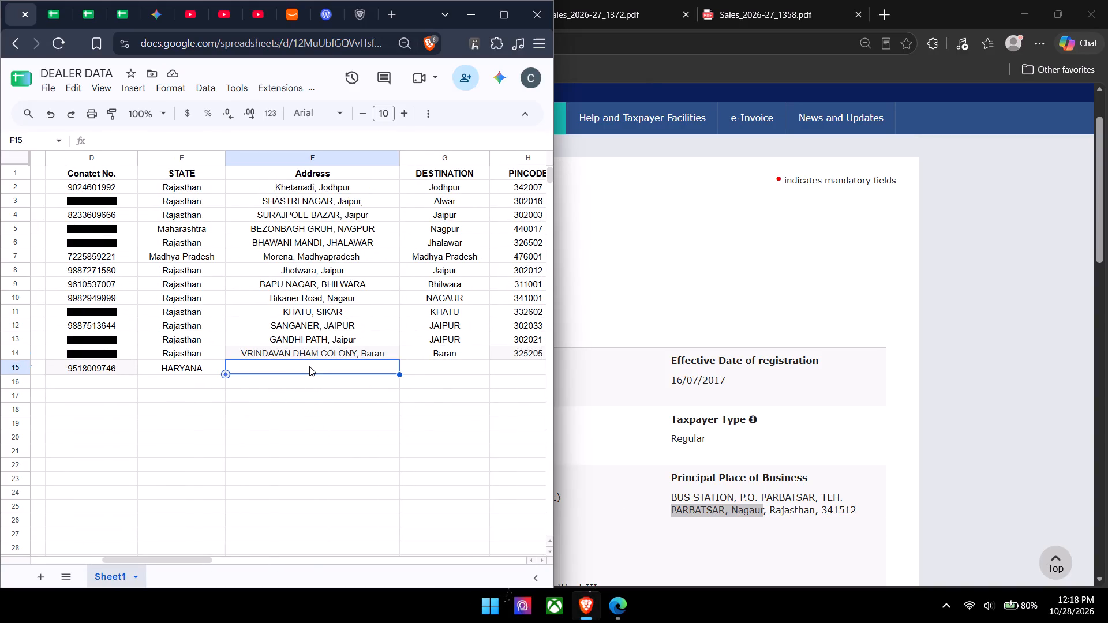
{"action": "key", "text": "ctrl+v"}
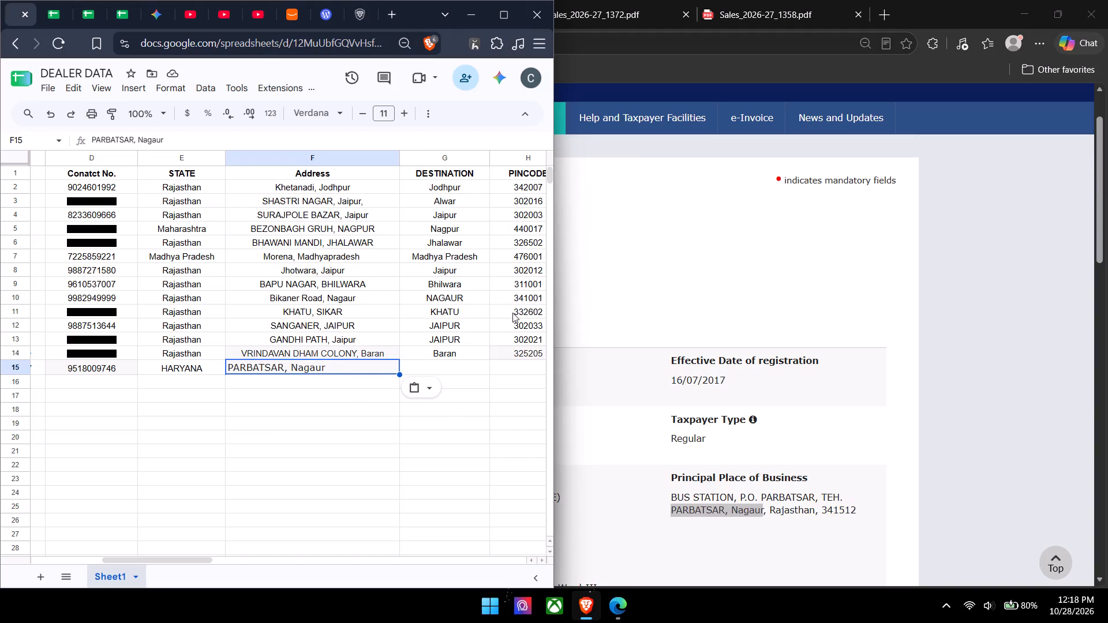
Widen the Address column in the DEALER DATA sheet.
{"action": "left_click_drag", "start_coordinate": [402, 160], "coordinate": [439, 167]}
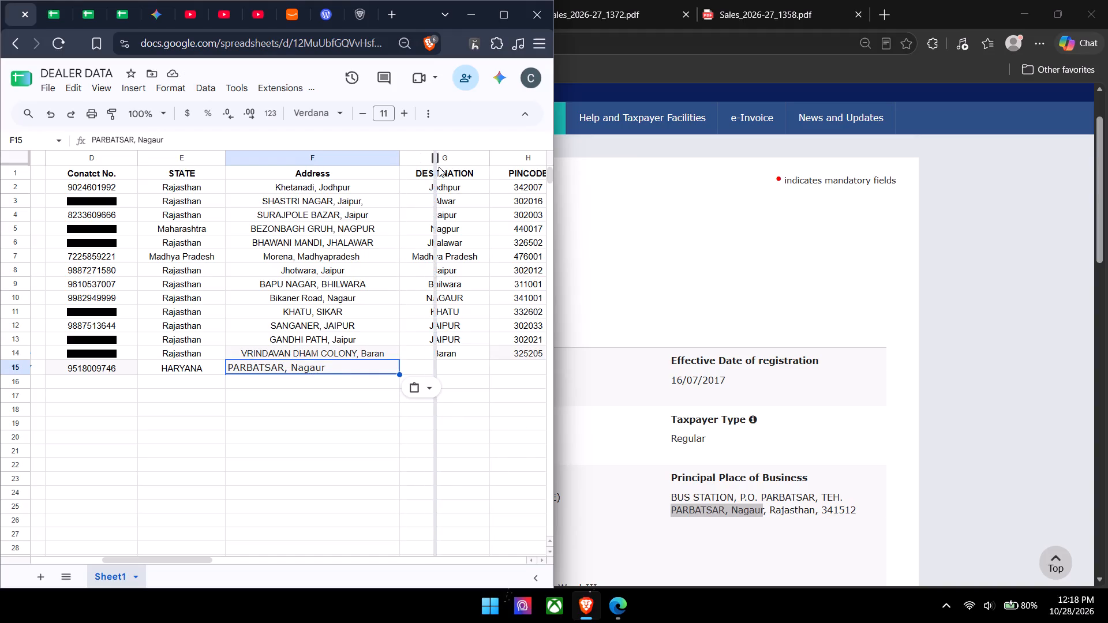
{"action": "left_click_drag", "start_coordinate": [439, 167], "coordinate": [458, 168]}
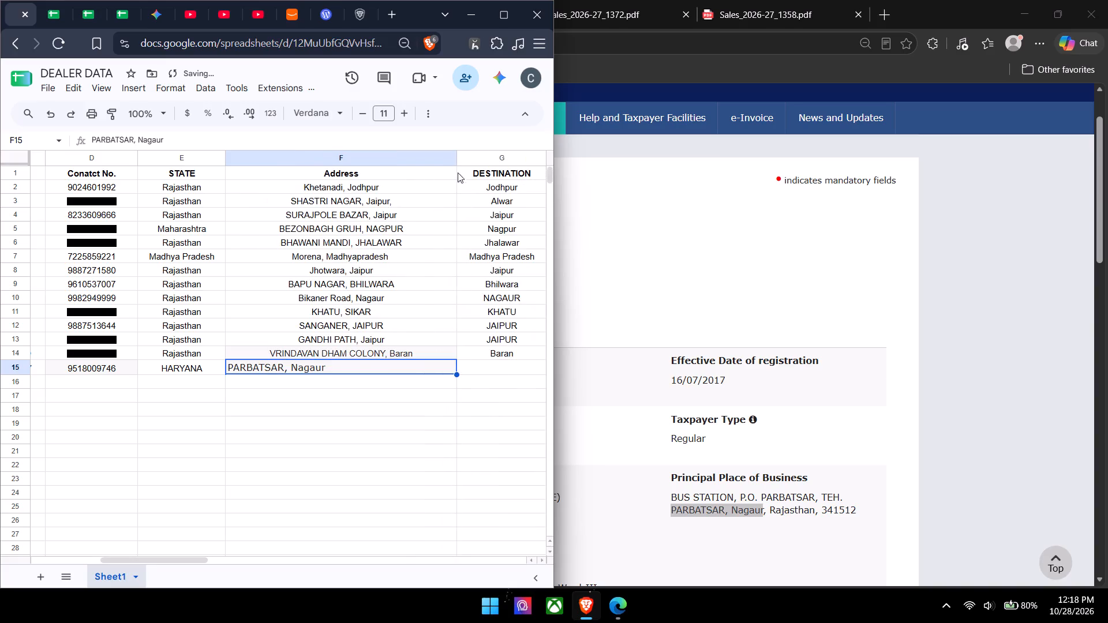
Replace the SHREEJI E-VEHICLES row's Address with the portal's principal place of business through Rajasthan, without the pincode, and copy the cell text.
{"action": "left_click_drag", "start_coordinate": [668, 497], "coordinate": [698, 503]}
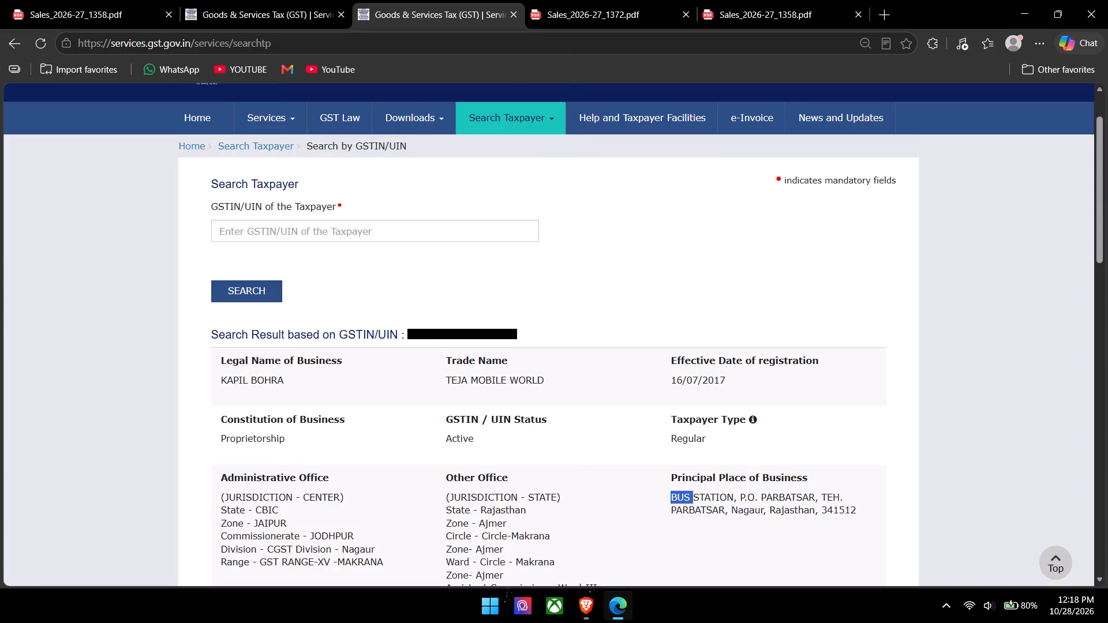
{"action": "left_click_drag", "start_coordinate": [698, 503], "coordinate": [862, 523]}
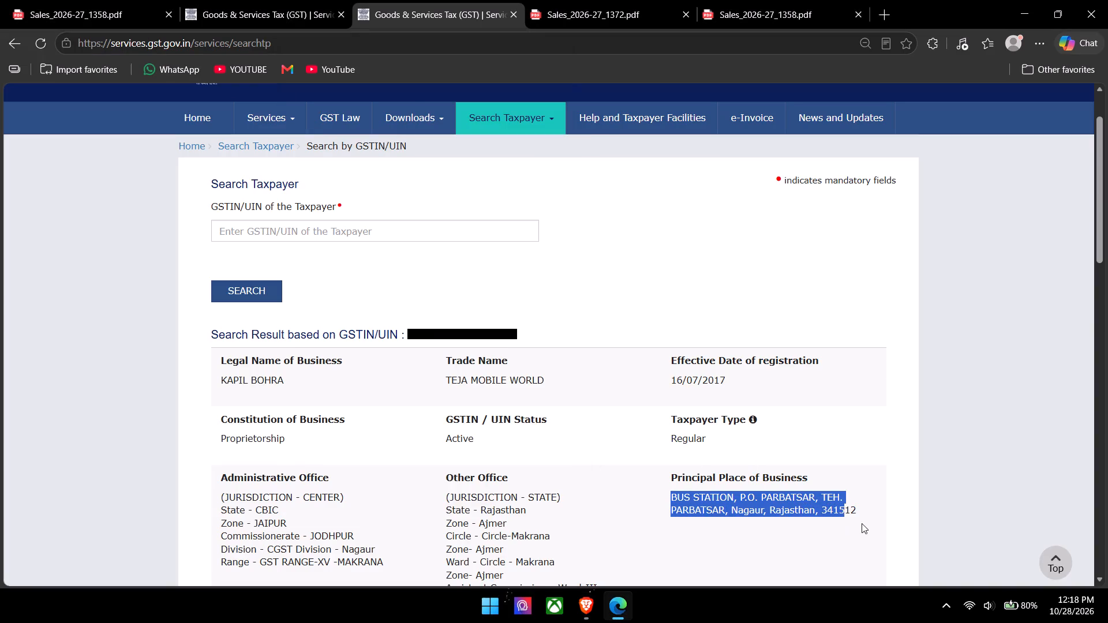
{"action": "left_click_drag", "start_coordinate": [862, 523], "coordinate": [814, 522]}
{"action": "key", "text": "ctrl+c"}
{"action": "key", "text": "ctrl+c"}
{"action": "left_click", "coordinate": [594, 608]}
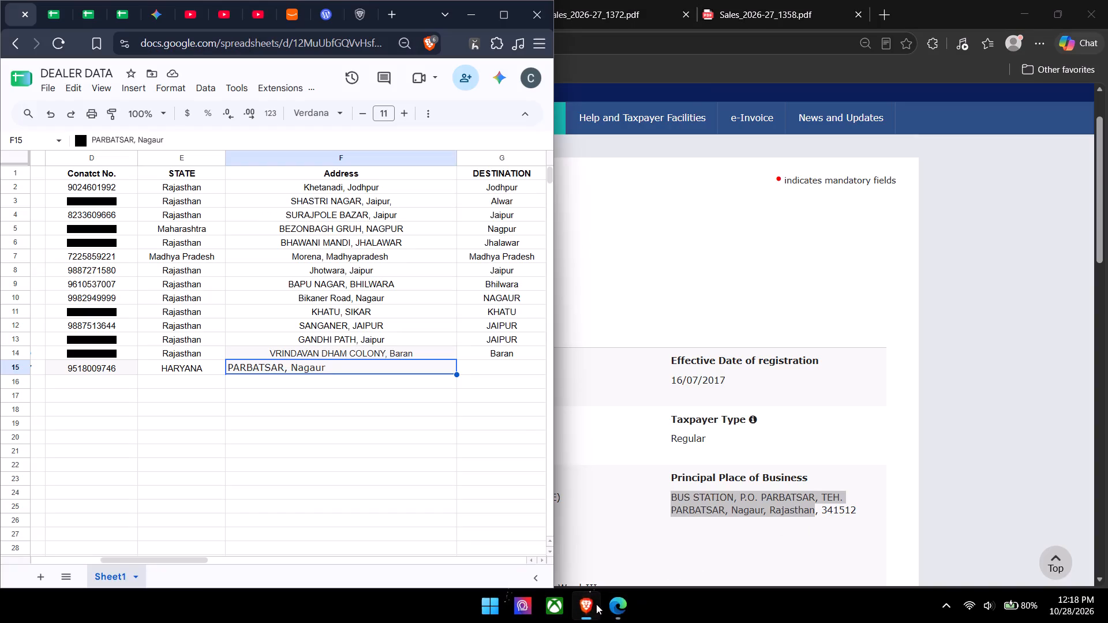
{"action": "left_click_drag", "start_coordinate": [918, 16], "coordinate": [1107, 128]}
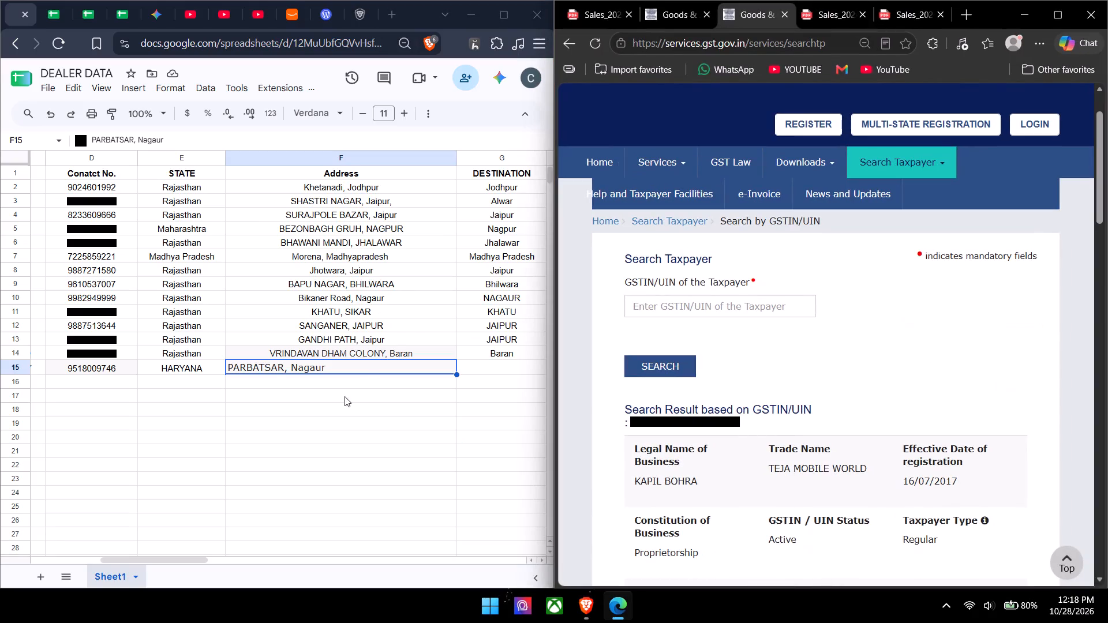
{"action": "double_click", "coordinate": [360, 369]}
{"action": "key", "text": "ctrl+a"}
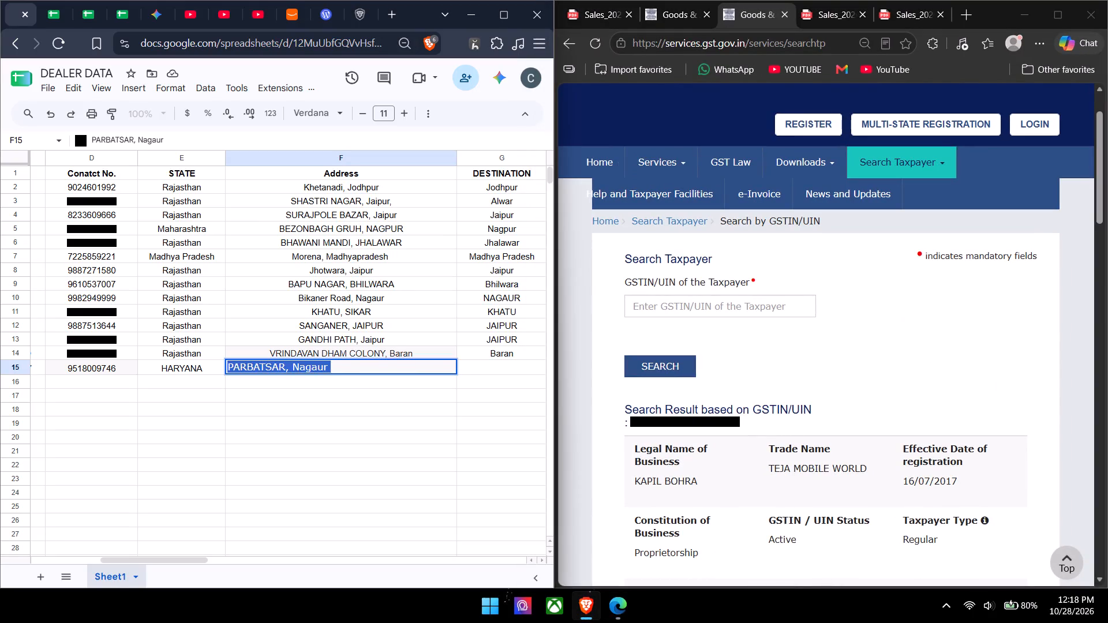
{"action": "key", "text": "ctrl+v"}
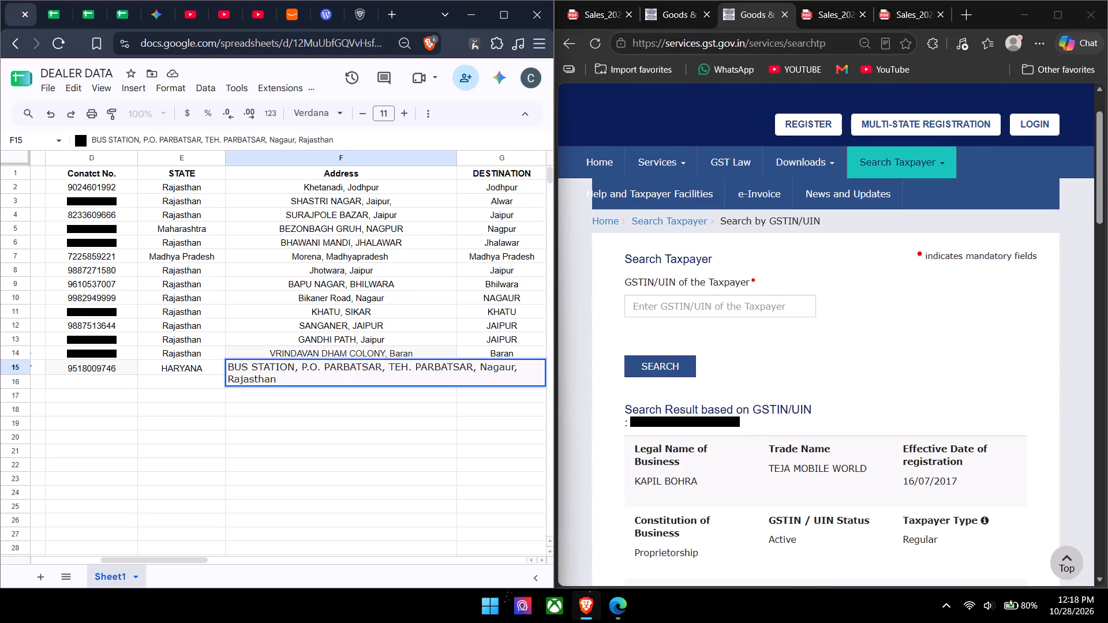
{"action": "key", "text": "ctrl+a"}
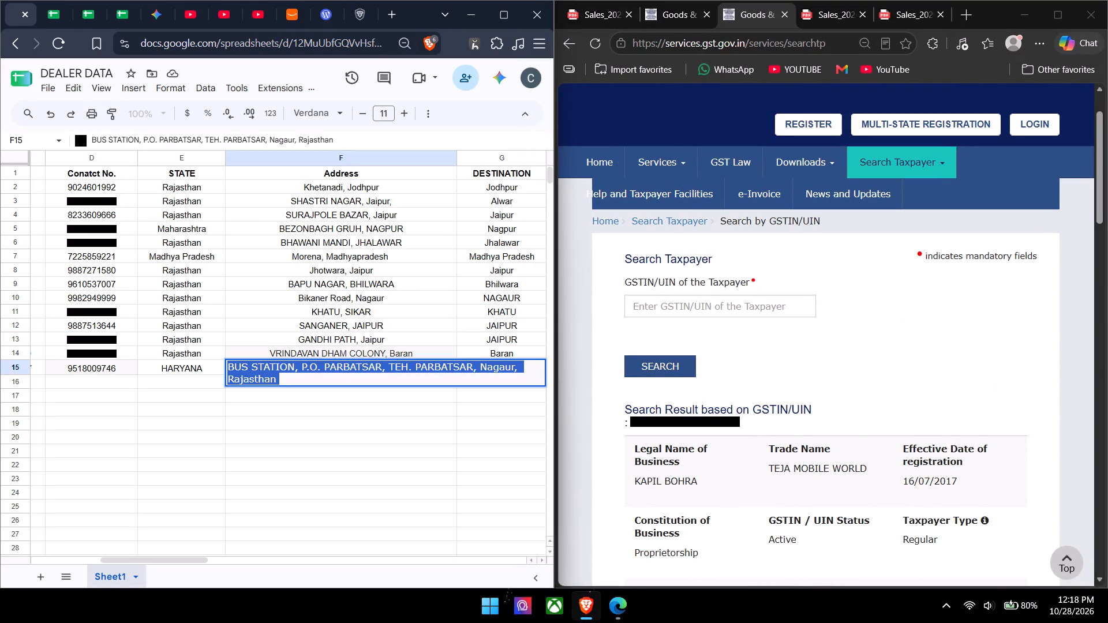
{"action": "key", "text": "ctrl+c"}
Add the column header FULL ADDRESS in cell L1, beside OWNER NAME.
{"action": "left_click_drag", "start_coordinate": [188, 558], "coordinate": [237, 566]}
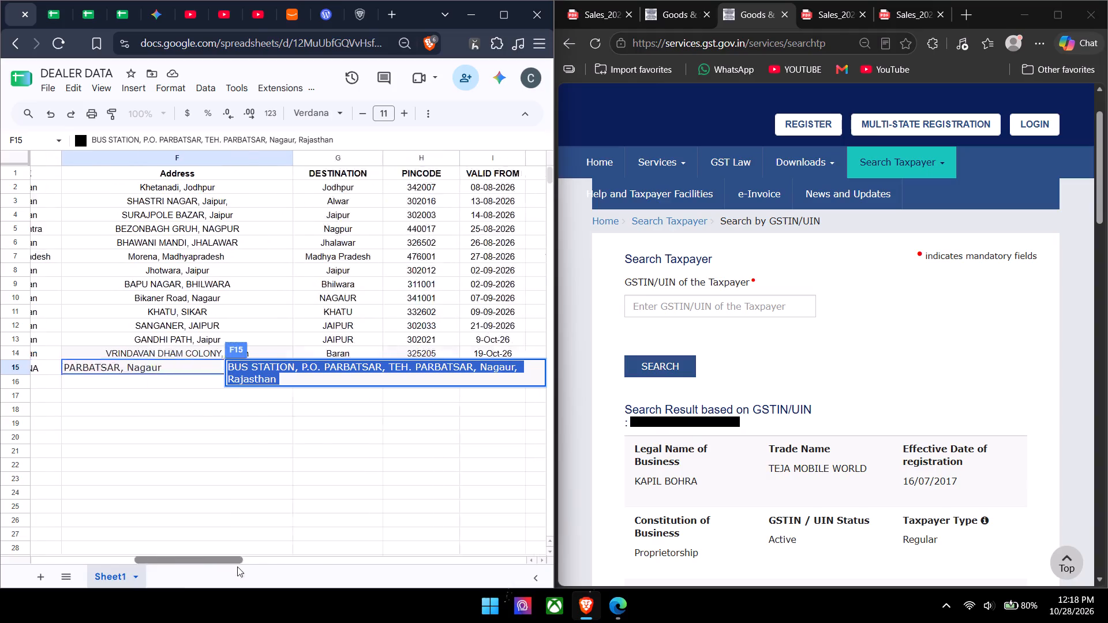
{"action": "left_click_drag", "start_coordinate": [237, 566], "coordinate": [332, 569]}
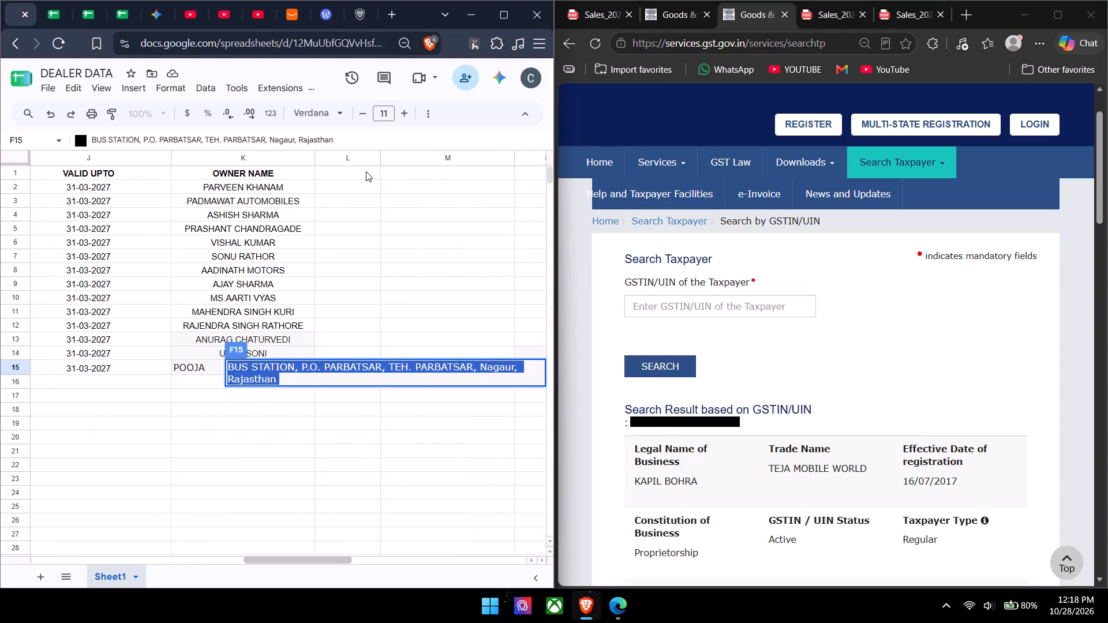
{"action": "left_click", "coordinate": [415, 172]}
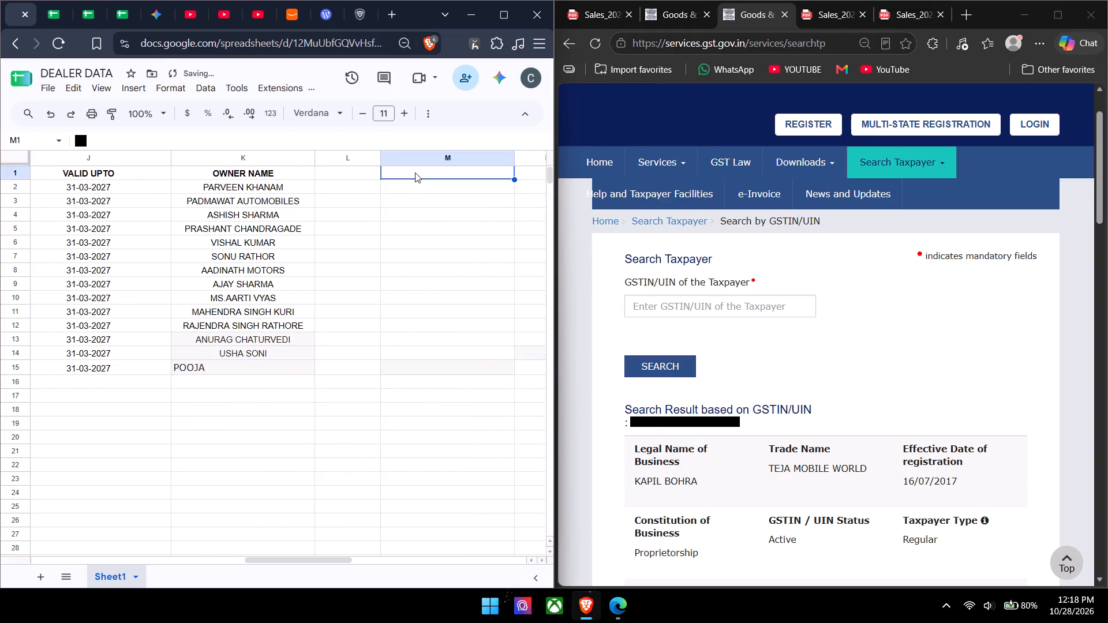
{"action": "key", "text": "Left"}
{"action": "type", "text": "FULL ADDRE"}
{"action": "type", "text": "SS"}
{"action": "key", "text": "Left"}
{"action": "key", "text": "Left"}
{"action": "key", "text": "Right"}
{"action": "key", "text": "Right"}
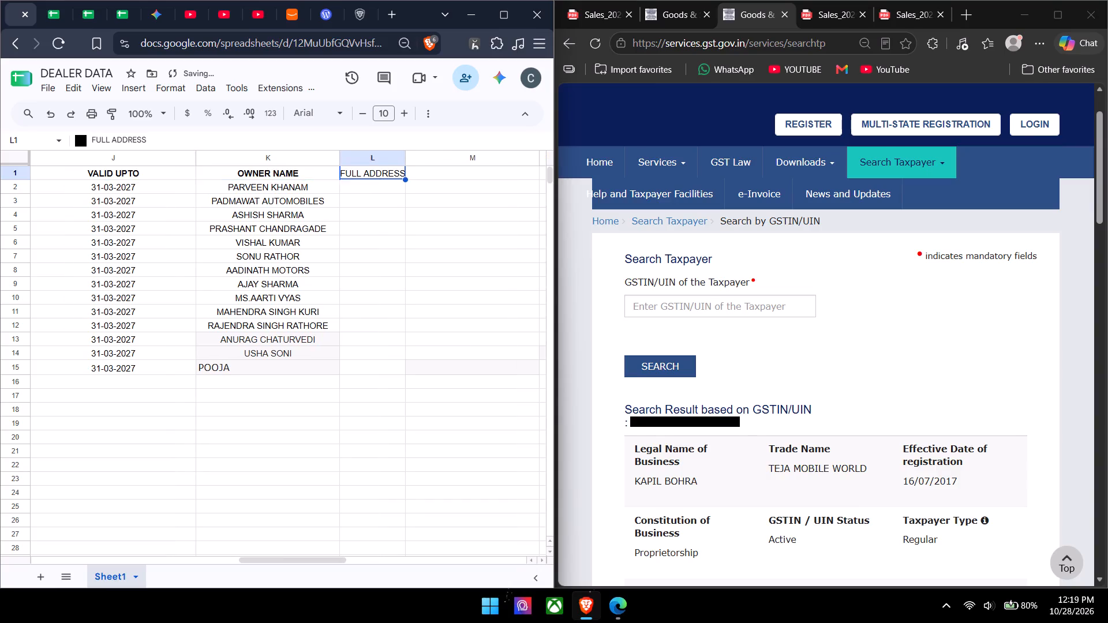
{"action": "key", "text": "Return"}
{"action": "key", "text": "Left"}
{"action": "key", "text": "Left"}
{"action": "key", "text": "Left"}
{"action": "key", "text": "Left"}
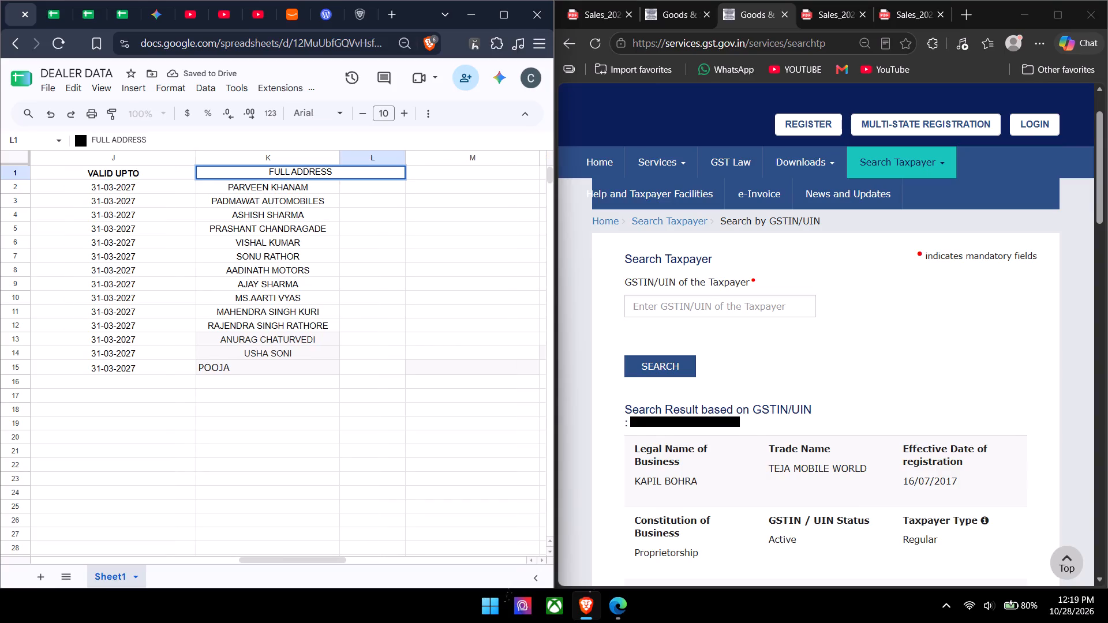
{"action": "key", "text": "BackSpace"}
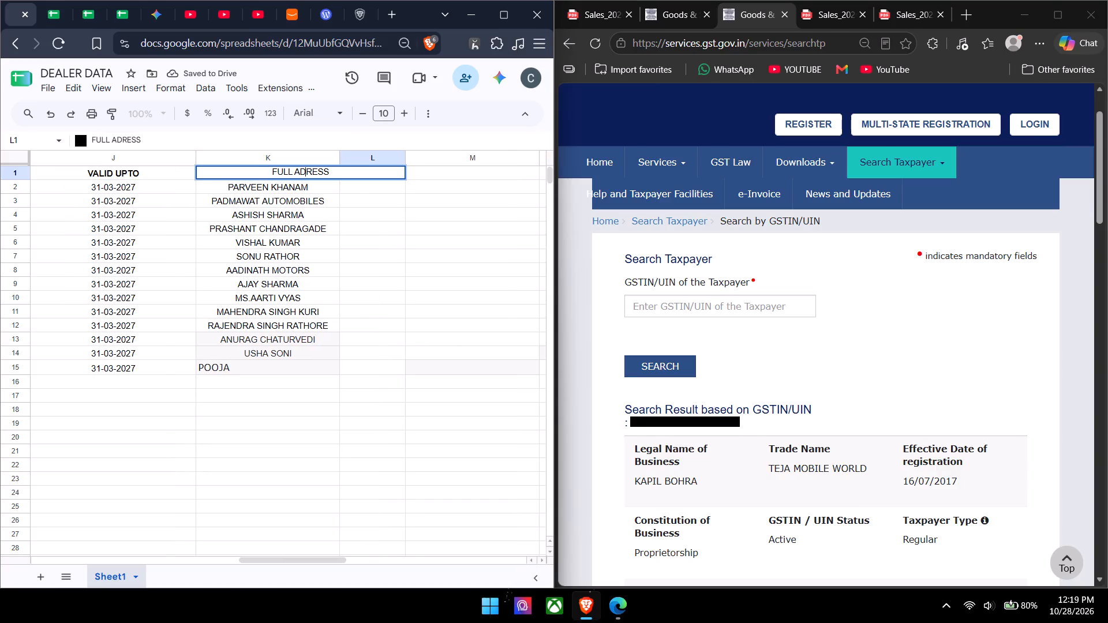
{"action": "key", "text": "d"}
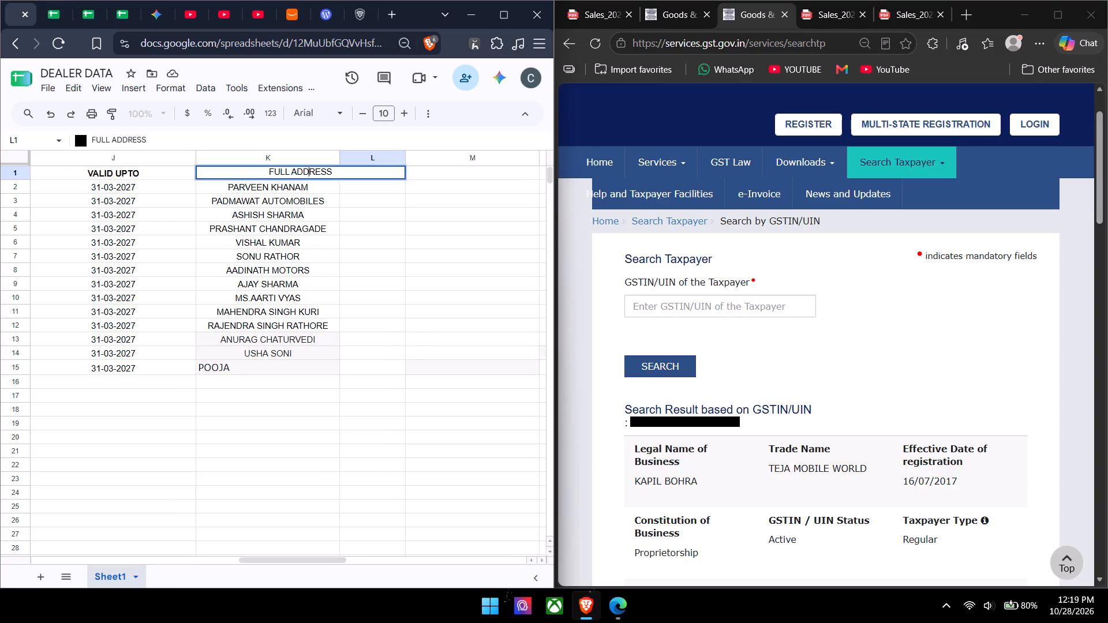
{"action": "left_click_drag", "start_coordinate": [285, 558], "coordinate": [224, 561]}
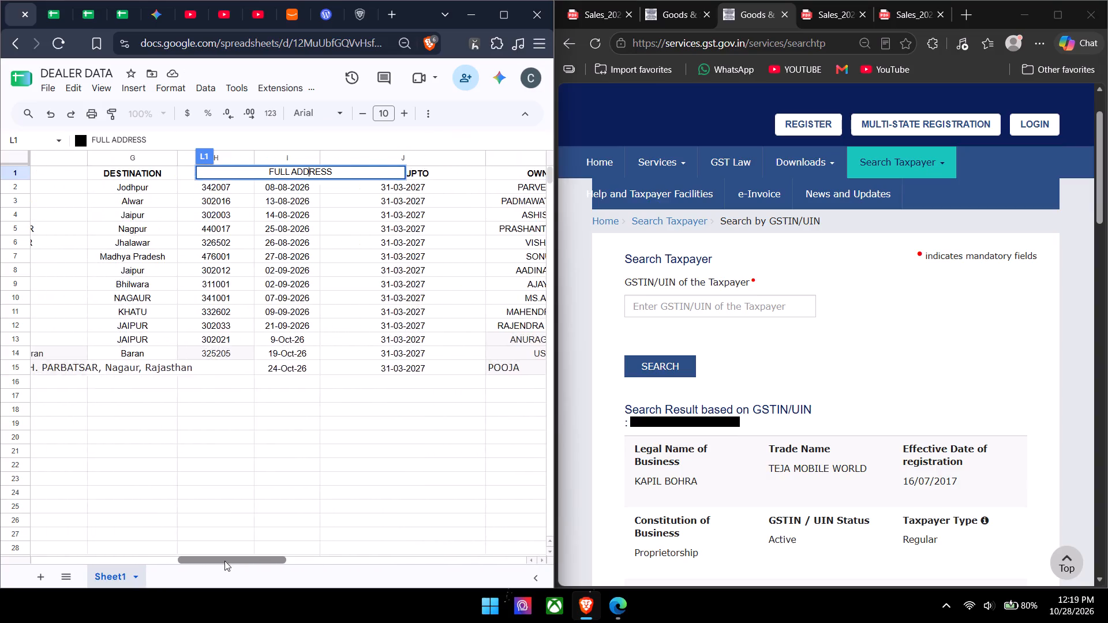
{"action": "left_click_drag", "start_coordinate": [224, 561], "coordinate": [222, 565]}
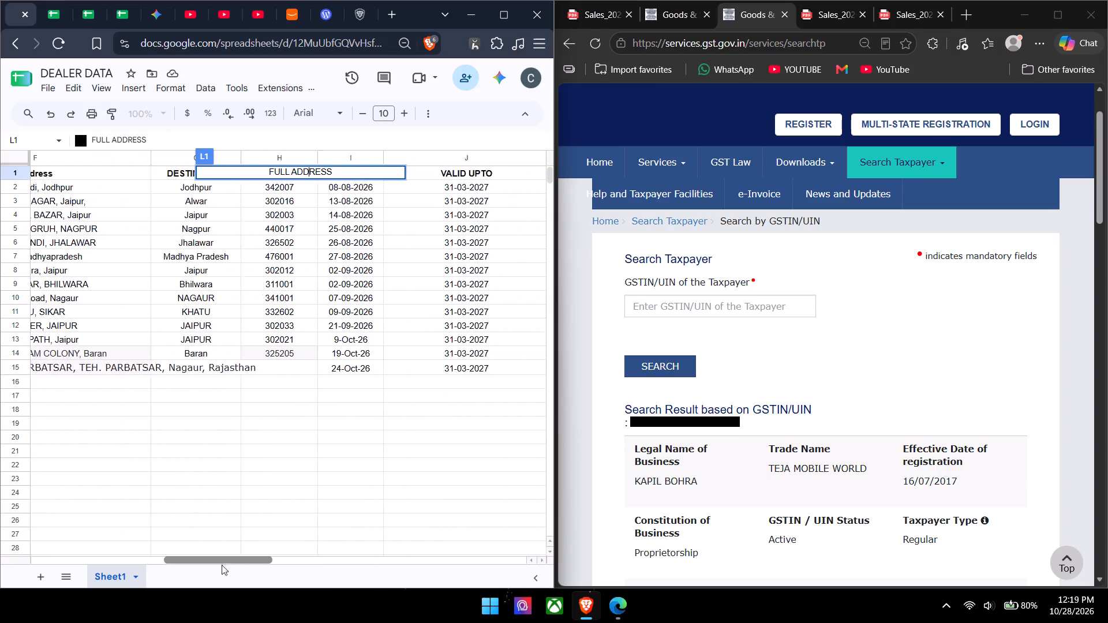
{"action": "left_click_drag", "start_coordinate": [222, 565], "coordinate": [331, 565]}
{"action": "left_click", "coordinate": [265, 260]}
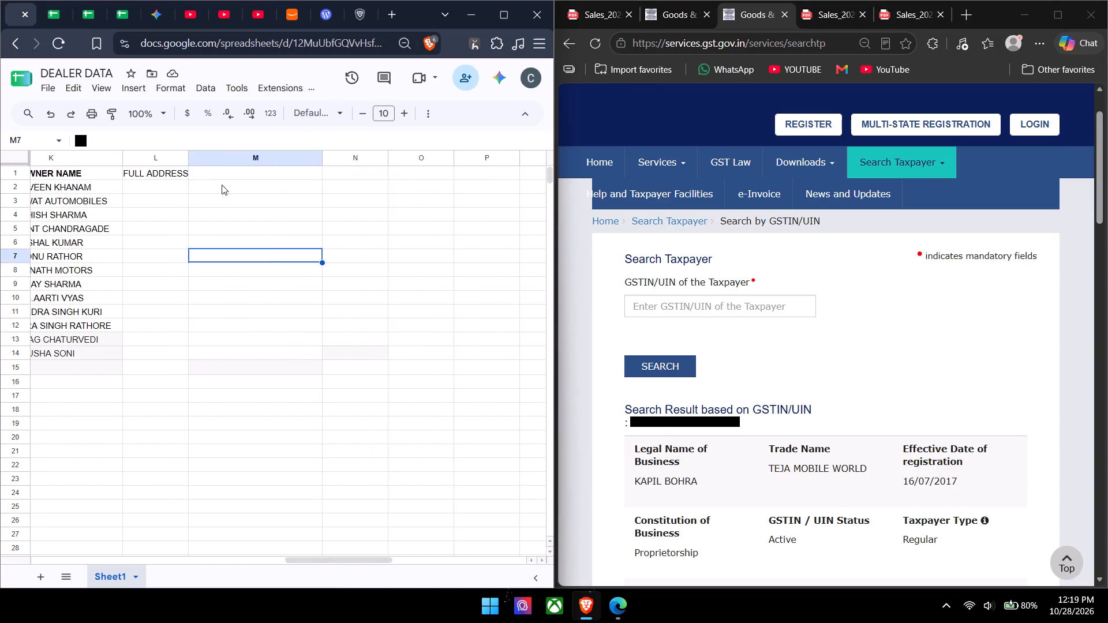
Widen the FULL ADDRESS column until it fills the visible sheet area beside OWNER NAME.
{"action": "left_click_drag", "start_coordinate": [189, 154], "coordinate": [278, 160]}
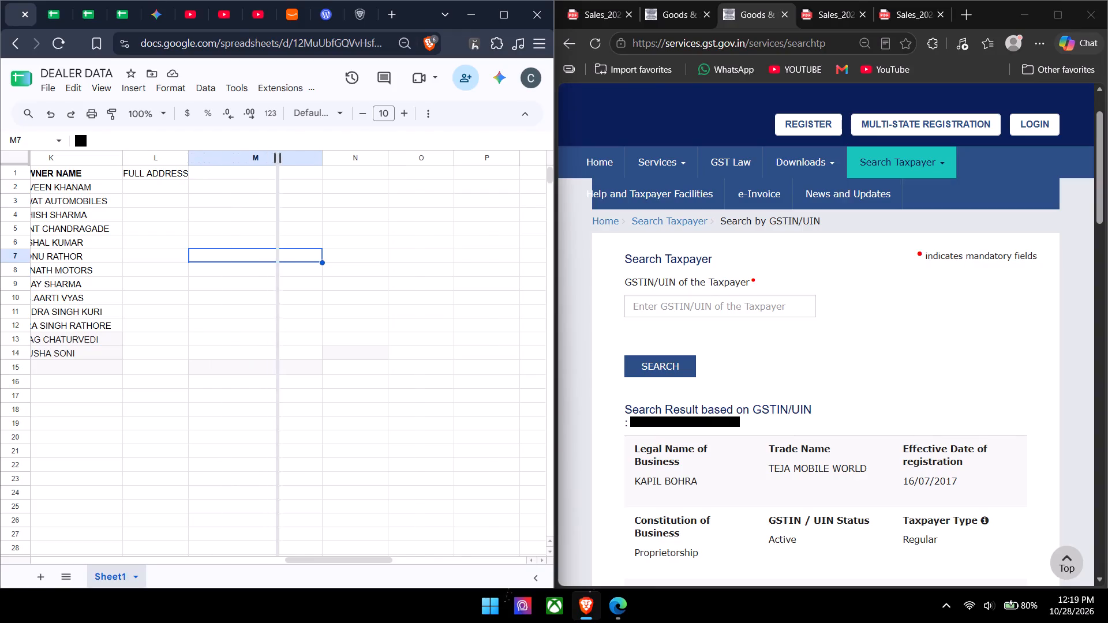
{"action": "left_click_drag", "start_coordinate": [278, 160], "coordinate": [280, 160]}
{"action": "left_click_drag", "start_coordinate": [280, 160], "coordinate": [490, 168]}
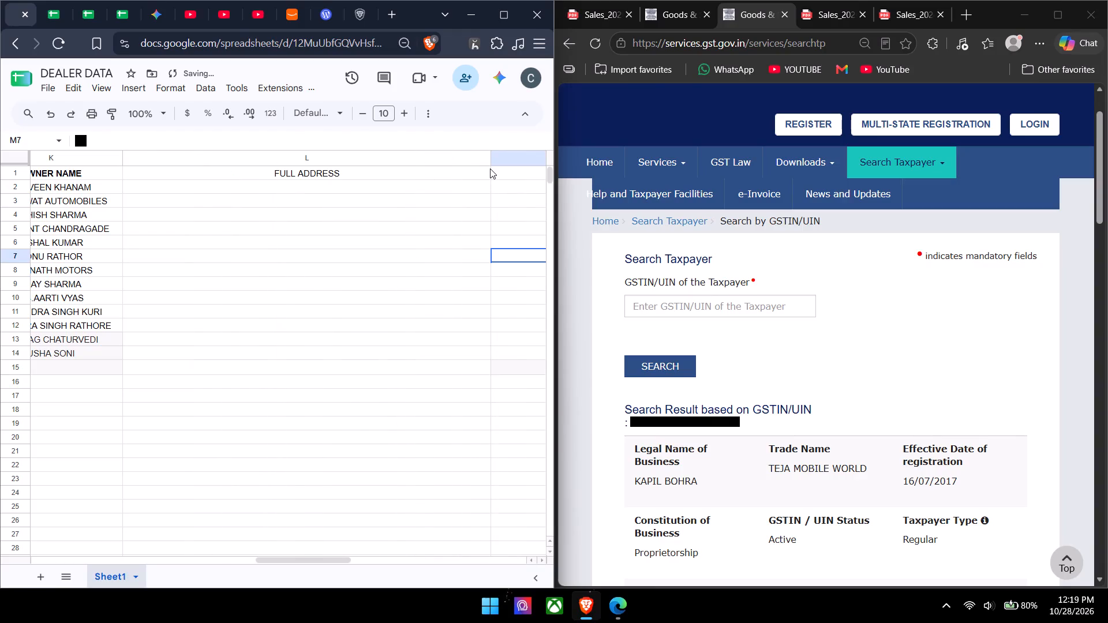
{"action": "left_click_drag", "start_coordinate": [490, 156], "coordinate": [543, 167]}
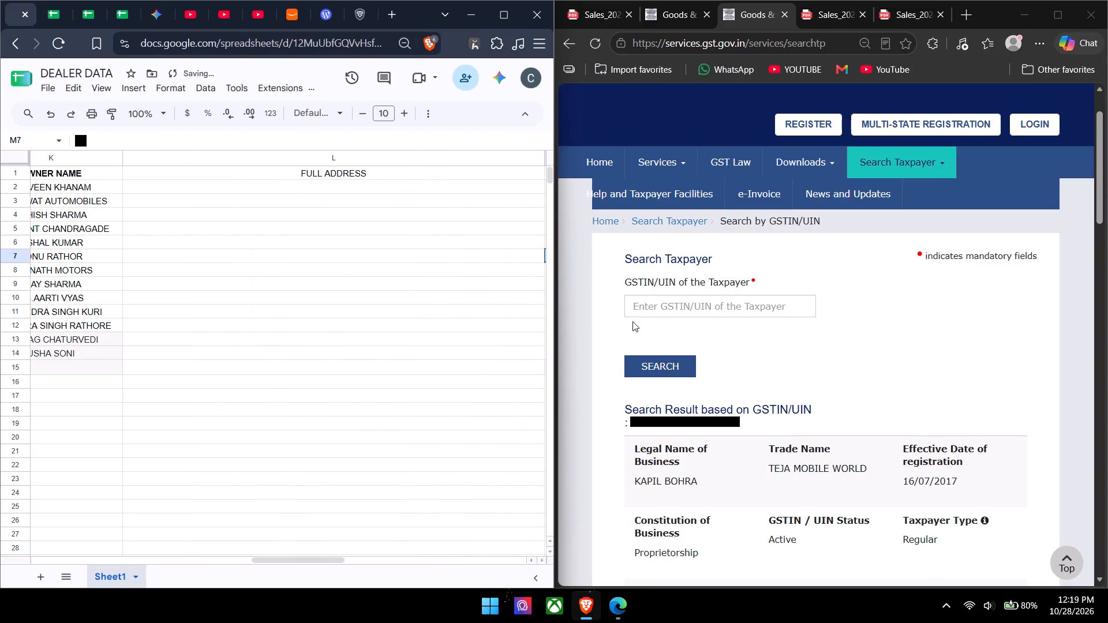
Copy Teja Mobile World's GSTIN/UIN from the GST portal result into row CEV-00015's GSTIN/UIN cell, without the source formatting.
{"action": "scroll", "coordinate": [810, 474], "scroll_direction": "down", "scroll_amount": 6}
{"action": "left_click_drag", "start_coordinate": [300, 562], "coordinate": [197, 561]}
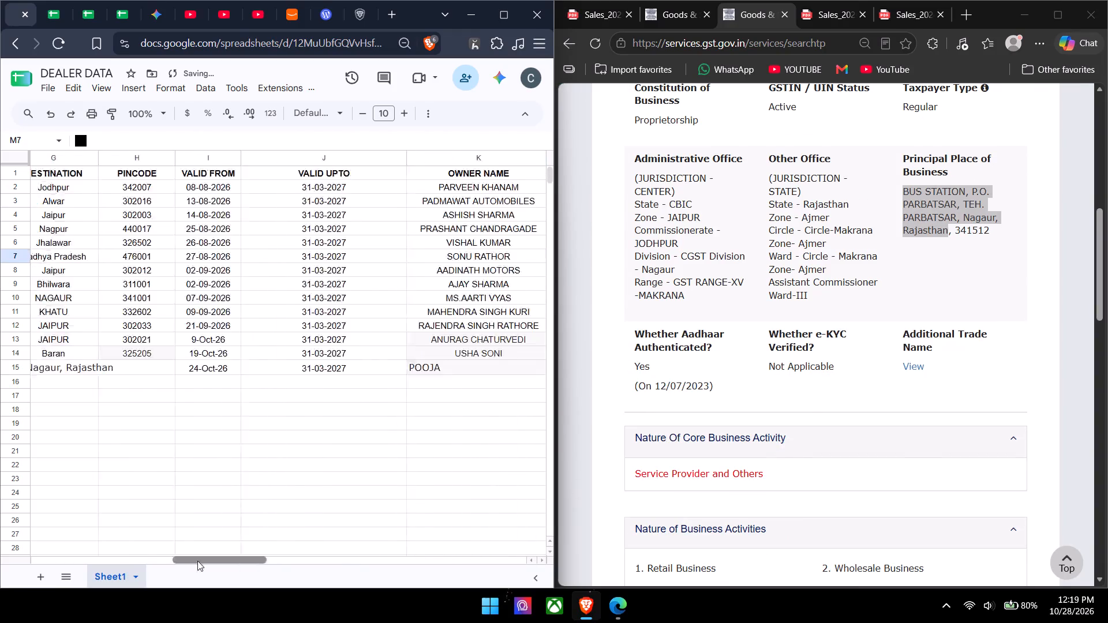
{"action": "left_click_drag", "start_coordinate": [197, 561], "coordinate": [11, 561]}
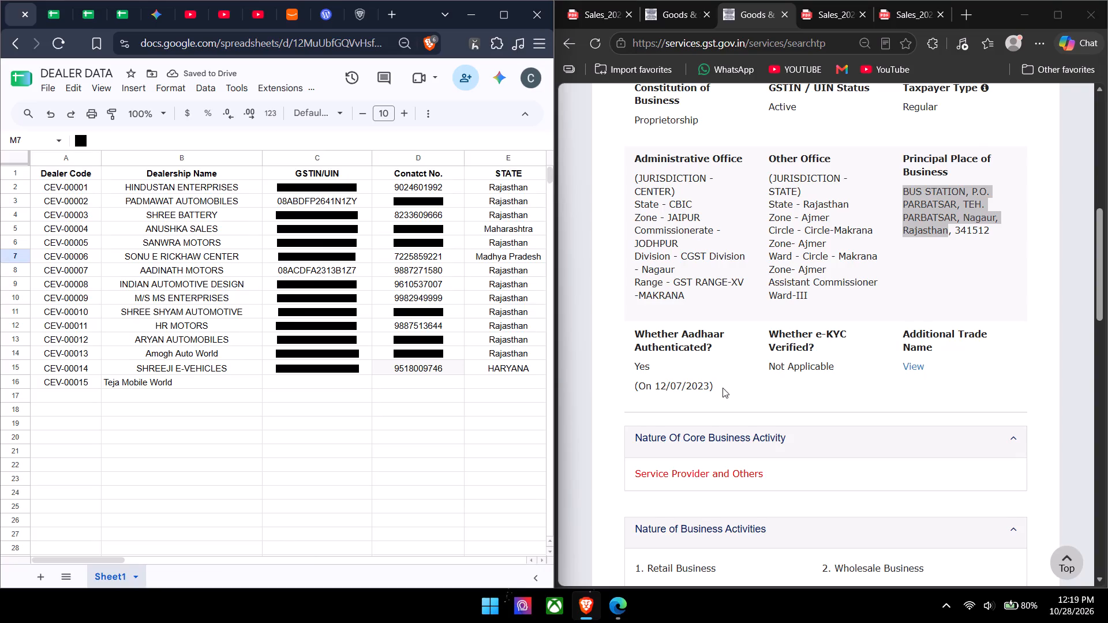
{"action": "scroll", "coordinate": [723, 388], "scroll_direction": "down", "scroll_amount": 2}
{"action": "scroll", "coordinate": [725, 382], "scroll_direction": "up", "scroll_amount": 7}
{"action": "double_click", "coordinate": [708, 349]}
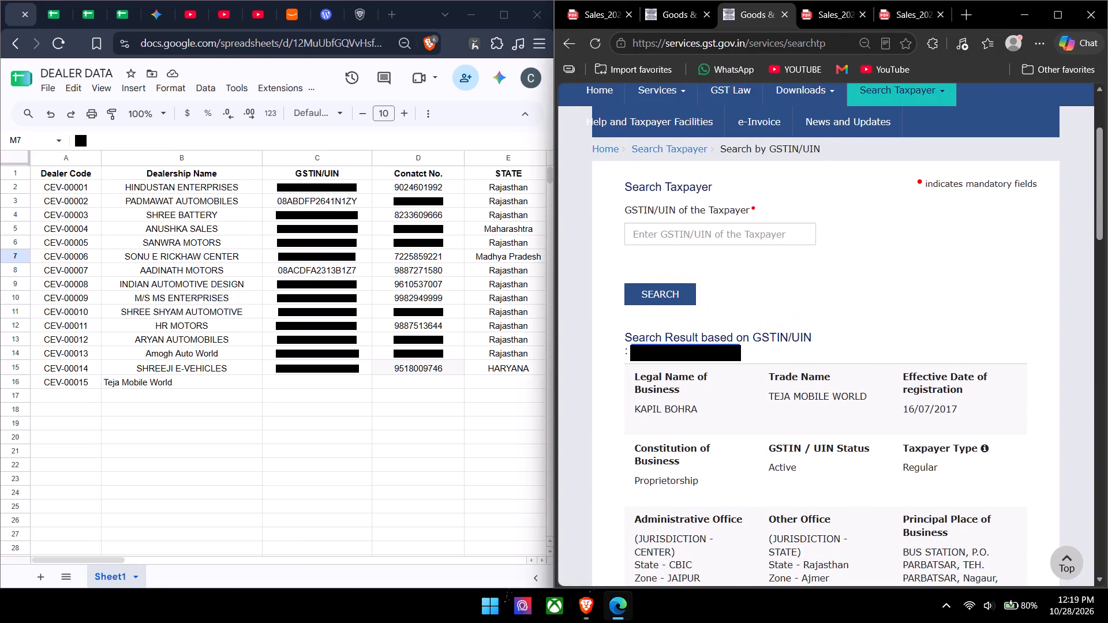
{"action": "key", "text": "ctrl+c"}
{"action": "left_click", "coordinate": [294, 385]}
{"action": "key", "text": "ctrl+v"}
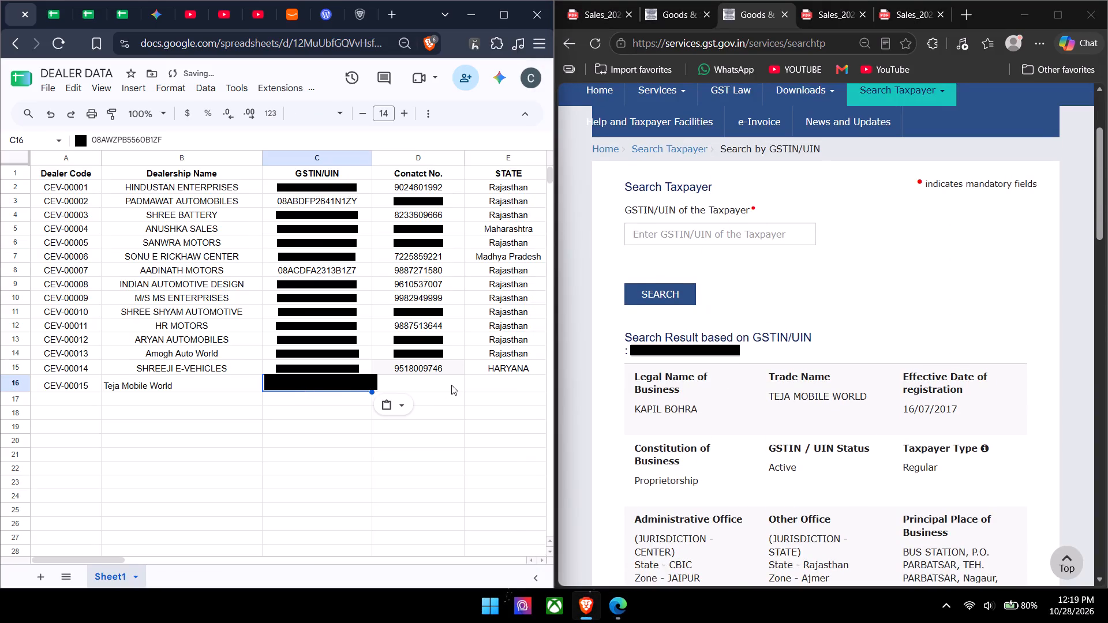
{"action": "key", "text": "ctrl+z"}
{"action": "right_click", "coordinate": [336, 385]}
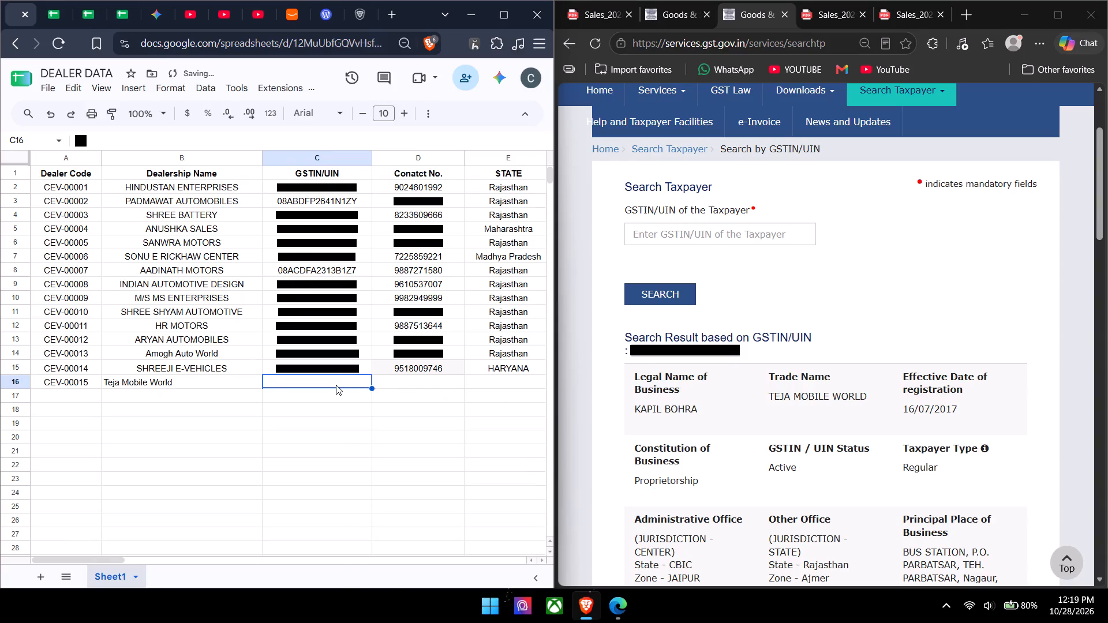
{"action": "left_click", "coordinate": [298, 194]}
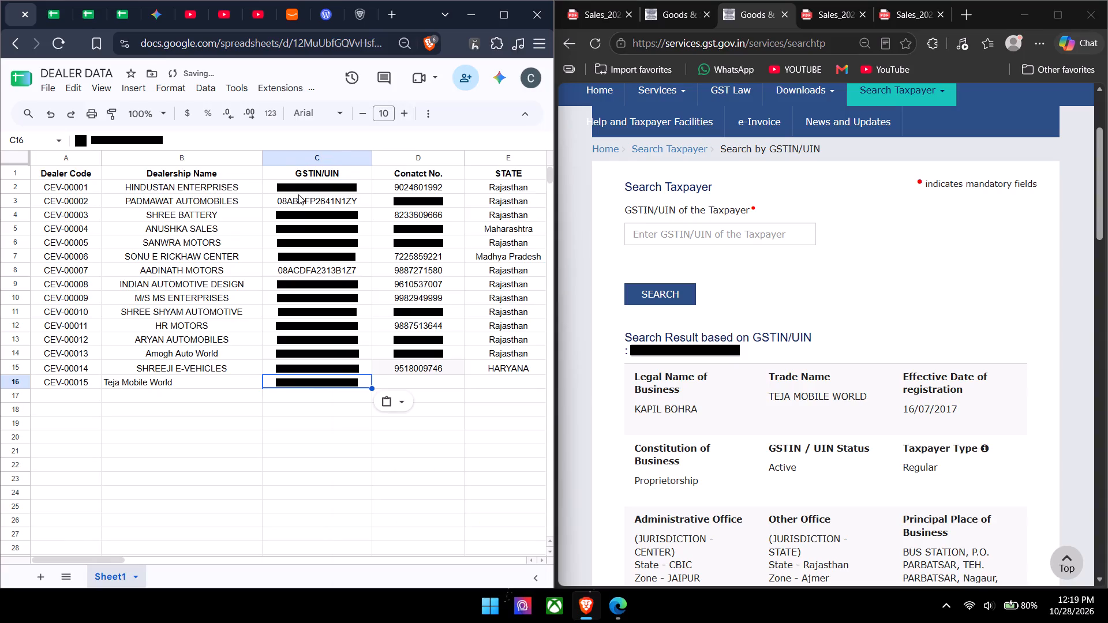
Enter Rajasthan as the state in the Teja Mobile World row.
{"action": "left_click", "coordinate": [512, 379]}
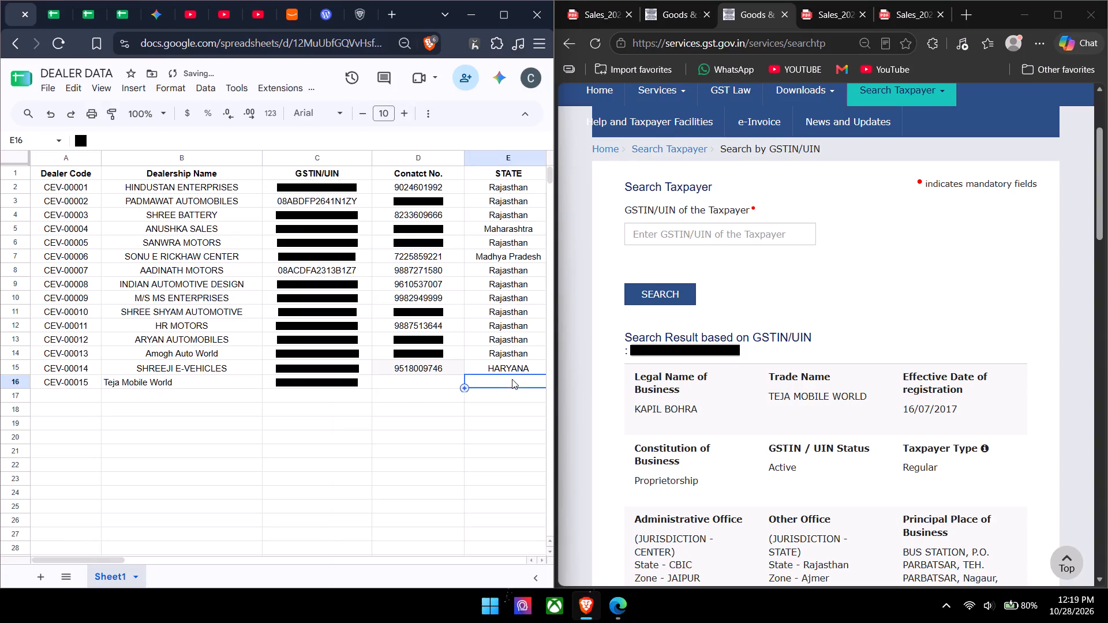
{"action": "scroll", "coordinate": [845, 419], "scroll_direction": "down", "scroll_amount": 2}
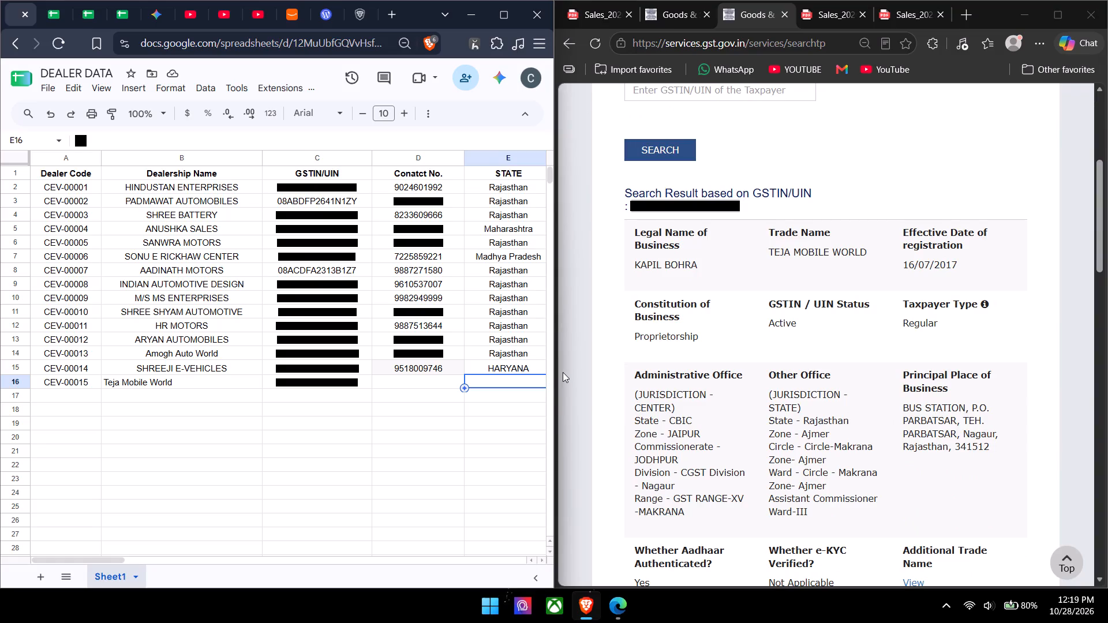
{"action": "key", "text": "r"}
{"action": "key", "text": "Right"}
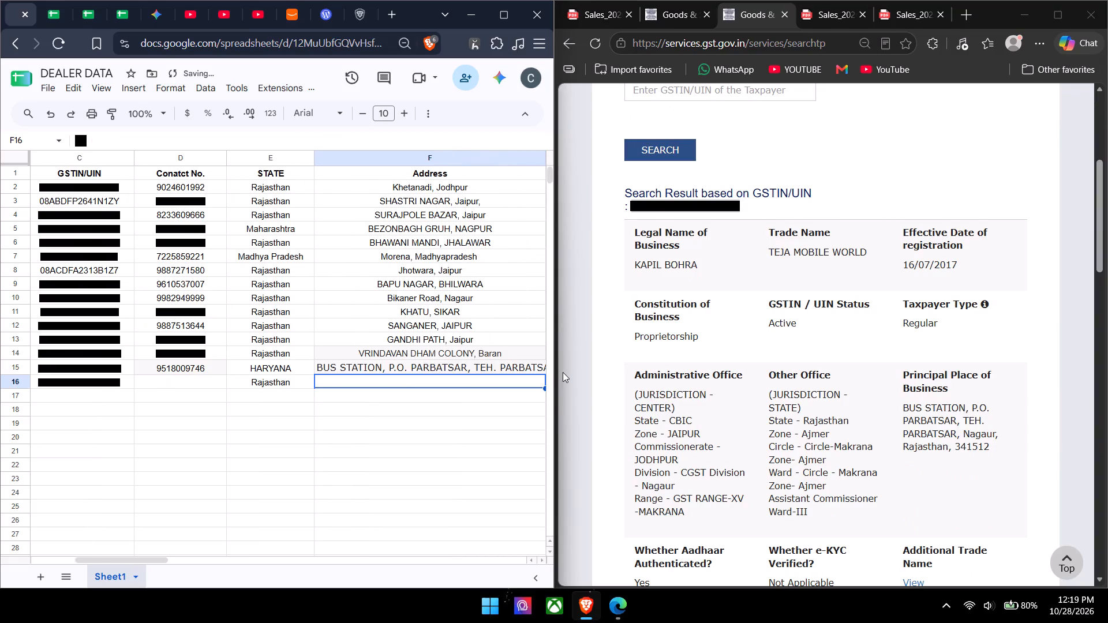
Remove the state name Rajasthan and its comma from the end of the address in the CEV-00014 row.
{"action": "key", "text": "Up"}
{"action": "key", "text": "Return"}
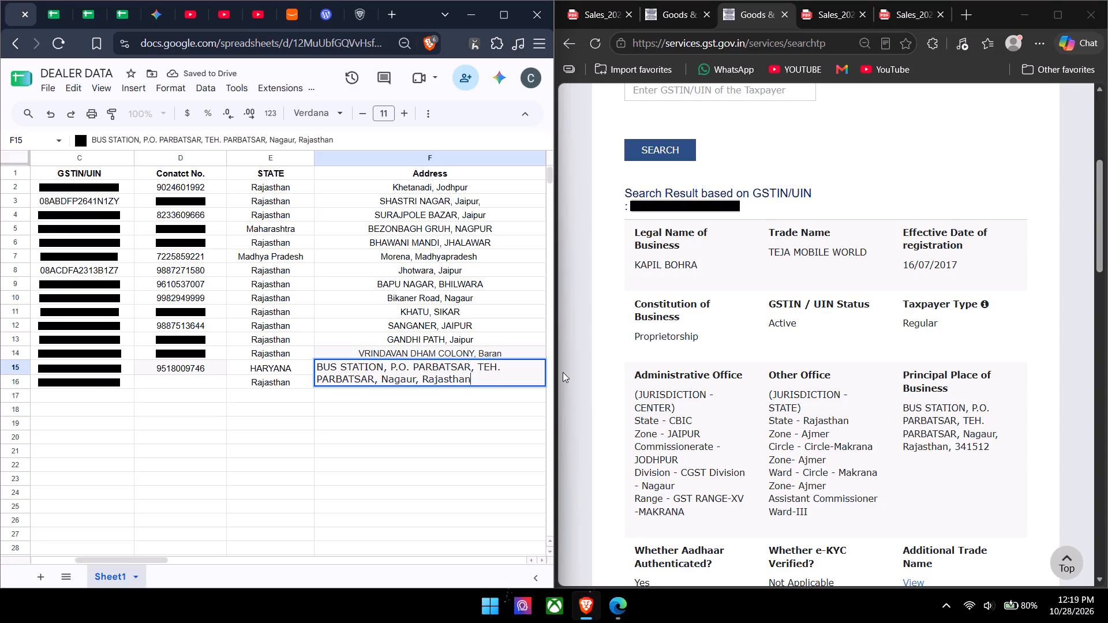
{"action": "key", "text": "BackSpace"}
{"action": "key", "text": "BackSpace"}
{"action": "key", "text": "BackSpace"}
{"action": "key", "text": "BackSpace"}
{"action": "key", "text": "BackSpace"}
{"action": "key", "text": "BackSpace"}
{"action": "key", "text": "BackSpace"}
{"action": "key", "text": "BackSpace"}
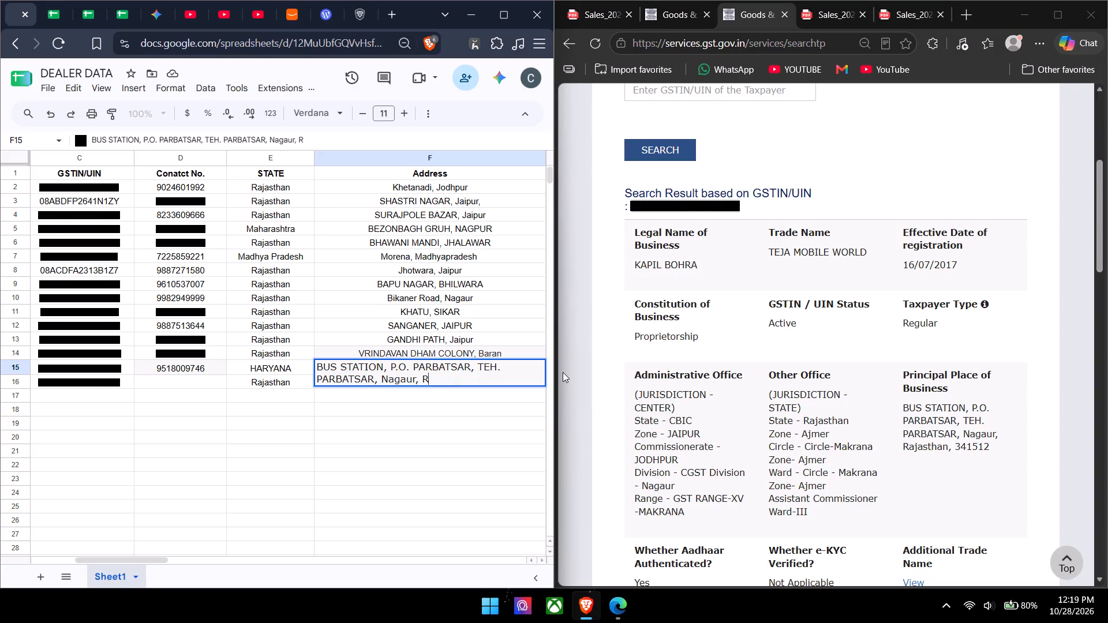
{"action": "key", "text": "BackSpace"}
{"action": "key", "text": "BackSpace"}
{"action": "key", "text": "BackSpace"}
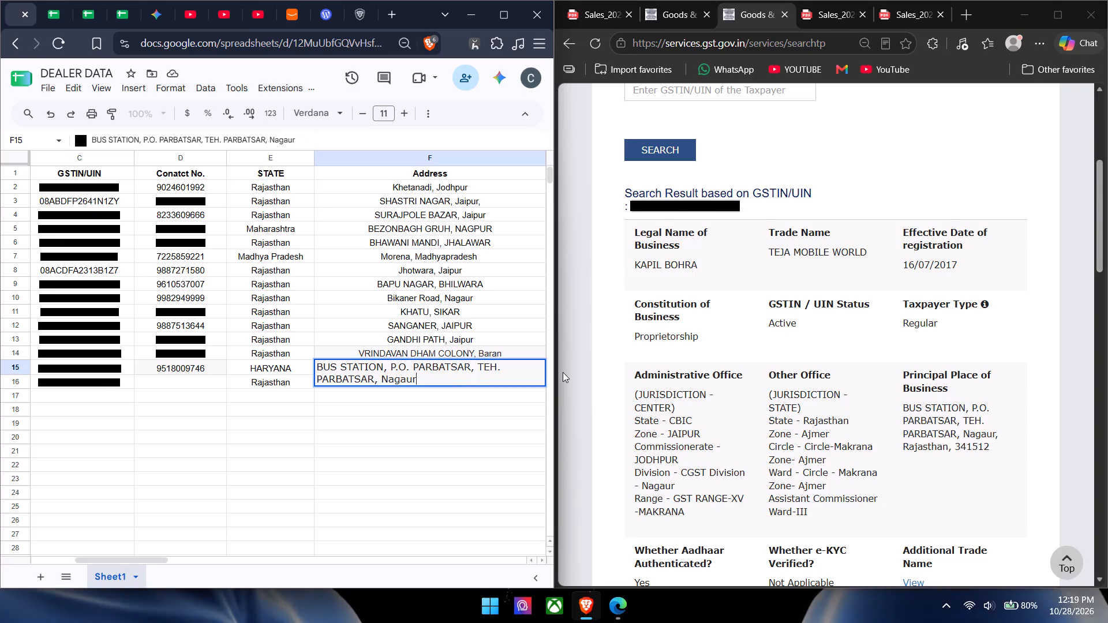
Delete the bus station, post office and tehsil parts of that address, shortening it to PARBATSAR, Nagaur.
{"action": "key", "text": "Up"}
{"action": "key", "text": "Right"}
{"action": "key", "text": "Right"}
{"action": "key", "text": "Right"}
{"action": "key", "text": "Right"}
{"action": "key", "text": "Right"}
{"action": "key", "text": "Right"}
{"action": "key", "text": "Right"}
{"action": "key", "text": "Right"}
{"action": "key", "text": "Right"}
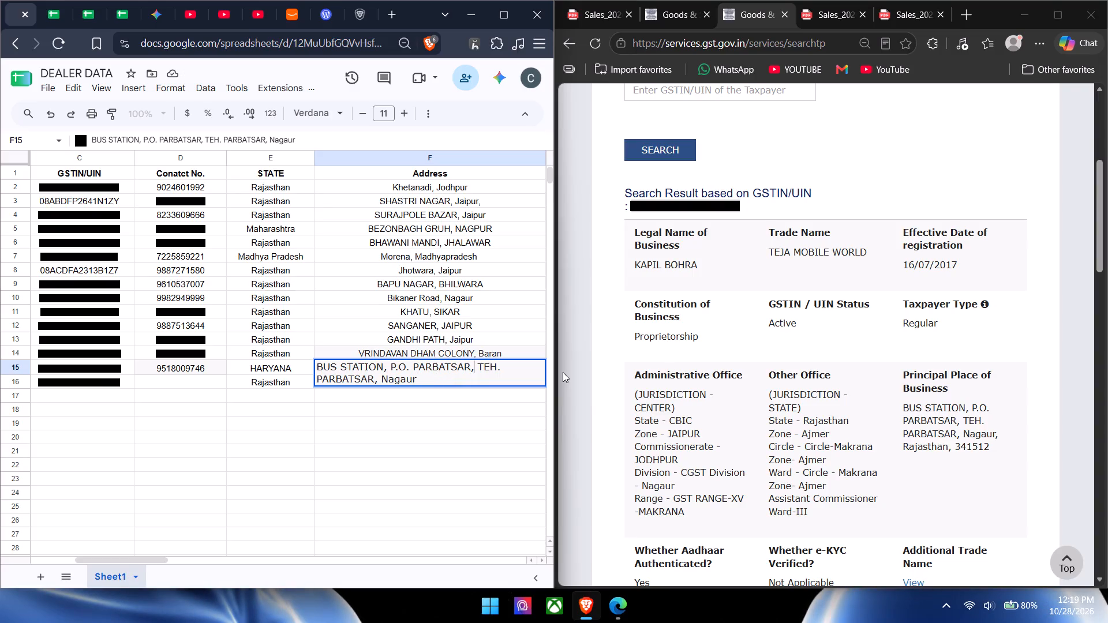
{"action": "key", "text": "Right"}
{"action": "key", "text": "Right"}
{"action": "key", "text": "Right"}
{"action": "key", "text": "Right"}
{"action": "key", "text": "Right"}
{"action": "key", "text": "BackSpace"}
{"action": "key", "text": "BackSpace"}
{"action": "key", "text": "BackSpace"}
{"action": "key", "text": "BackSpace"}
{"action": "key", "text": "BackSpace"}
{"action": "key", "text": "BackSpace"}
{"action": "key", "text": "BackSpace"}
{"action": "key", "text": "BackSpace"}
{"action": "key", "text": "BackSpace"}
{"action": "key", "text": "BackSpace"}
{"action": "key", "text": "BackSpace"}
{"action": "key", "text": "BackSpace"}
{"action": "key", "text": "BackSpace"}
{"action": "key", "text": "BackSpace"}
{"action": "key", "text": "BackSpace"}
{"action": "key", "text": "BackSpace"}
{"action": "key", "text": "BackSpace"}
{"action": "key", "text": "BackSpace"}
{"action": "key", "text": "BackSpace"}
{"action": "key", "text": "BackSpace"}
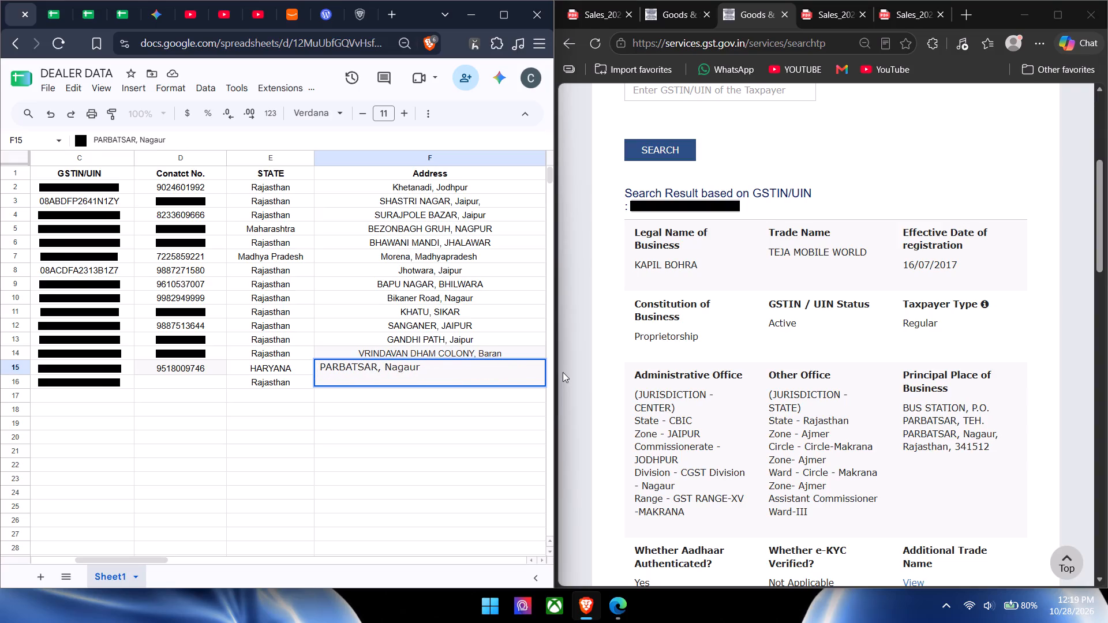
{"action": "key", "text": "Right"}
{"action": "key", "text": "BackSpace"}
{"action": "key", "text": "Return"}
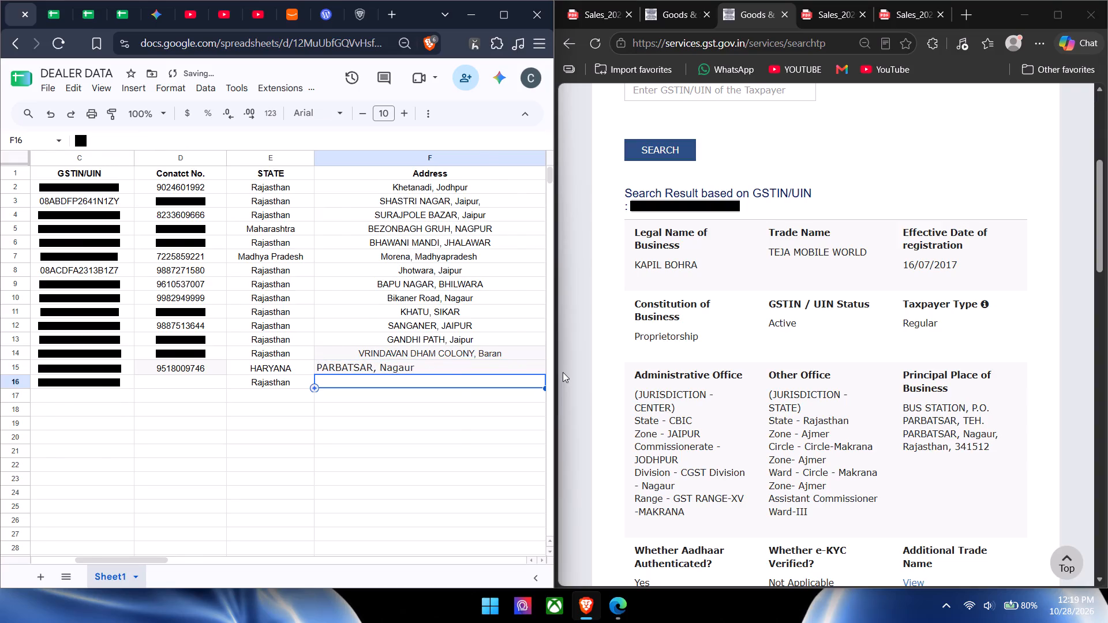
Enter PARBATSAR as the DESTINATION in the same row as the shortened address.
{"action": "key", "text": "Right"}
{"action": "key", "text": "Up"}
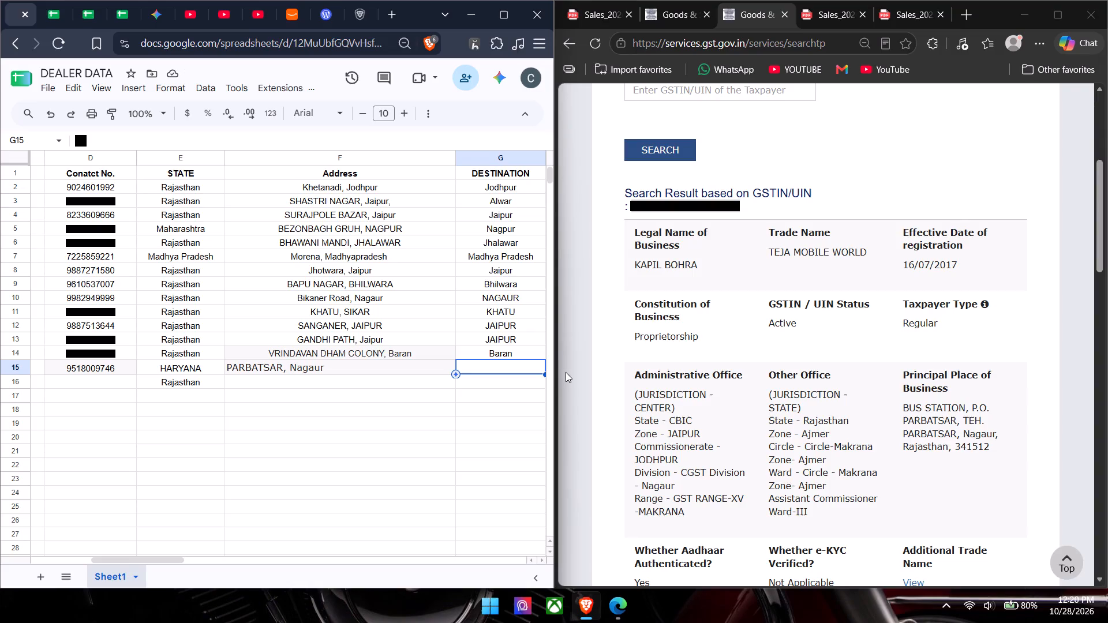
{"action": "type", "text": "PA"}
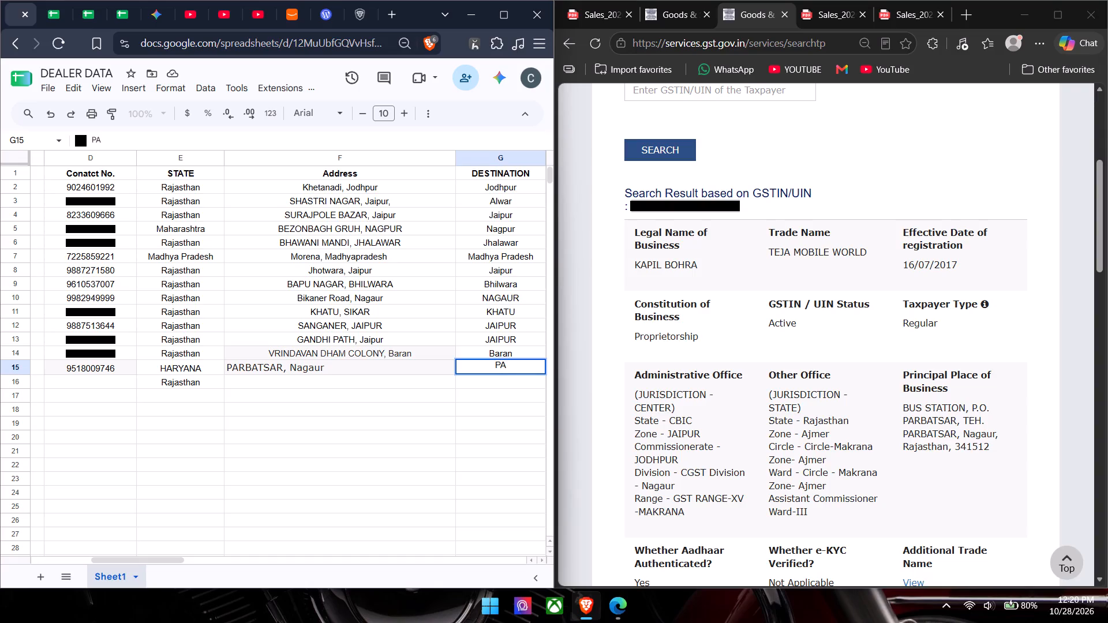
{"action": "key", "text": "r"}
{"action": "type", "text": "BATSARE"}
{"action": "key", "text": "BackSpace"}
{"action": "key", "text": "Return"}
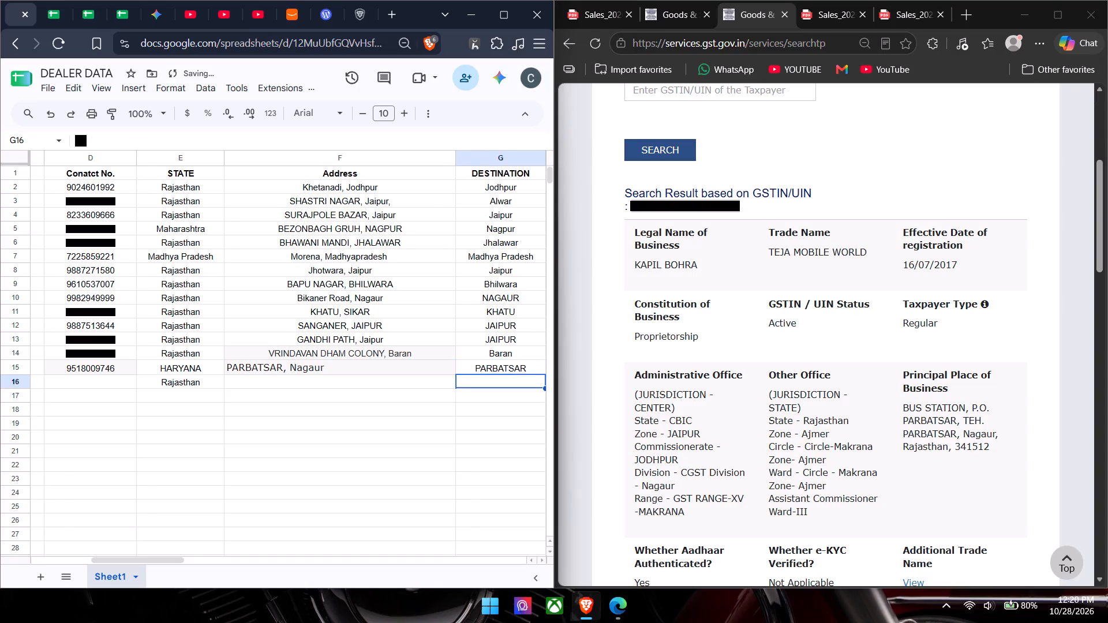
Enter 341512 as the PINCODE in the same row as the PARBATSAR destination.
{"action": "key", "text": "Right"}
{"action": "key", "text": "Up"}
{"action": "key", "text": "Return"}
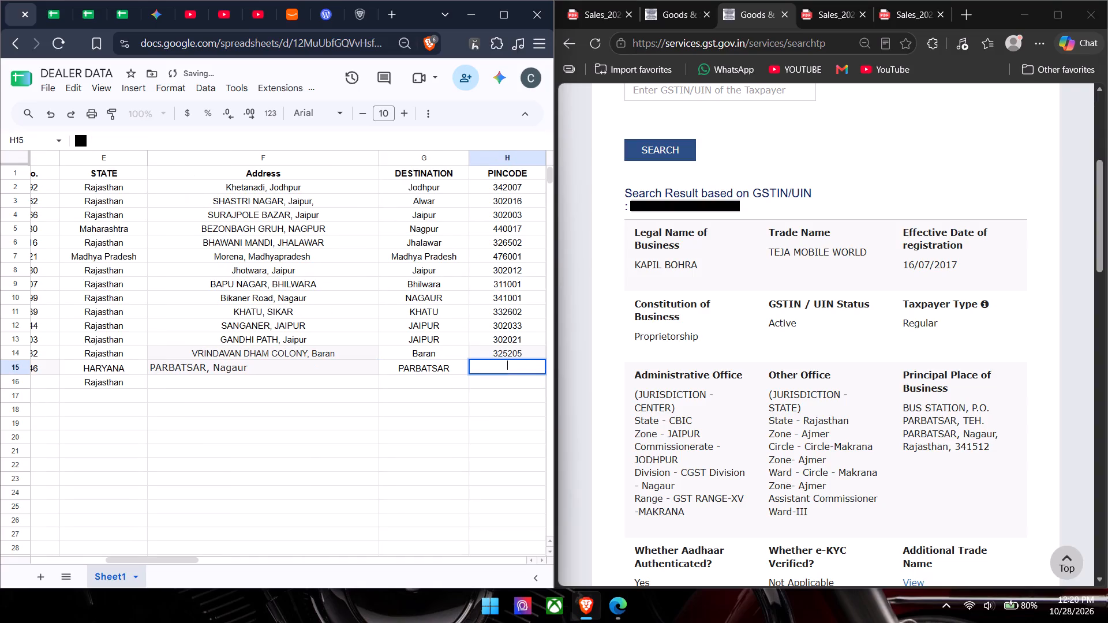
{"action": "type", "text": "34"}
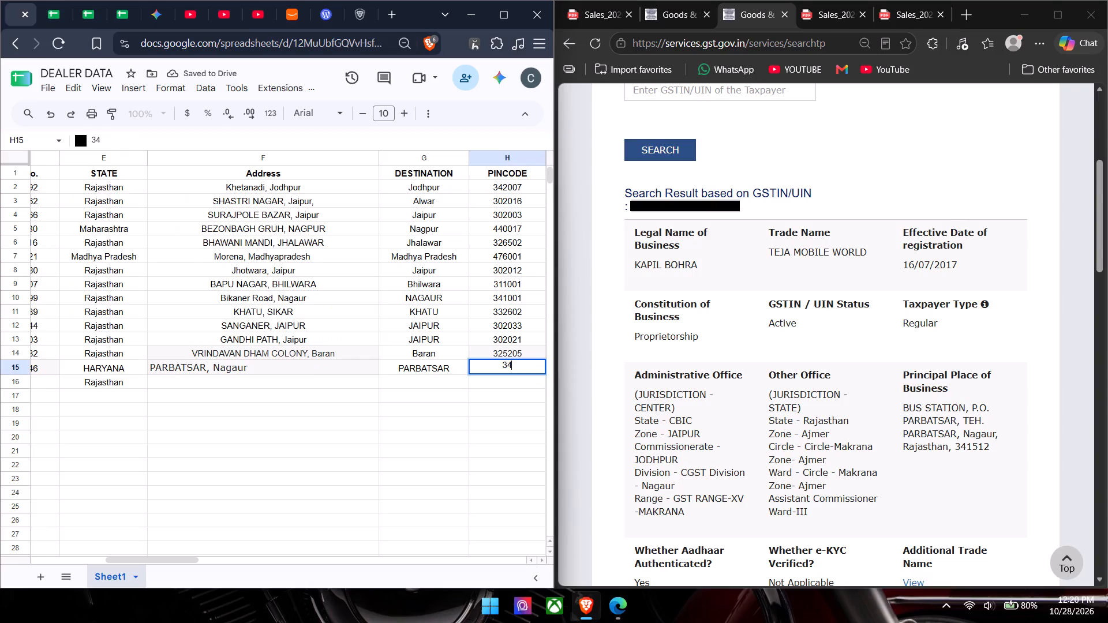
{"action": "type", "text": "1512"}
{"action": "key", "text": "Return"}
Review the Teja Mobile World row across all columns against the row above for missing or misplaced details.
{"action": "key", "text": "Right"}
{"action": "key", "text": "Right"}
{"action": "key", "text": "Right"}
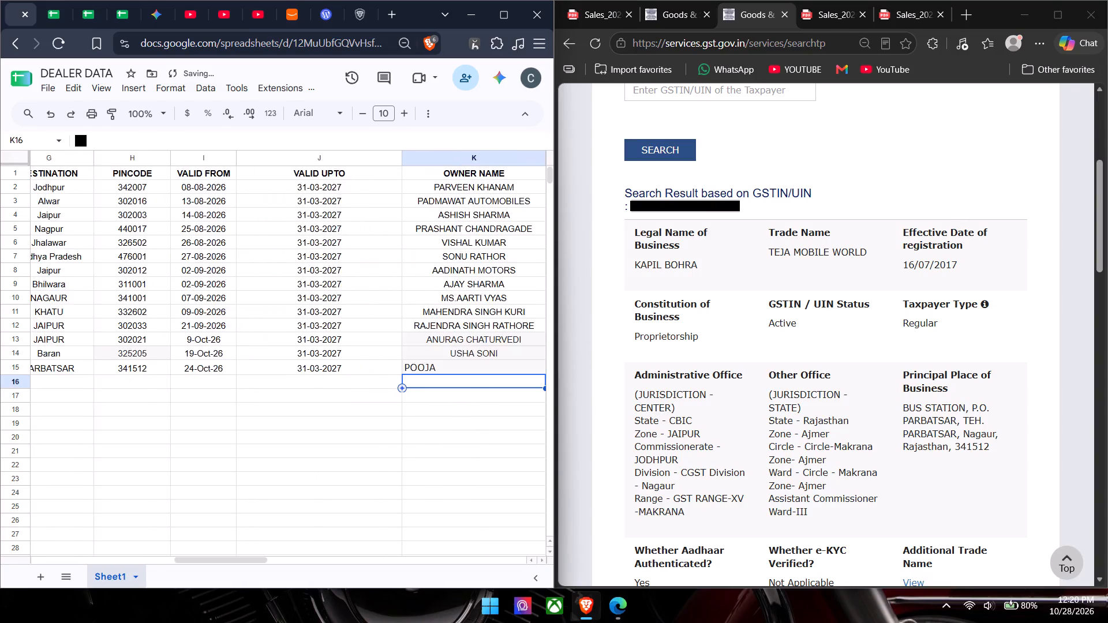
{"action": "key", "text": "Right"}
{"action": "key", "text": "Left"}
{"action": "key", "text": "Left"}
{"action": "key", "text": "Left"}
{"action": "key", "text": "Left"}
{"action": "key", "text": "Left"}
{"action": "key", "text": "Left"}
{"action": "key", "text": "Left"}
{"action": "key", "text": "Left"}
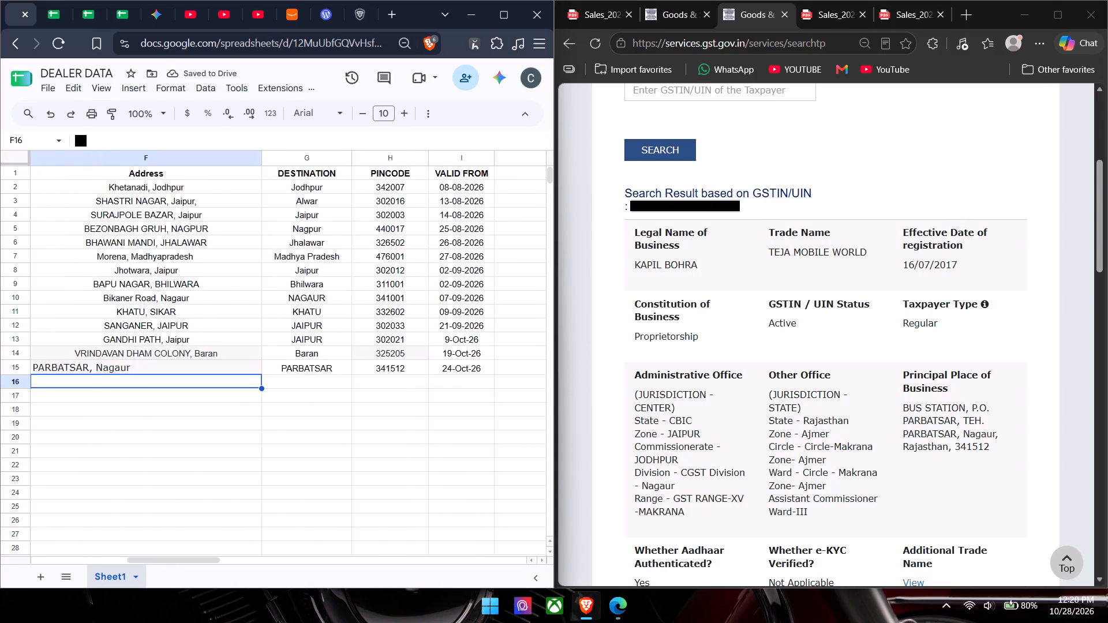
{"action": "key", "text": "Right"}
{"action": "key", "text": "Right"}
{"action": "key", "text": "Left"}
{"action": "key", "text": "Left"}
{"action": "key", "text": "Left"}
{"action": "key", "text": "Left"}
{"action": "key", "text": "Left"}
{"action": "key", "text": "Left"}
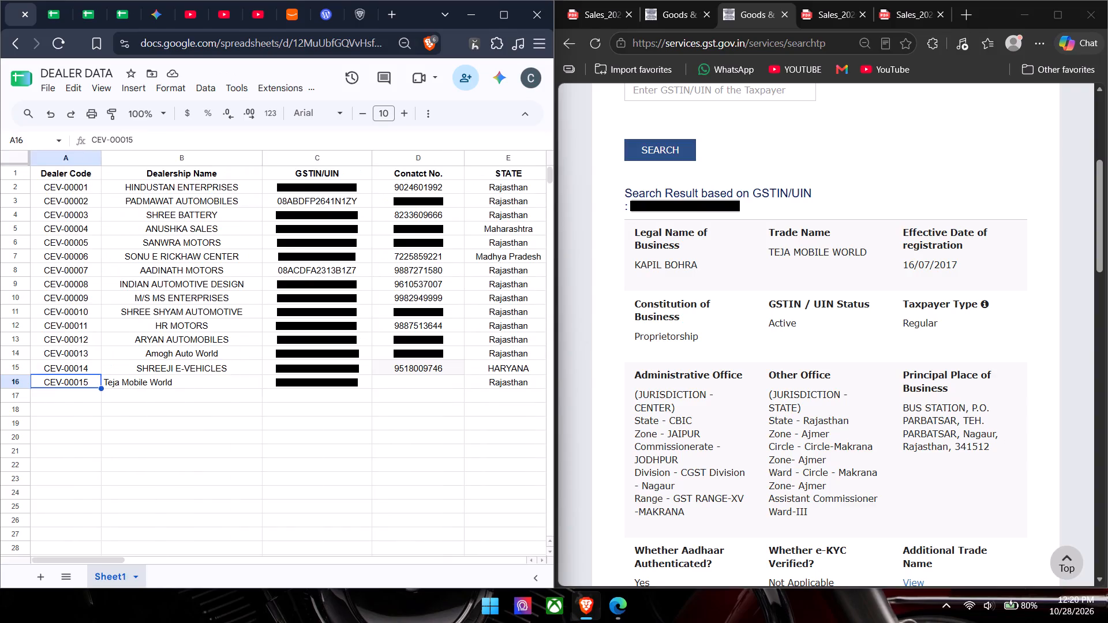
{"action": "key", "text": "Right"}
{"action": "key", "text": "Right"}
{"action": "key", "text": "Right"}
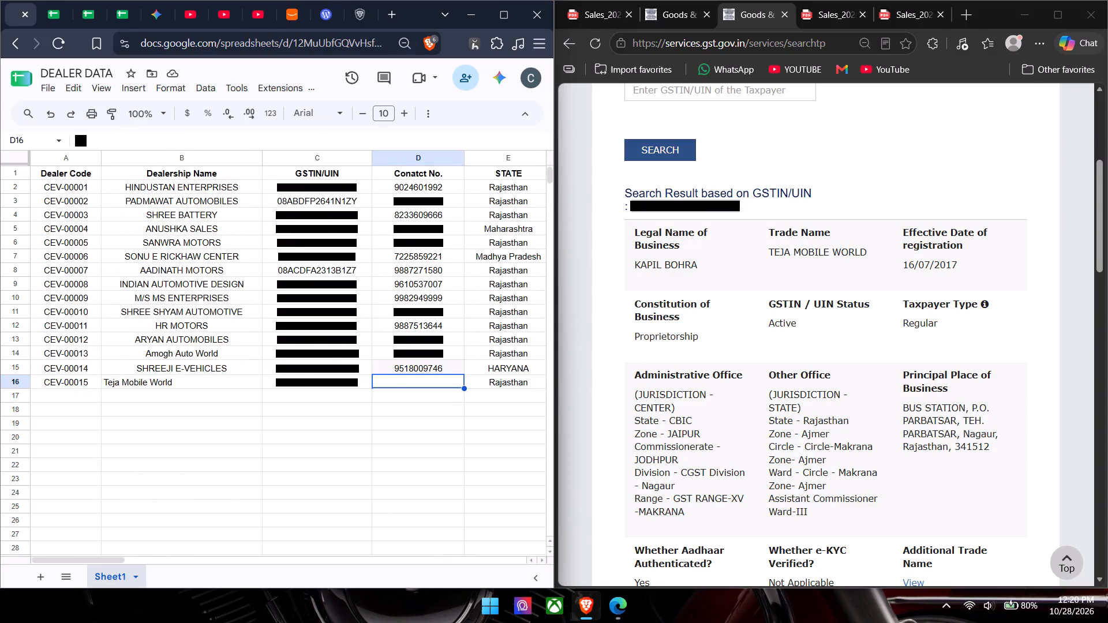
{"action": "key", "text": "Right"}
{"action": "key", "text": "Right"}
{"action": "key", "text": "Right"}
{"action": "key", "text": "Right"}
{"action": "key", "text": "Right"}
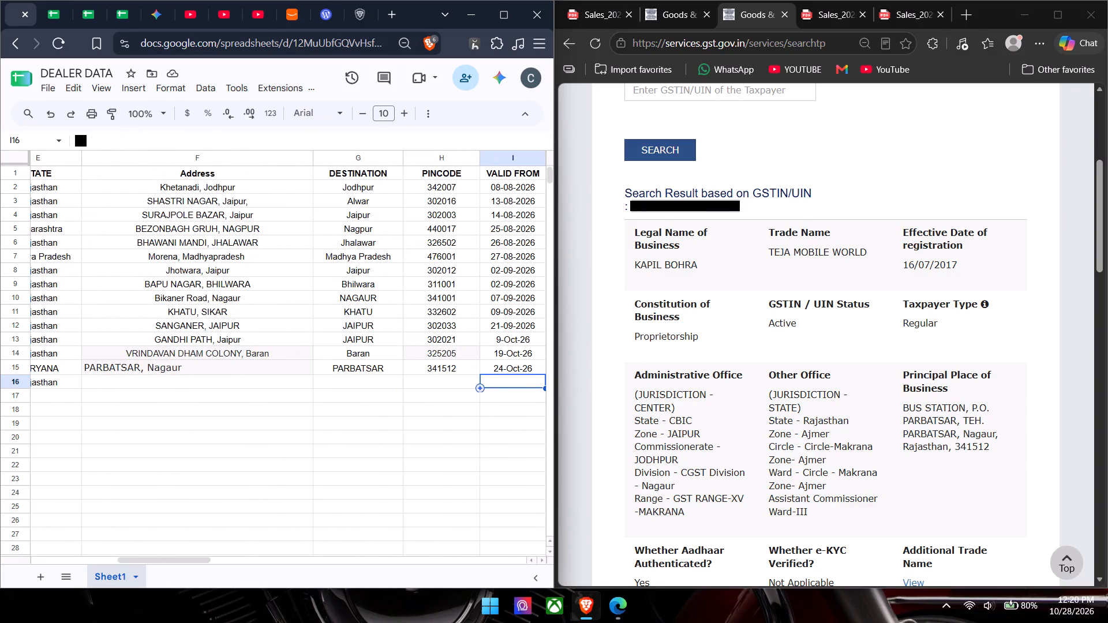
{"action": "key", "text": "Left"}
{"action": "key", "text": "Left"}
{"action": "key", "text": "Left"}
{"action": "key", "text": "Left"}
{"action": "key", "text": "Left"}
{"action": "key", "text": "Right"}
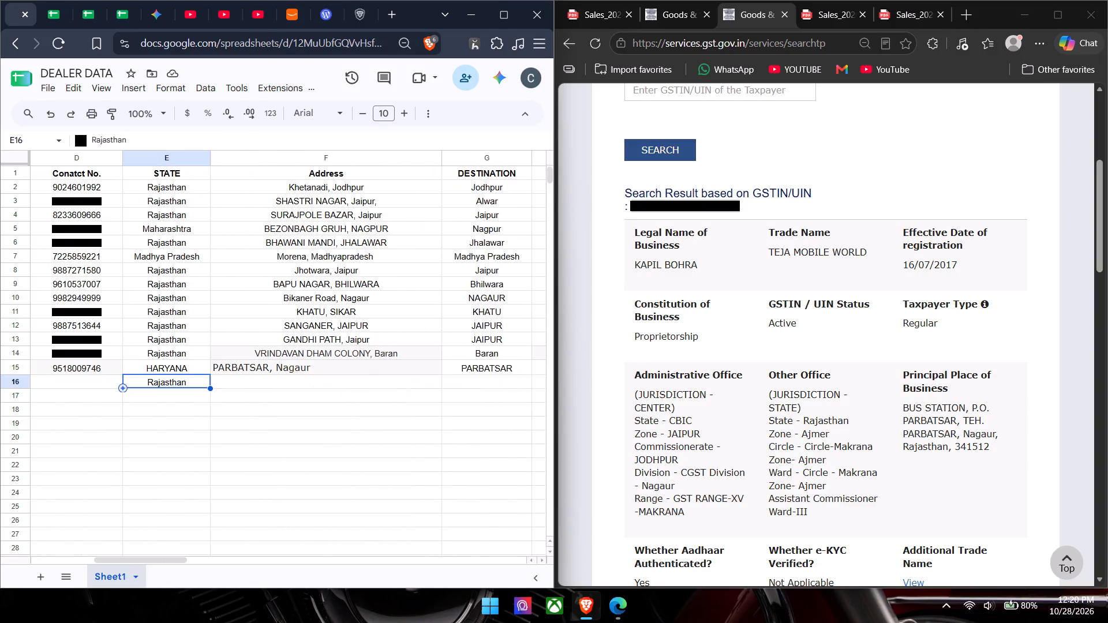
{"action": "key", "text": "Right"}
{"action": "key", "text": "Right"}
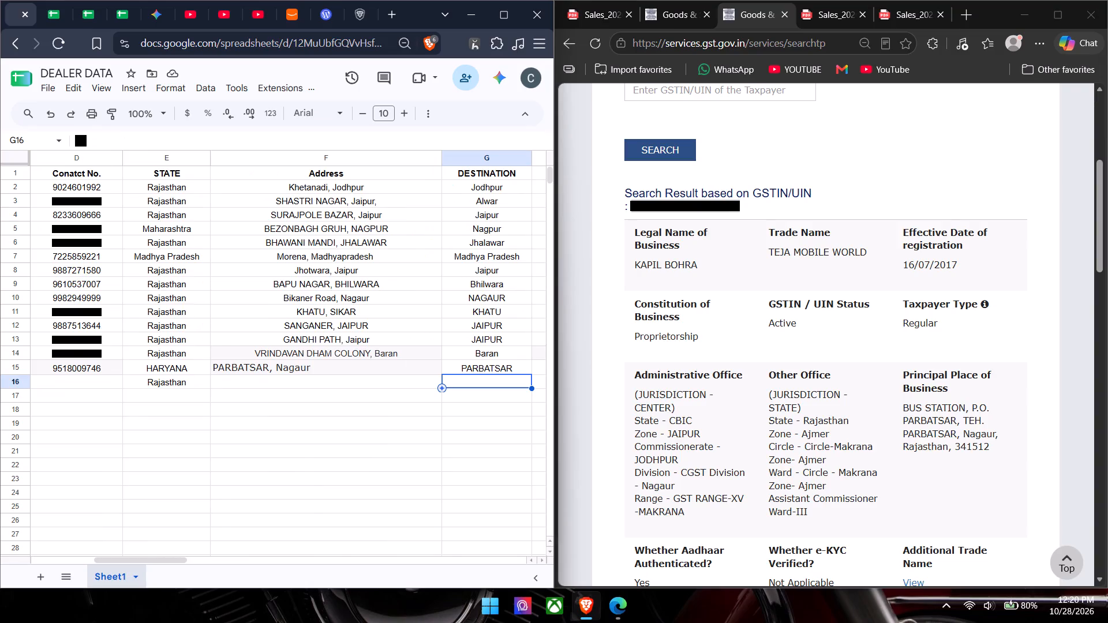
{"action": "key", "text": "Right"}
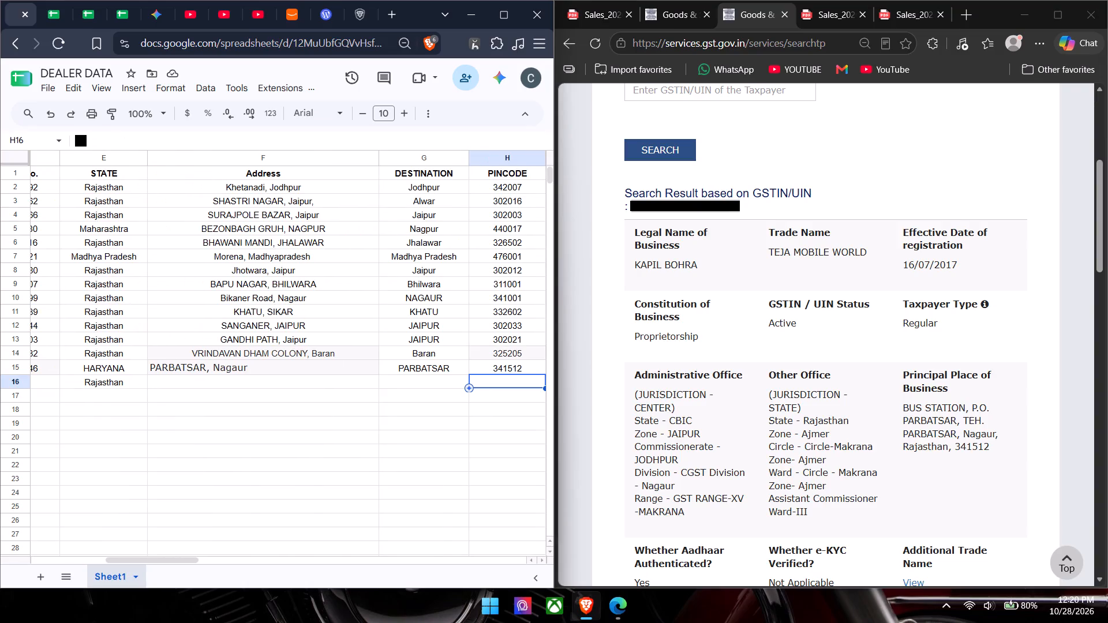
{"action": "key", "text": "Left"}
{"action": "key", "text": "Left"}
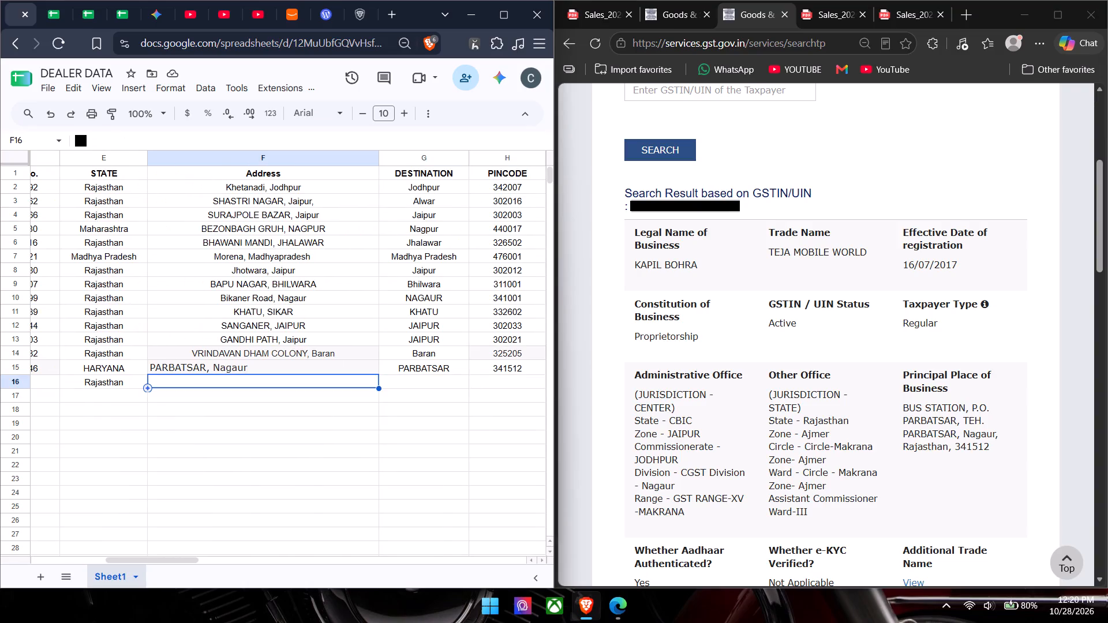
Move the address, destination and pincode from the SHREEJI E-VEHICLES row into the same columns of the Teja Mobile World row.
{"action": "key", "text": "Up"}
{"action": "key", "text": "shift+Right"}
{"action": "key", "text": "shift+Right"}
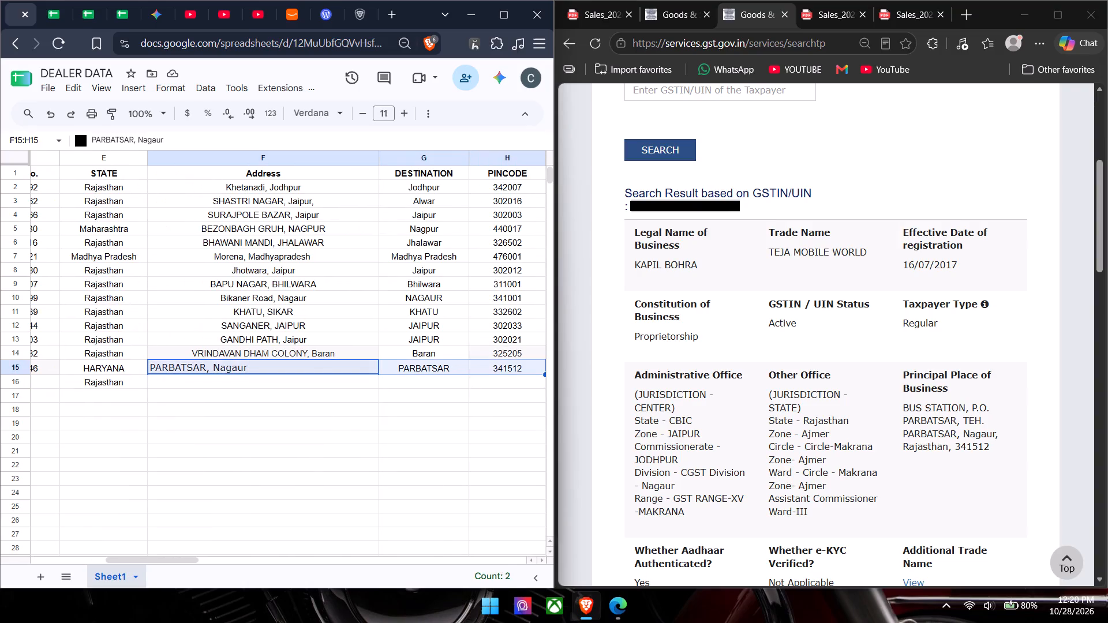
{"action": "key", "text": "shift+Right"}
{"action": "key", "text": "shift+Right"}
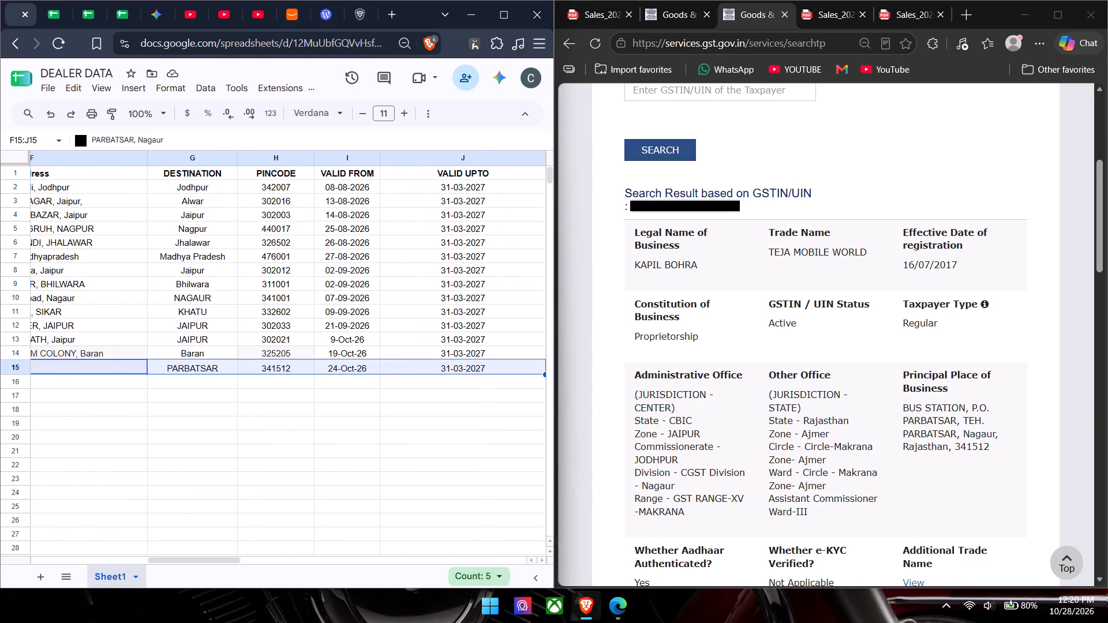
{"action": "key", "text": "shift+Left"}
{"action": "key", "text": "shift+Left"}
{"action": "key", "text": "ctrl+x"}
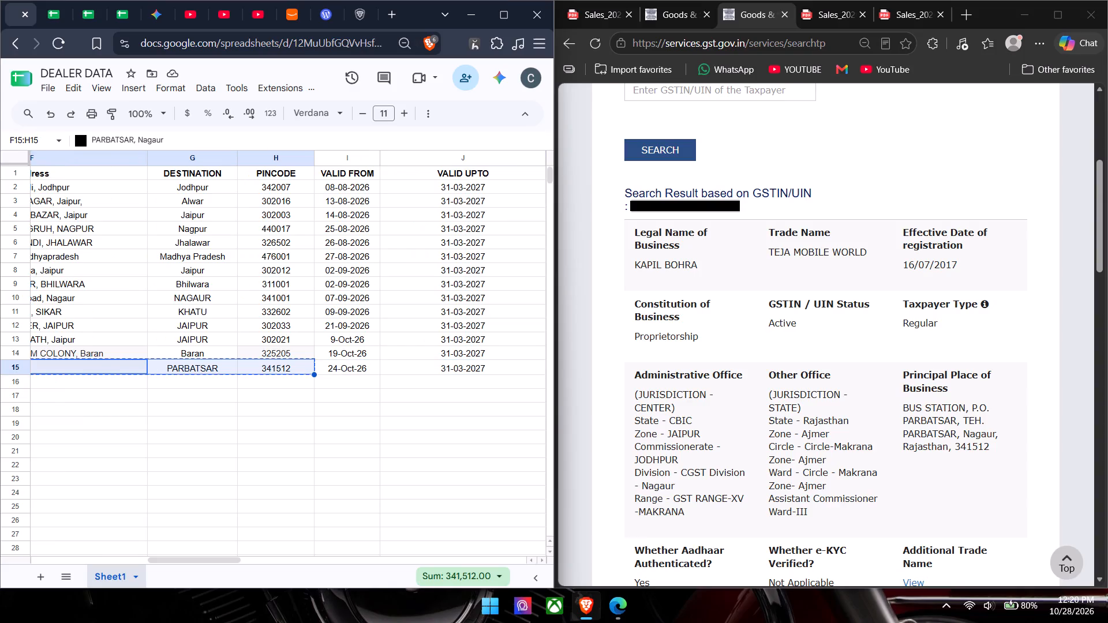
{"action": "key", "text": "Down"}
{"action": "key", "text": "ctrl+v"}
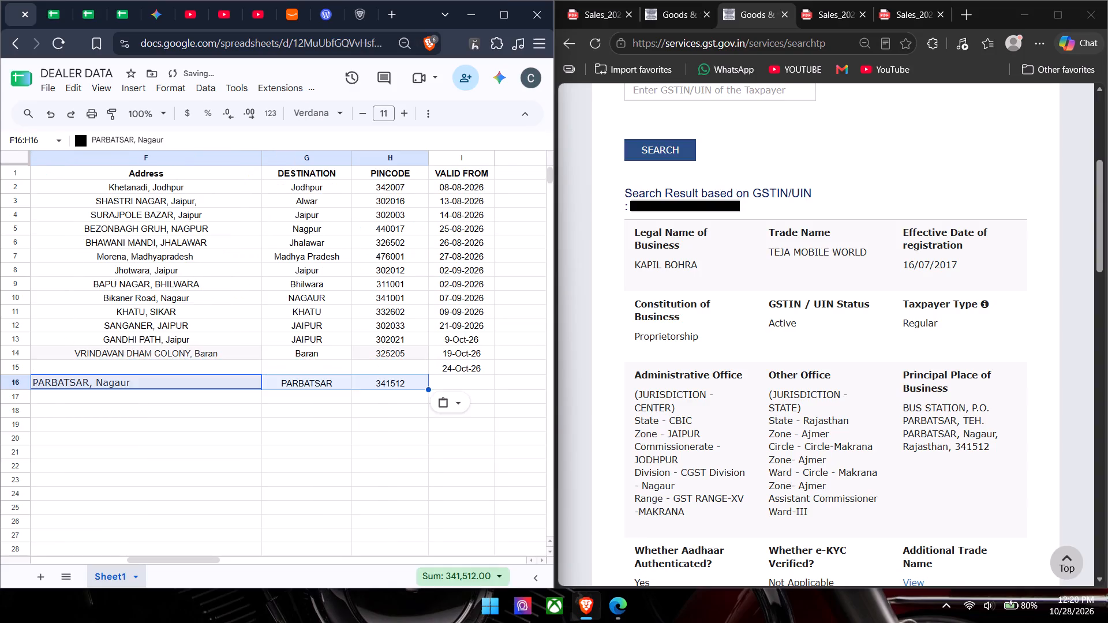
Copy the legal name of business from Teja Mobile World's GST portal result into its OWNER NAME cell.
{"action": "key", "text": "Right"}
{"action": "key", "text": "Right"}
{"action": "key", "text": "Right"}
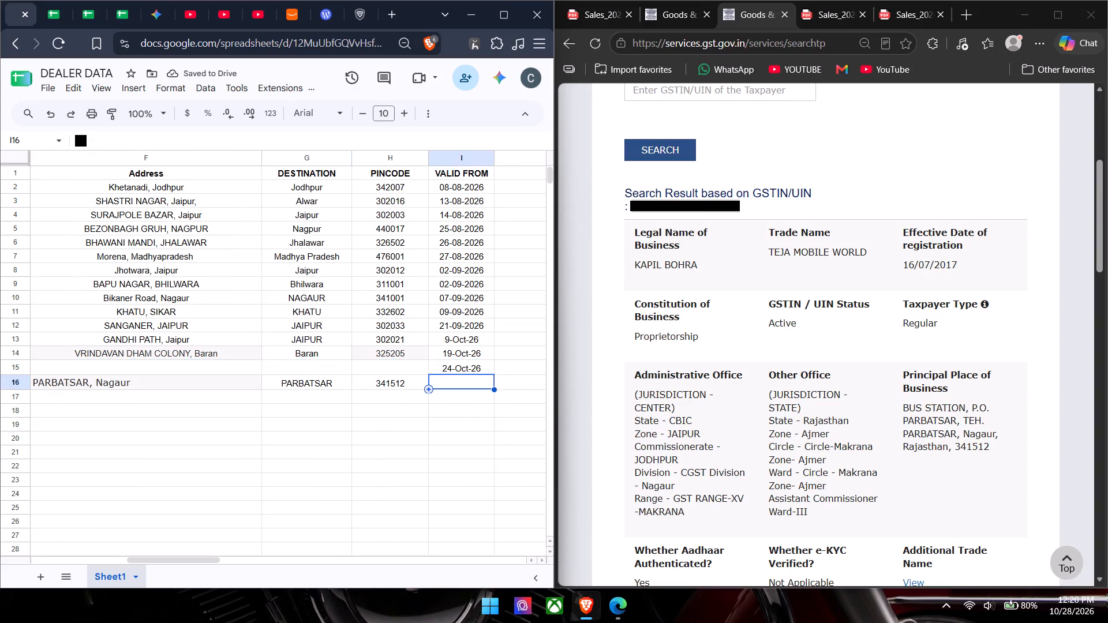
{"action": "left_click", "coordinate": [830, 18]}
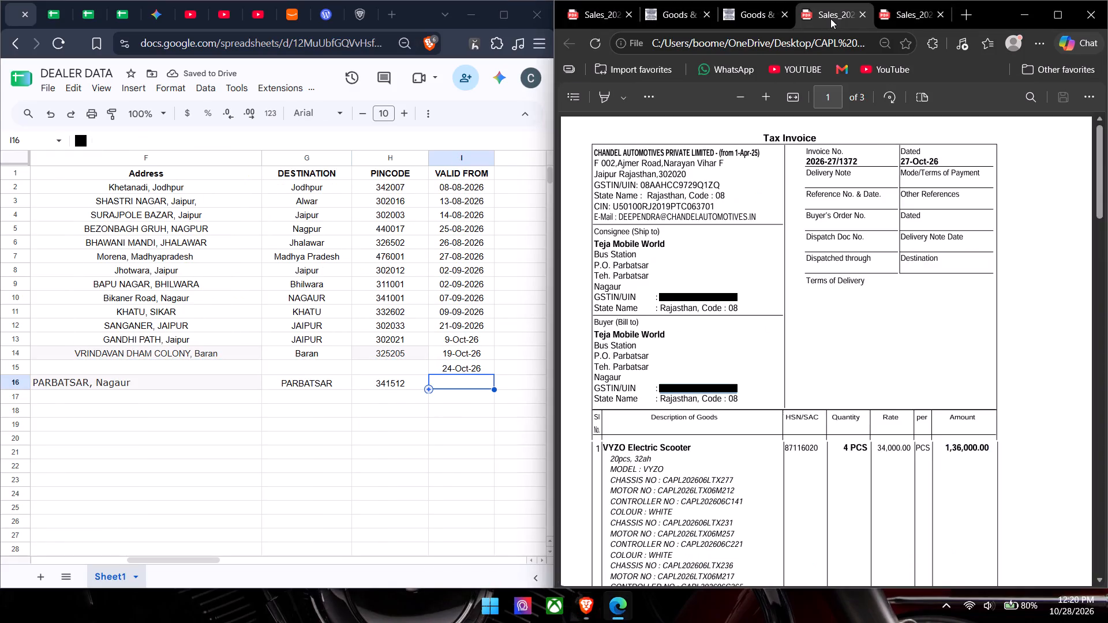
{"action": "left_click", "coordinate": [666, 17]}
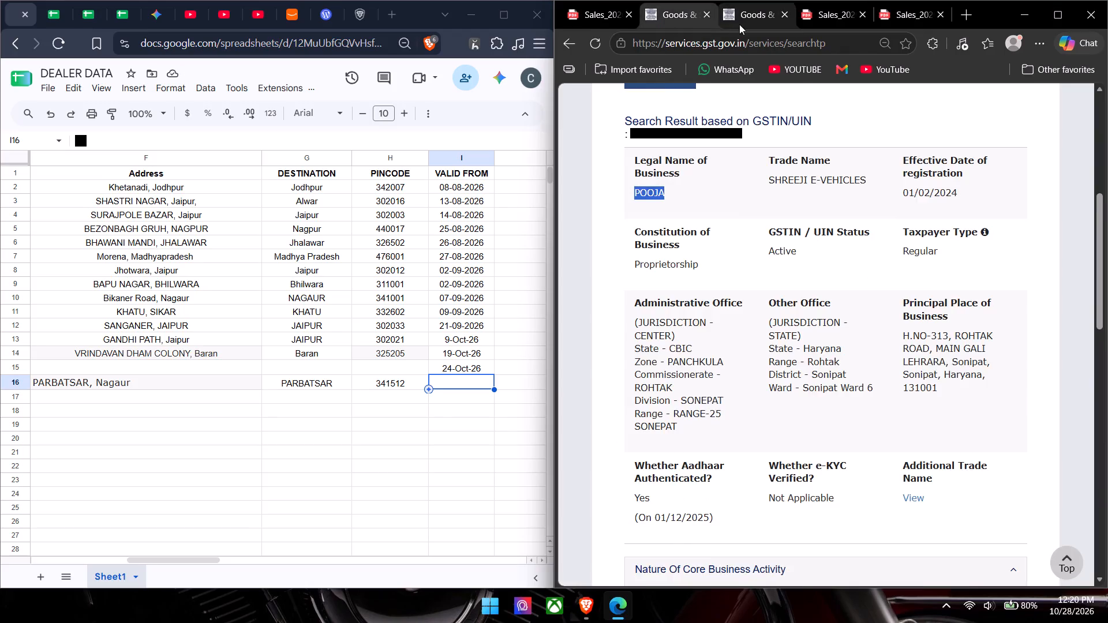
{"action": "left_click", "coordinate": [747, 22]}
{"action": "left_click", "coordinate": [729, 249]}
{"action": "left_click_drag", "start_coordinate": [697, 267], "coordinate": [691, 267]}
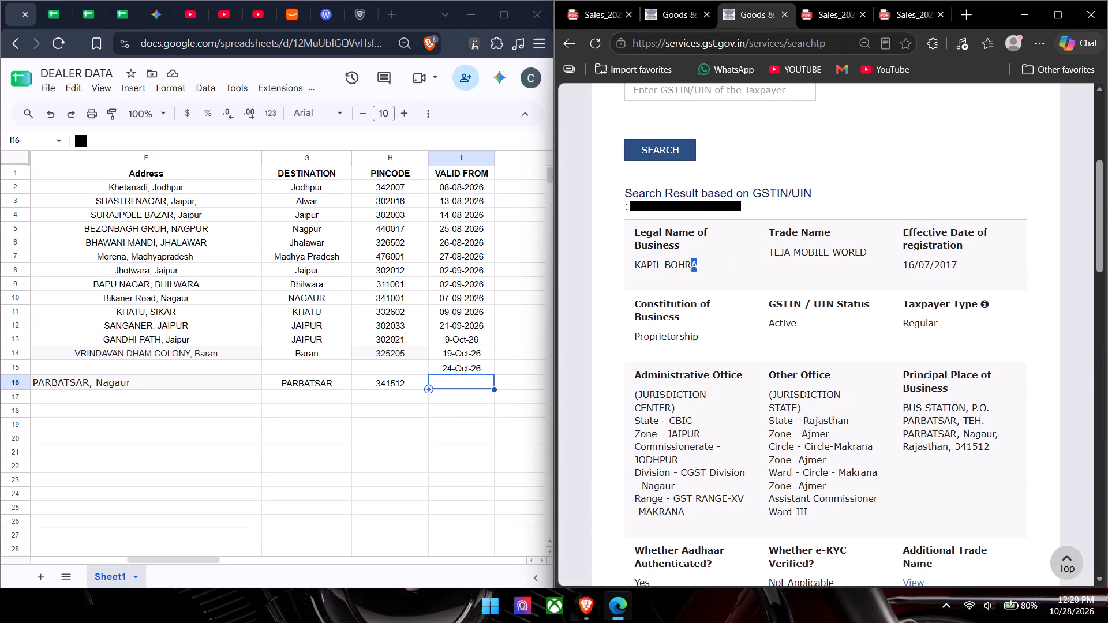
{"action": "left_click_drag", "start_coordinate": [691, 267], "coordinate": [627, 262]}
{"action": "key", "text": "ctrl+c"}
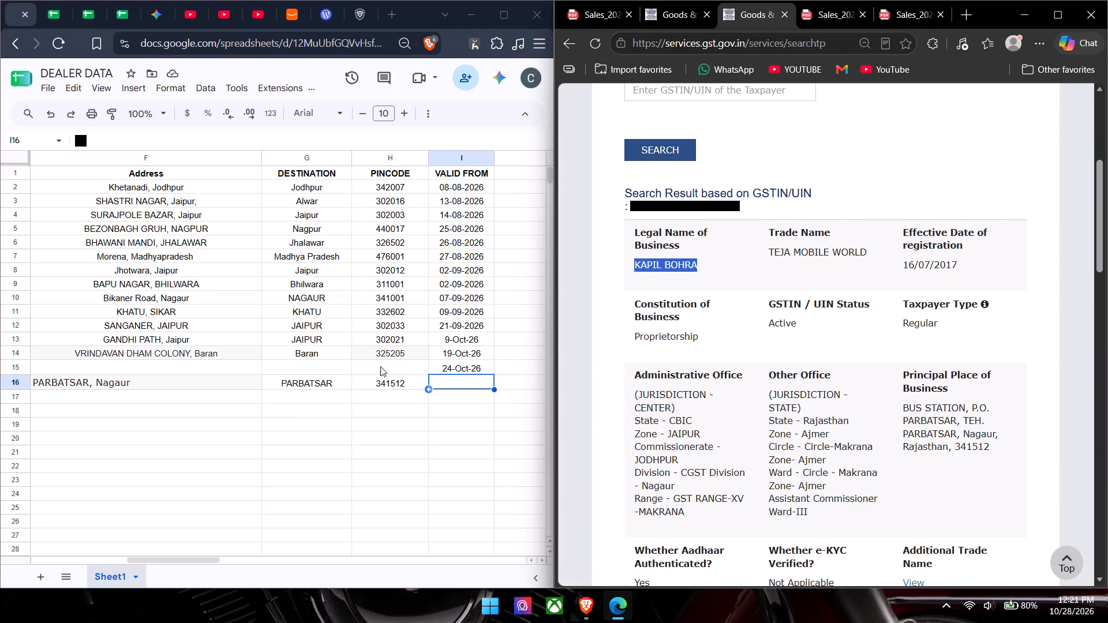
{"action": "left_click", "coordinate": [350, 384]}
{"action": "key", "text": "Right"}
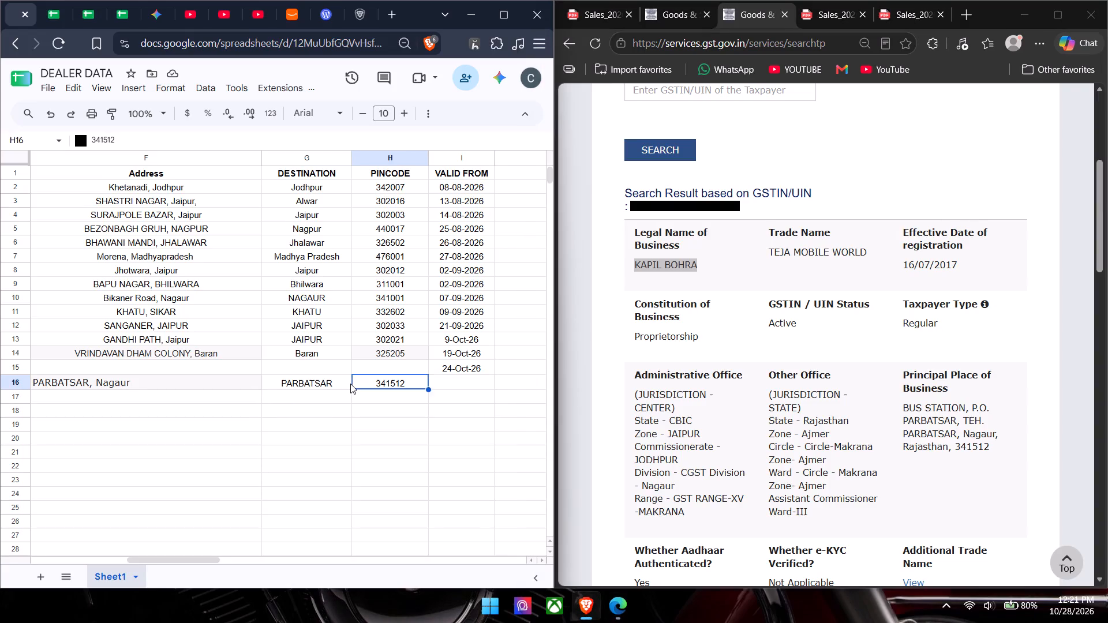
{"action": "key", "text": "Right"}
{"action": "key", "text": "Left"}
{"action": "key", "text": "Right"}
{"action": "key", "text": "Right"}
{"action": "key", "text": "Right"}
{"action": "key", "text": "Left"}
{"action": "key", "text": "Right"}
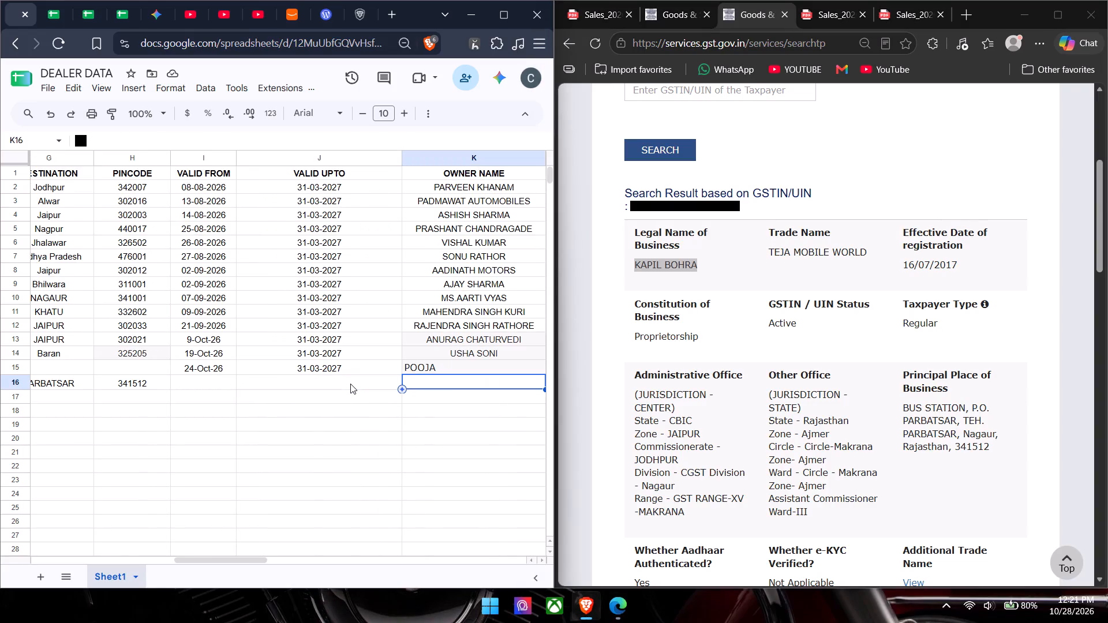
{"action": "key", "text": "ctrl+v"}
Copy the VALID UPTO date 31-03-2027 from the SHREEJI E-VEHICLES row into the Teja Mobile World row.
{"action": "key", "text": "Left"}
{"action": "key", "text": "Up"}
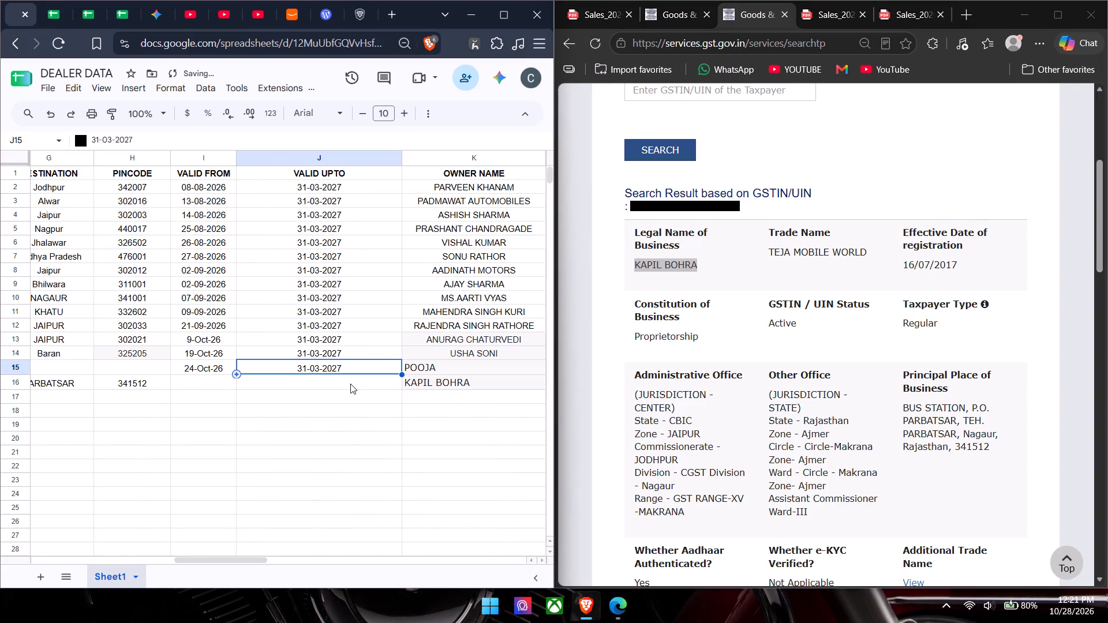
{"action": "key", "text": "ctrl+c"}
{"action": "key", "text": "Down"}
{"action": "key", "text": "ctrl+v"}
Place the Teja Mobile World and SHREEJI E-VEHICLES invoice tabs each before their GST portal tab, and close the duplicate SHREEJI E-VEHICLES invoice.
{"action": "key", "text": "Left"}
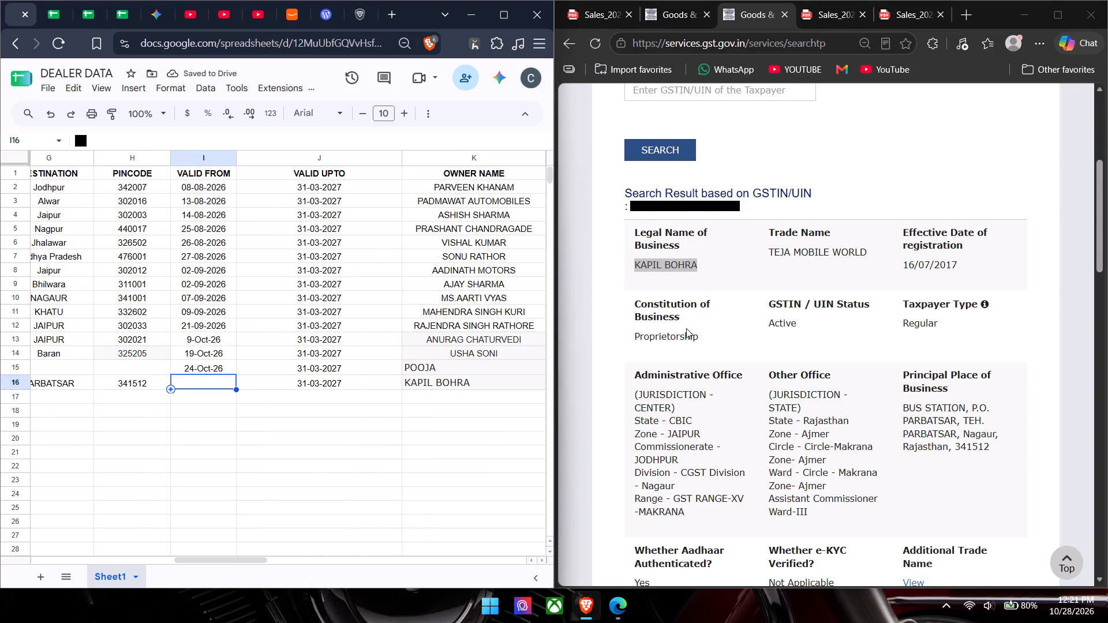
{"action": "left_click", "coordinate": [917, 20]}
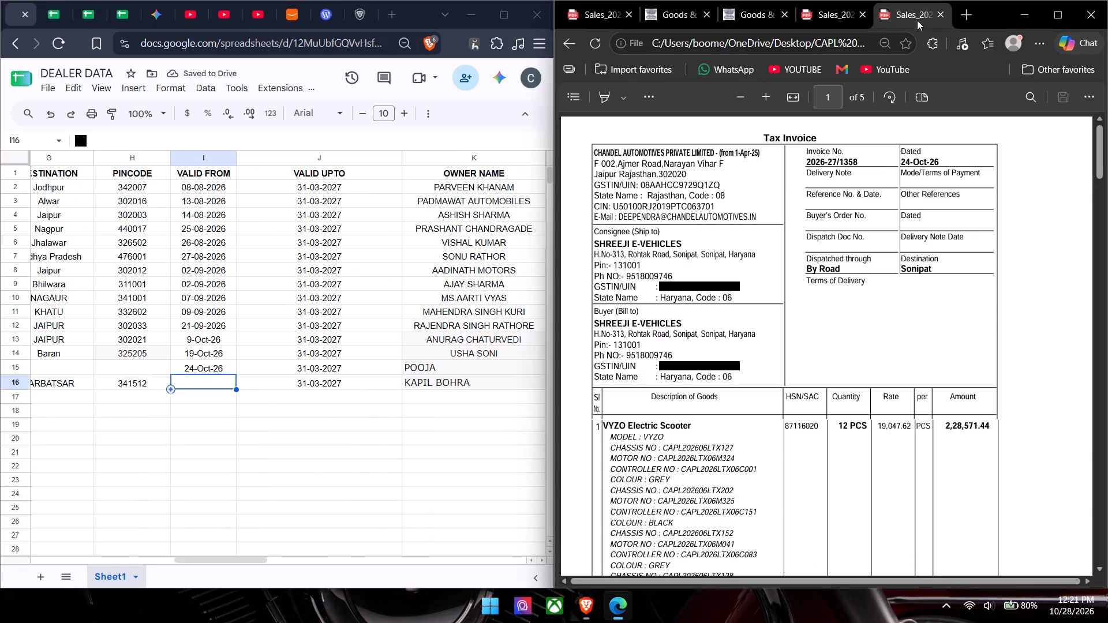
{"action": "left_click", "coordinate": [830, 13]}
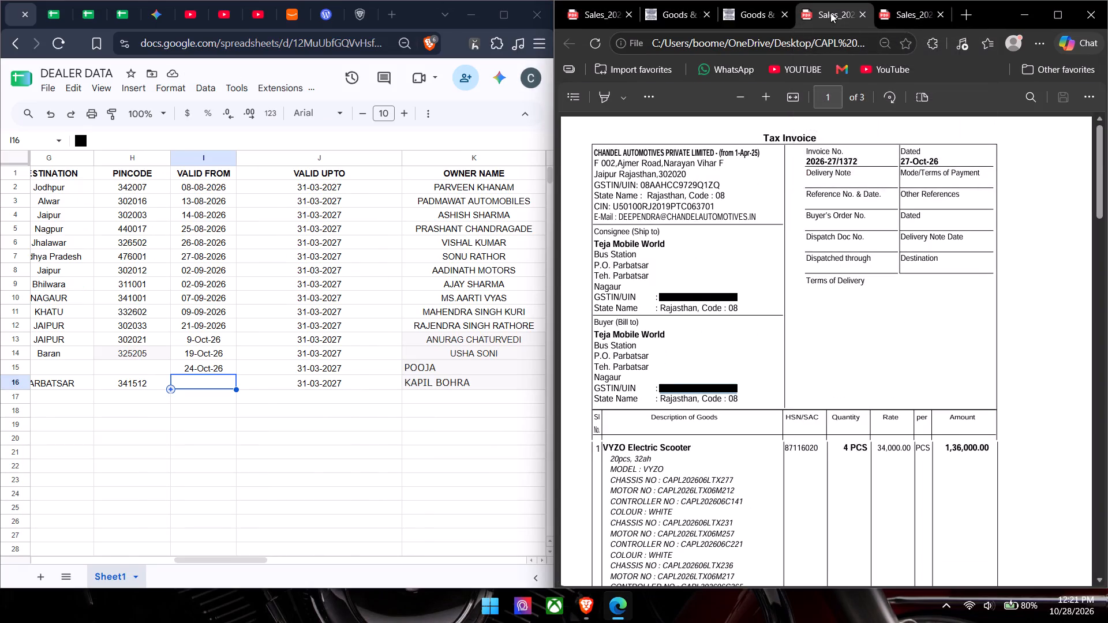
{"action": "left_click_drag", "start_coordinate": [830, 13], "coordinate": [754, 13]}
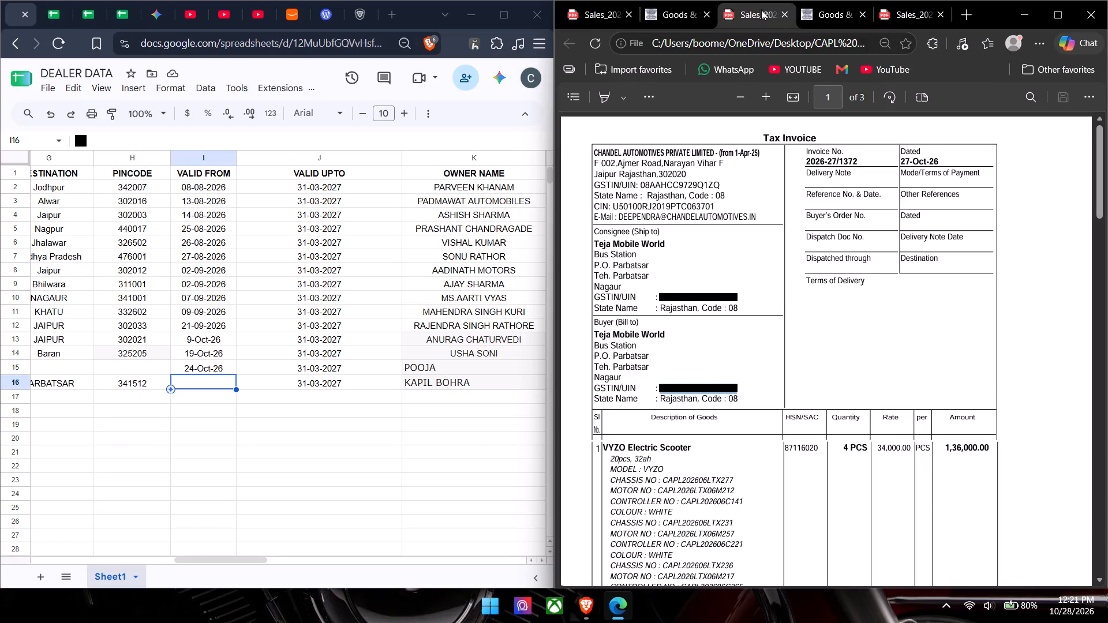
{"action": "left_click", "coordinate": [909, 20]}
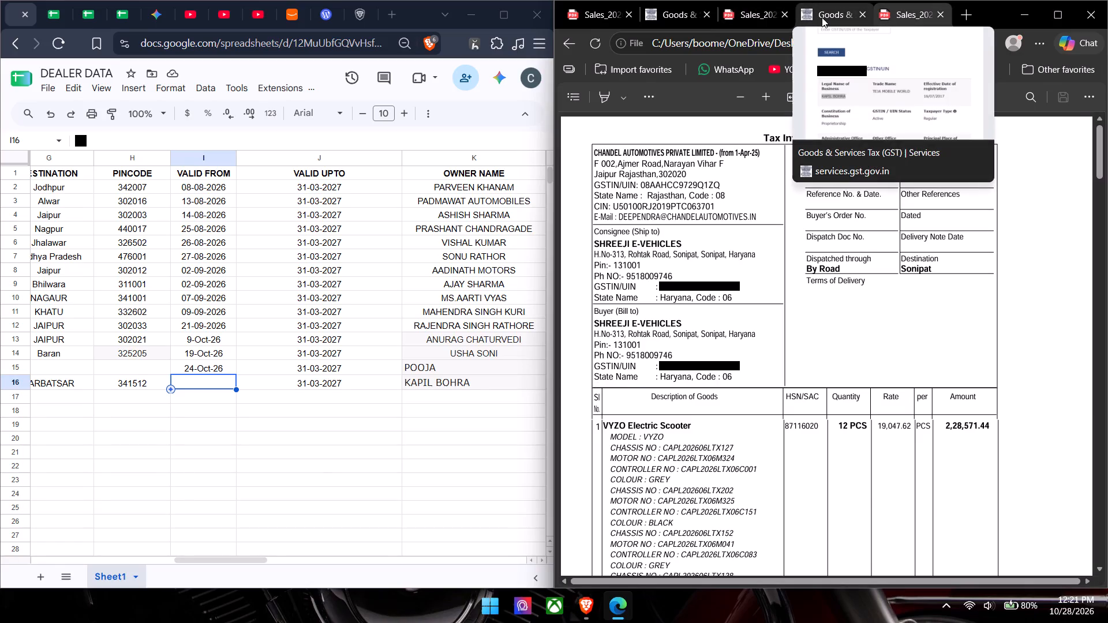
{"action": "left_click", "coordinate": [822, 17]}
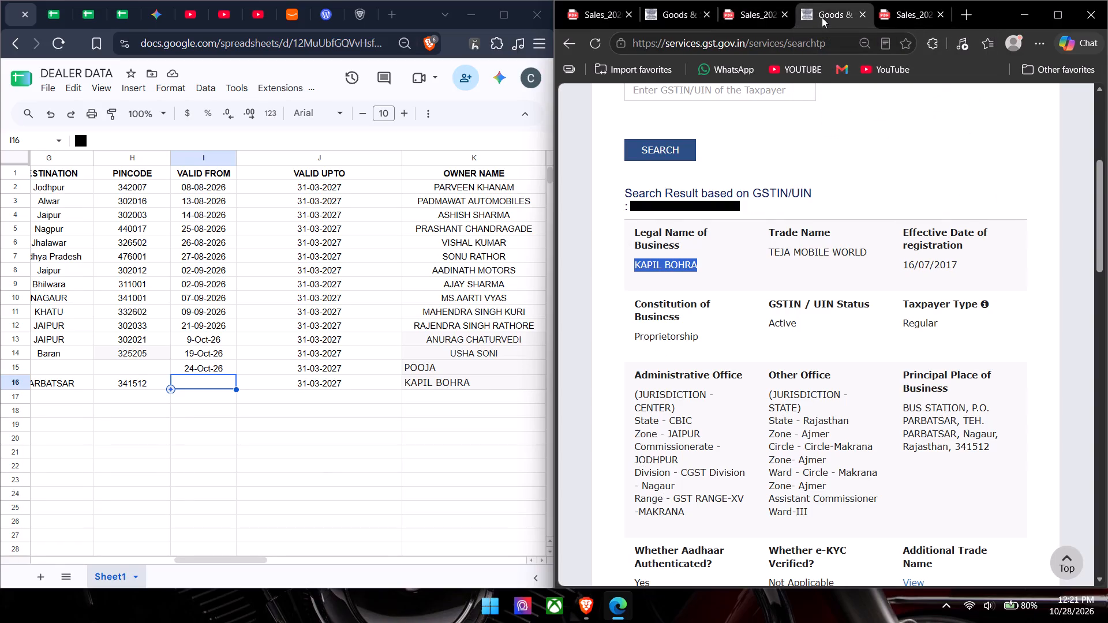
{"action": "left_click", "coordinate": [757, 17]}
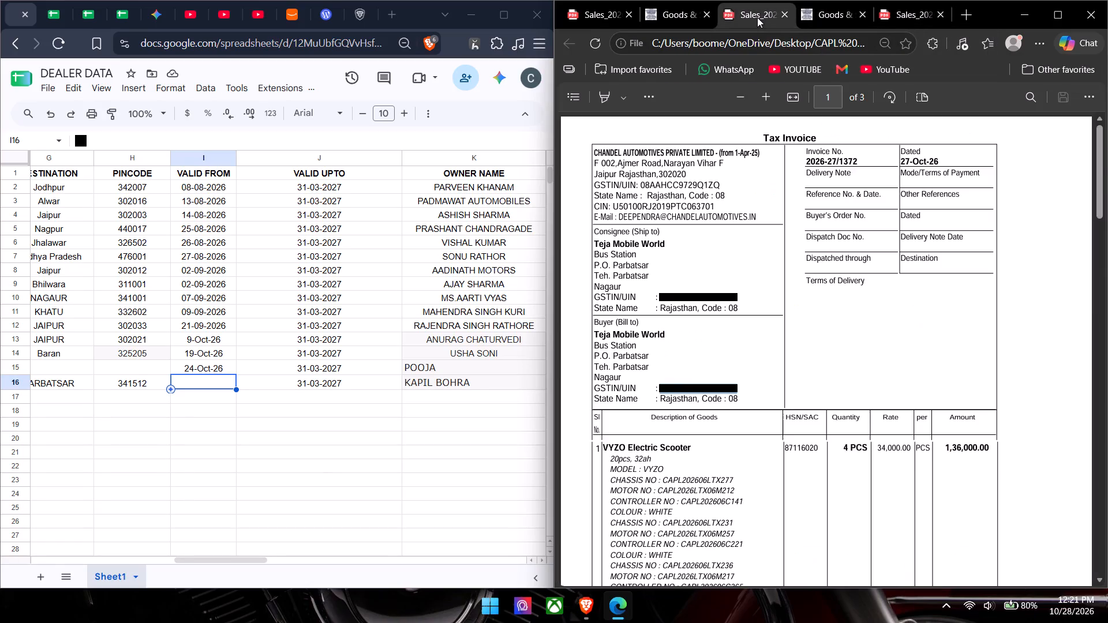
{"action": "left_click_drag", "start_coordinate": [680, 20], "coordinate": [923, 24]}
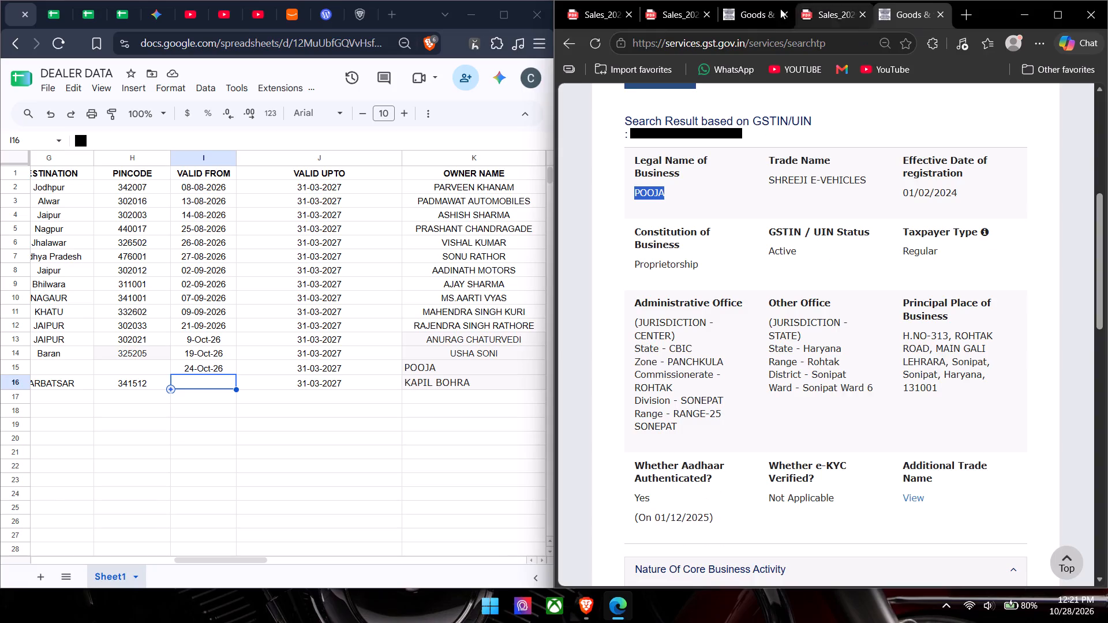
{"action": "left_click", "coordinate": [663, 8]}
{"action": "left_click", "coordinate": [584, 16]}
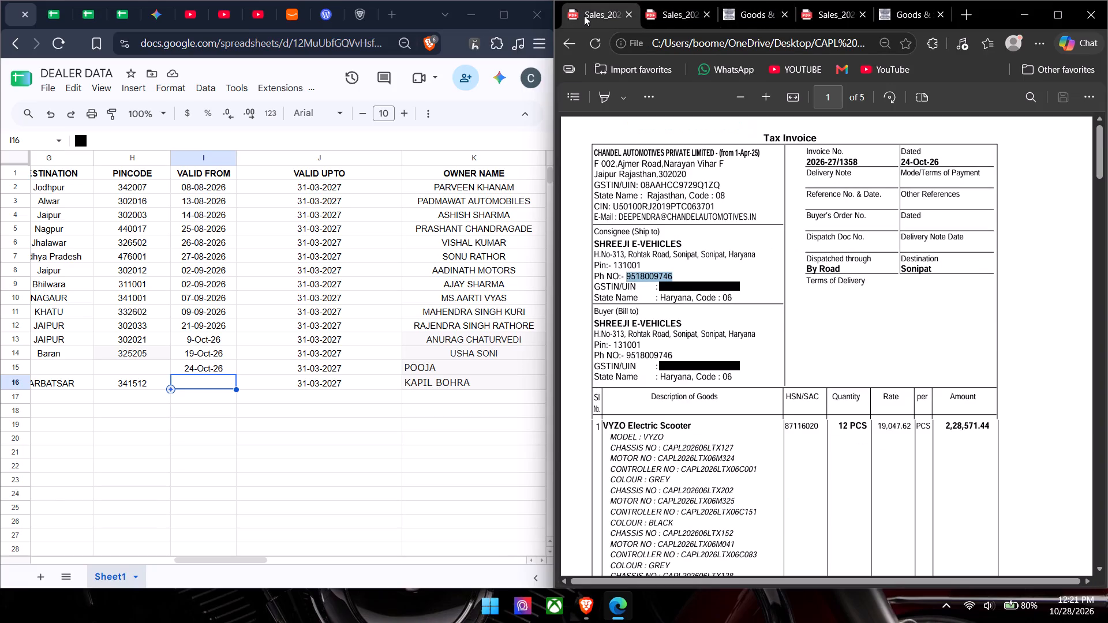
{"action": "left_click", "coordinate": [845, 13]}
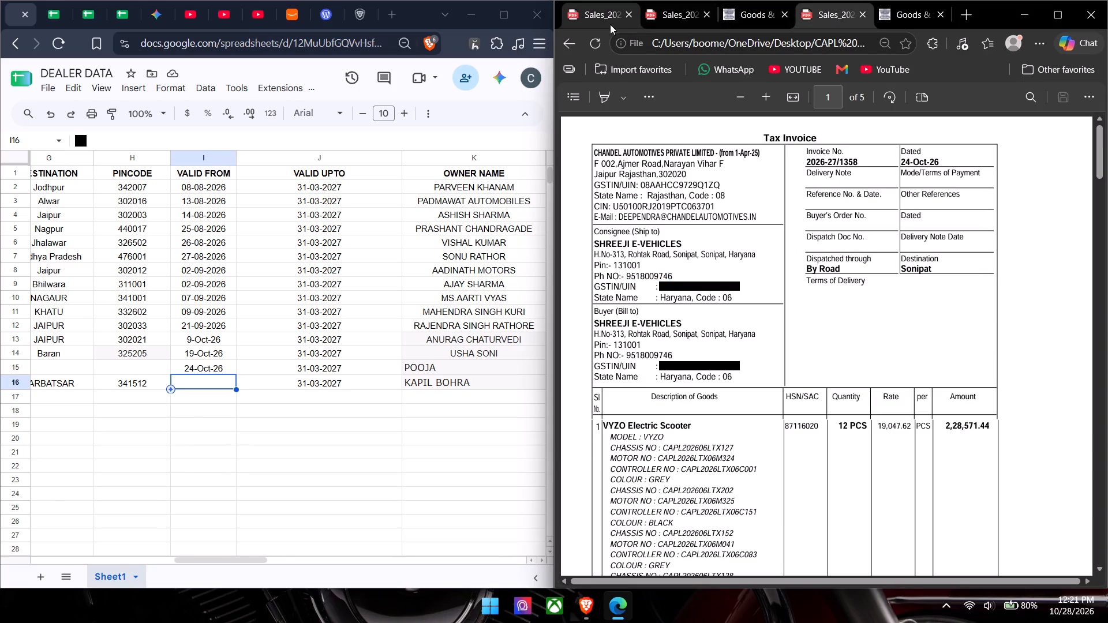
{"action": "left_click", "coordinate": [610, 24]}
{"action": "left_click", "coordinate": [627, 18]}
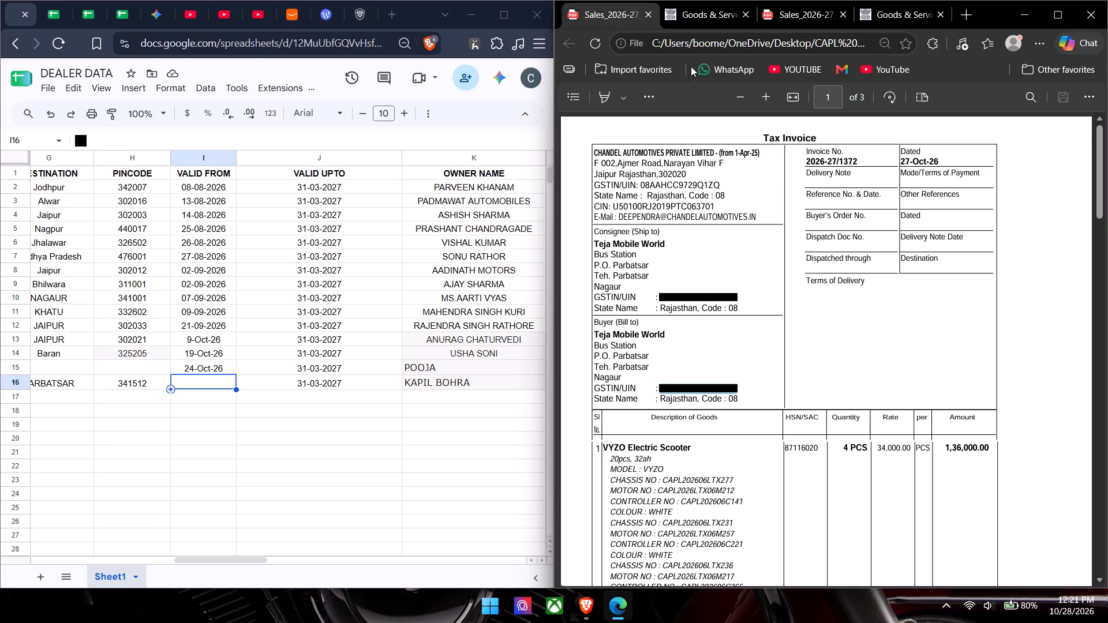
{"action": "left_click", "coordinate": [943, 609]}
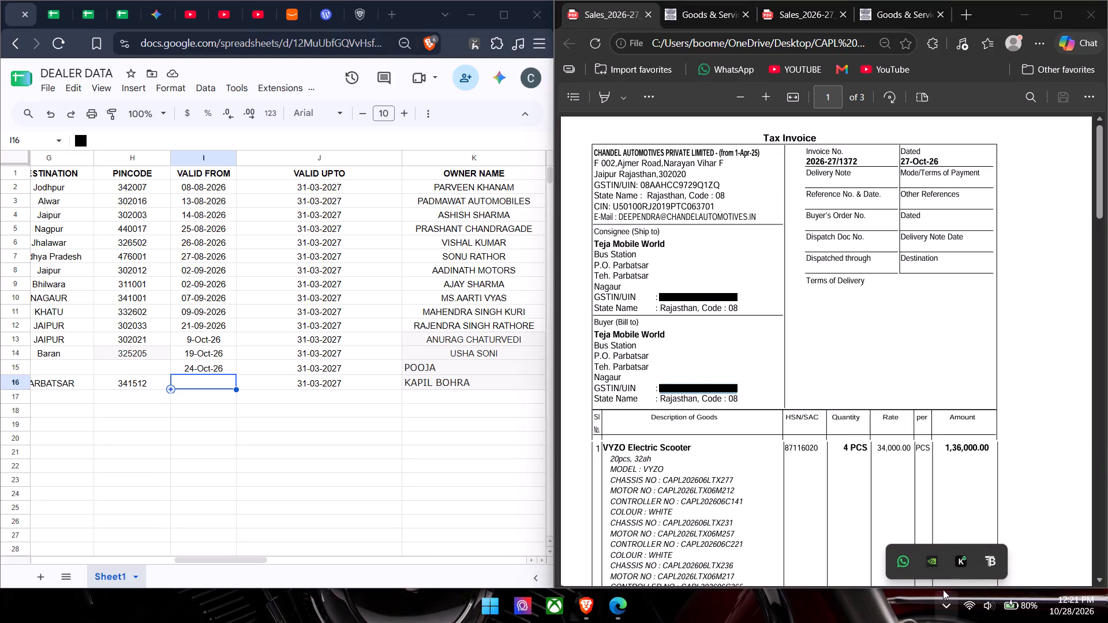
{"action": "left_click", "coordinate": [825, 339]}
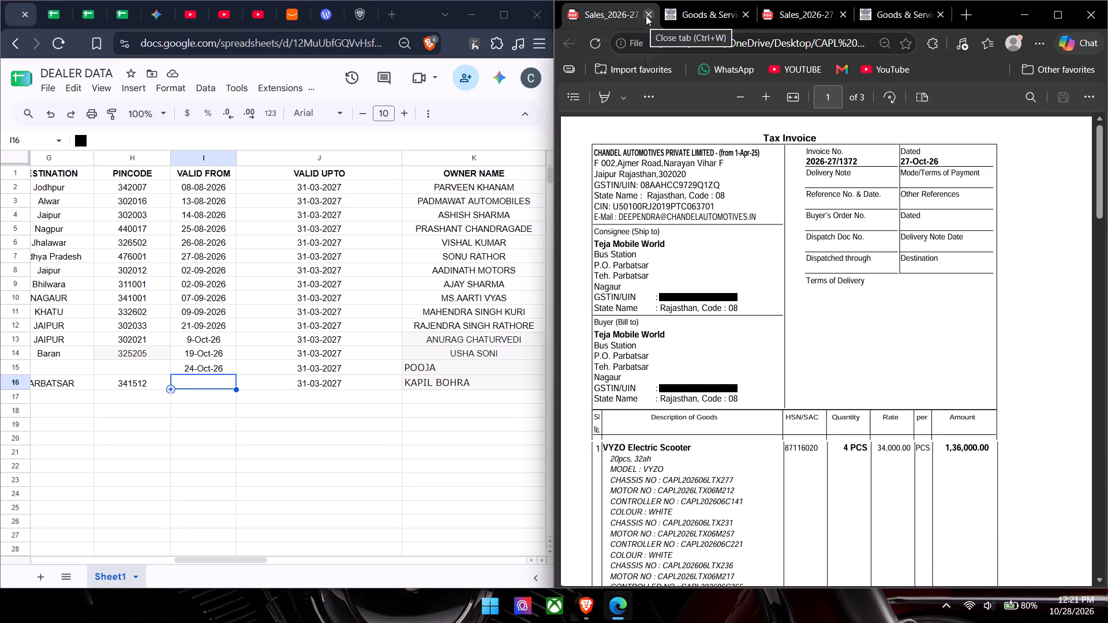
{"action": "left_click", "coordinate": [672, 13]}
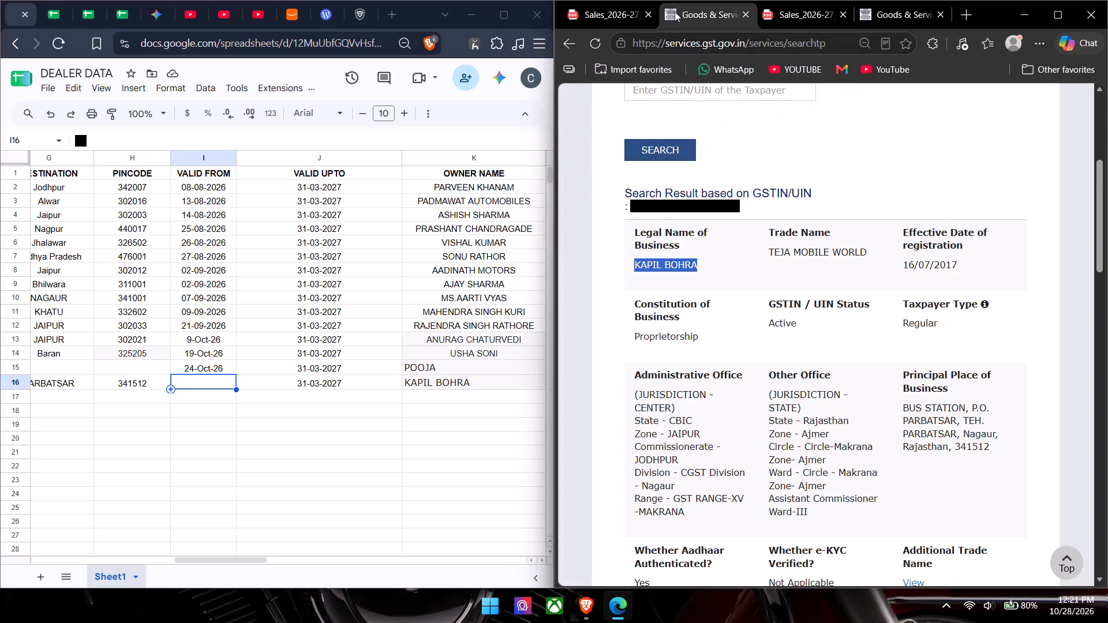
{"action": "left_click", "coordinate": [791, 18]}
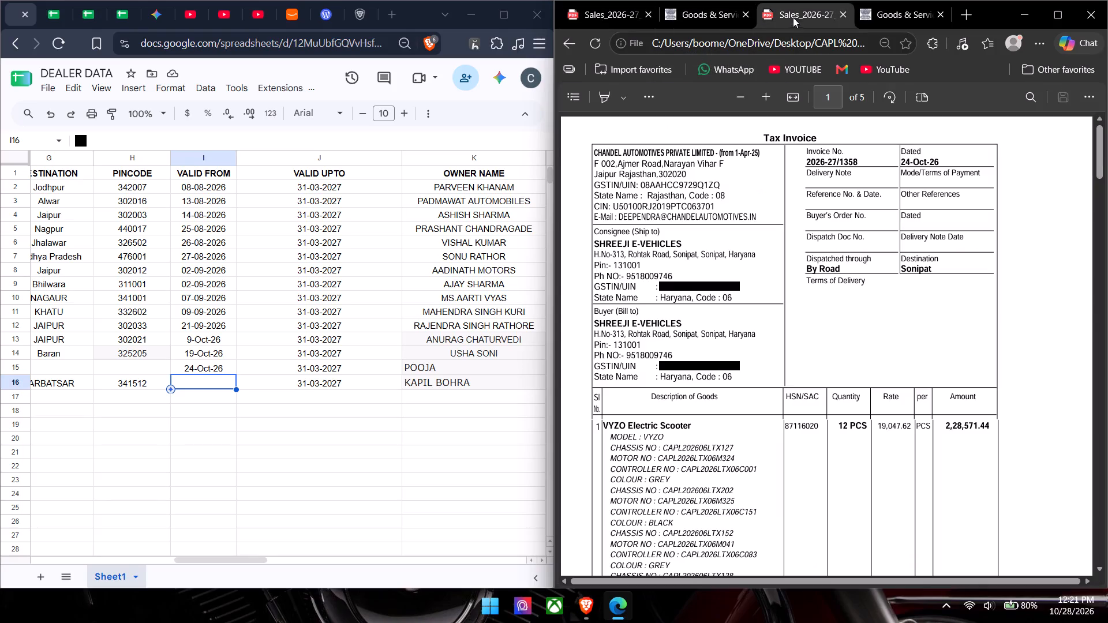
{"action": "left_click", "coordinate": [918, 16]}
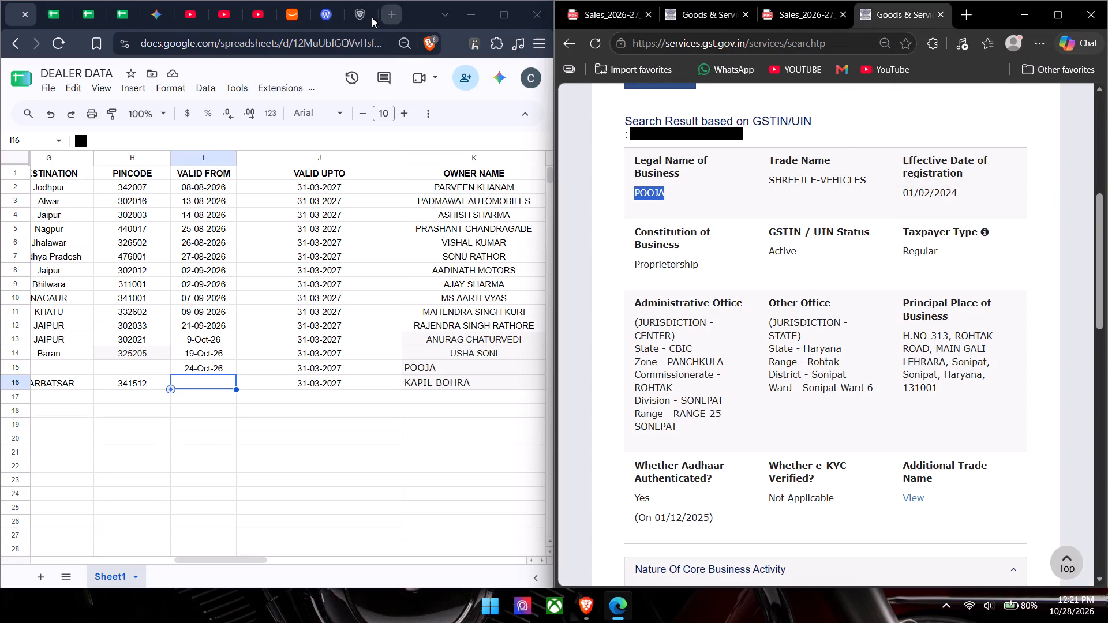
Switch to YouTube, search for "apni dhun mein rehta hoon ghulam ali" and play the official lyric video.
{"action": "left_click", "coordinate": [264, 17]}
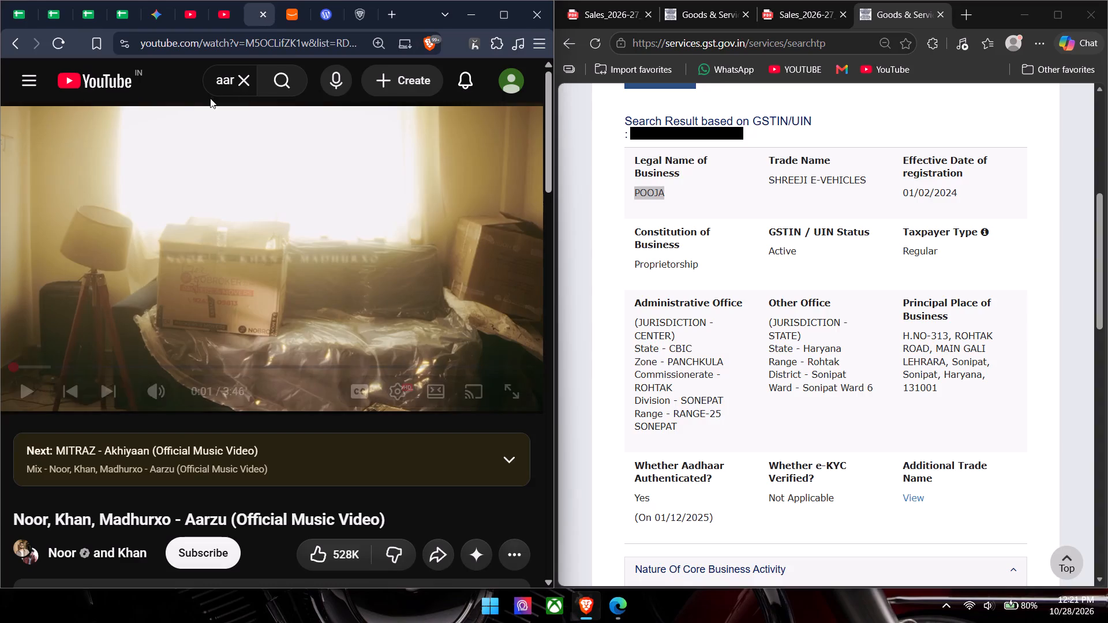
{"action": "left_click", "coordinate": [279, 78]}
{"action": "key", "text": "ctrl+a"}
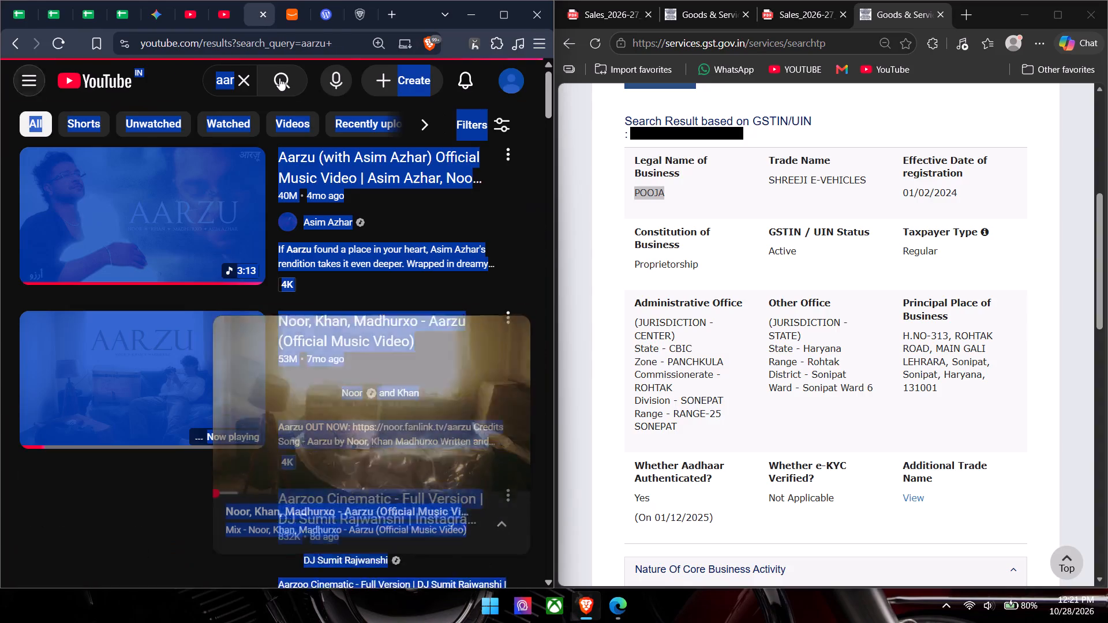
{"action": "type", "text": "AP"}
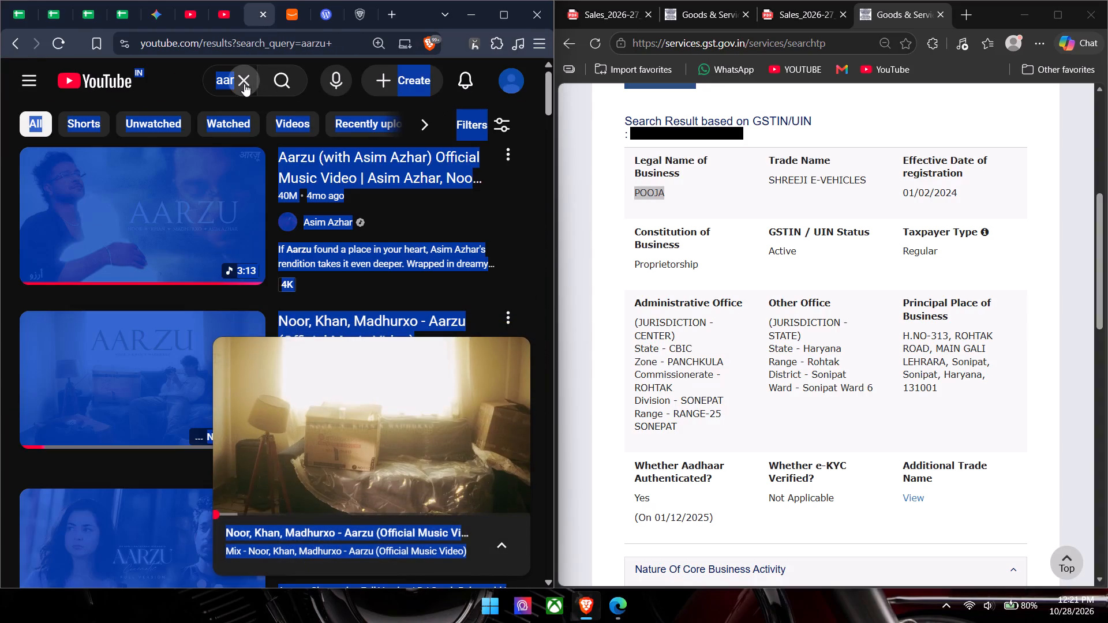
{"action": "left_click", "coordinate": [244, 84]}
{"action": "type", "text": "AAPNI"}
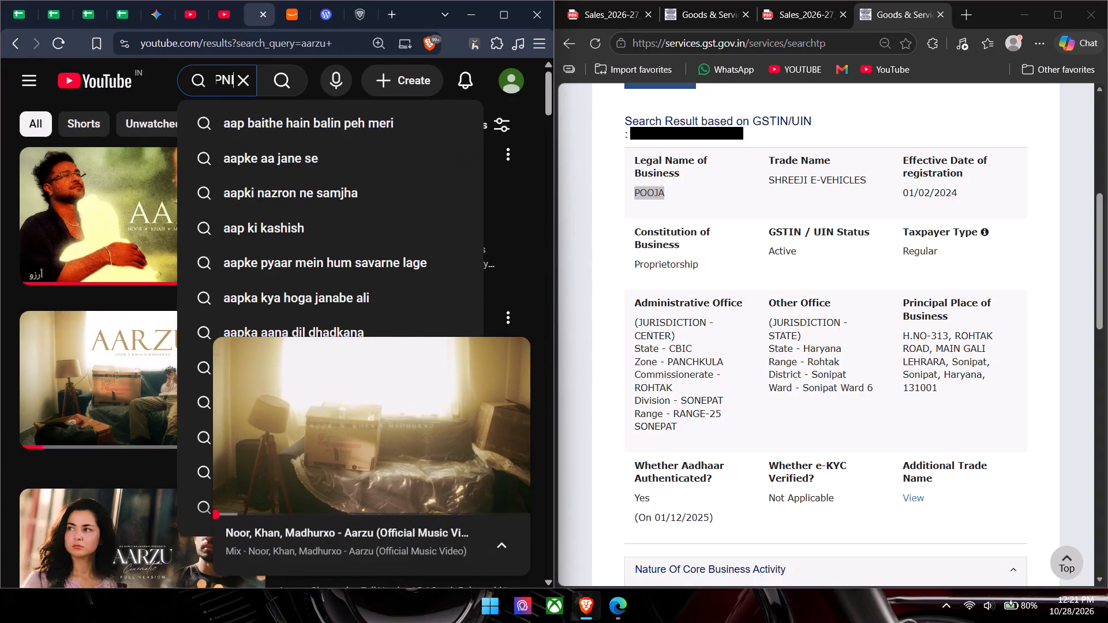
{"action": "key", "text": "space"}
{"action": "type", "text": "DHUN"}
{"action": "key", "text": "space"}
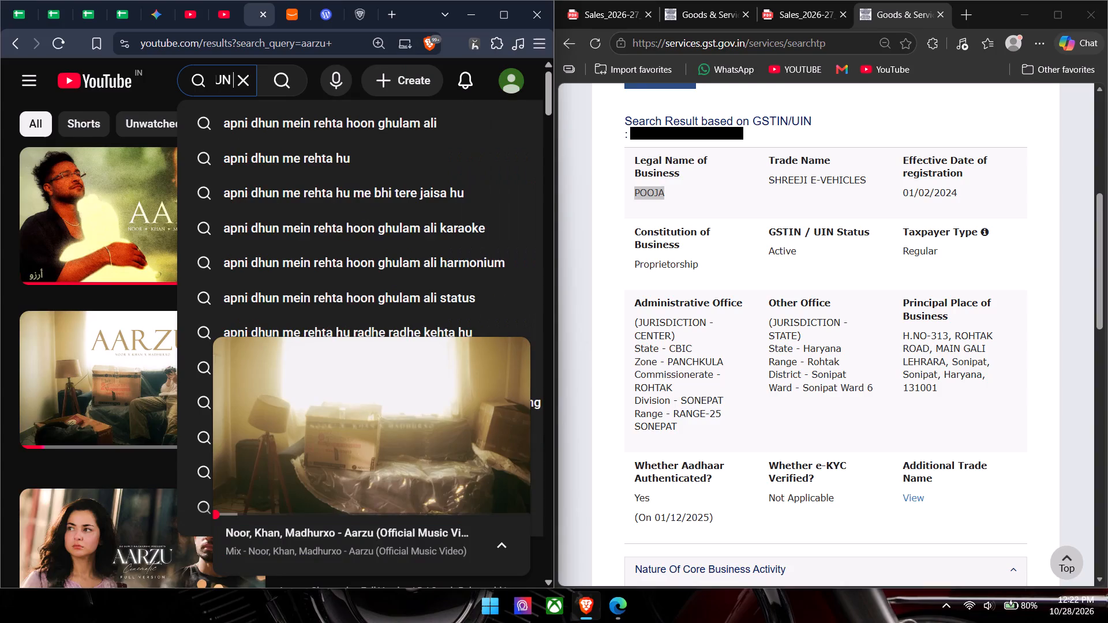
{"action": "key", "text": "Down"}
{"action": "key", "text": "Return"}
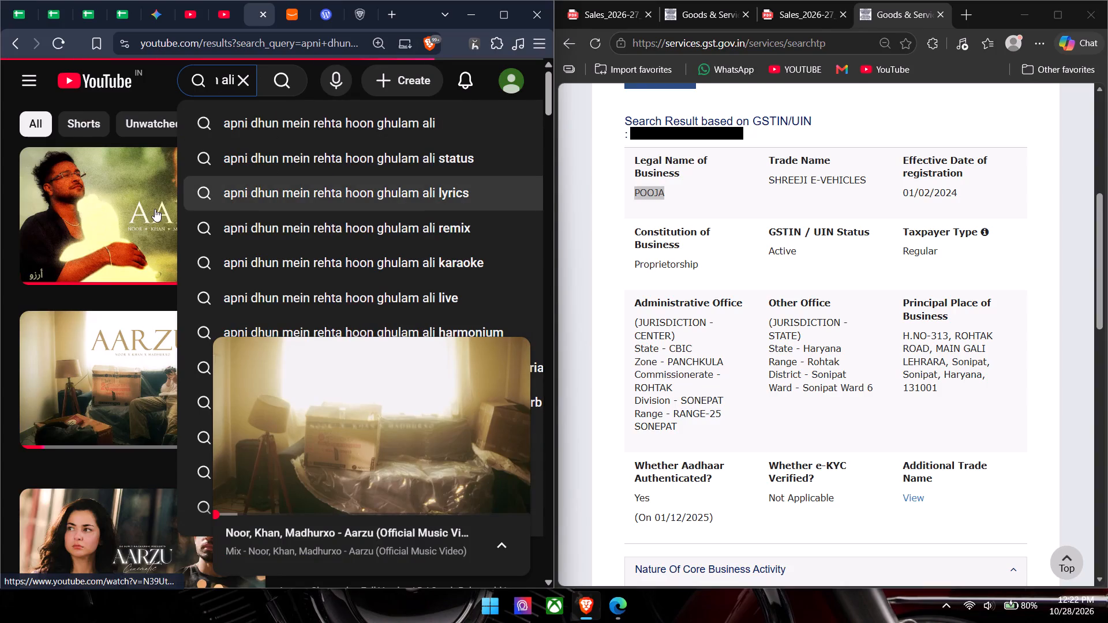
{"action": "left_click", "coordinate": [259, 128]}
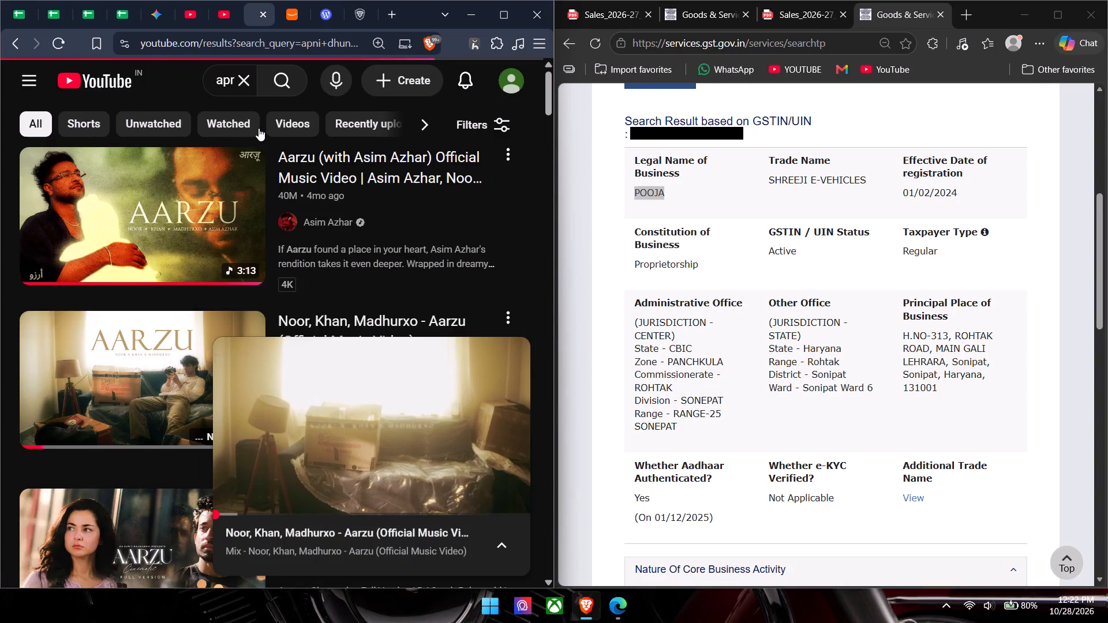
{"action": "left_click", "coordinate": [218, 224]}
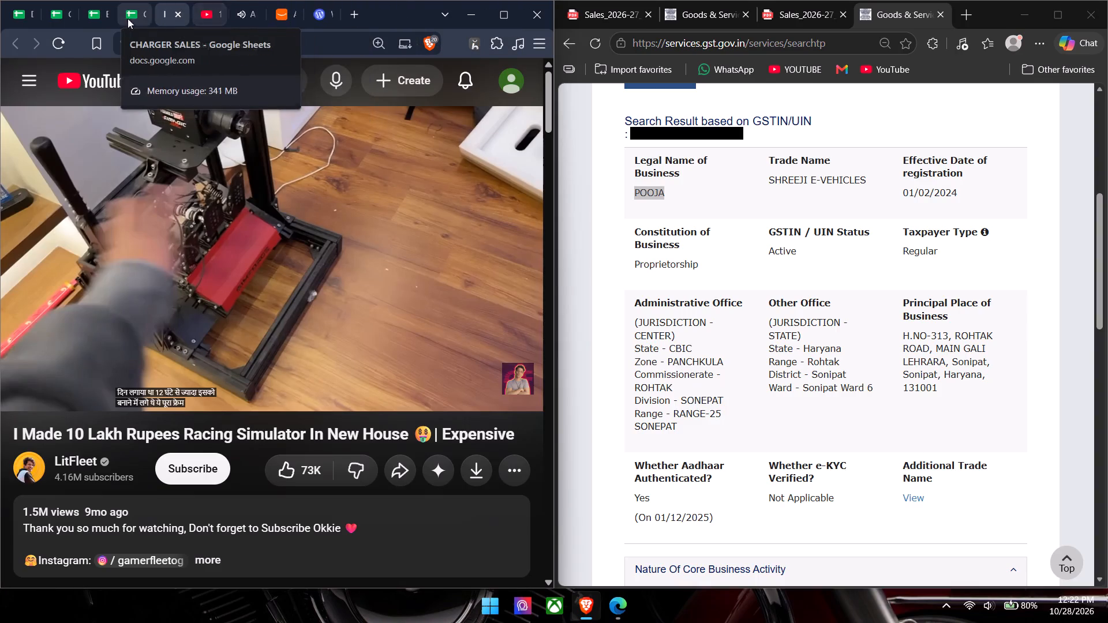
Examine the last entries of the CHARGER SALES sheet, including their company name and location columns.
{"action": "left_click", "coordinate": [129, 12]}
{"action": "scroll", "coordinate": [182, 302], "scroll_direction": "down", "scroll_amount": 7}
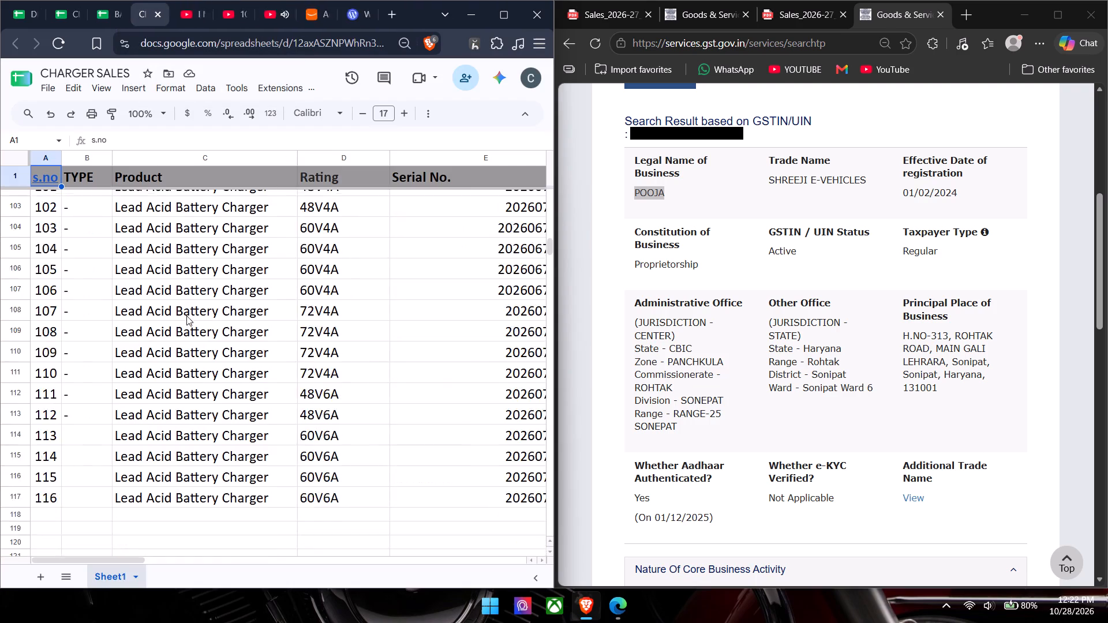
{"action": "scroll", "coordinate": [188, 317], "scroll_direction": "down", "scroll_amount": 6}
{"action": "scroll", "coordinate": [192, 313], "scroll_direction": "up", "scroll_amount": 5}
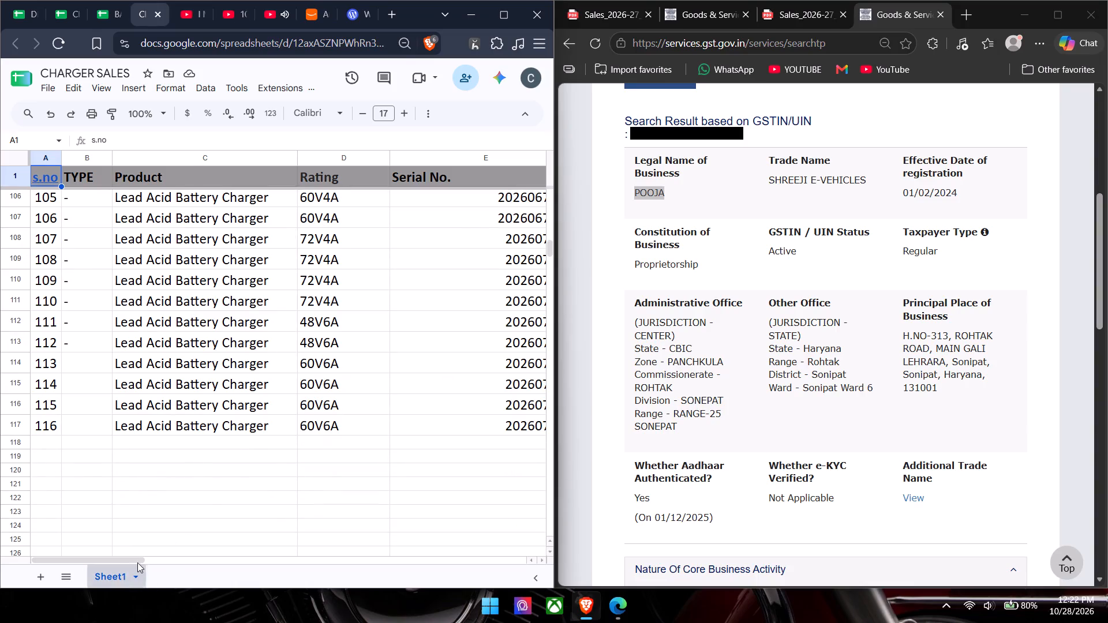
{"action": "left_click_drag", "start_coordinate": [136, 557], "coordinate": [331, 549]}
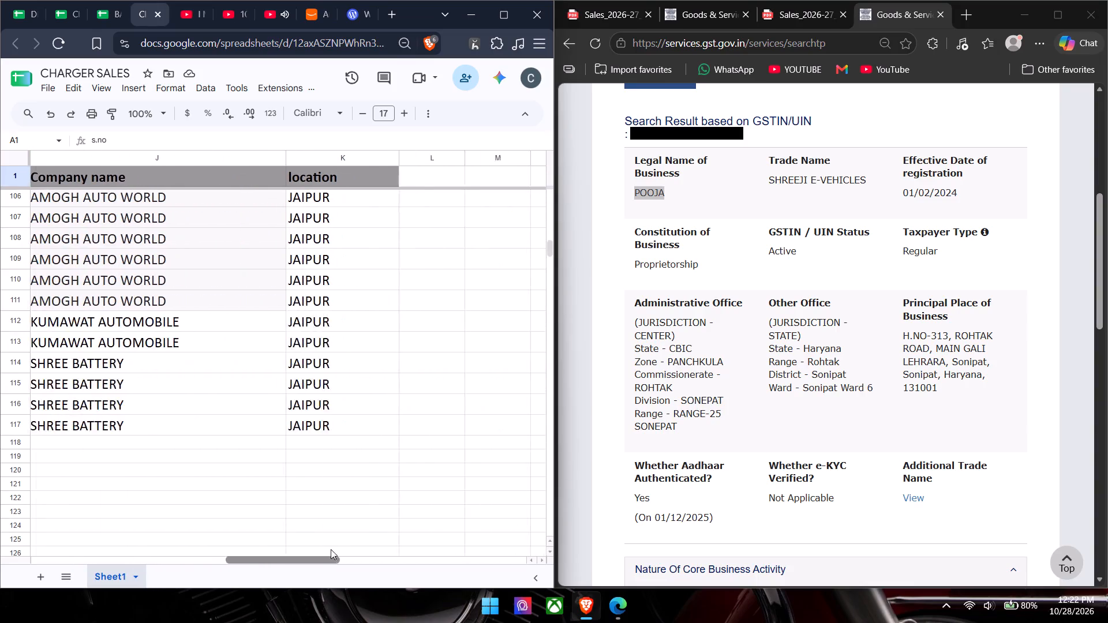
{"action": "left_click_drag", "start_coordinate": [331, 549], "coordinate": [85, 546]}
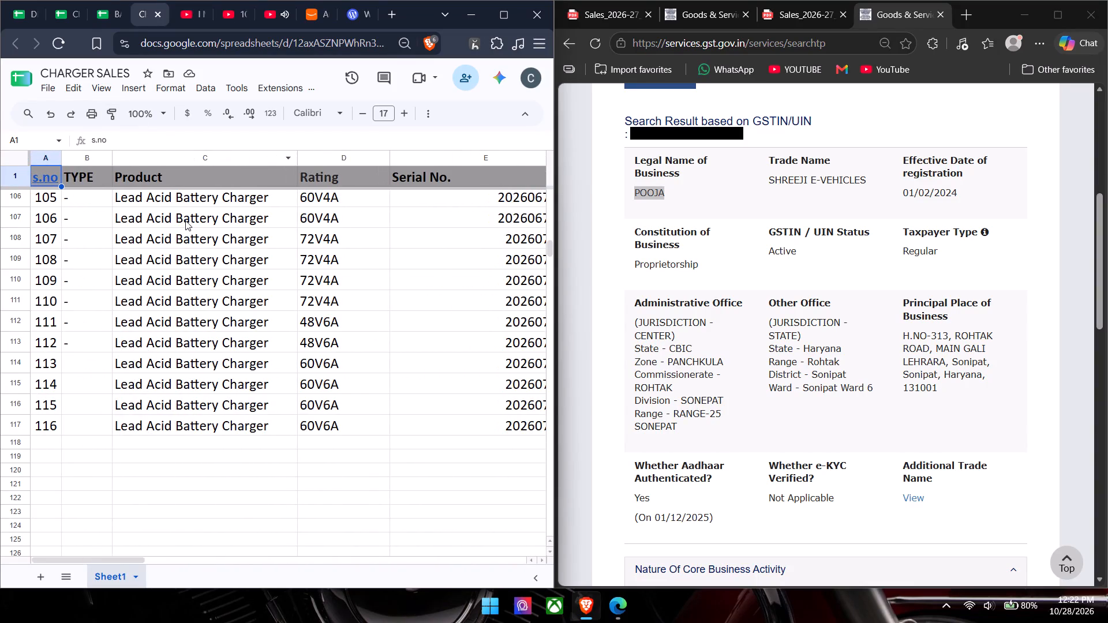
Check the last two DEALER DATA rows for missing details and bring up the SHREEJI E-VEHICLES invoice.
{"action": "left_click", "coordinate": [7, 9]}
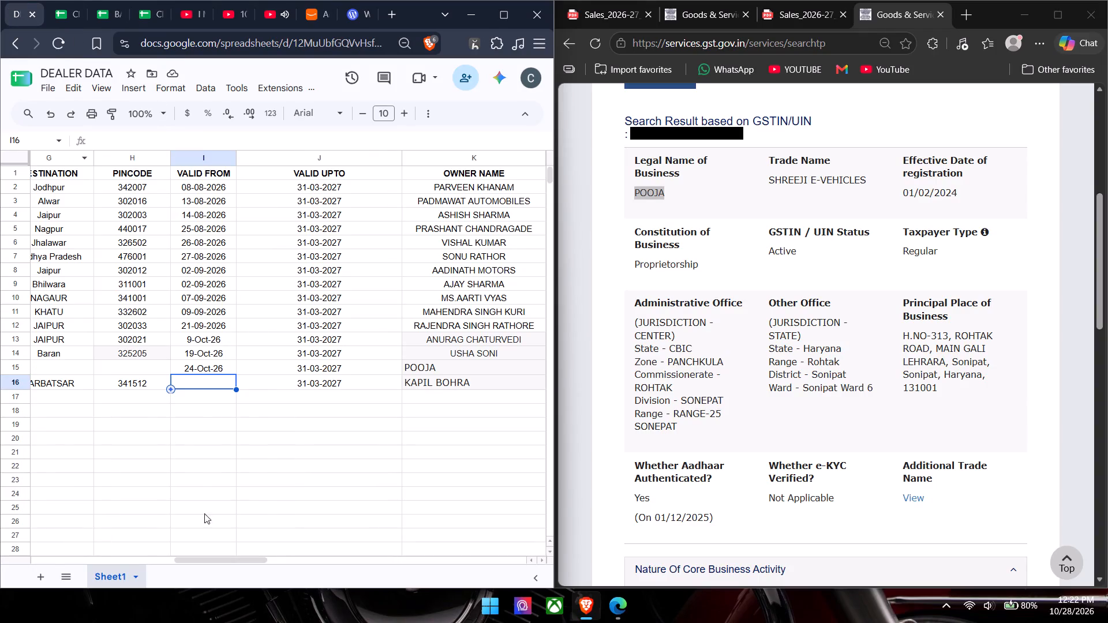
{"action": "left_click_drag", "start_coordinate": [224, 560], "coordinate": [66, 561]}
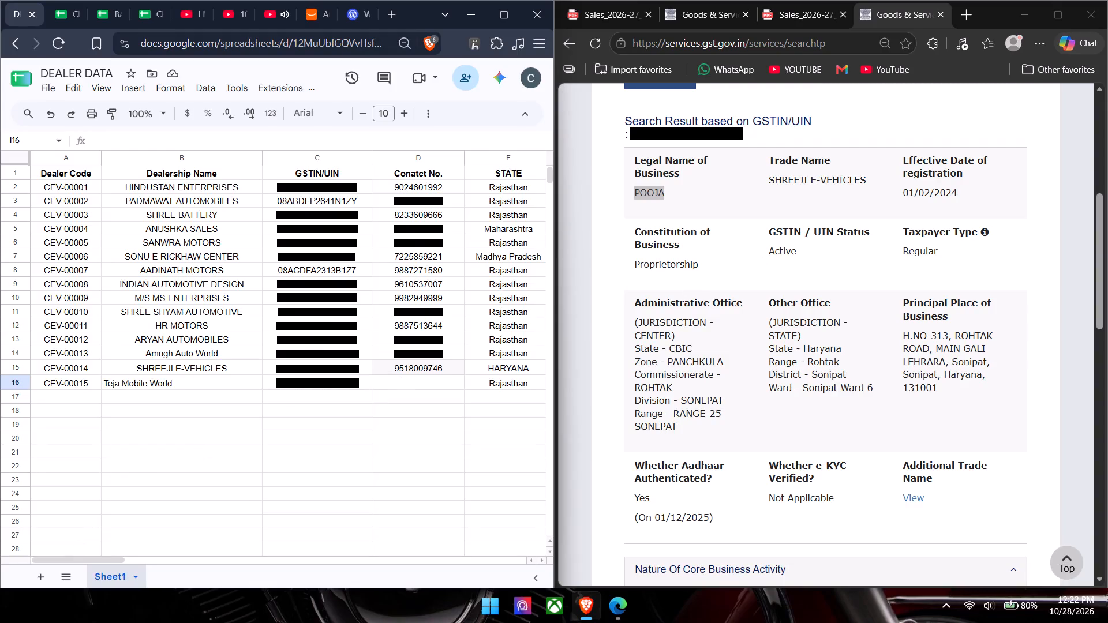
{"action": "scroll", "coordinate": [812, 235], "scroll_direction": "down", "scroll_amount": 2}
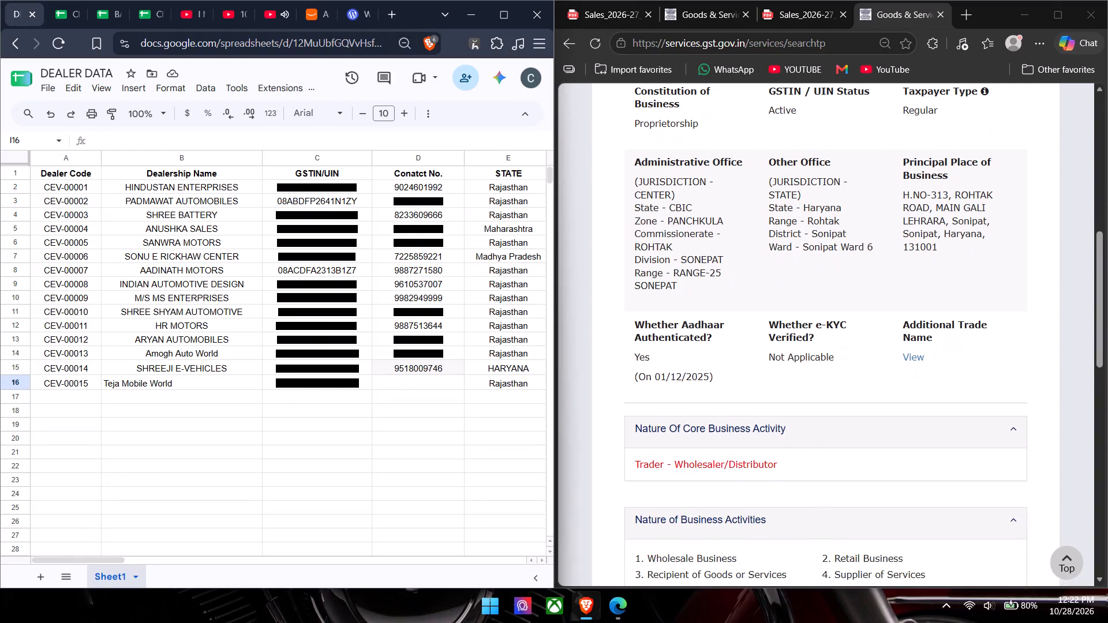
{"action": "scroll", "coordinate": [821, 230], "scroll_direction": "up", "scroll_amount": 5}
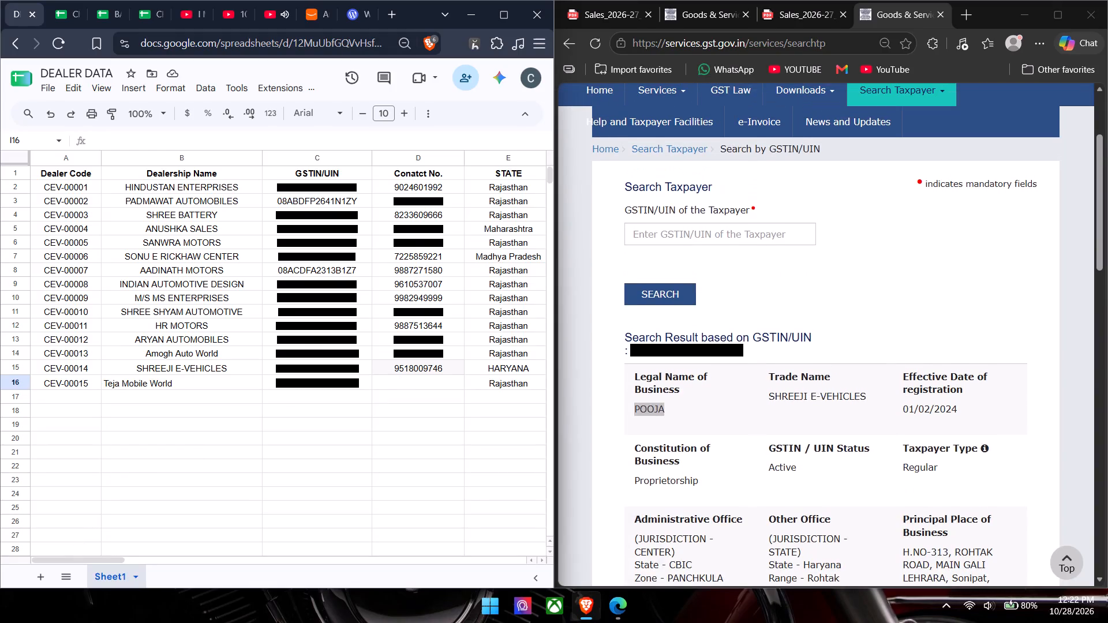
{"action": "left_click_drag", "start_coordinate": [105, 561], "coordinate": [114, 564]}
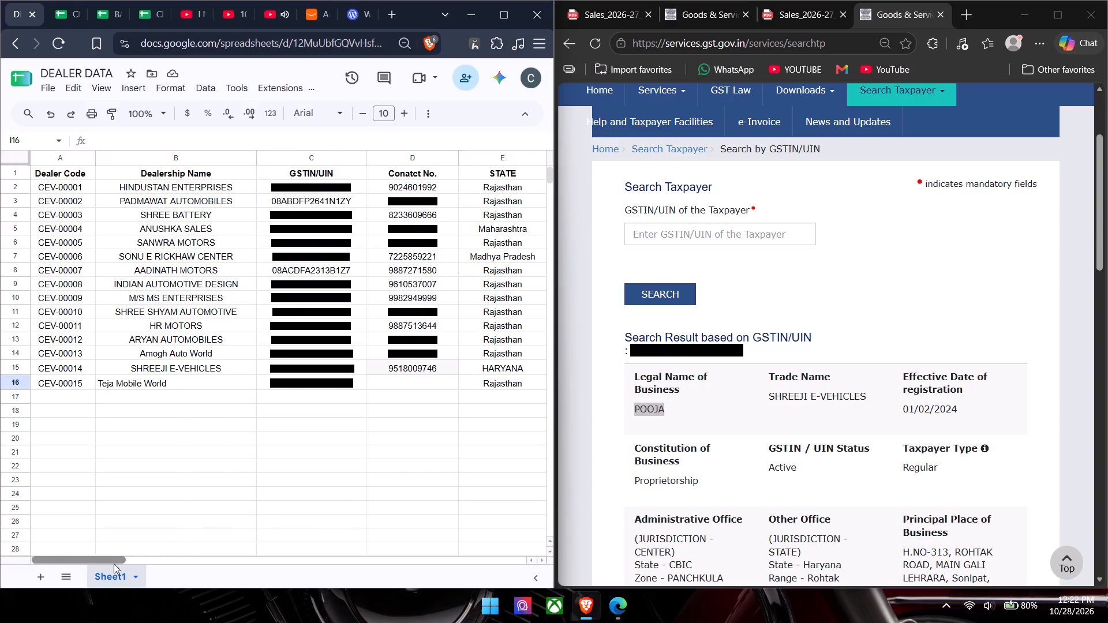
{"action": "left_click_drag", "start_coordinate": [114, 564], "coordinate": [218, 568]}
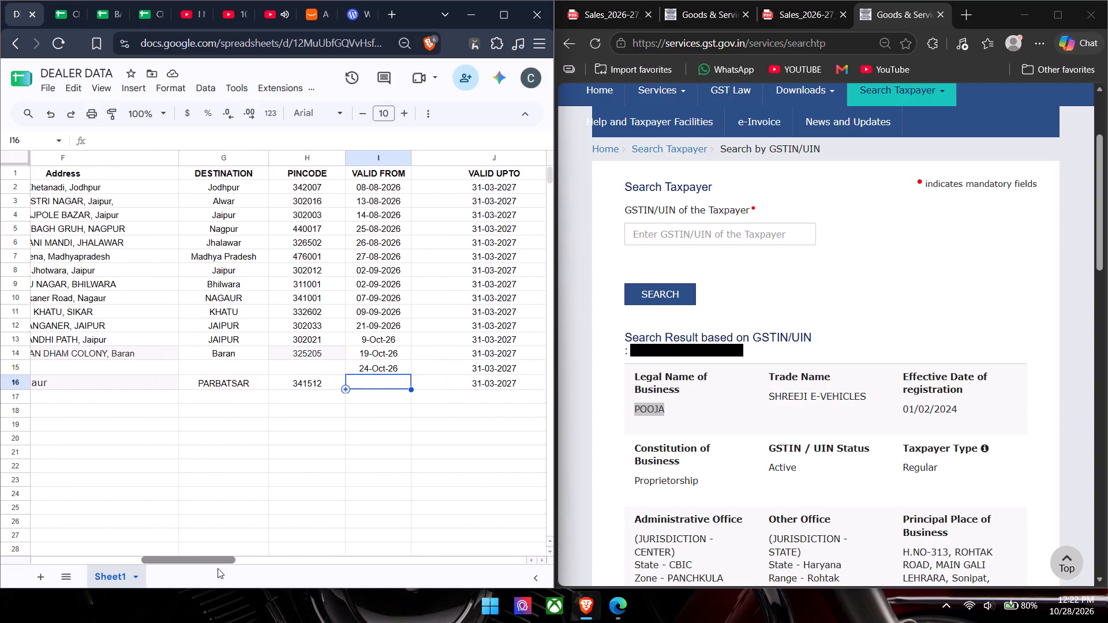
{"action": "left_click_drag", "start_coordinate": [218, 568], "coordinate": [219, 568]}
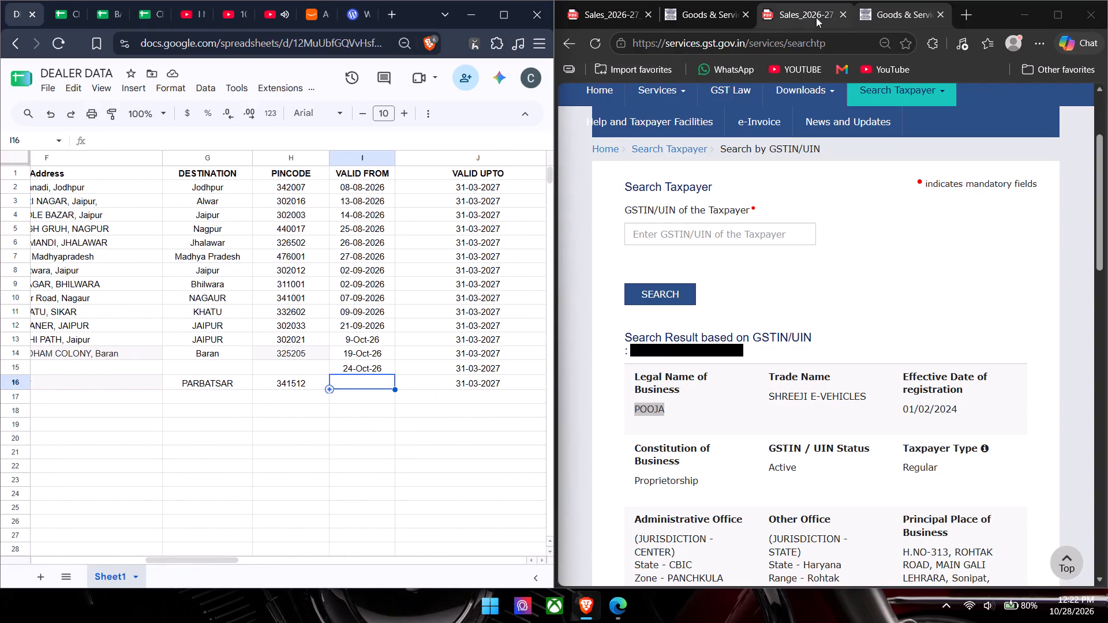
{"action": "left_click", "coordinate": [807, 10]}
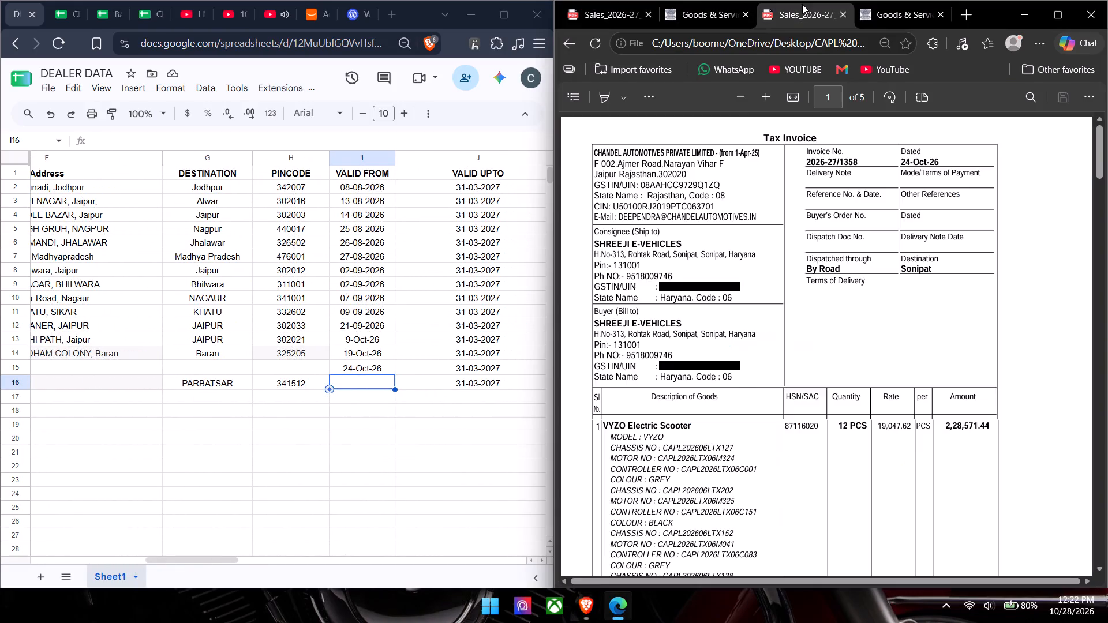
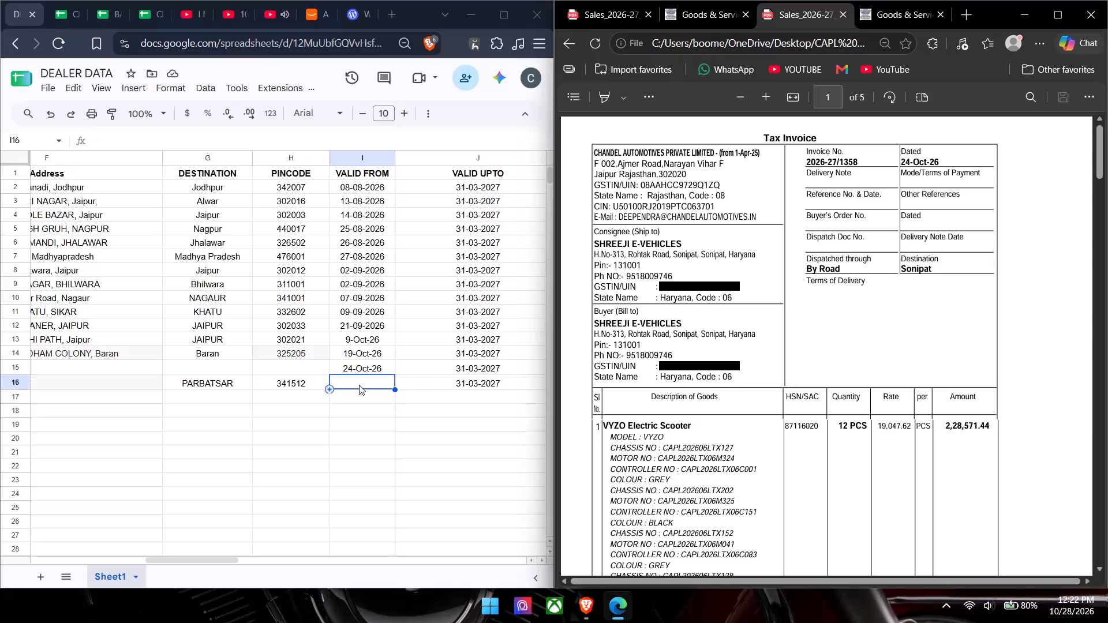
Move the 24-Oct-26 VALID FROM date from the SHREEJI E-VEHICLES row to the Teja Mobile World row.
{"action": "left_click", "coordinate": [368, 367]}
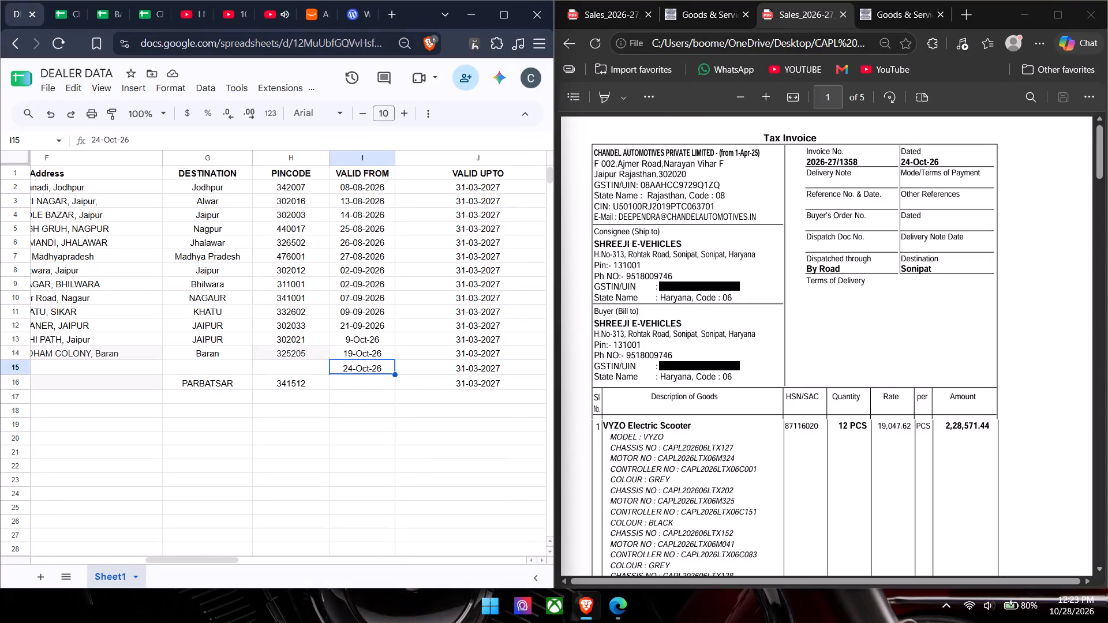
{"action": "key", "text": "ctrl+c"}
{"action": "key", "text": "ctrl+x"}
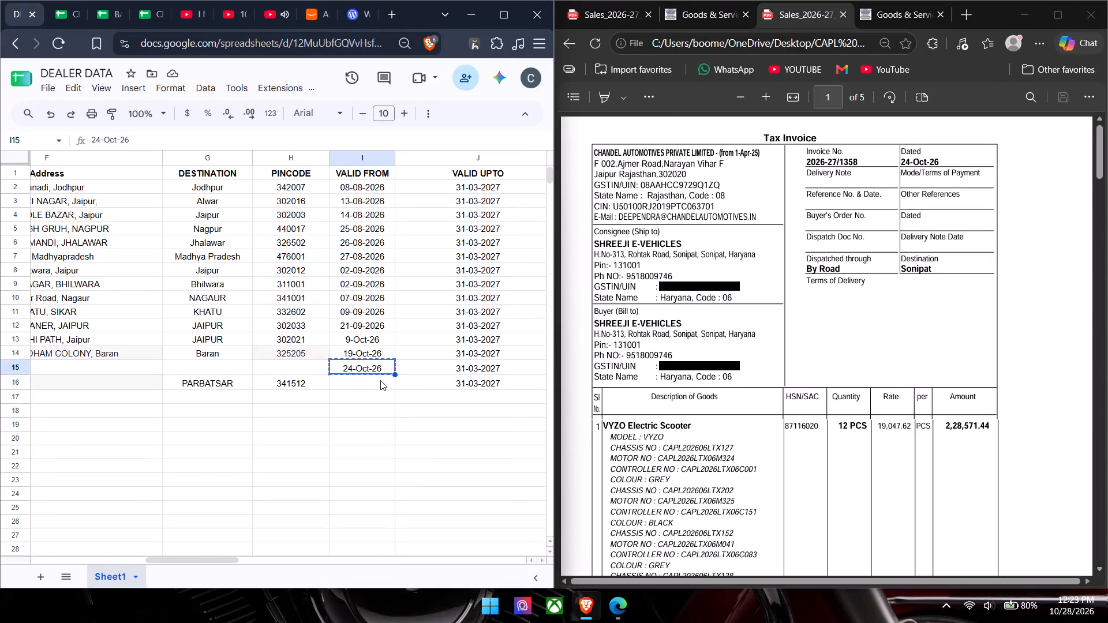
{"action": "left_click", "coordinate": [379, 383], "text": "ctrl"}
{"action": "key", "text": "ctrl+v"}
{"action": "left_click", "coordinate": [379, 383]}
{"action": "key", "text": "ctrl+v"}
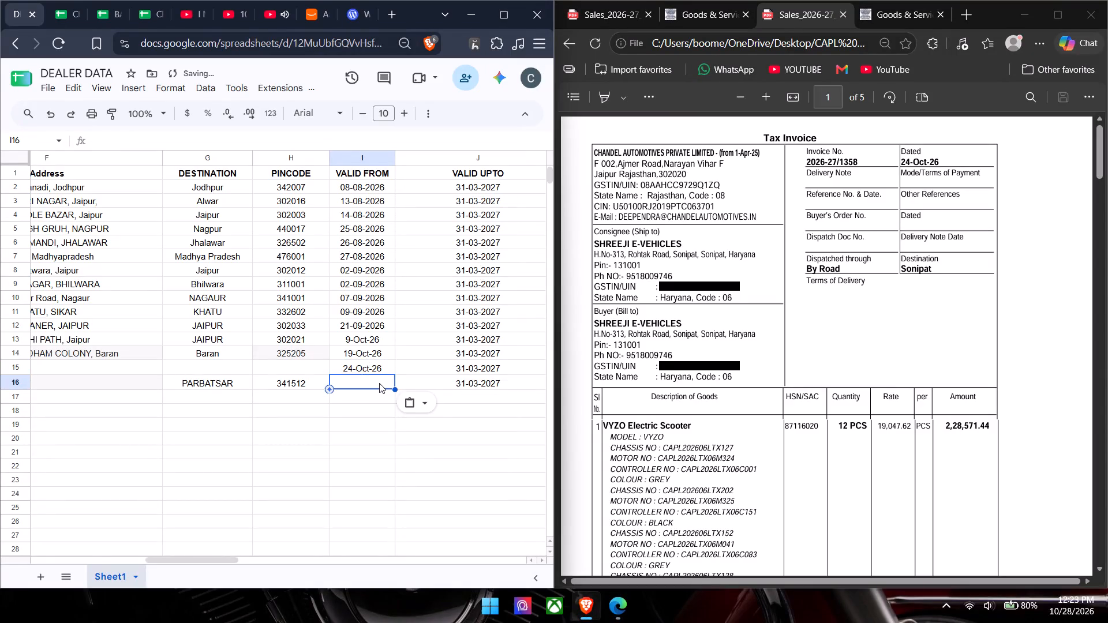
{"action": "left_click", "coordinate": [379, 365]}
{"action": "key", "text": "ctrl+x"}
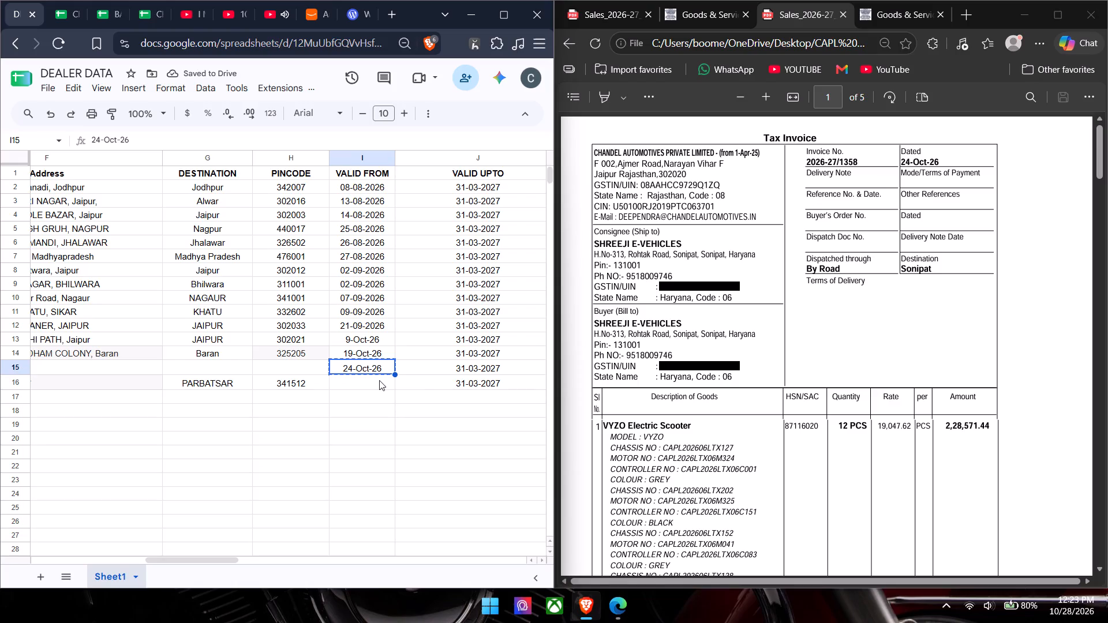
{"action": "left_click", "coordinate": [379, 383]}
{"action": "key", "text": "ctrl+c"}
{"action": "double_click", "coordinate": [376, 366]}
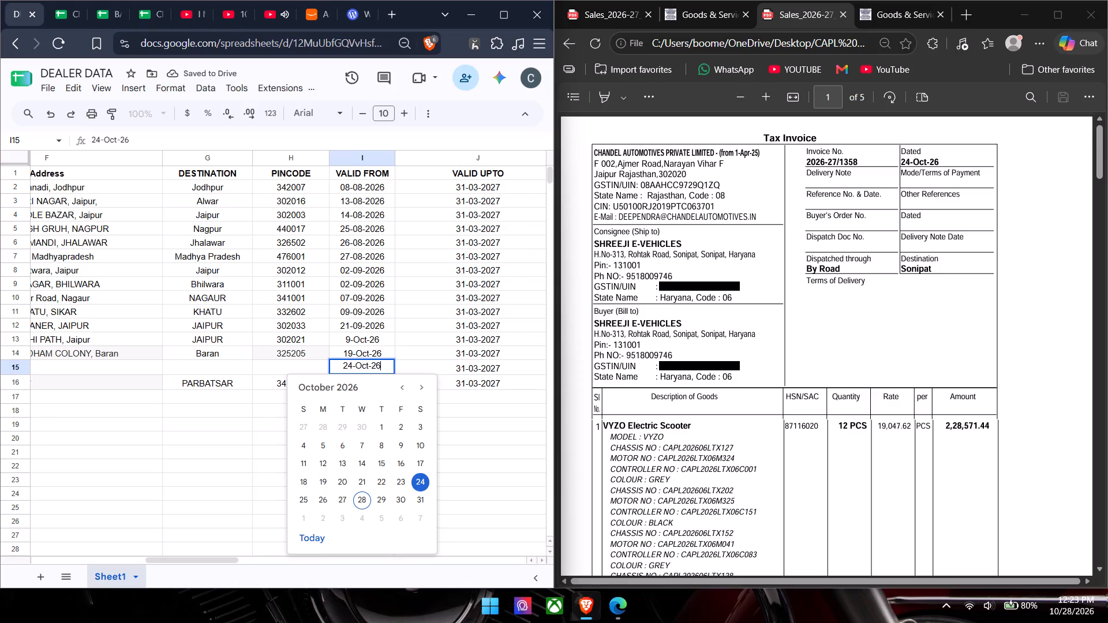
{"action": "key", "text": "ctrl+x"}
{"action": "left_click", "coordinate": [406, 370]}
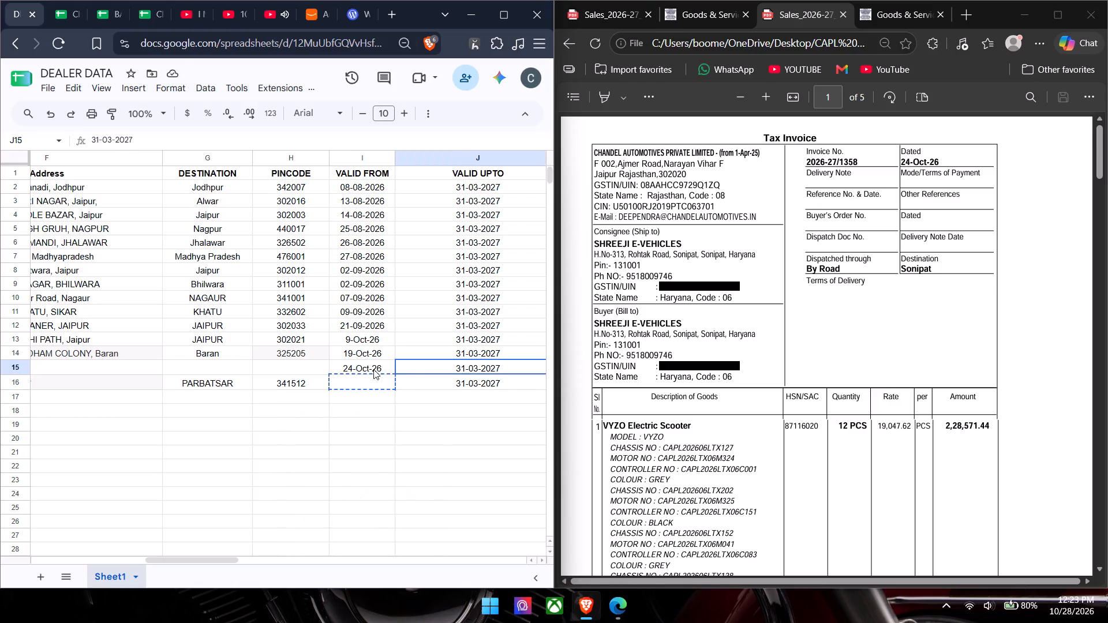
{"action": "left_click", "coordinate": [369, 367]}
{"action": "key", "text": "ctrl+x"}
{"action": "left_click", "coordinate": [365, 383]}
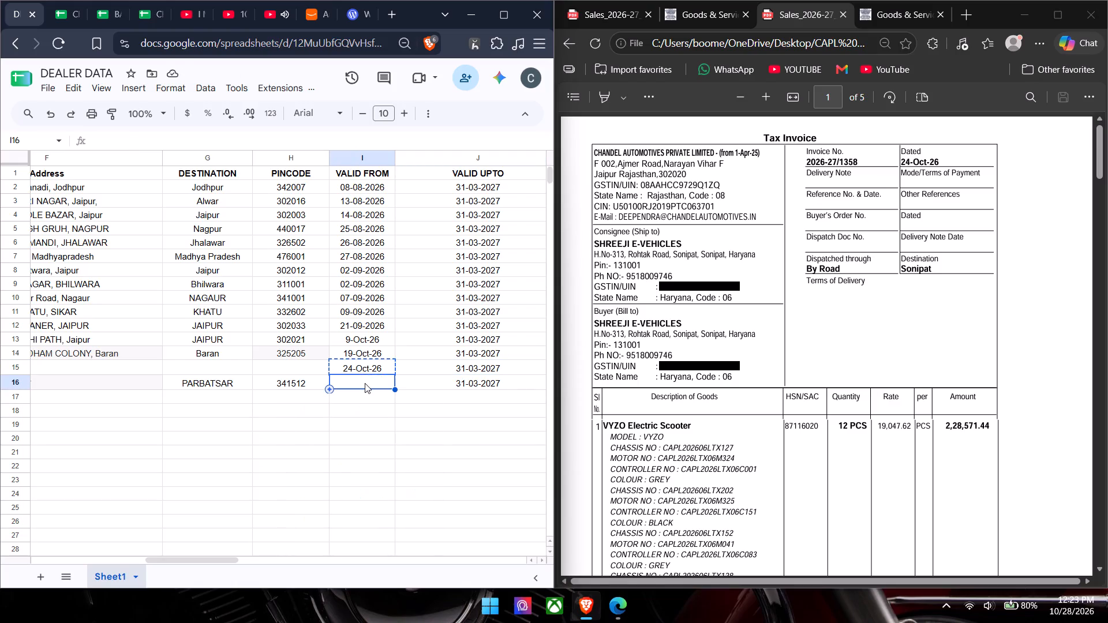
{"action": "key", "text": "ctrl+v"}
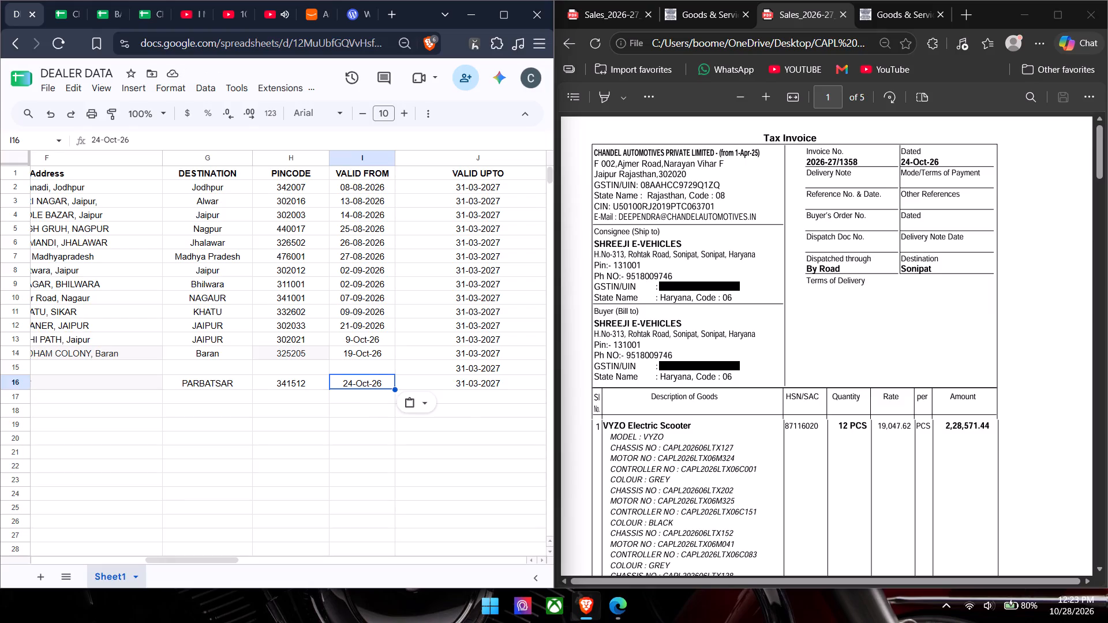
Check the Teja Mobile World row's entries against its invoice and GST portal record, including the invoice date.
{"action": "left_click_drag", "start_coordinate": [194, 558], "coordinate": [156, 558]}
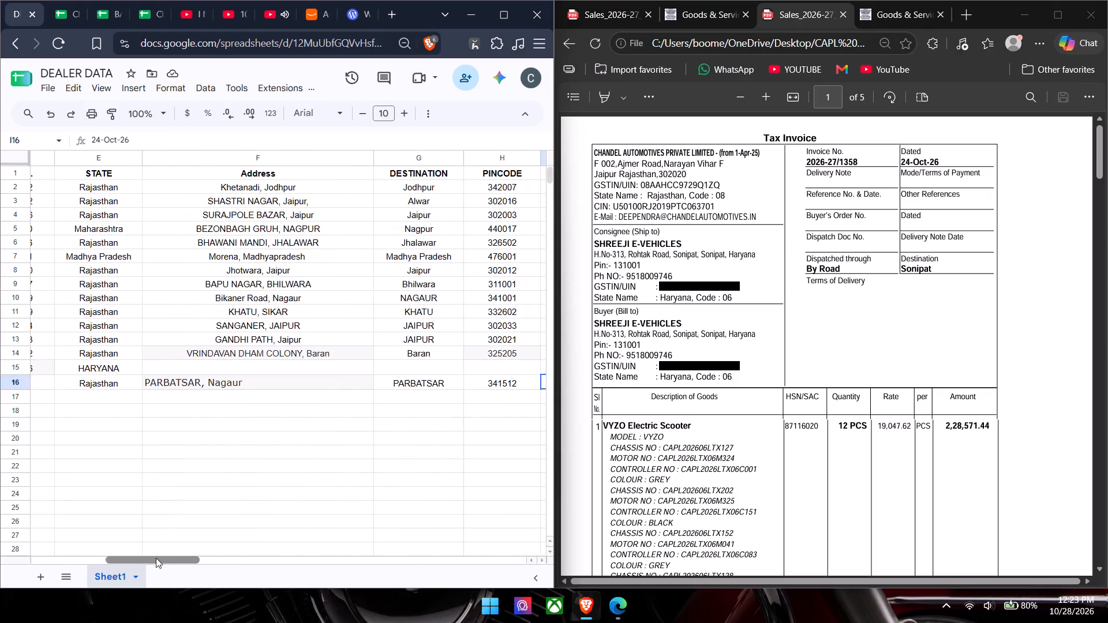
{"action": "left_click_drag", "start_coordinate": [156, 558], "coordinate": [63, 554]}
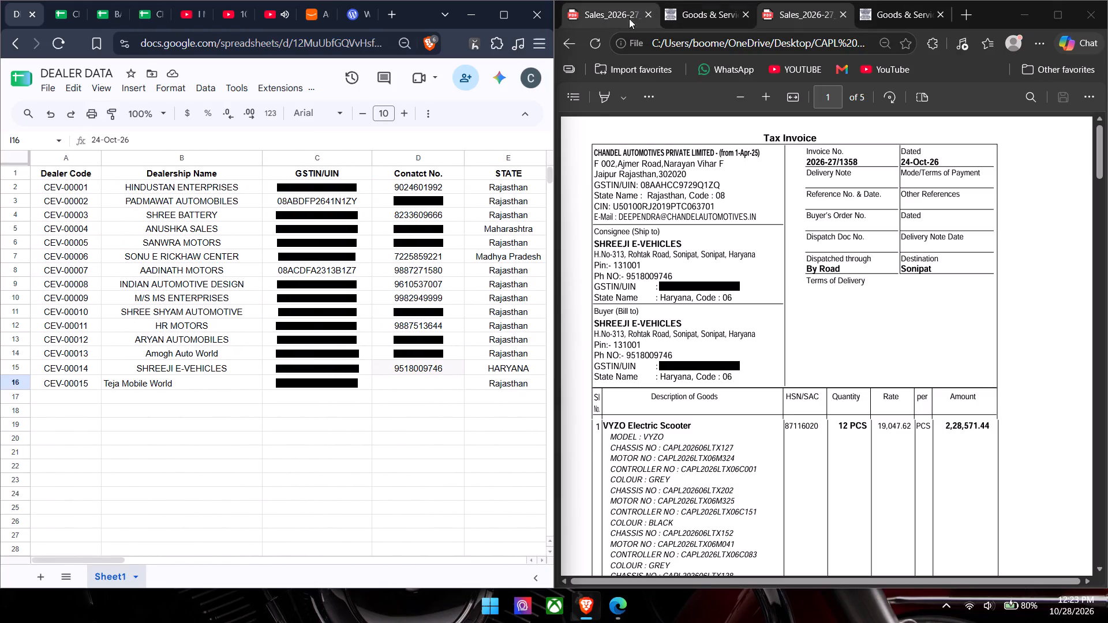
{"action": "left_click", "coordinate": [606, 18]}
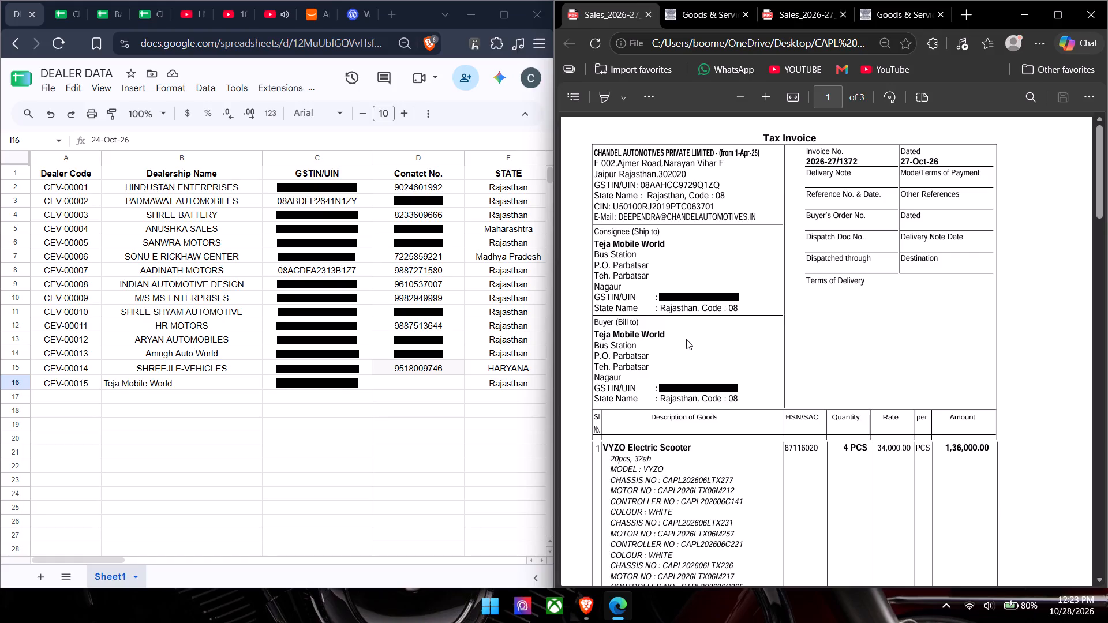
{"action": "left_click", "coordinate": [160, 386]}
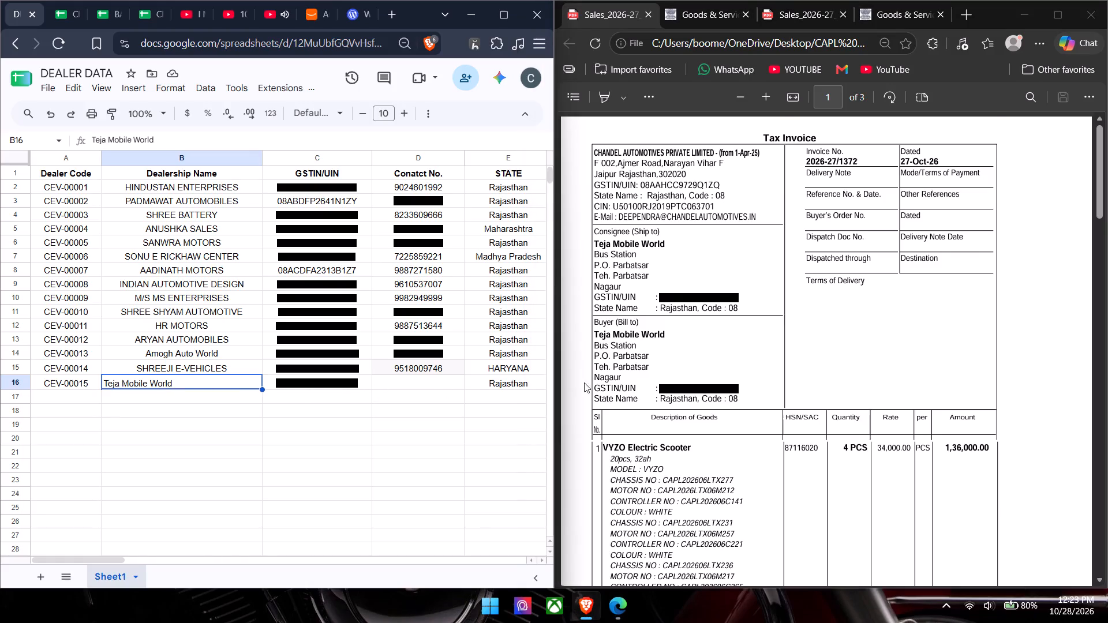
{"action": "scroll", "coordinate": [751, 374], "scroll_direction": "down", "scroll_amount": 3}
{"action": "scroll", "coordinate": [754, 374], "scroll_direction": "up", "scroll_amount": 6}
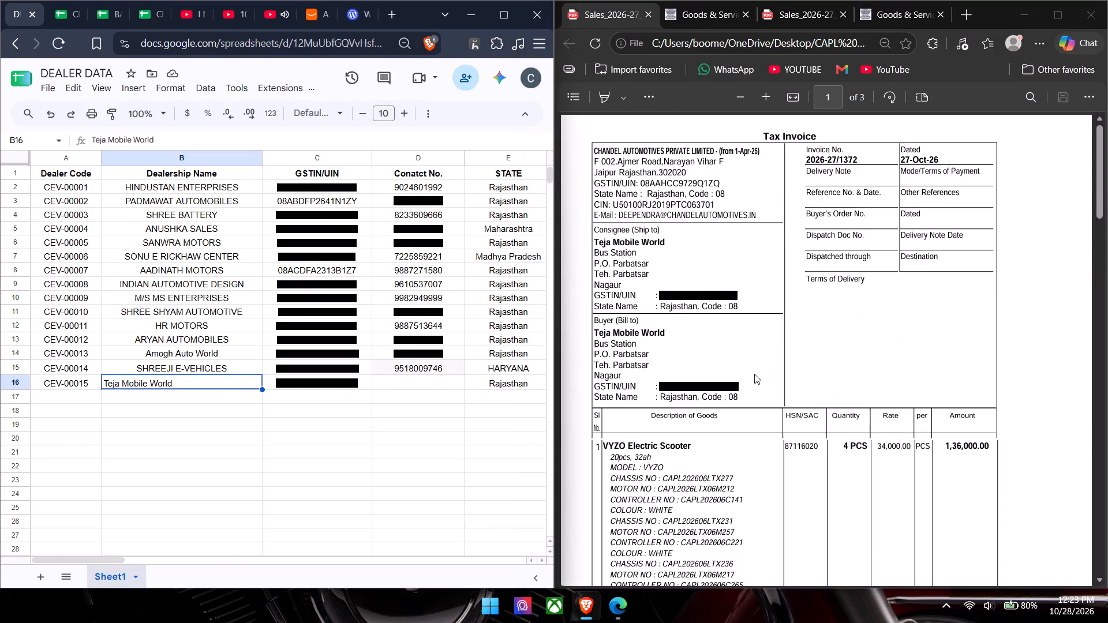
{"action": "key", "text": "Right"}
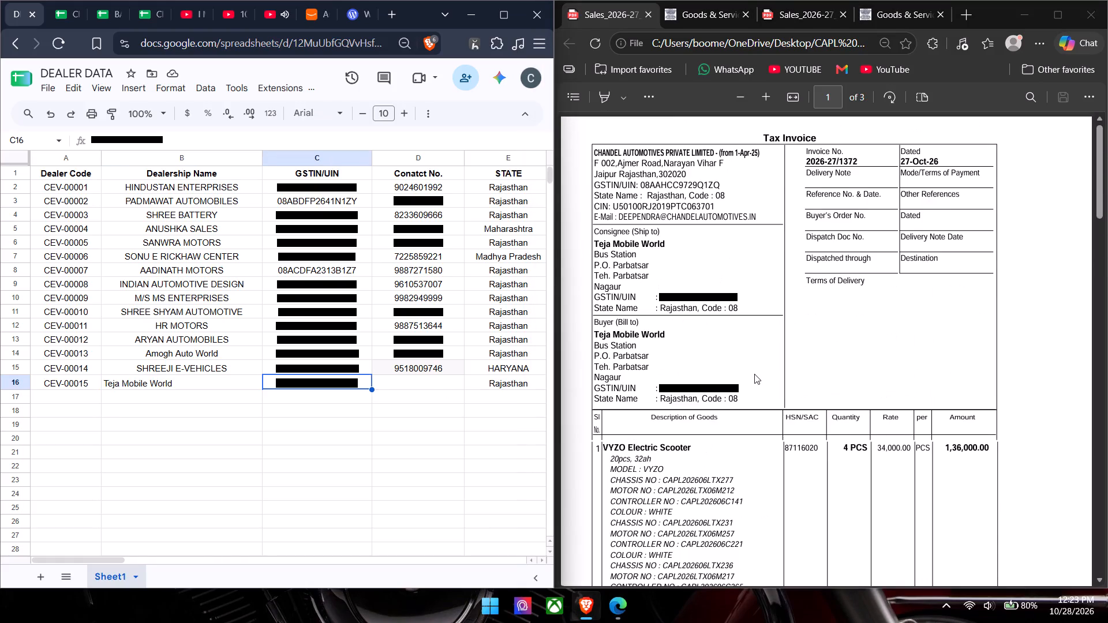
{"action": "key", "text": "Right"}
{"action": "key", "text": "Right"}
{"action": "key", "text": "Right"}
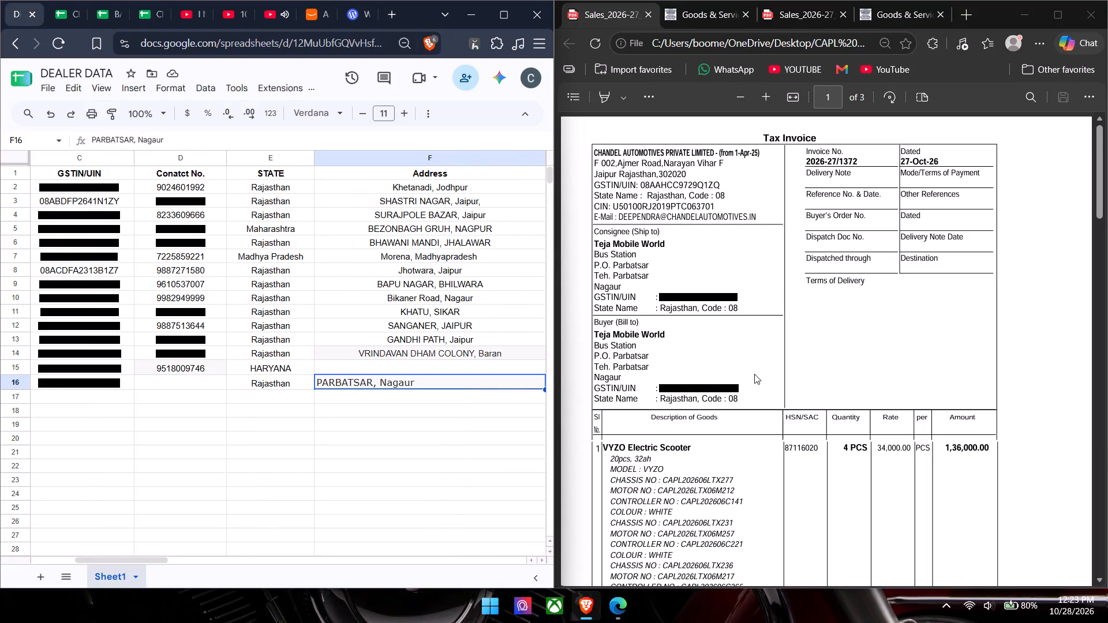
{"action": "key", "text": "Right"}
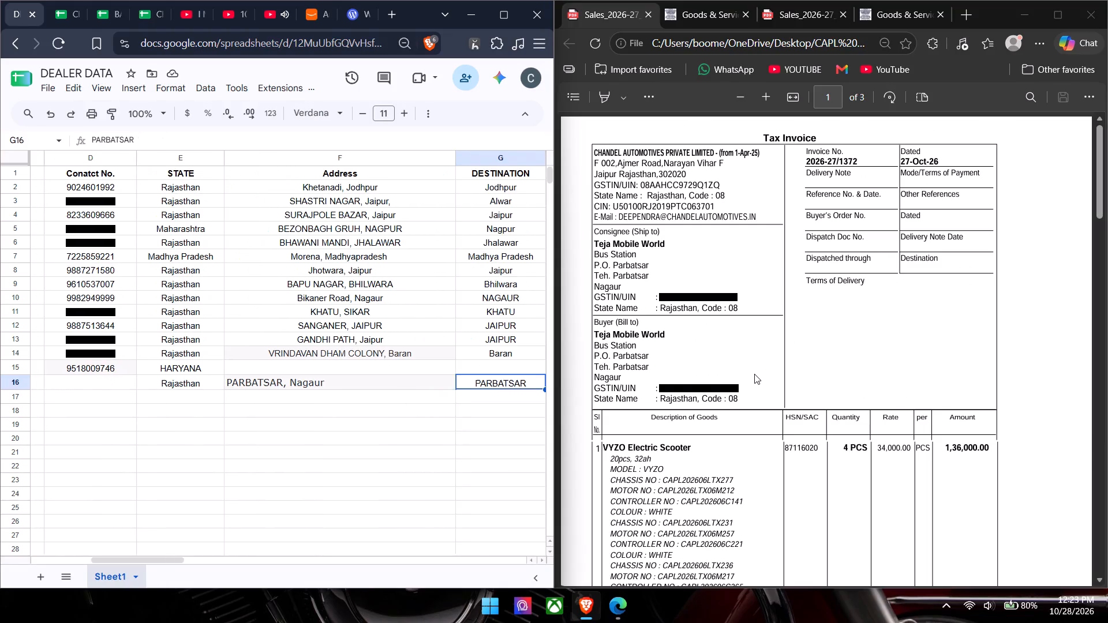
{"action": "key", "text": "Right"}
{"action": "key", "text": "Left"}
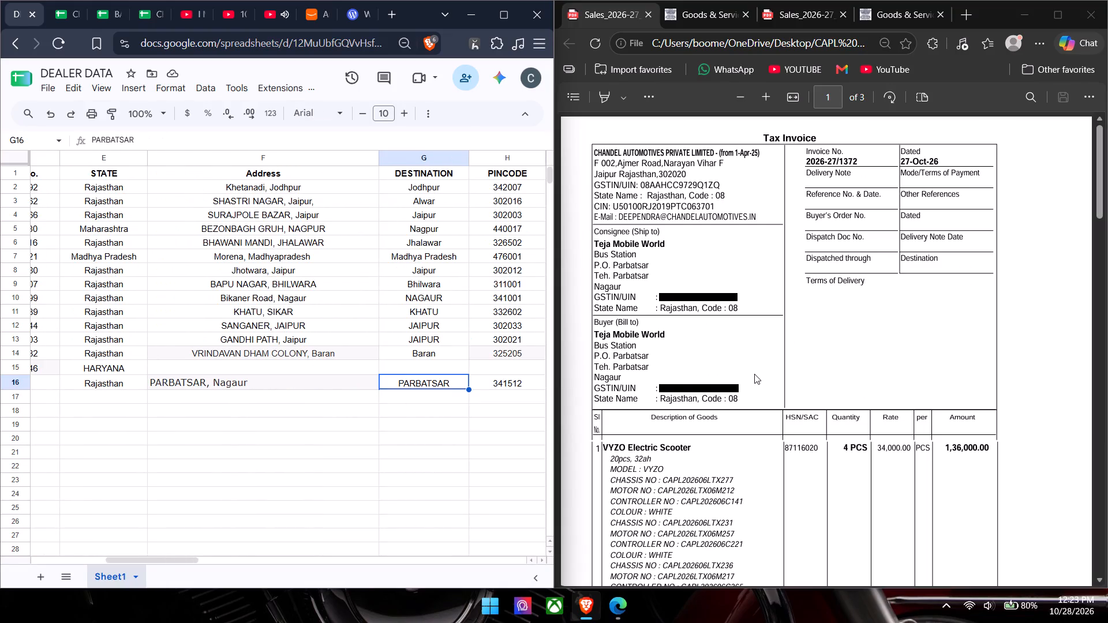
{"action": "key", "text": "Right"}
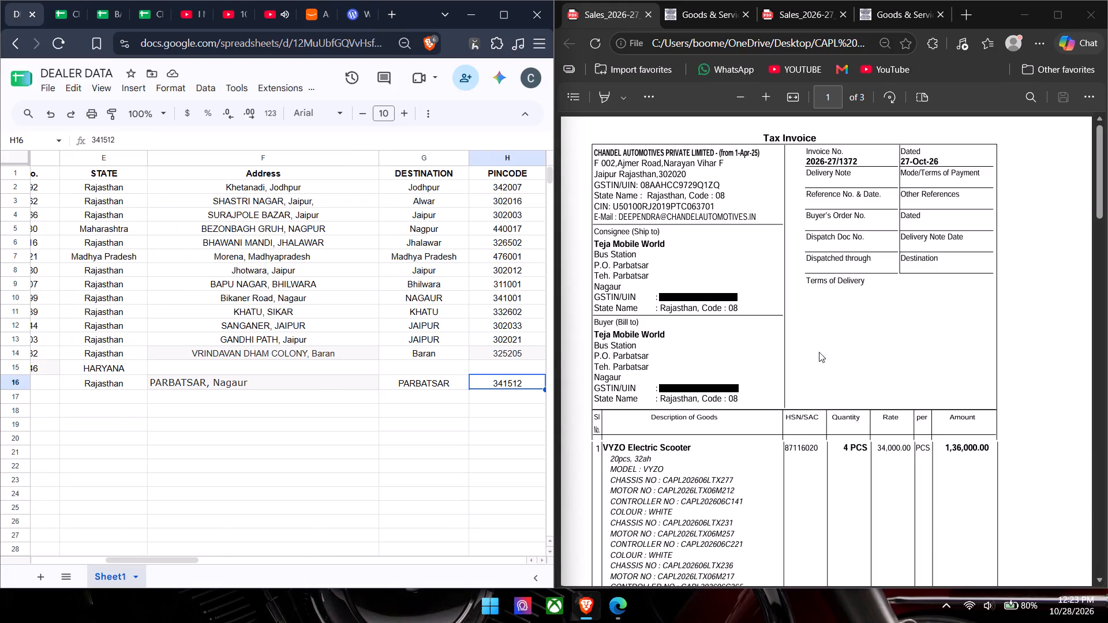
{"action": "left_click", "coordinate": [717, 16]}
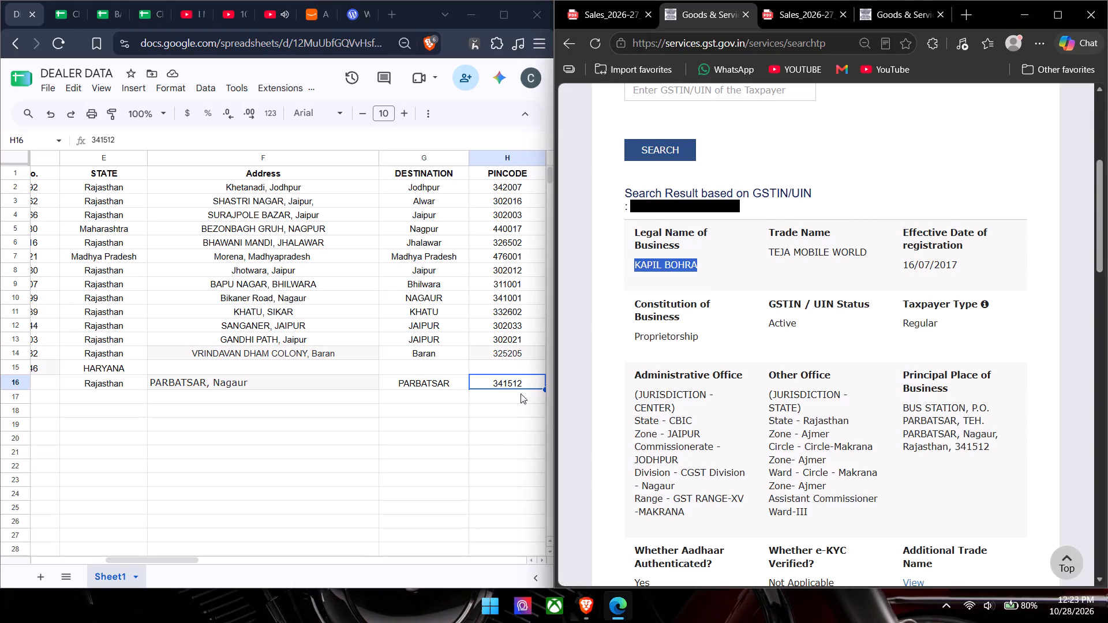
{"action": "left_click", "coordinate": [519, 378]}
{"action": "key", "text": "Right"}
{"action": "key", "text": "Right"}
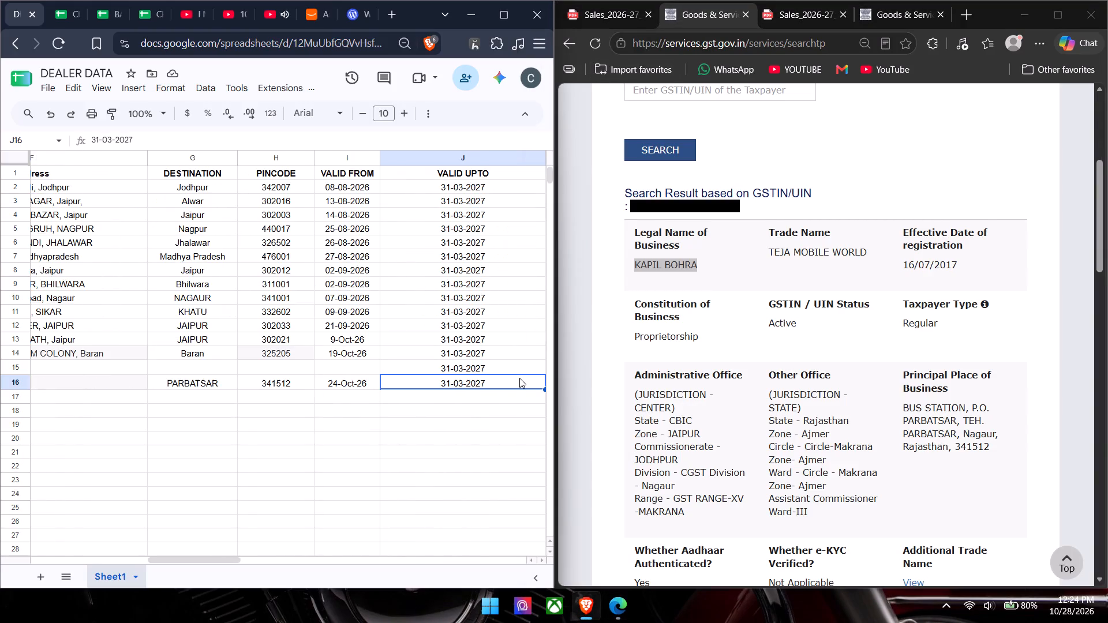
{"action": "key", "text": "Left"}
{"action": "left_click", "coordinate": [600, 7]}
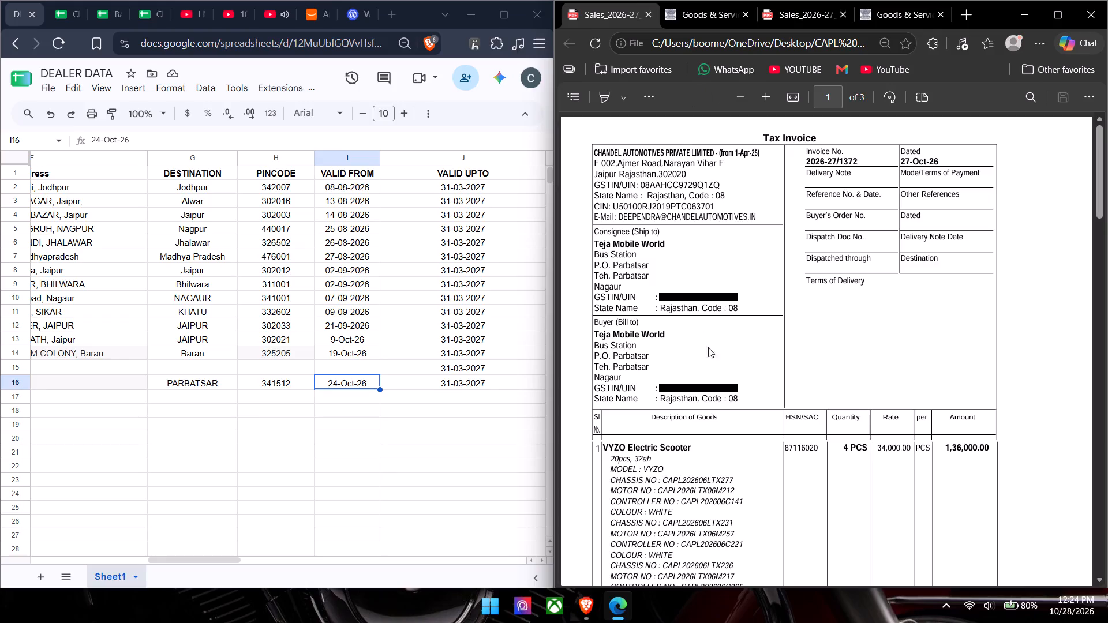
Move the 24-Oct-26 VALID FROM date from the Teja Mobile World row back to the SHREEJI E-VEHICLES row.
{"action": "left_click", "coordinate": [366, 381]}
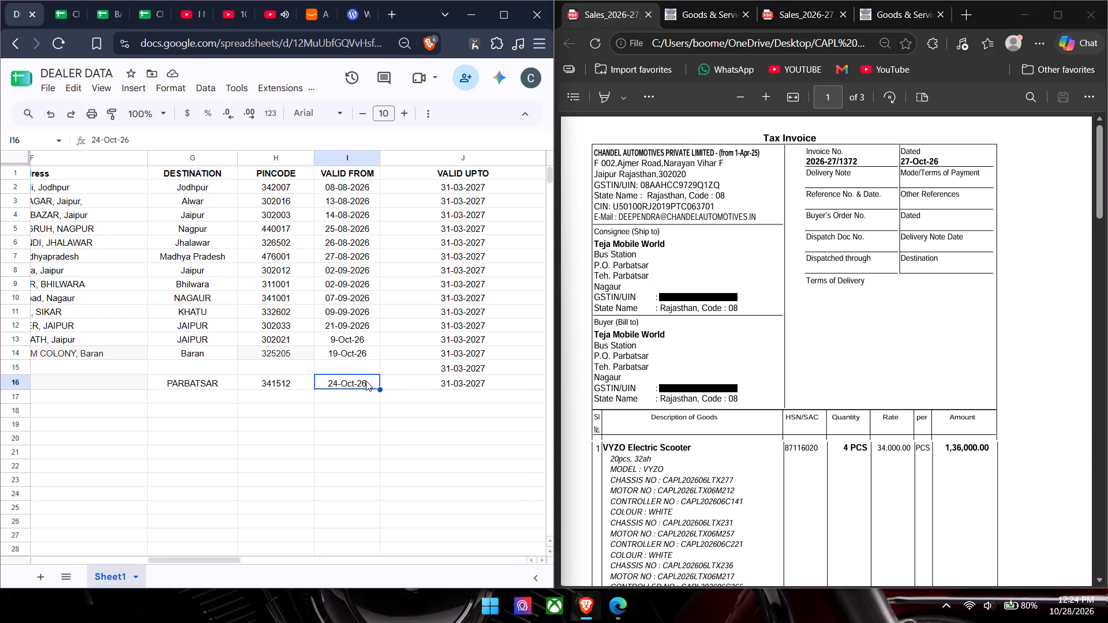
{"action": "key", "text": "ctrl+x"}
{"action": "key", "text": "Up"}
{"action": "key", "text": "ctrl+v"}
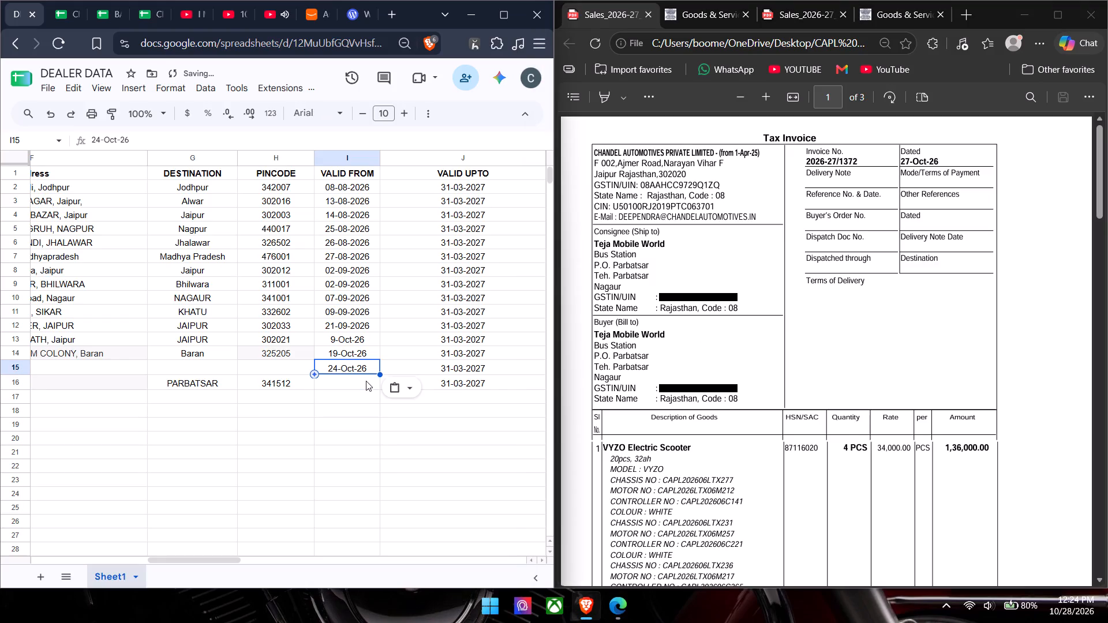
Copy the SHREEJI E-VEHICLES VALID FROM date into the Teja Mobile World row and change it to 27-Oct-26.
{"action": "key", "text": "ctrl+c"}
{"action": "key", "text": "Down"}
{"action": "key", "text": "ctrl+v"}
{"action": "key", "text": "Return"}
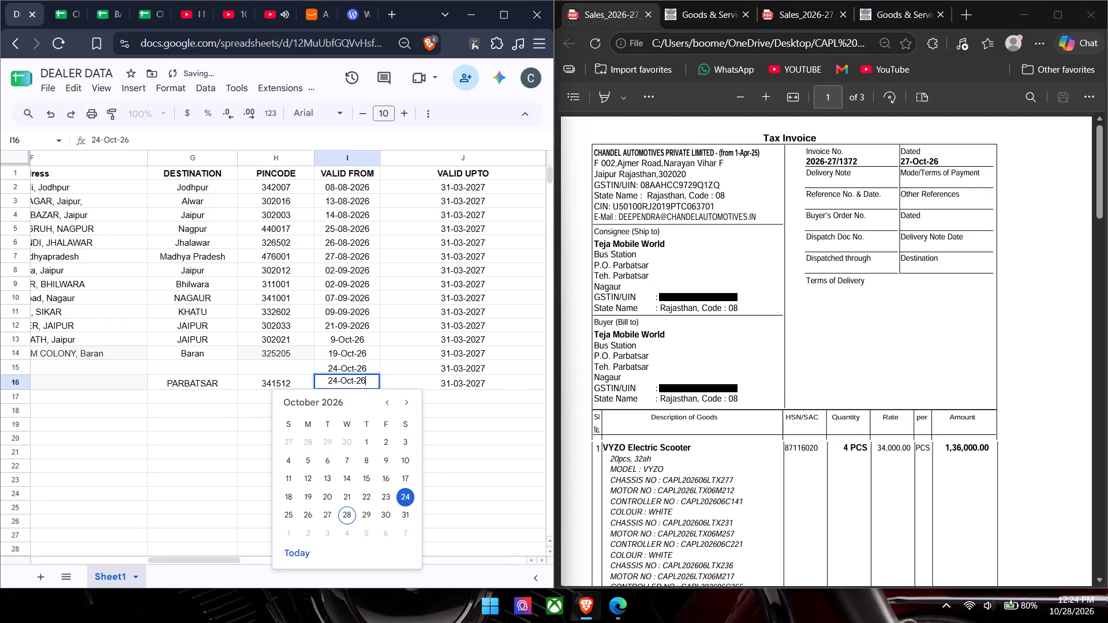
{"action": "key", "text": "Left"}
{"action": "key", "text": "Left"}
{"action": "key", "text": "Left"}
{"action": "key", "text": "Left"}
{"action": "key", "text": "Left"}
{"action": "key", "text": "Left"}
{"action": "key", "text": "Left"}
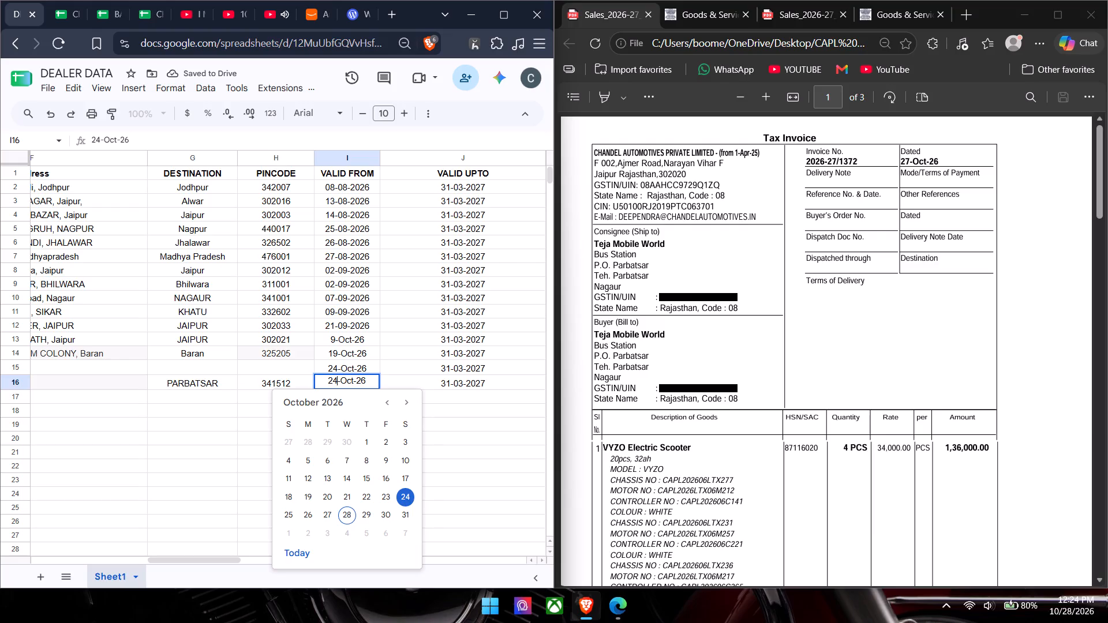
{"action": "key", "text": "BackSpace"}
{"action": "key", "text": "7"}
{"action": "key", "text": "Return"}
Review the Teja Mobile World row across all columns, from dealership name to FULL ADDRESS, alongside its GST portal record.
{"action": "key", "text": "Right"}
{"action": "key", "text": "Up"}
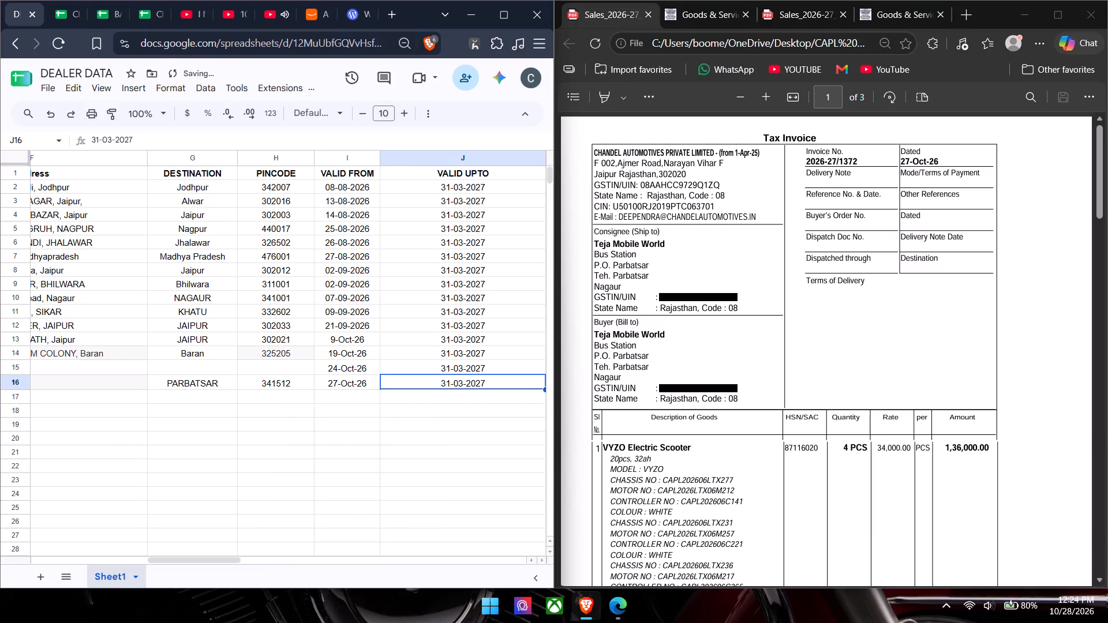
{"action": "key", "text": "Right"}
{"action": "key", "text": "Left"}
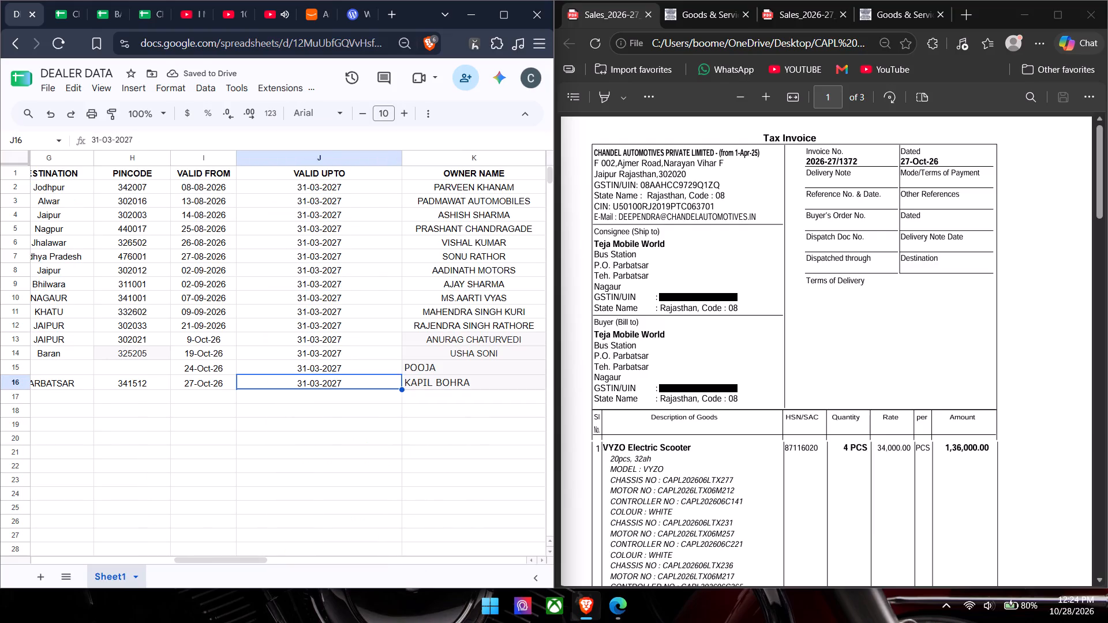
{"action": "key", "text": "Left"}
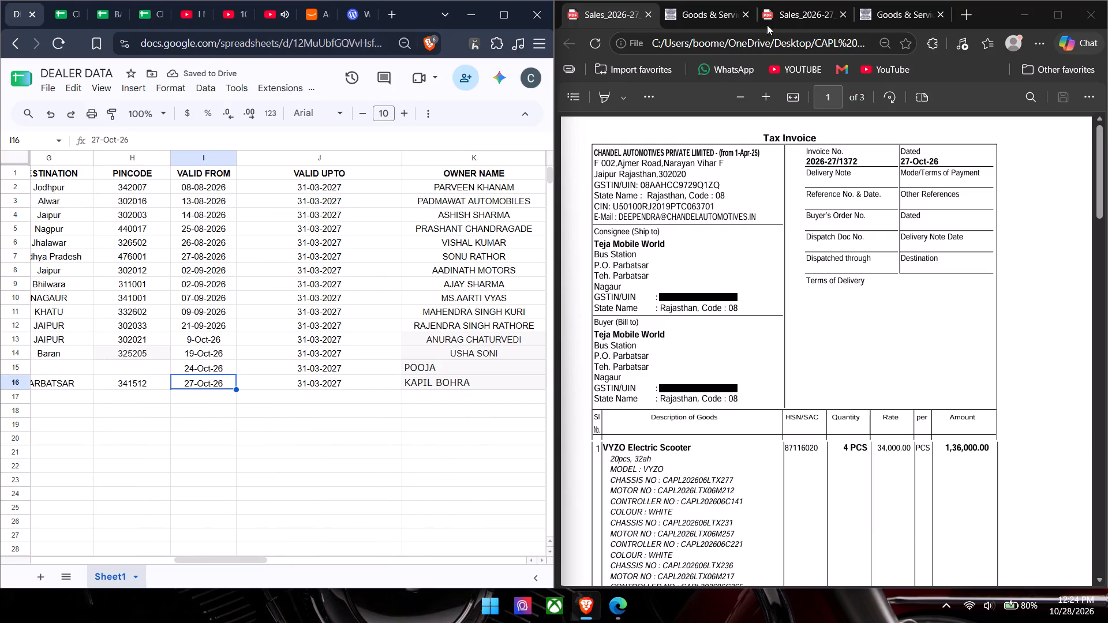
{"action": "left_click", "coordinate": [701, 9]}
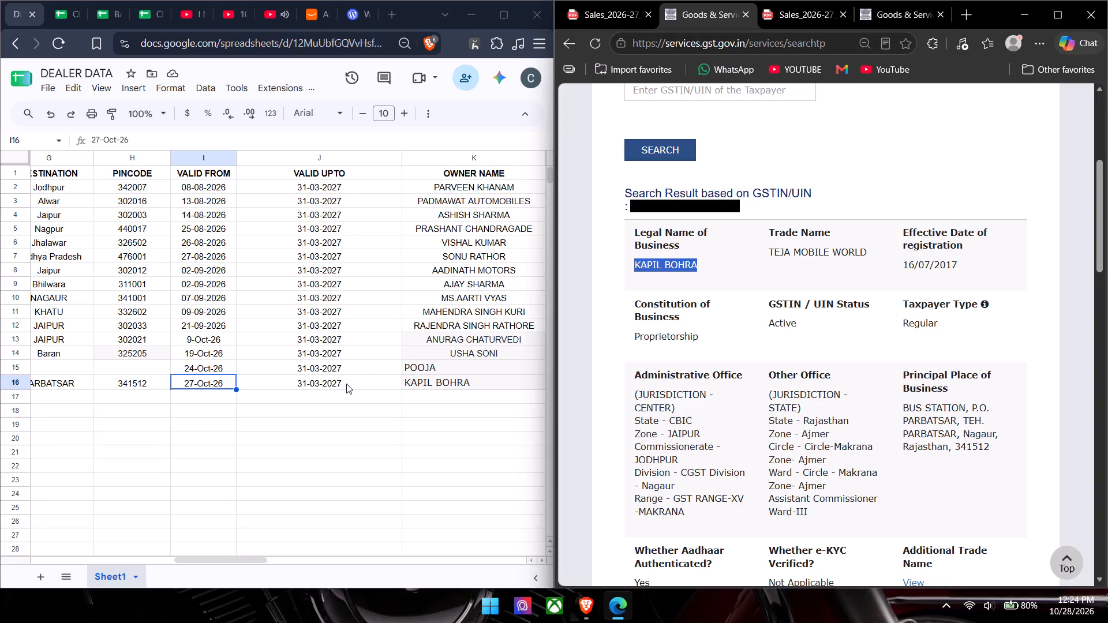
{"action": "key", "text": "Right"}
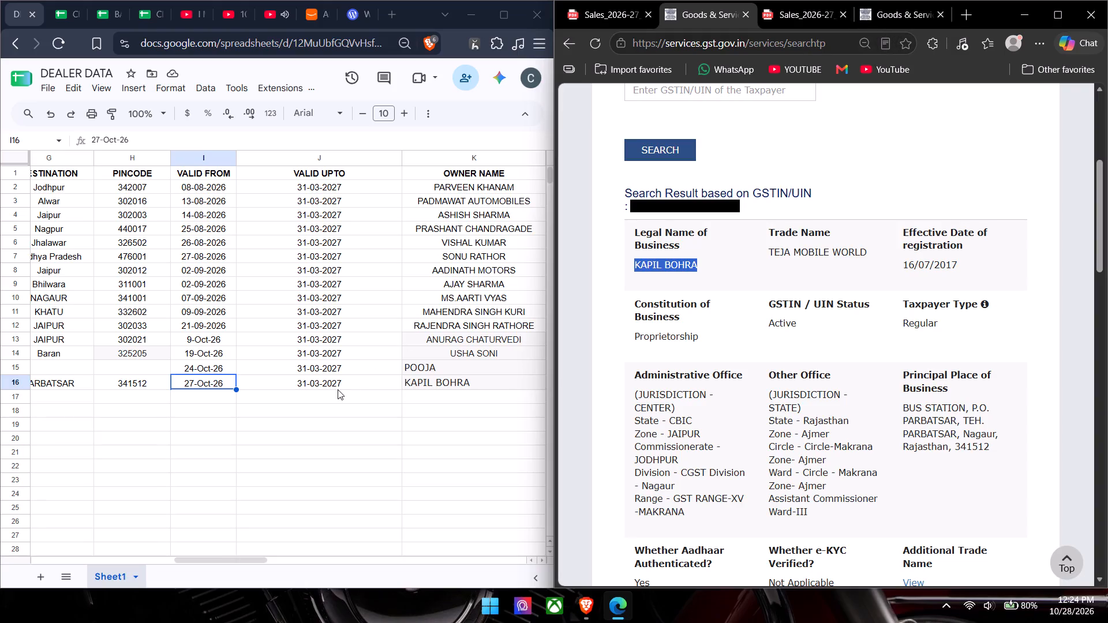
{"action": "right_click", "coordinate": [338, 389]}
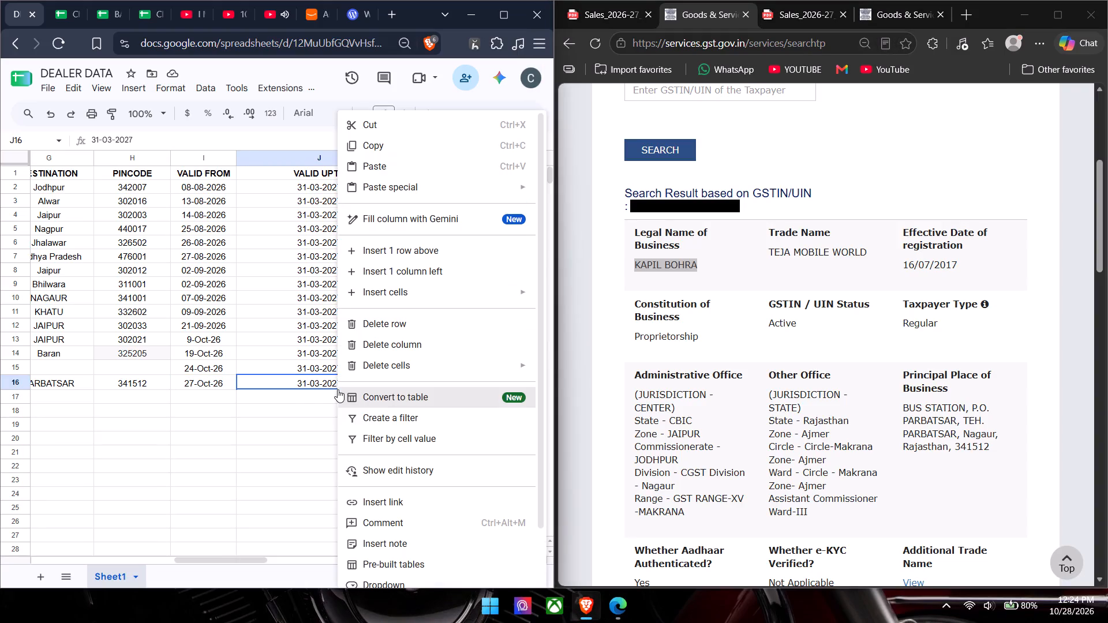
{"action": "left_click", "coordinate": [302, 390]}
{"action": "key", "text": "Right"}
{"action": "key", "text": "Right"}
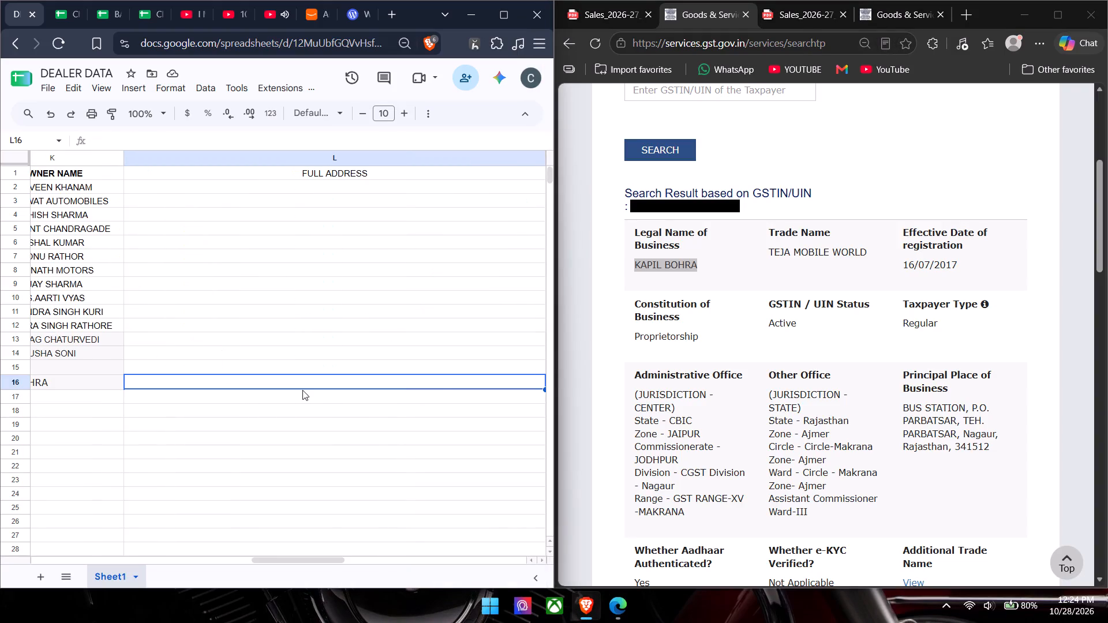
{"action": "key", "text": "Left"}
{"action": "key", "text": "Left"}
{"action": "key", "text": "Left"}
{"action": "key", "text": "Left"}
{"action": "key", "text": "Left"}
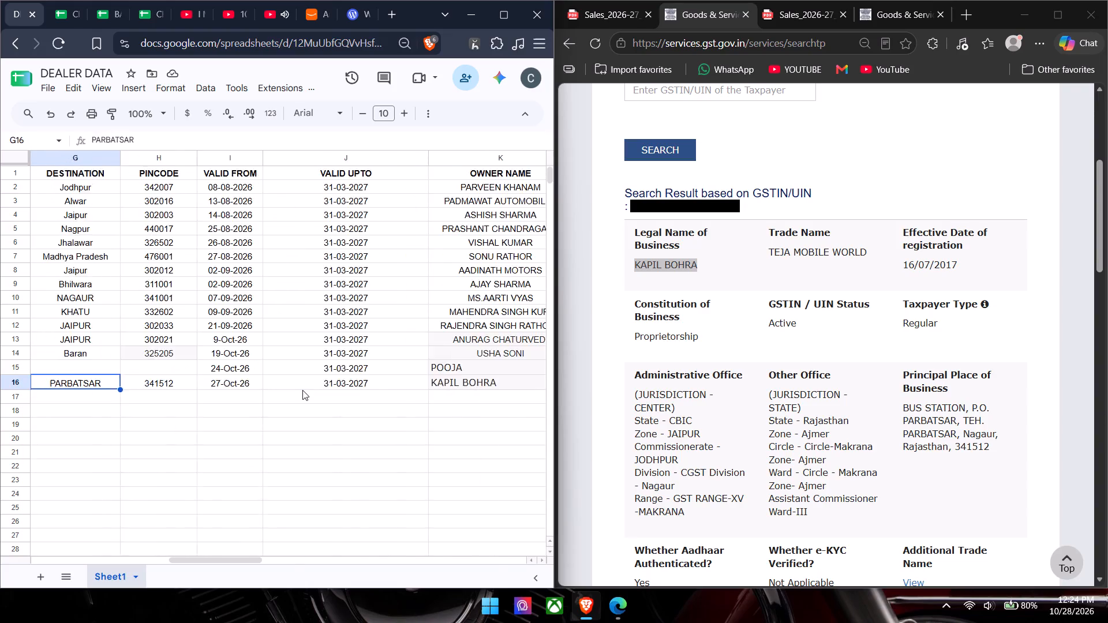
{"action": "key", "text": "Left"}
{"action": "key", "text": "Left"}
{"action": "key", "text": "Left"}
{"action": "key", "text": "Left"}
{"action": "key", "text": "Left"}
{"action": "key", "text": "Left"}
{"action": "key", "text": "Right"}
{"action": "key", "text": "Right"}
{"action": "key", "text": "Right"}
{"action": "key", "text": "Right"}
{"action": "key", "text": "Right"}
{"action": "key", "text": "Right"}
{"action": "key", "text": "Right"}
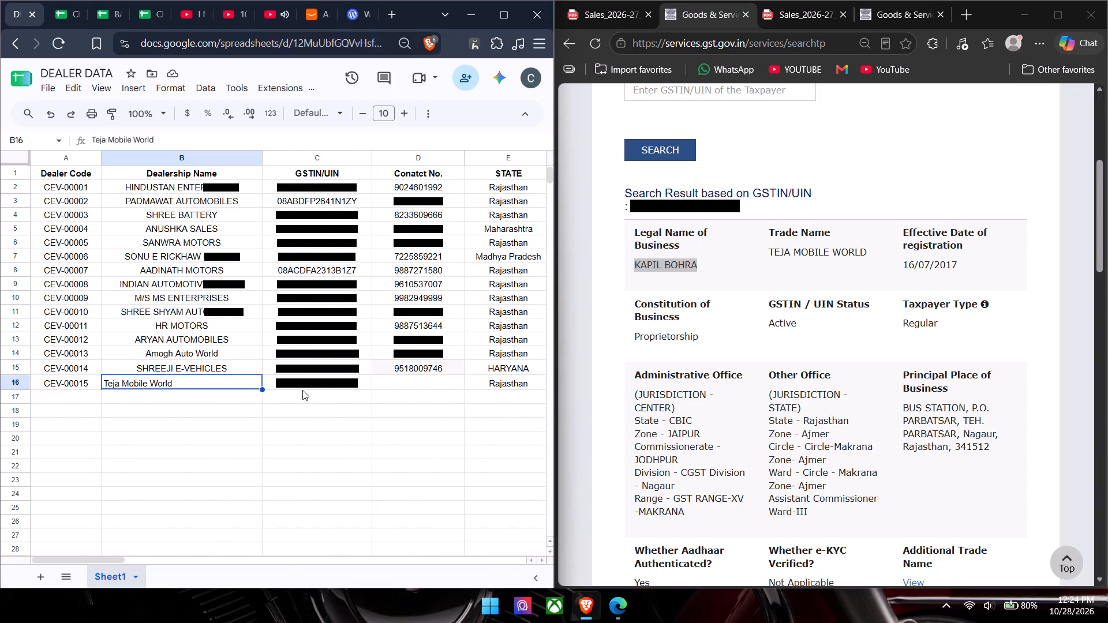
{"action": "key", "text": "Left"}
{"action": "key", "text": "Left"}
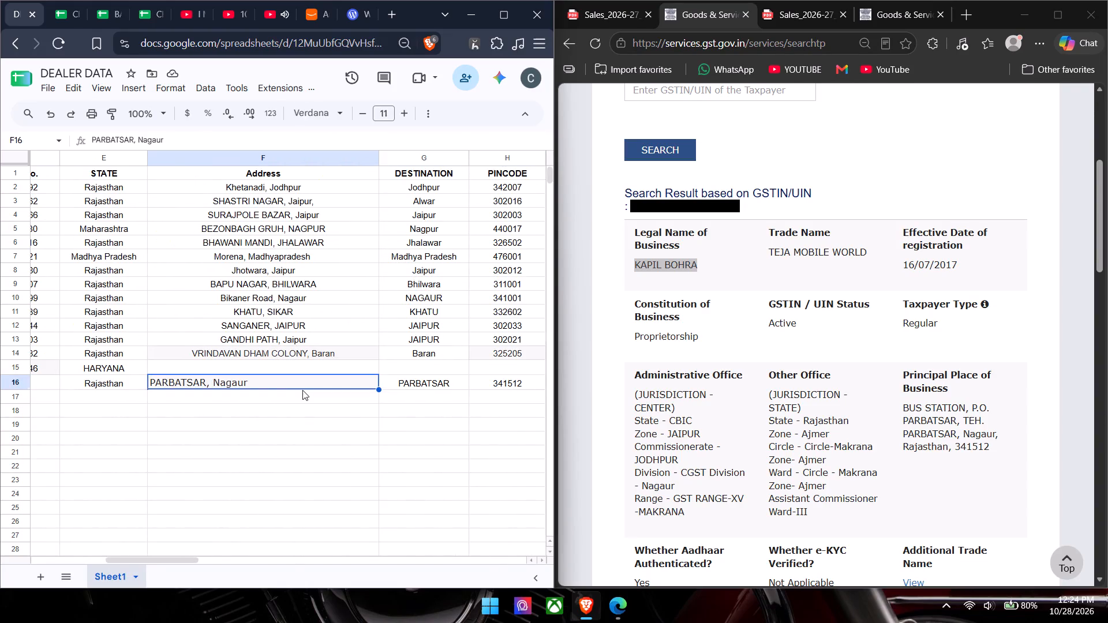
Copy Teja Mobile World's principal place of business from its GST portal record into its FULL ADDRESS cell.
{"action": "key", "text": "Up"}
{"action": "key", "text": "Right"}
{"action": "key", "text": "Right"}
{"action": "key", "text": "Right"}
{"action": "key", "text": "Right"}
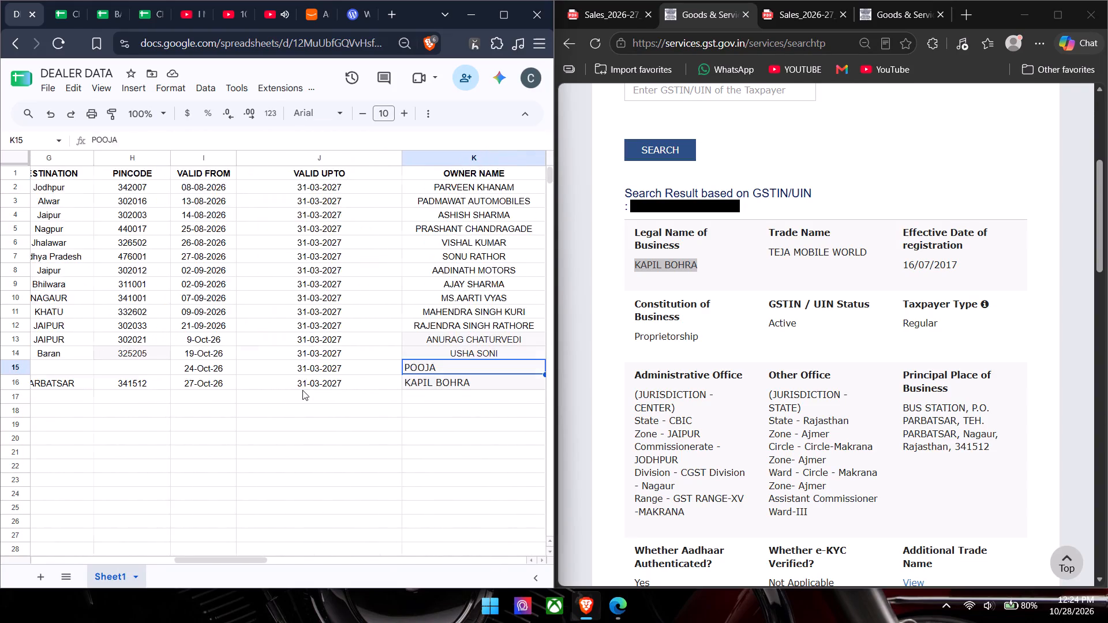
{"action": "key", "text": "Right"}
{"action": "key", "text": "Right"}
{"action": "key", "text": "Down"}
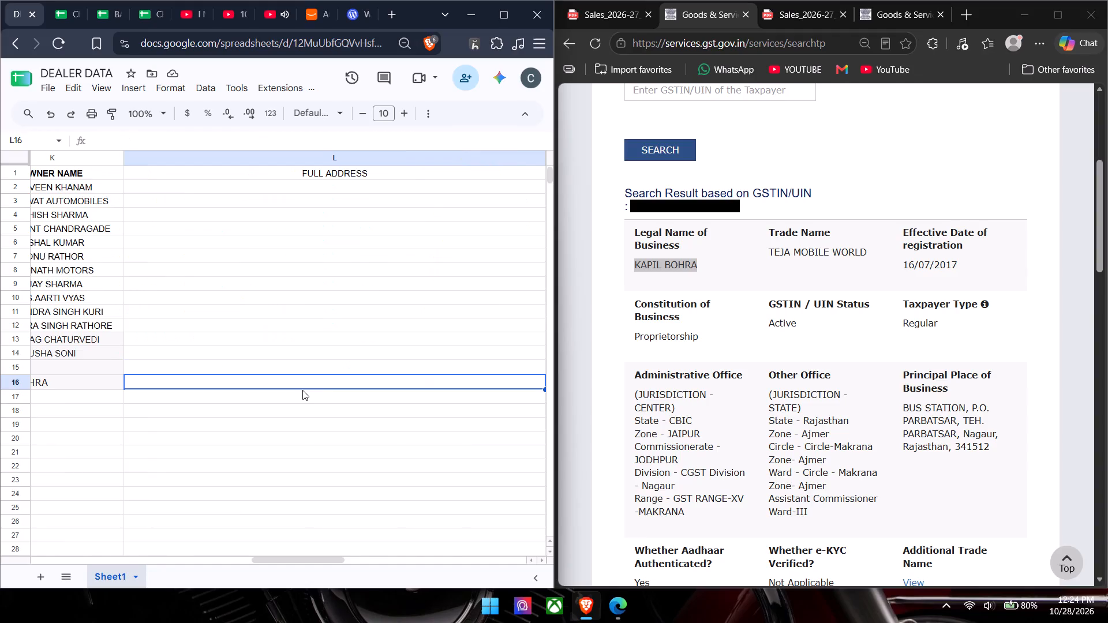
{"action": "left_click_drag", "start_coordinate": [993, 448], "coordinate": [902, 407]}
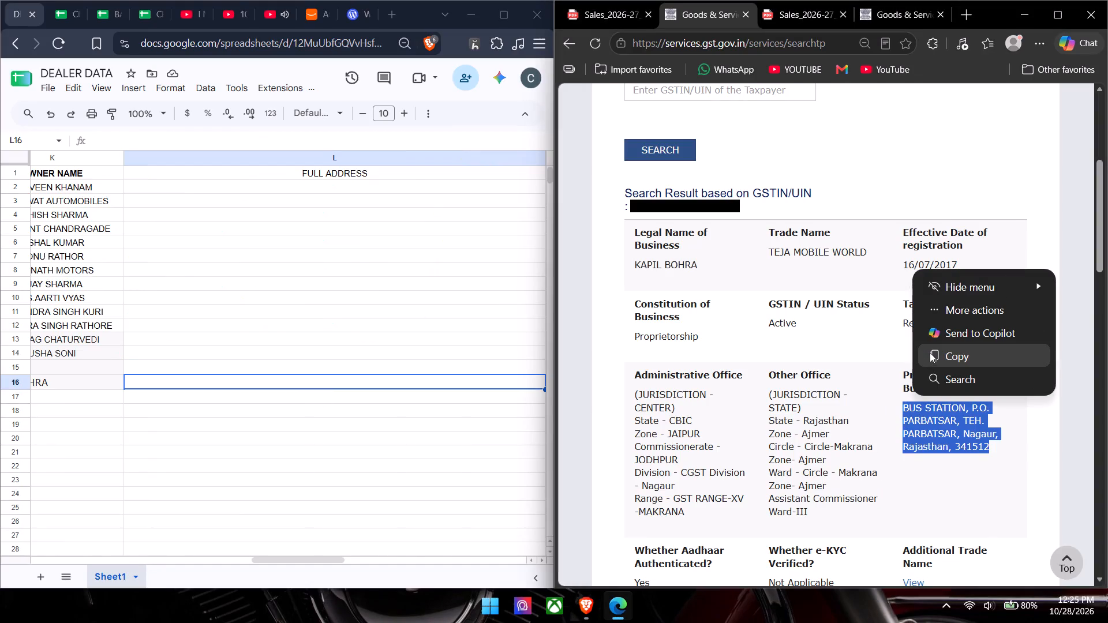
{"action": "left_click", "coordinate": [930, 352]}
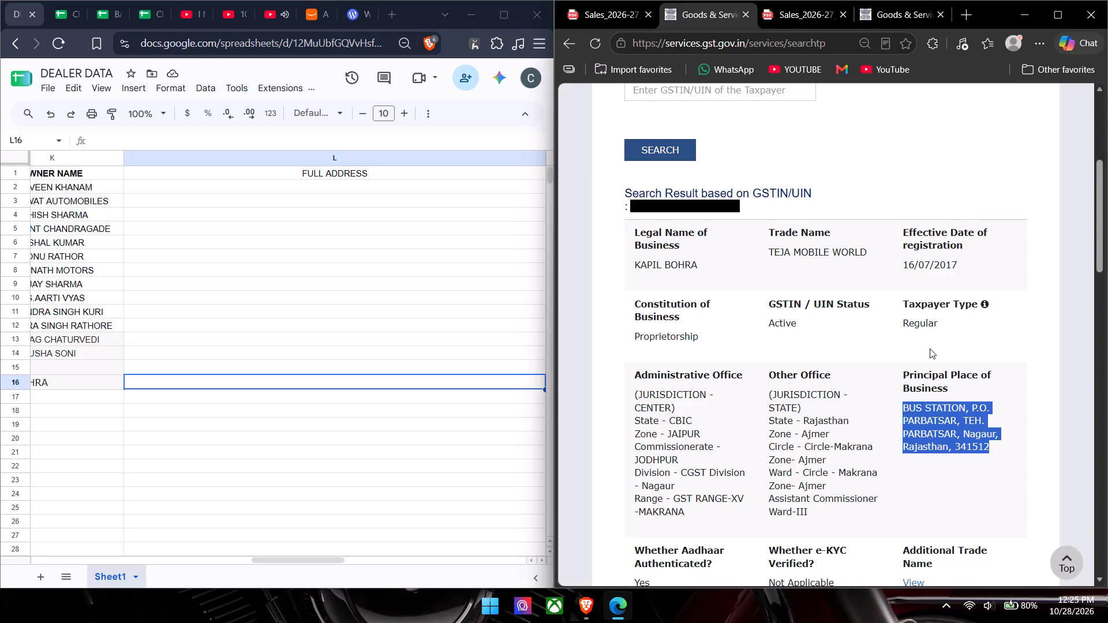
{"action": "left_click", "coordinate": [278, 378]}
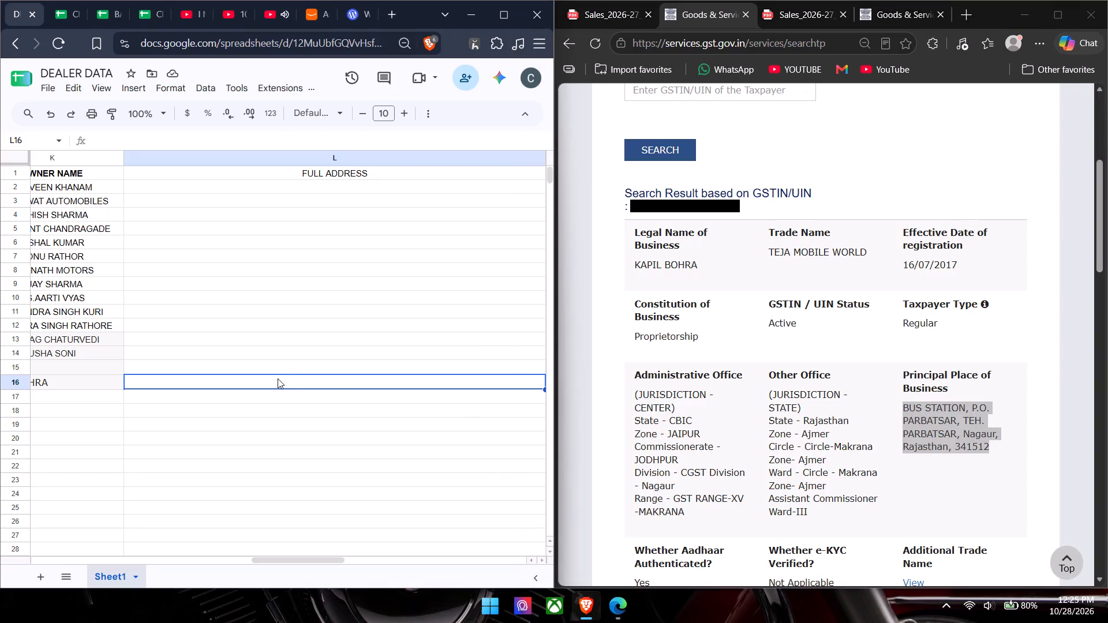
{"action": "key", "text": "ctrl+v"}
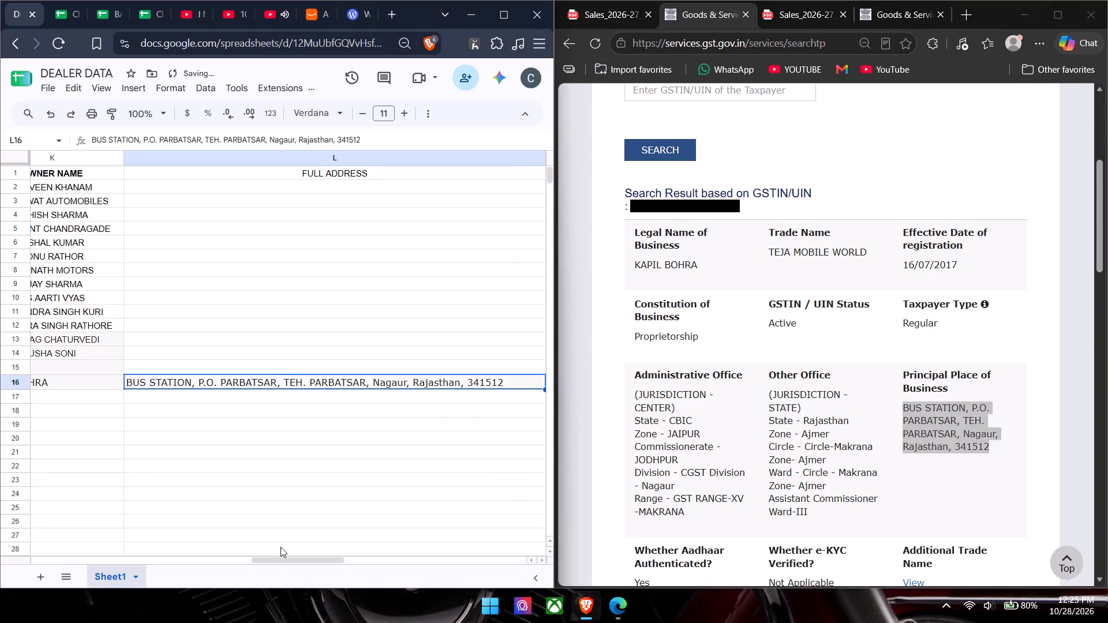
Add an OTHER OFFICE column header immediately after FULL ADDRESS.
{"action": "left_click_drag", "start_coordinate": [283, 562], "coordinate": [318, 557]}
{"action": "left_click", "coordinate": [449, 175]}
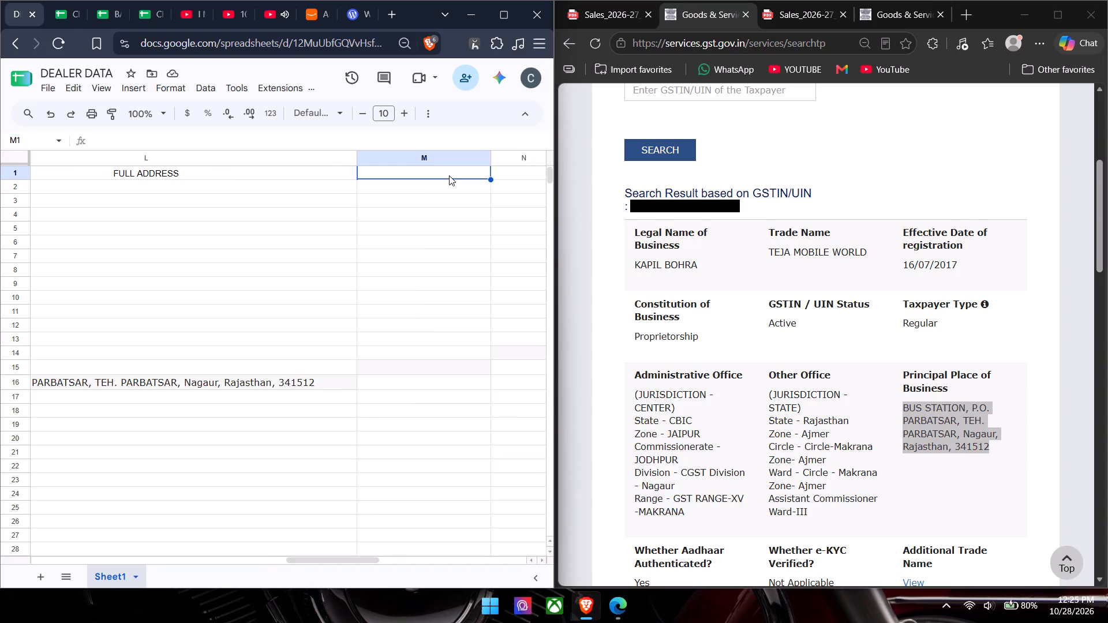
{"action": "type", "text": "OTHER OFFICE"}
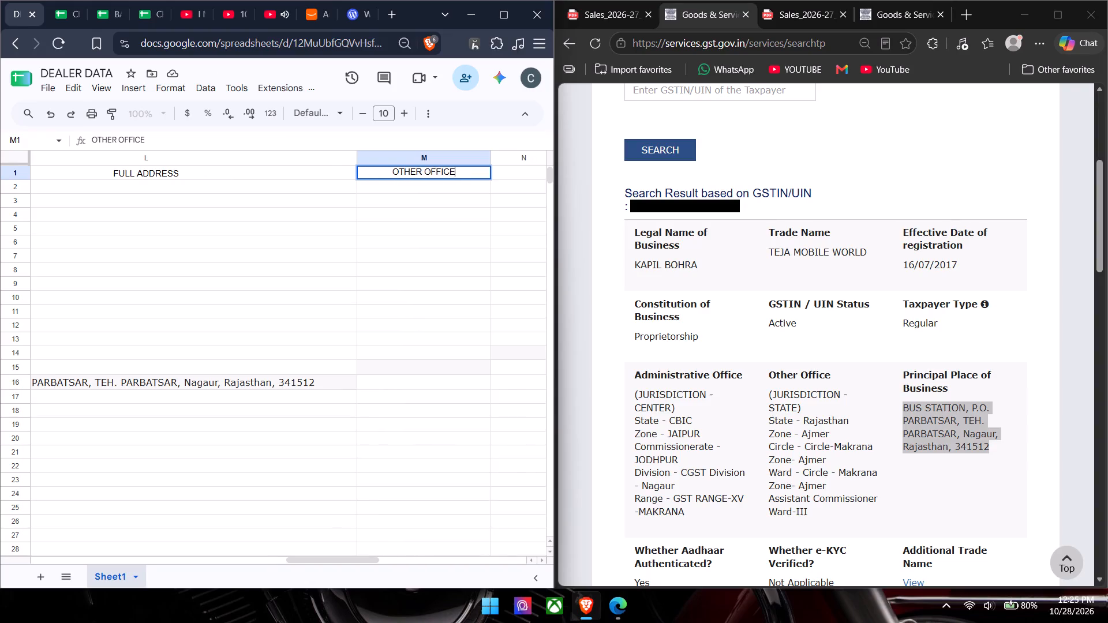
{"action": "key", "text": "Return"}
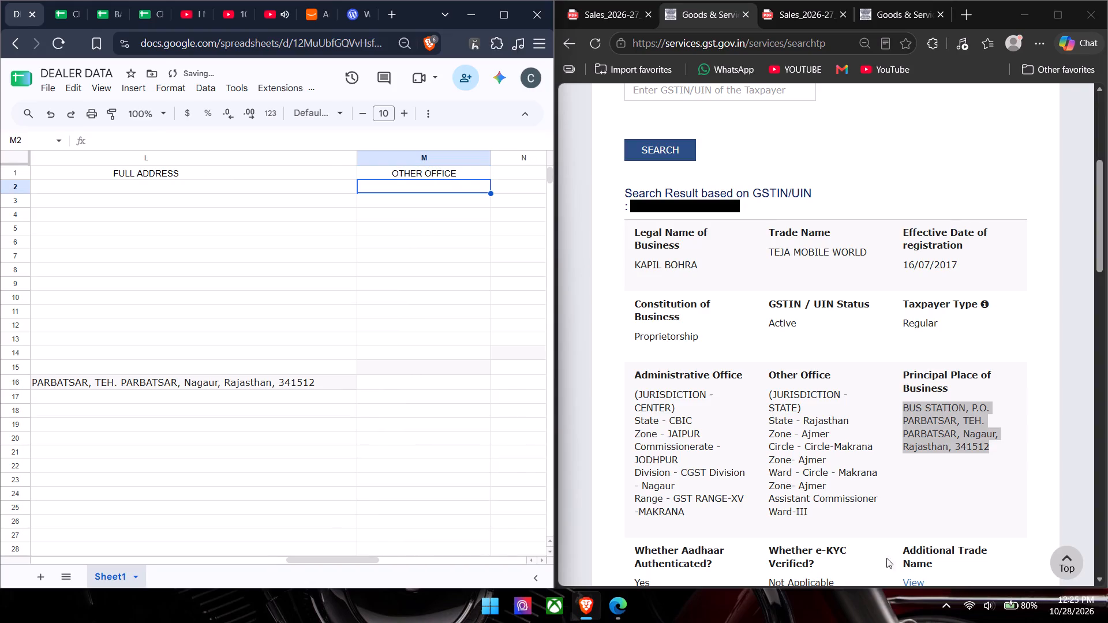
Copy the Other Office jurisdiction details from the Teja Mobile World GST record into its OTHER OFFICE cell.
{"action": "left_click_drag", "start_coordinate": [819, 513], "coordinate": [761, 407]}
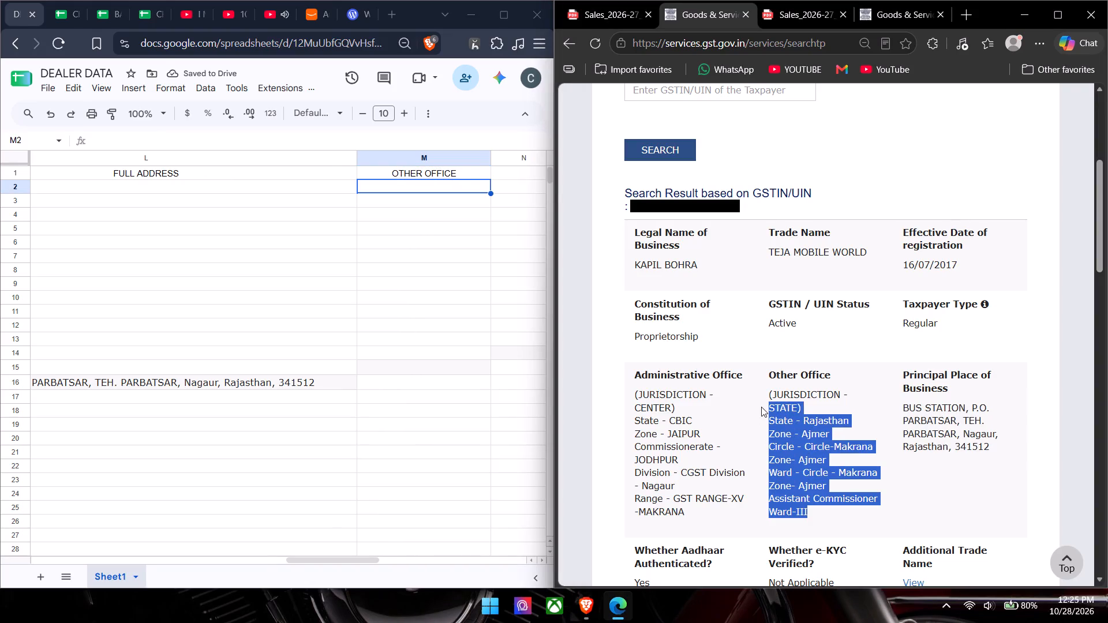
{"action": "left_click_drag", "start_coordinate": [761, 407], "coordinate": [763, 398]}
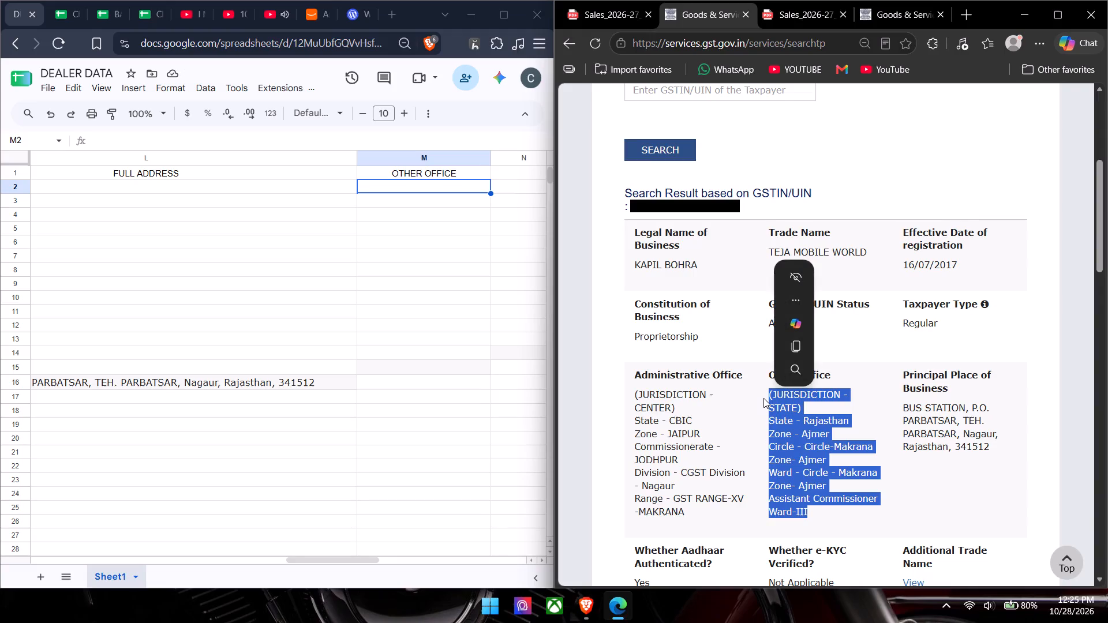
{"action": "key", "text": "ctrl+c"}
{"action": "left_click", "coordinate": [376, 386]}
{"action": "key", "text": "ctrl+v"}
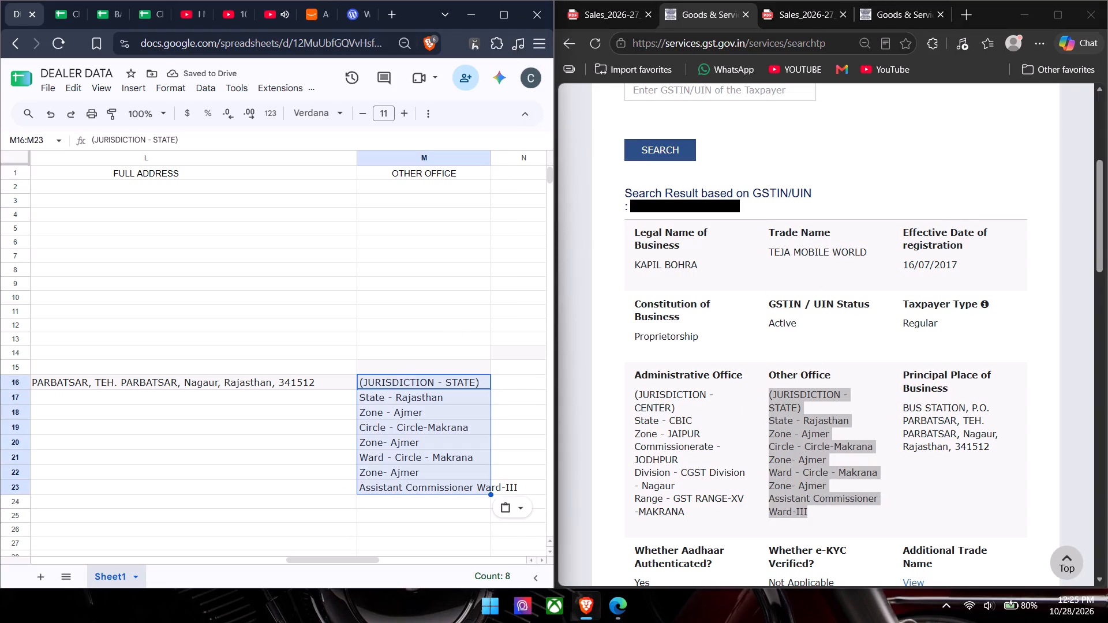
Examine the rest of the Teja Mobile World GST record, including its business activities and goods descriptions.
{"action": "scroll", "coordinate": [784, 428], "scroll_direction": "down", "scroll_amount": 2}
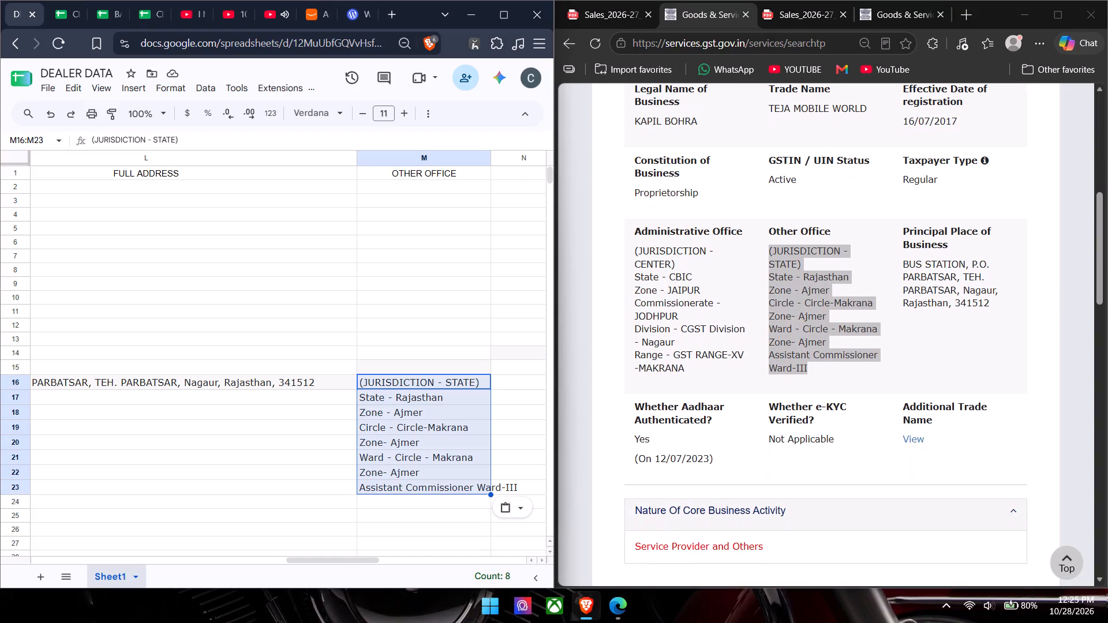
{"action": "scroll", "coordinate": [797, 410], "scroll_direction": "down", "scroll_amount": 4}
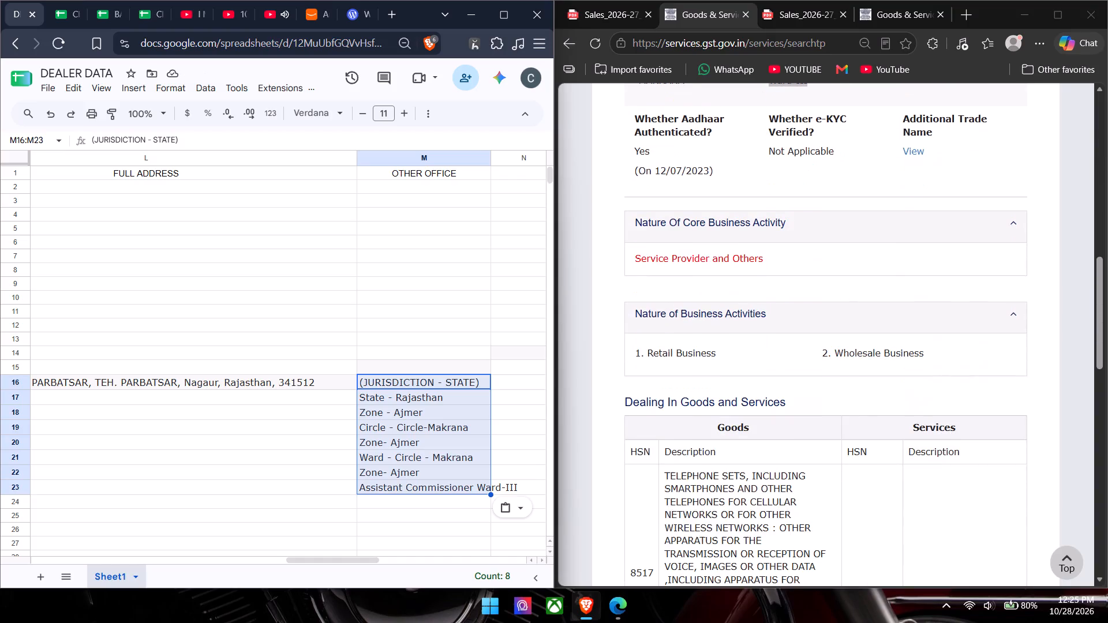
{"action": "scroll", "coordinate": [797, 410], "scroll_direction": "down", "scroll_amount": 15}
{"action": "scroll", "coordinate": [797, 410], "scroll_direction": "up", "scroll_amount": 11}
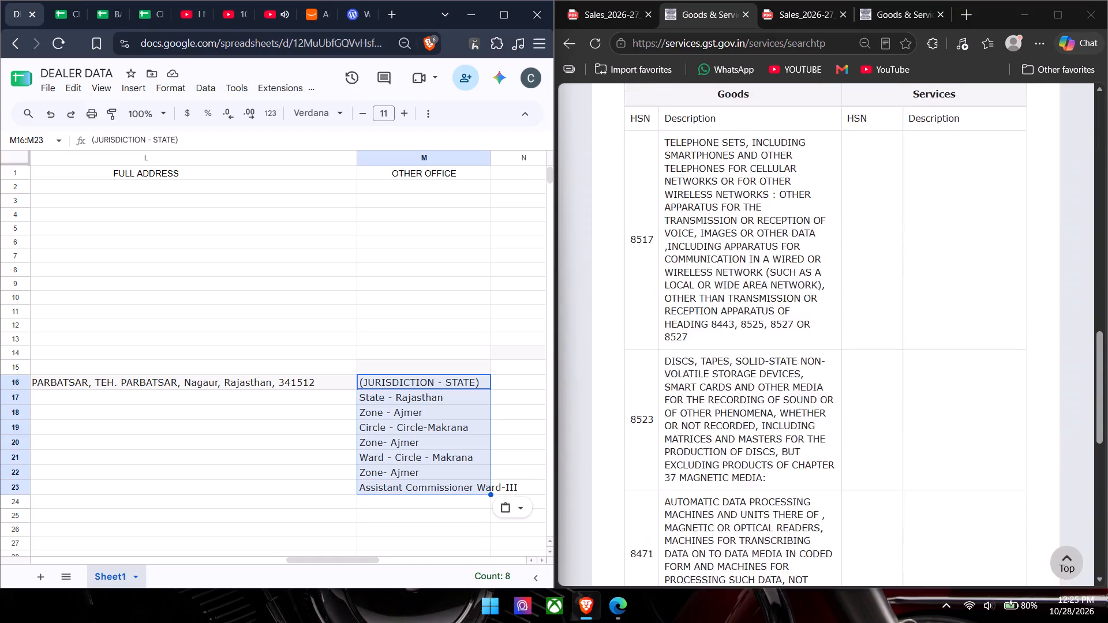
{"action": "scroll", "coordinate": [797, 410], "scroll_direction": "up", "scroll_amount": 5}
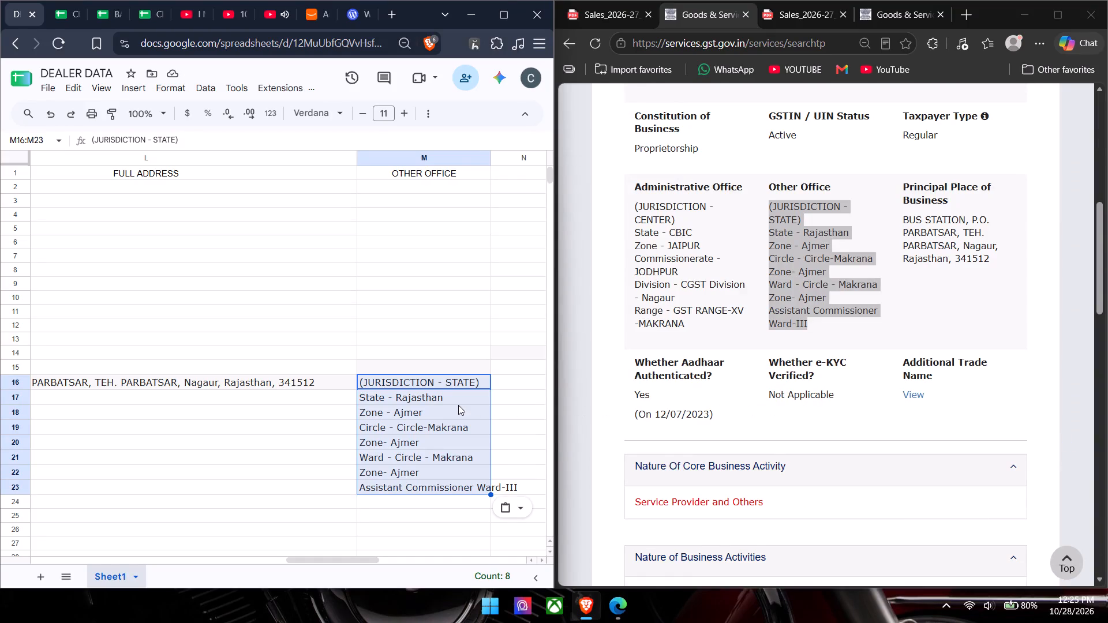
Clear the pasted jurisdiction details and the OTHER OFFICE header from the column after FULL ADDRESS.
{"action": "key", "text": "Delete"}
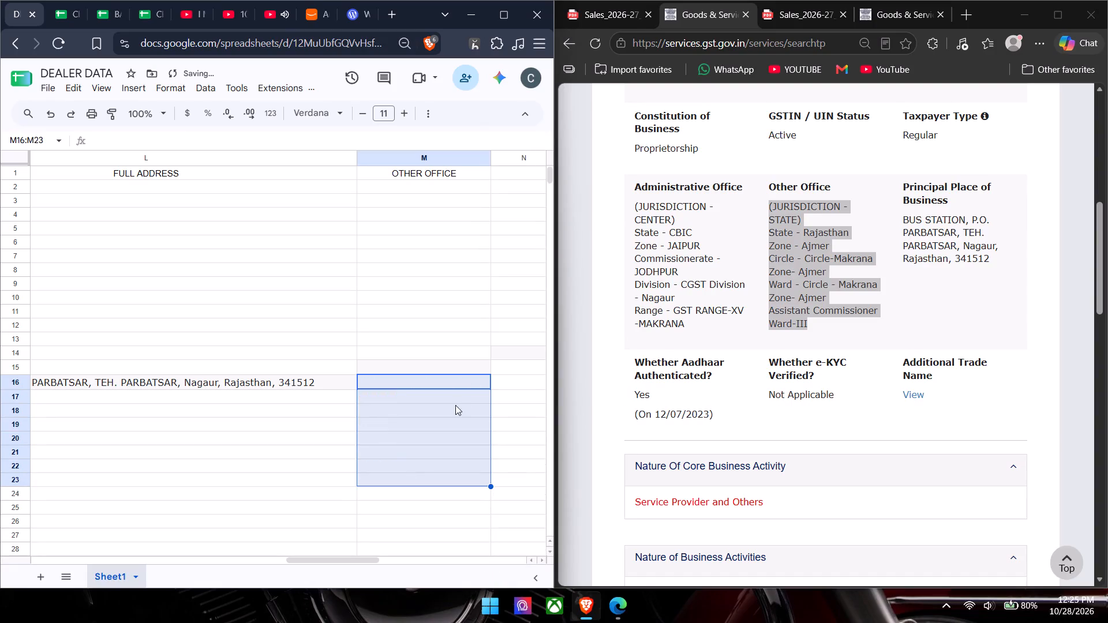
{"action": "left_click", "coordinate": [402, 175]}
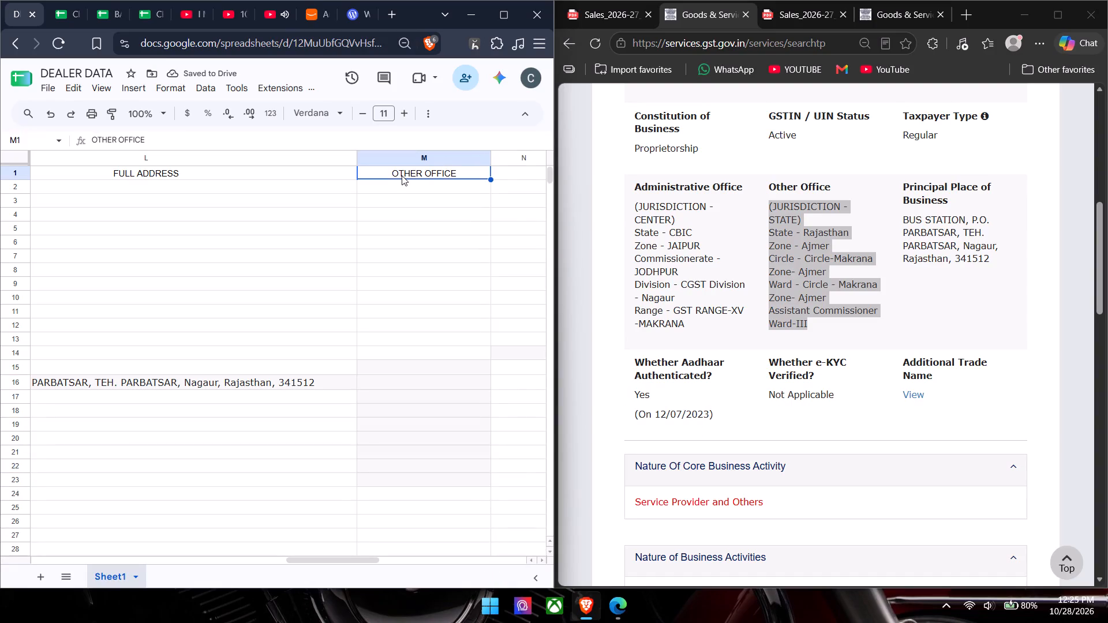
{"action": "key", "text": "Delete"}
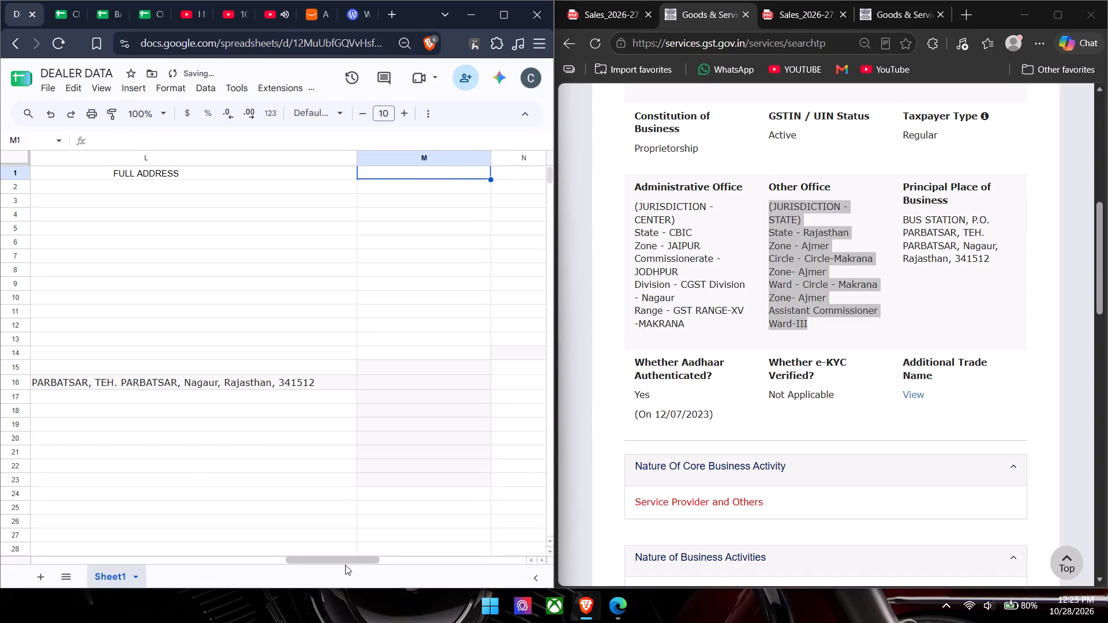
Review the SHREEJI E-VEHICLES and Teja Mobile World rows across their columns for missing entries, including the SHREEJI E-VEHICLES Address cell.
{"action": "left_click_drag", "start_coordinate": [348, 562], "coordinate": [107, 545]}
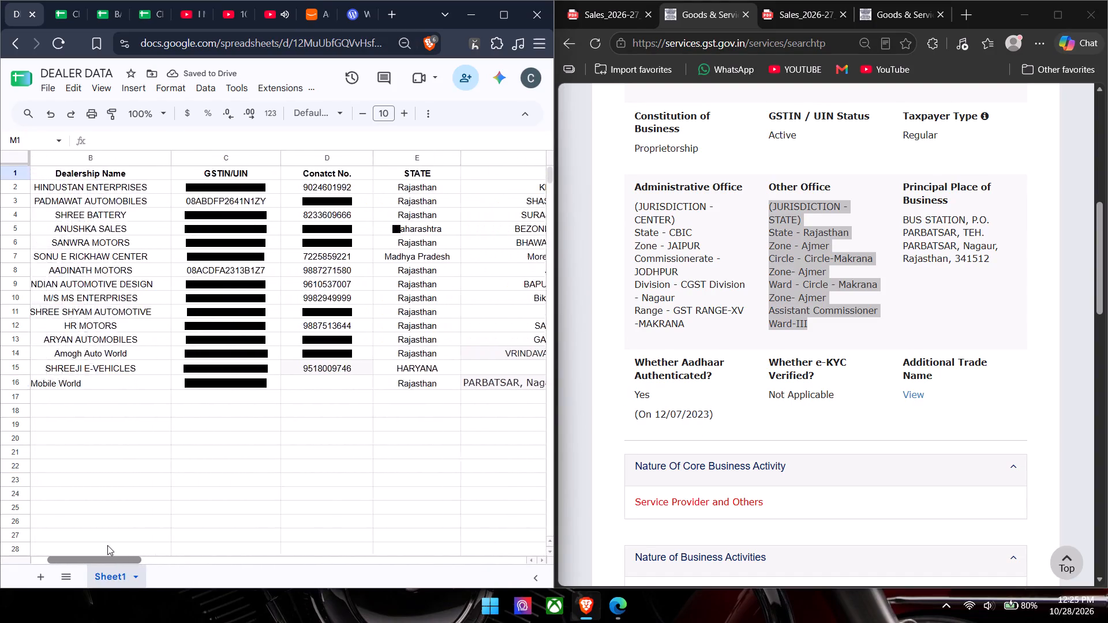
{"action": "left_click_drag", "start_coordinate": [107, 545], "coordinate": [128, 543]}
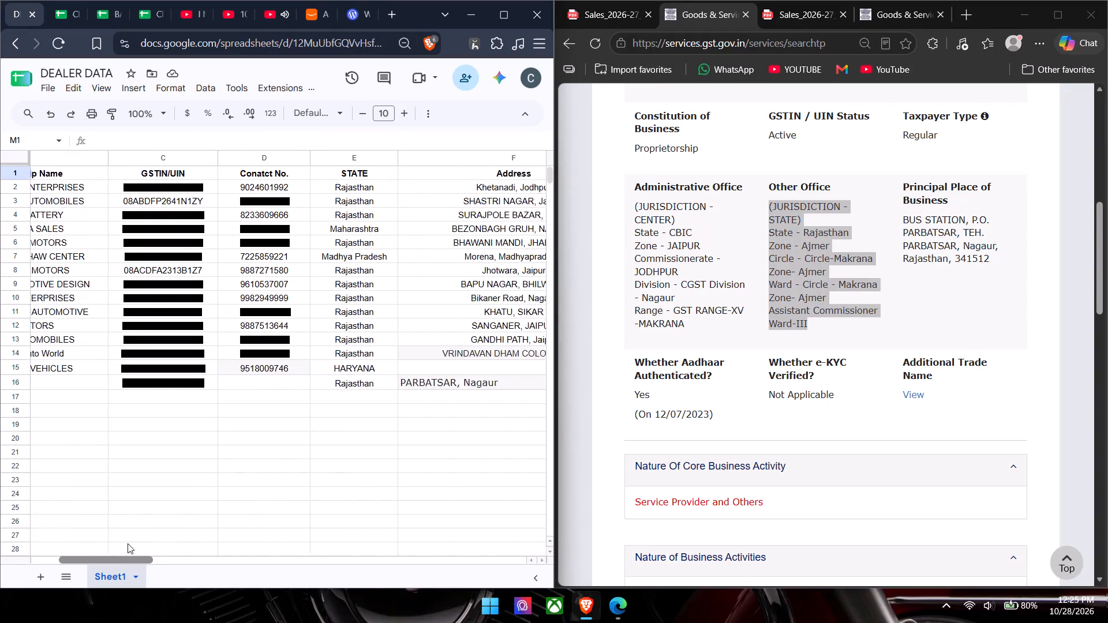
{"action": "left_click_drag", "start_coordinate": [128, 543], "coordinate": [227, 549]}
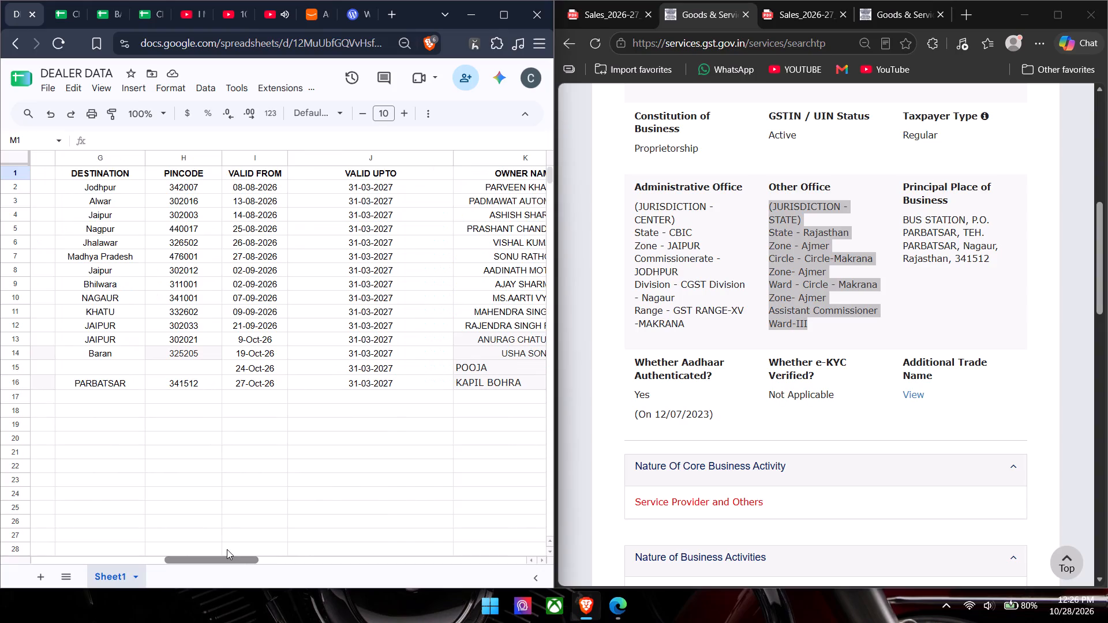
{"action": "left_click_drag", "start_coordinate": [227, 549], "coordinate": [95, 536]}
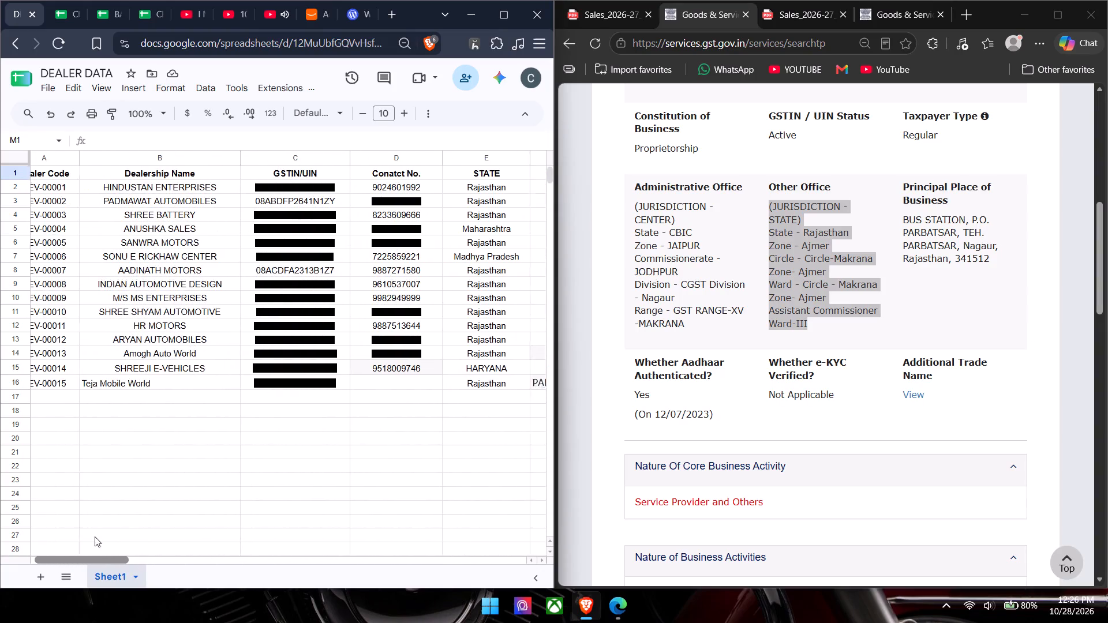
{"action": "left_click_drag", "start_coordinate": [95, 536], "coordinate": [53, 536]}
{"action": "left_click", "coordinate": [396, 373]}
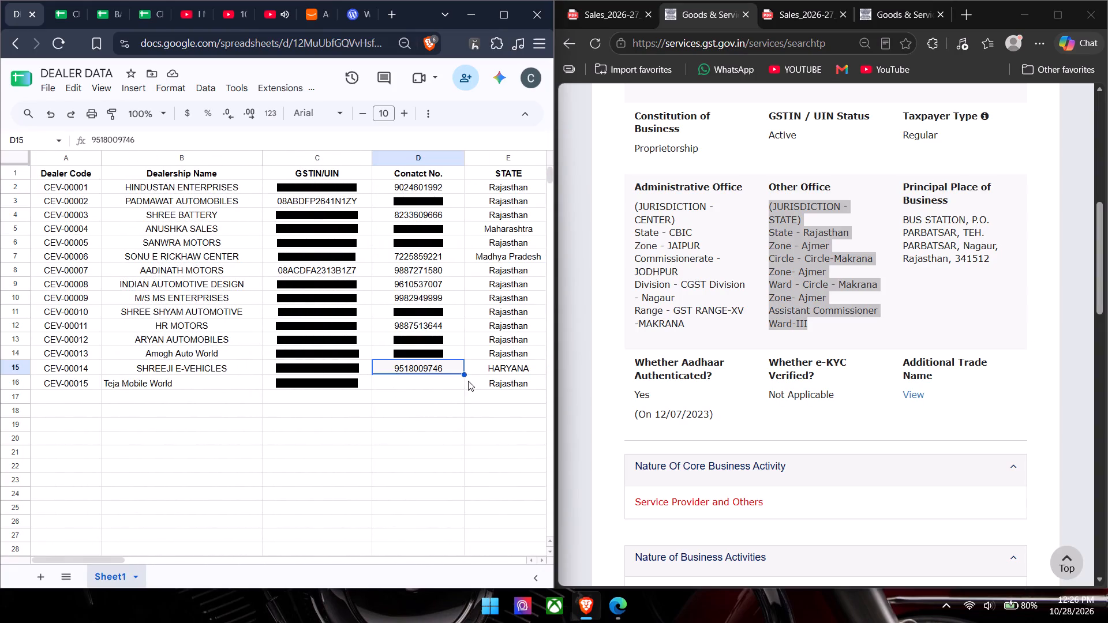
{"action": "left_click_drag", "start_coordinate": [93, 558], "coordinate": [177, 561]}
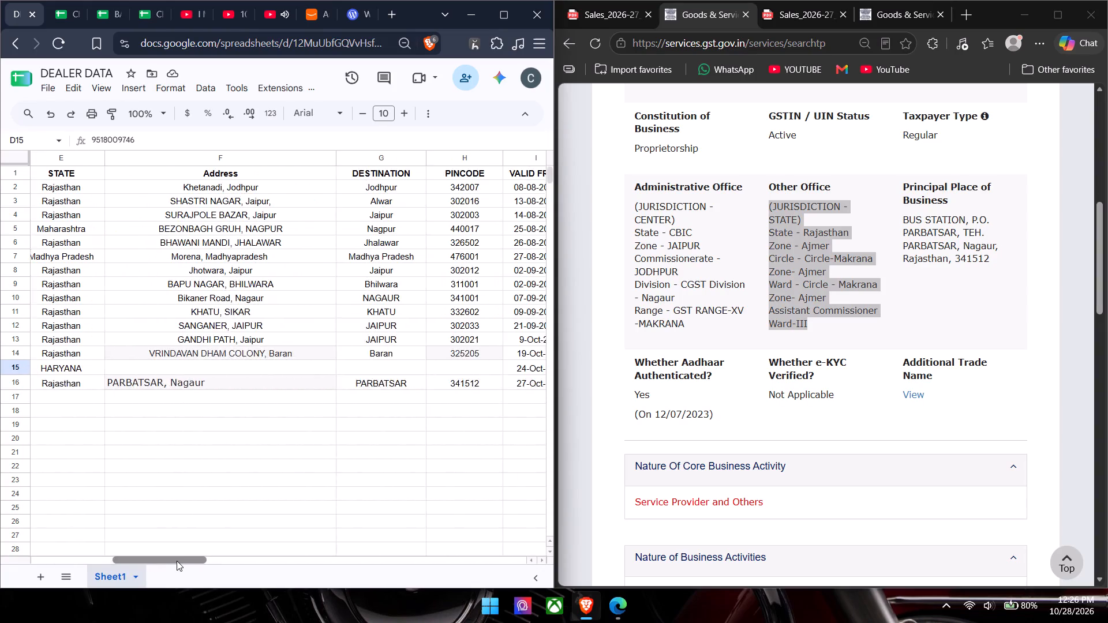
{"action": "left_click_drag", "start_coordinate": [177, 561], "coordinate": [164, 560]}
{"action": "left_click", "coordinate": [263, 365]}
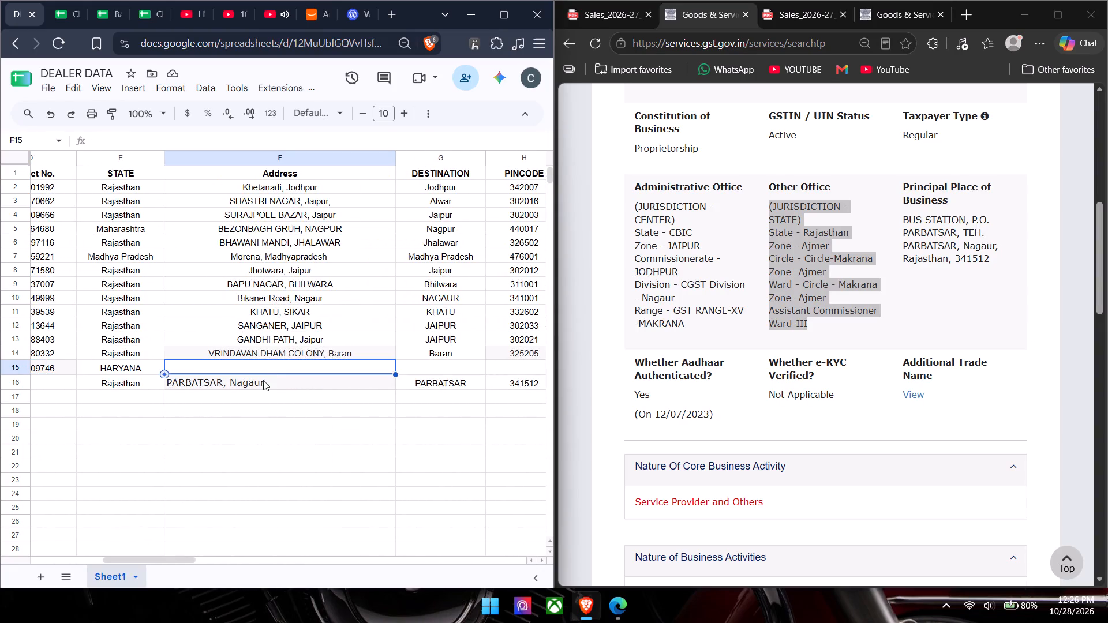
Compare the Teja Mobile World and SHREEJI E-VEHICLES GST portal records, checking their office and principal place of business details.
{"action": "left_click_drag", "start_coordinate": [869, 344], "coordinate": [875, 344]}
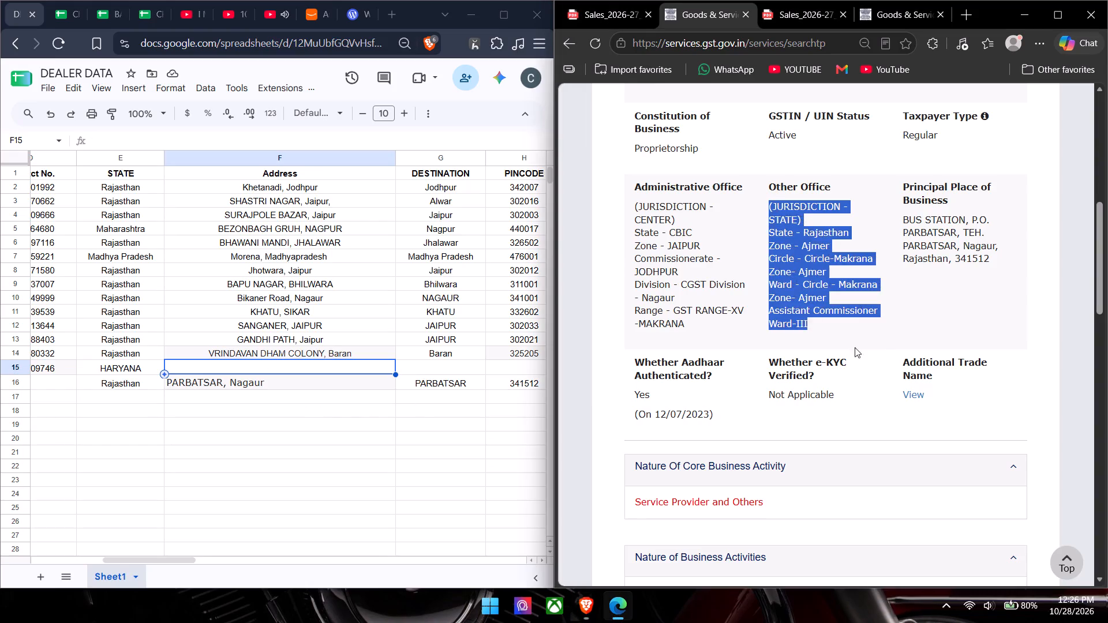
{"action": "scroll", "coordinate": [646, 428], "scroll_direction": "up", "scroll_amount": 5}
{"action": "scroll", "coordinate": [705, 401], "scroll_direction": "up", "scroll_amount": 4}
{"action": "left_click", "coordinate": [876, 388]}
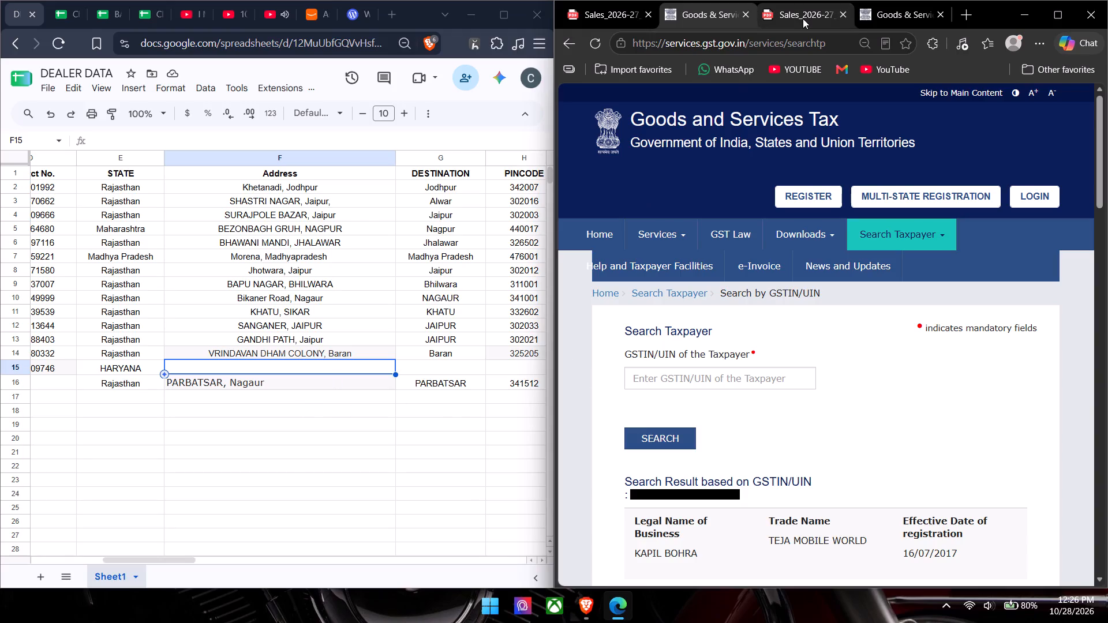
{"action": "scroll", "coordinate": [753, 350], "scroll_direction": "down", "scroll_amount": 3}
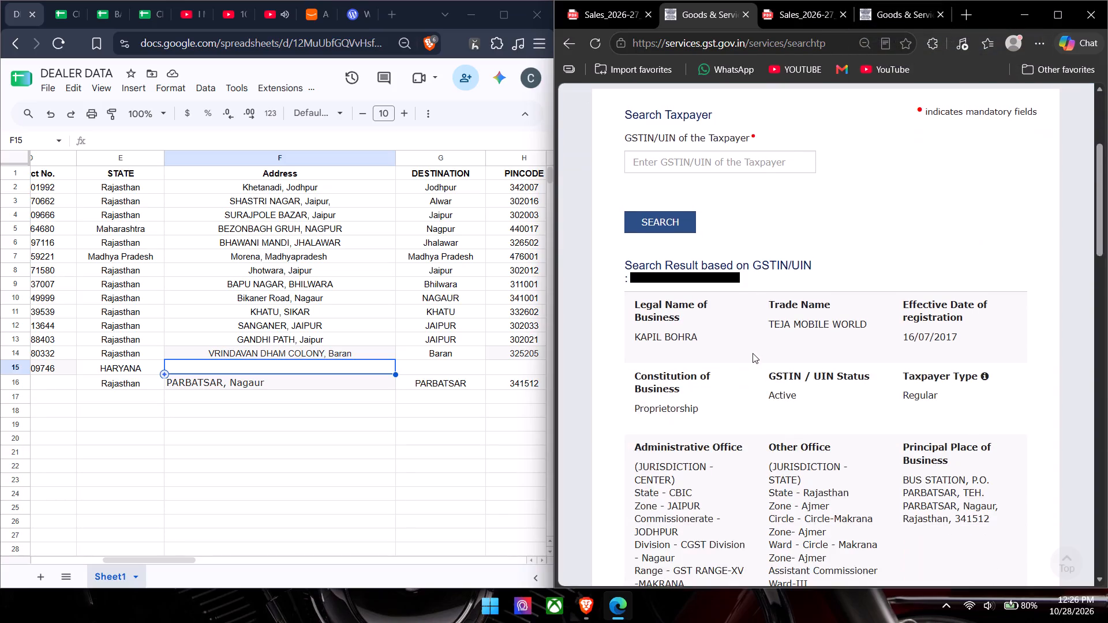
{"action": "scroll", "coordinate": [753, 353], "scroll_direction": "down", "scroll_amount": 2}
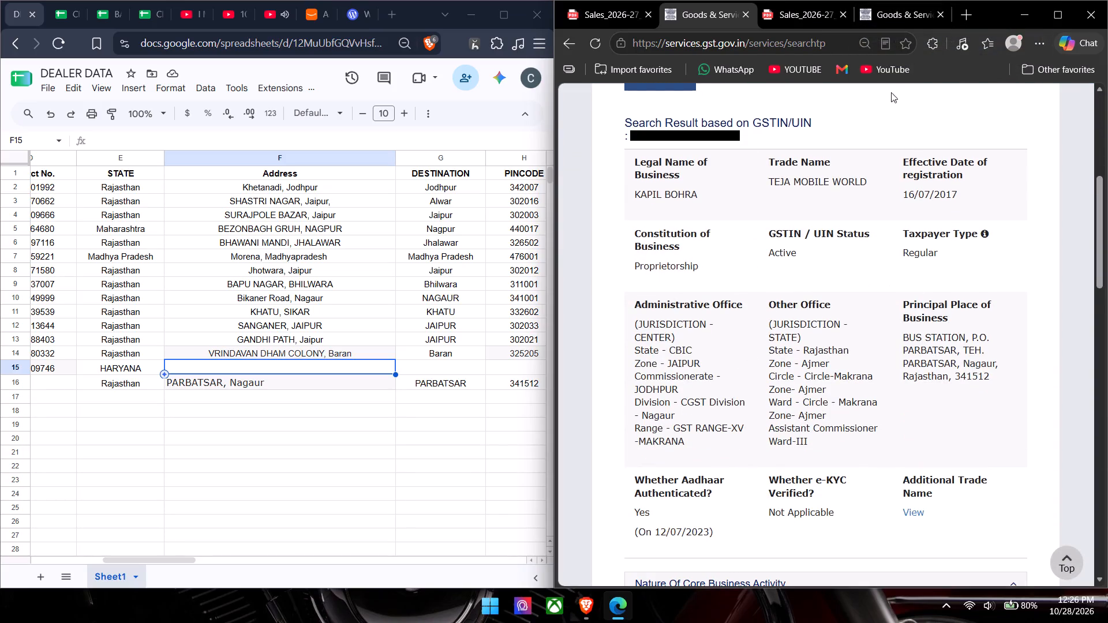
{"action": "left_click", "coordinate": [907, 9]}
{"action": "scroll", "coordinate": [890, 328], "scroll_direction": "down", "scroll_amount": 3}
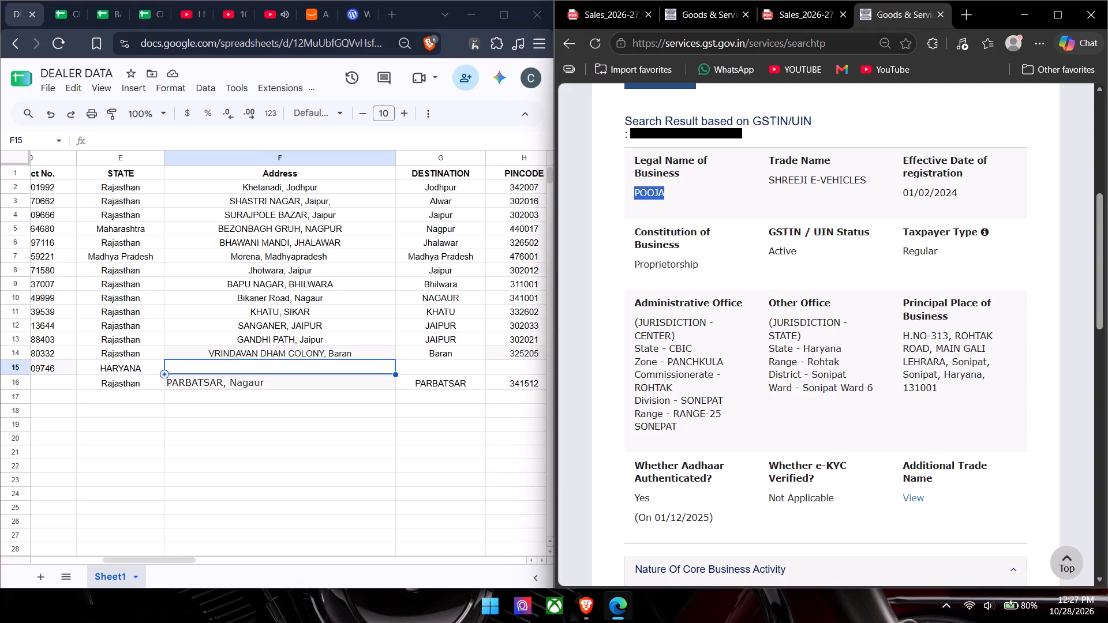
{"action": "left_click", "coordinate": [709, 21]}
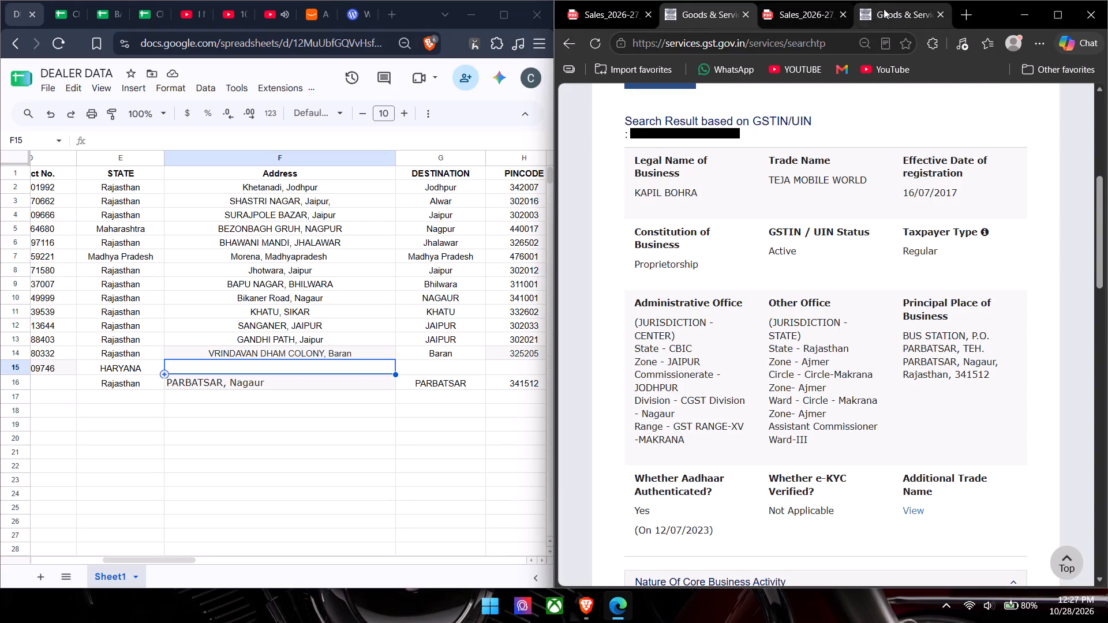
{"action": "left_click", "coordinate": [885, 7]}
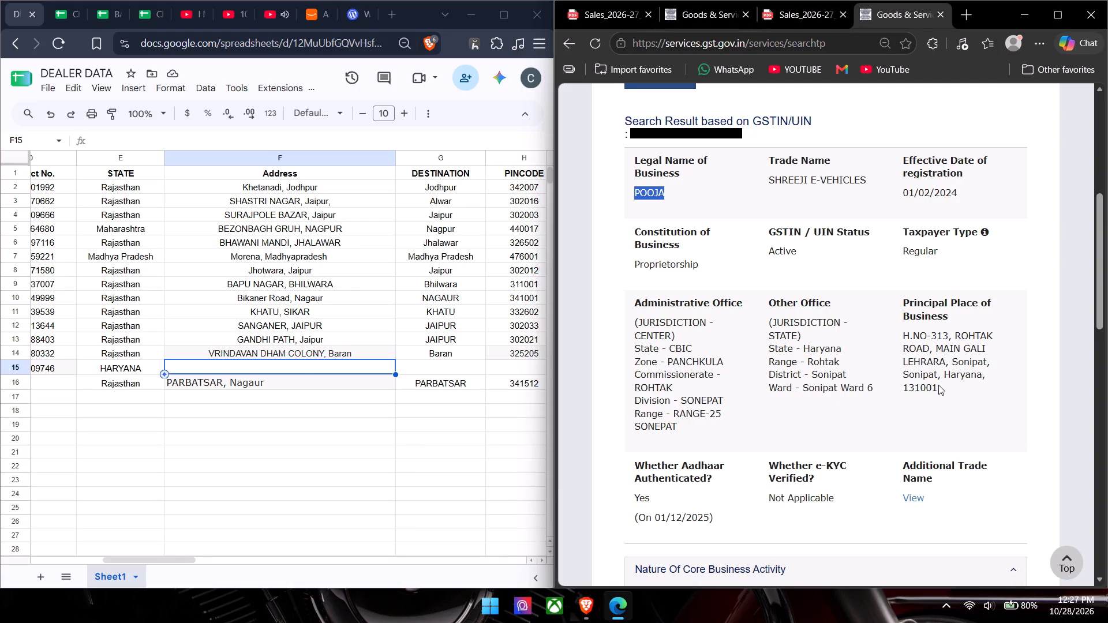
Copy the SHREEJI E-VEHICLES principal place of business from its GST record into that dealer's FULL ADDRESS cell.
{"action": "left_click_drag", "start_coordinate": [171, 560], "coordinate": [182, 558]}
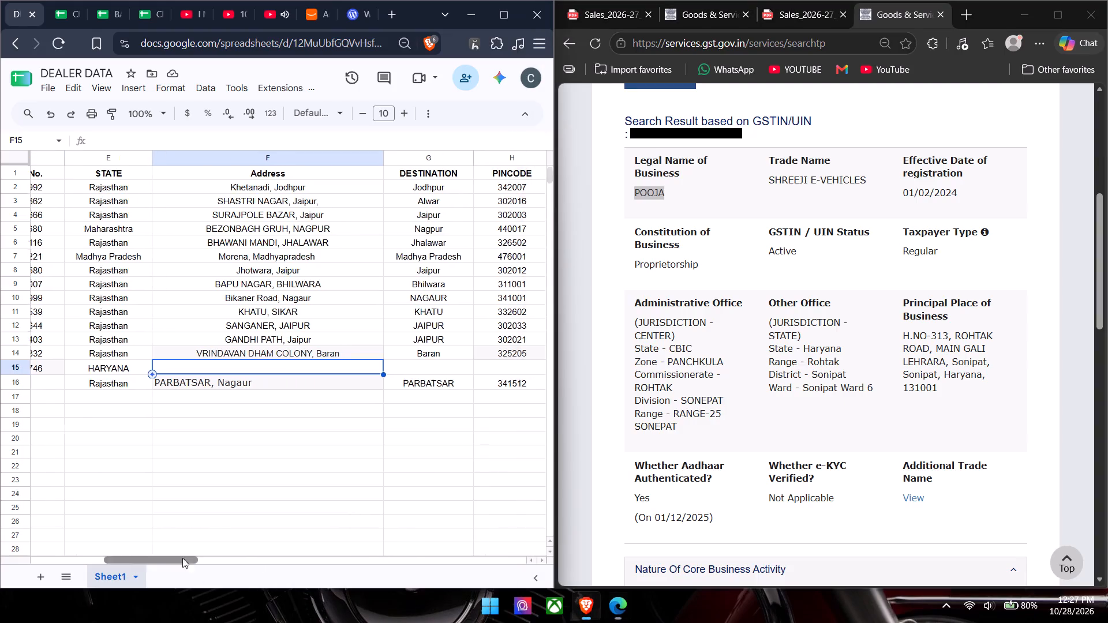
{"action": "left_click_drag", "start_coordinate": [182, 558], "coordinate": [320, 569]}
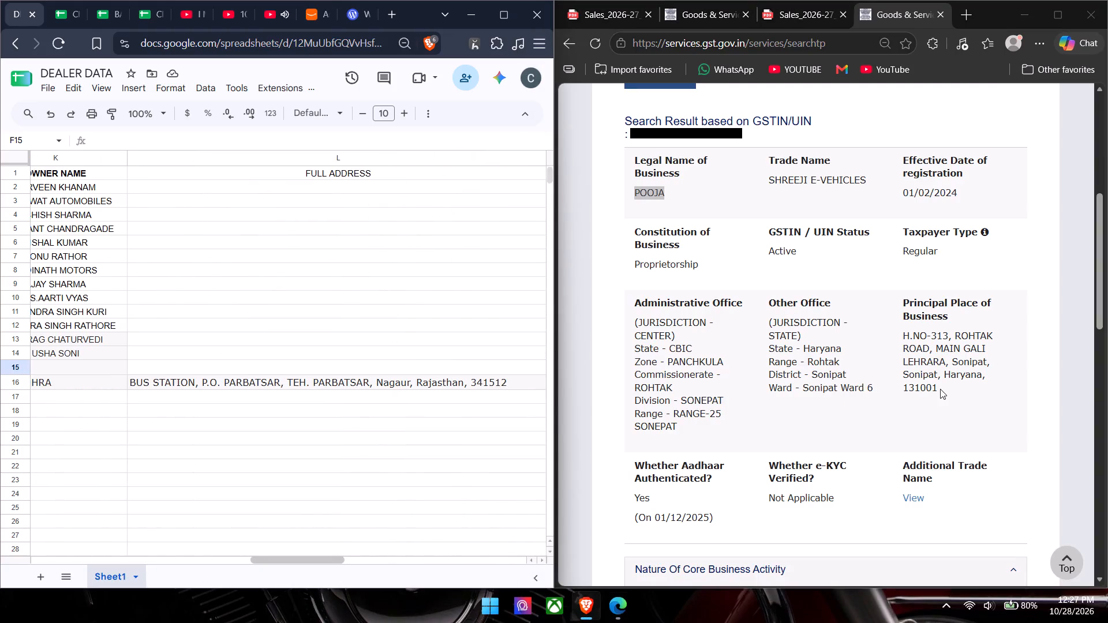
{"action": "left_click_drag", "start_coordinate": [940, 389], "coordinate": [900, 333]}
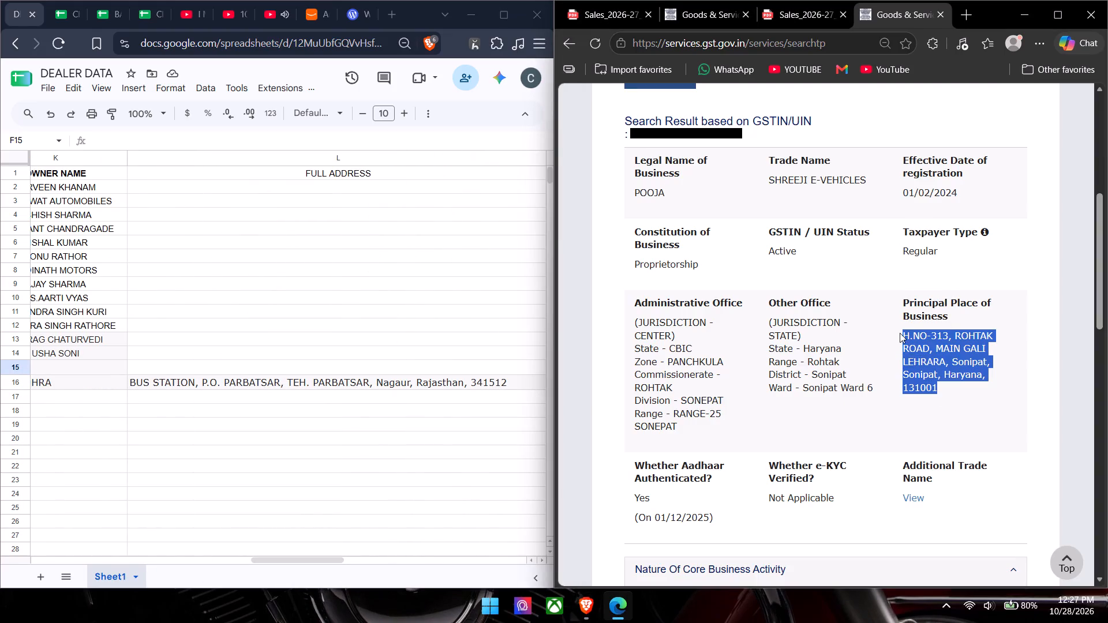
{"action": "key", "text": "ctrl+c"}
{"action": "left_click", "coordinate": [229, 363]}
{"action": "key", "text": "ctrl+v"}
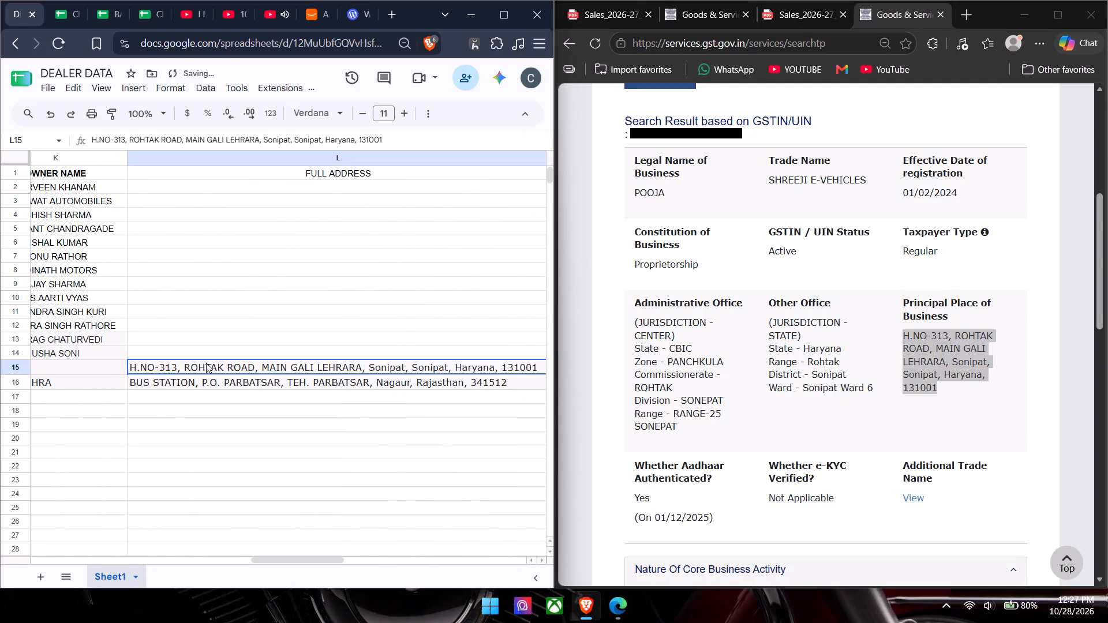
Enter 131001 as the PINCODE in the SHREEJI E-VEHICLES row.
{"action": "left_click_drag", "start_coordinate": [269, 564], "coordinate": [253, 561]}
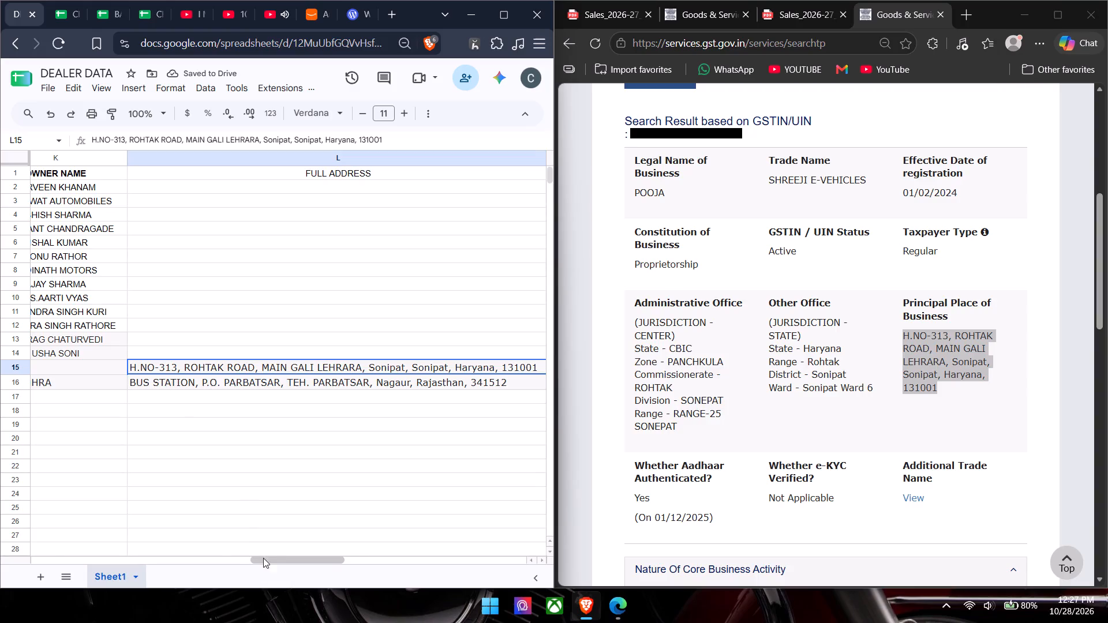
{"action": "left_click_drag", "start_coordinate": [272, 558], "coordinate": [207, 557]}
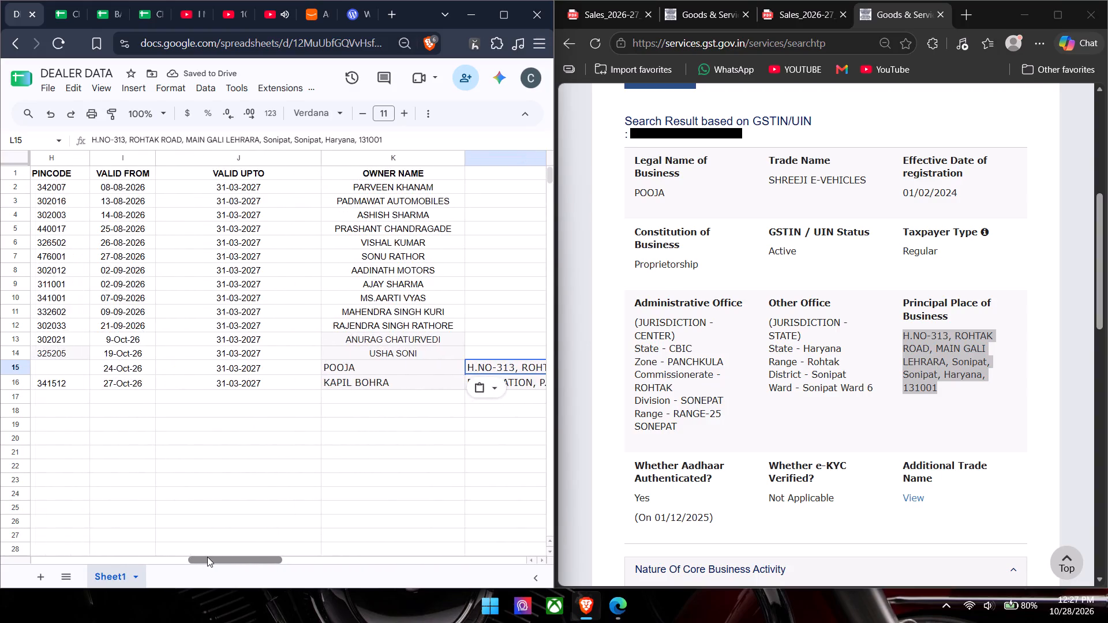
{"action": "left_click_drag", "start_coordinate": [207, 557], "coordinate": [184, 557]}
{"action": "left_click", "coordinate": [197, 361]}
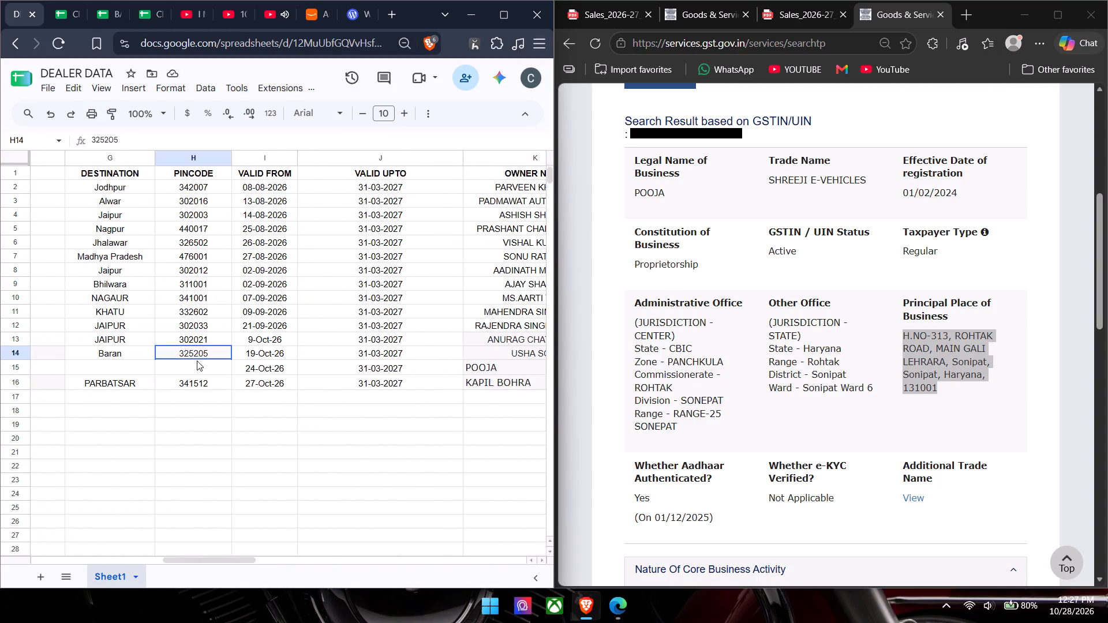
{"action": "left_click", "coordinate": [197, 369]}
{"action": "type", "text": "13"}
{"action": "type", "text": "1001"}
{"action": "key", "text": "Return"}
Enter SONIPAT as the DESTINATION for SHREEJI E-VEHICLES.
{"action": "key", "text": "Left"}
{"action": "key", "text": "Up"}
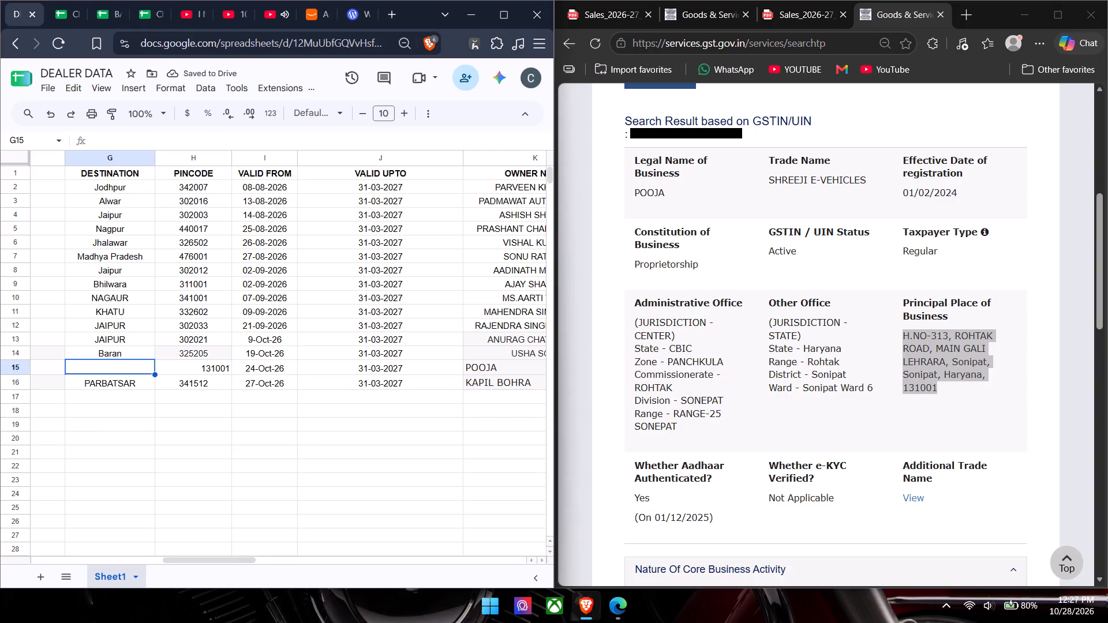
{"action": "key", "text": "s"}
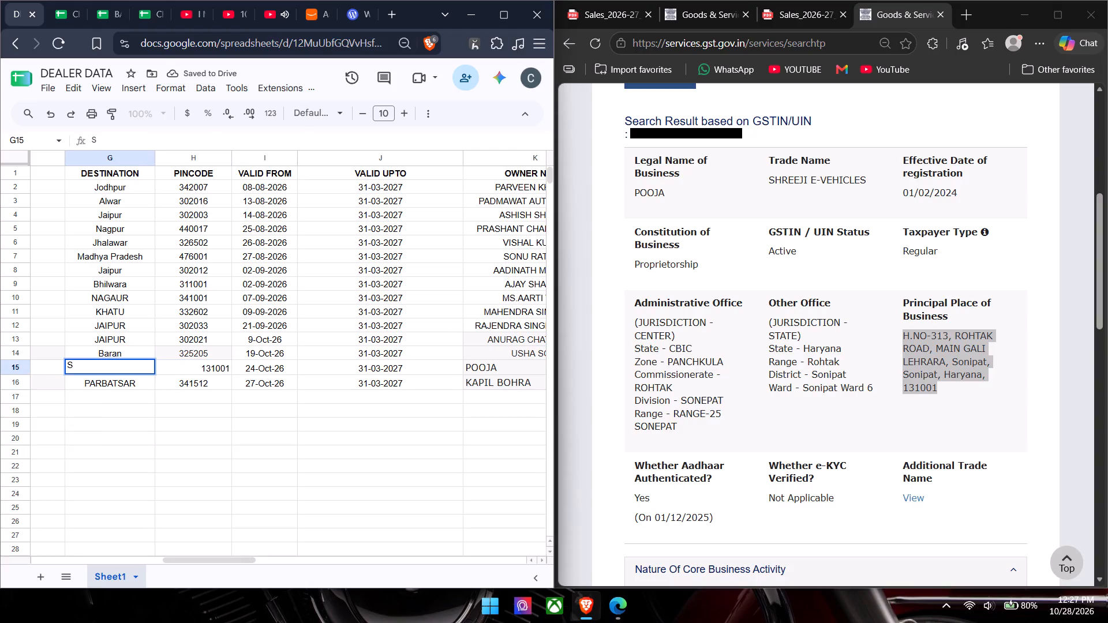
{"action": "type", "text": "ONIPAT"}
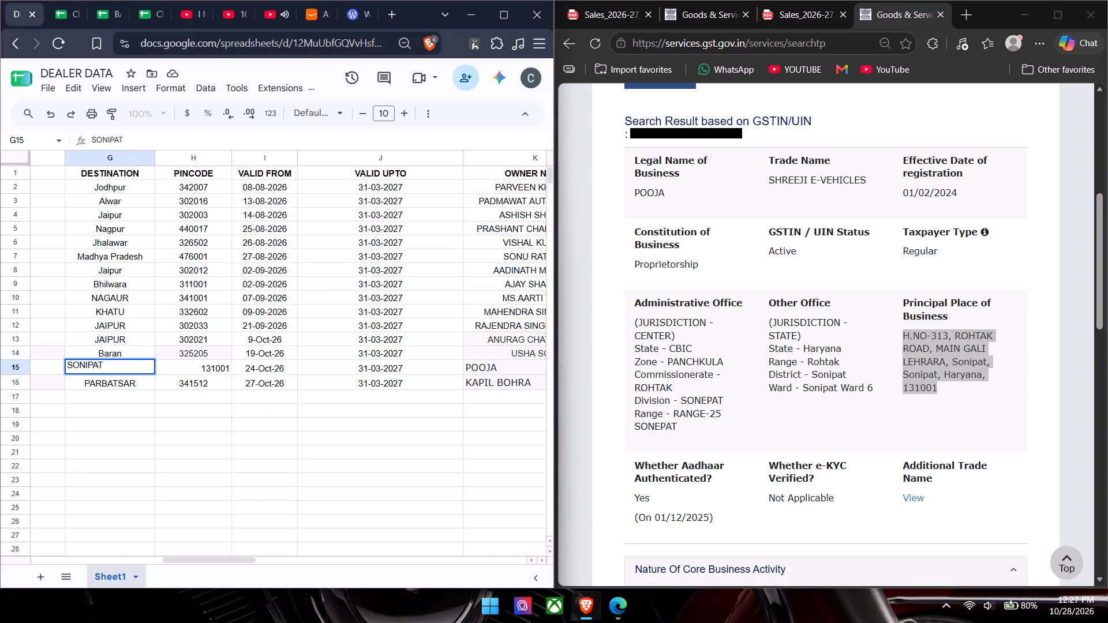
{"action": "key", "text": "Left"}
Copy "Sonipat, Haryana" from the GST record into the SHREEJI E-VEHICLES Address cell as values only.
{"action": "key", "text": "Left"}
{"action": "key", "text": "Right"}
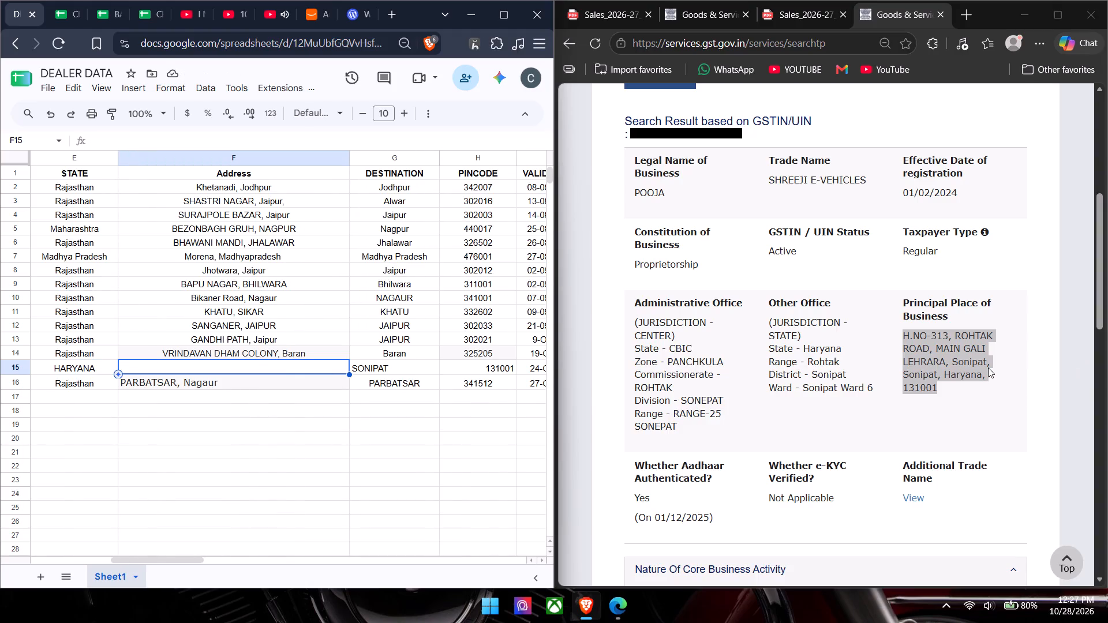
{"action": "left_click", "coordinate": [946, 373]}
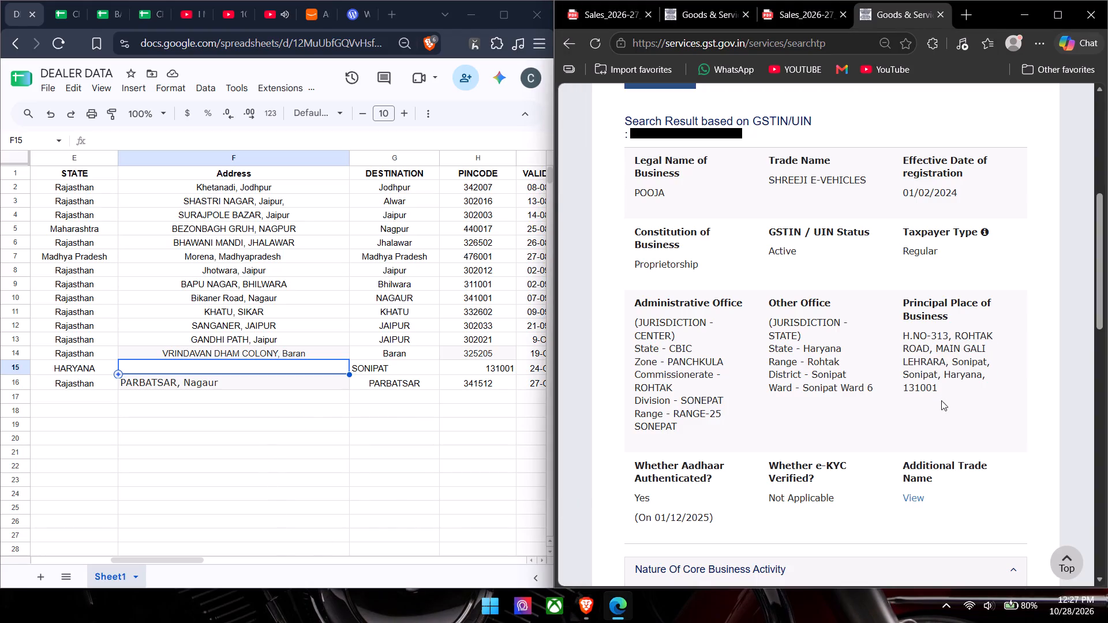
{"action": "left_click_drag", "start_coordinate": [982, 375], "coordinate": [900, 370]}
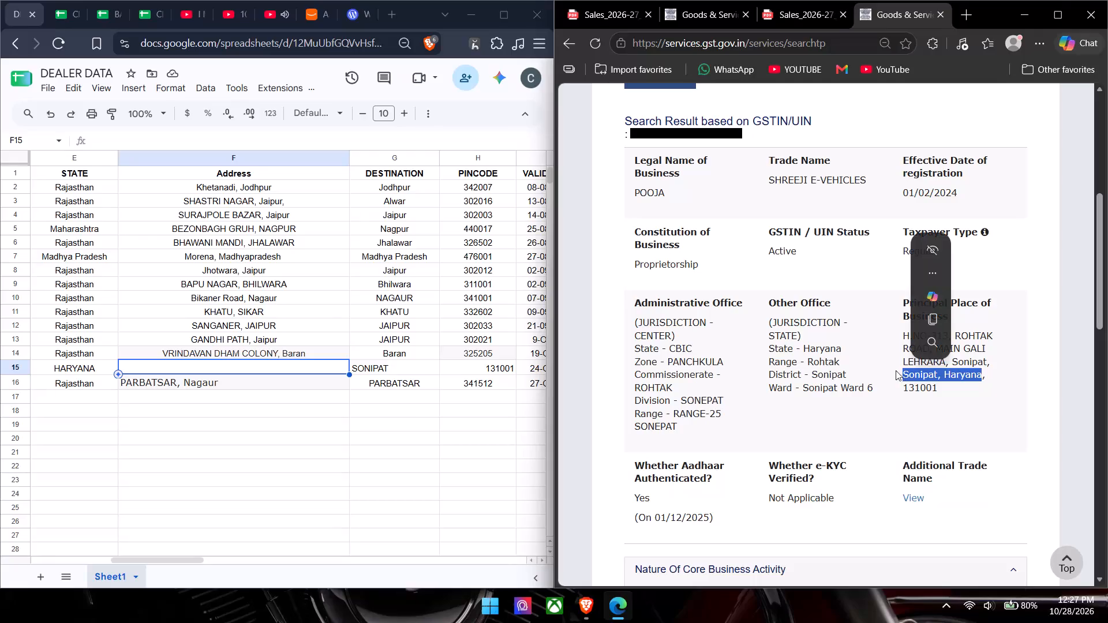
{"action": "left_click", "coordinate": [941, 321]}
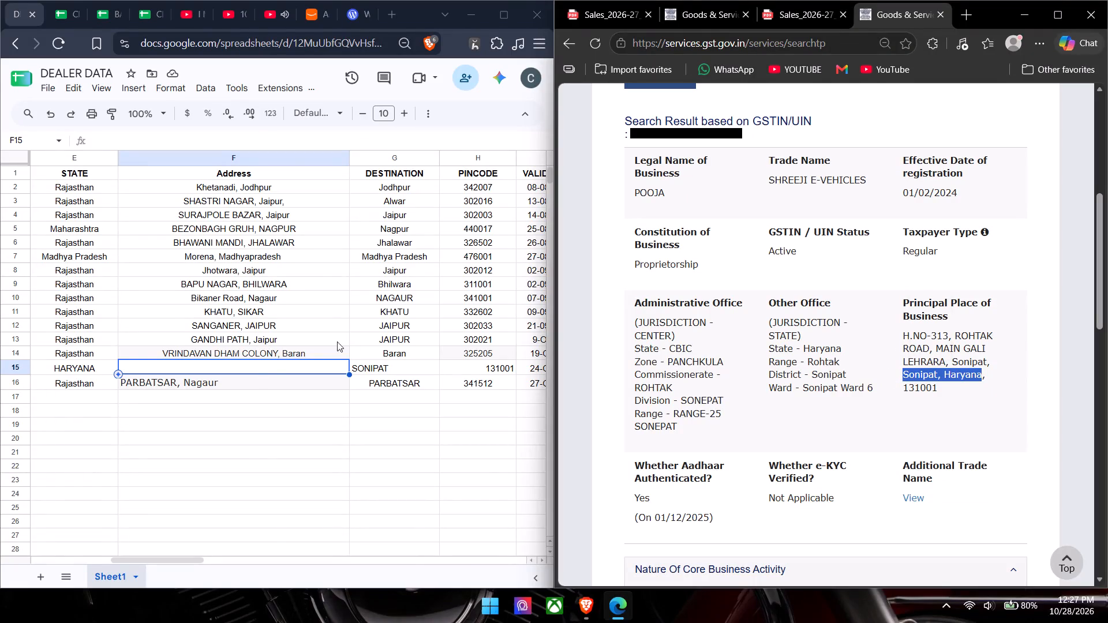
{"action": "right_click", "coordinate": [258, 363]}
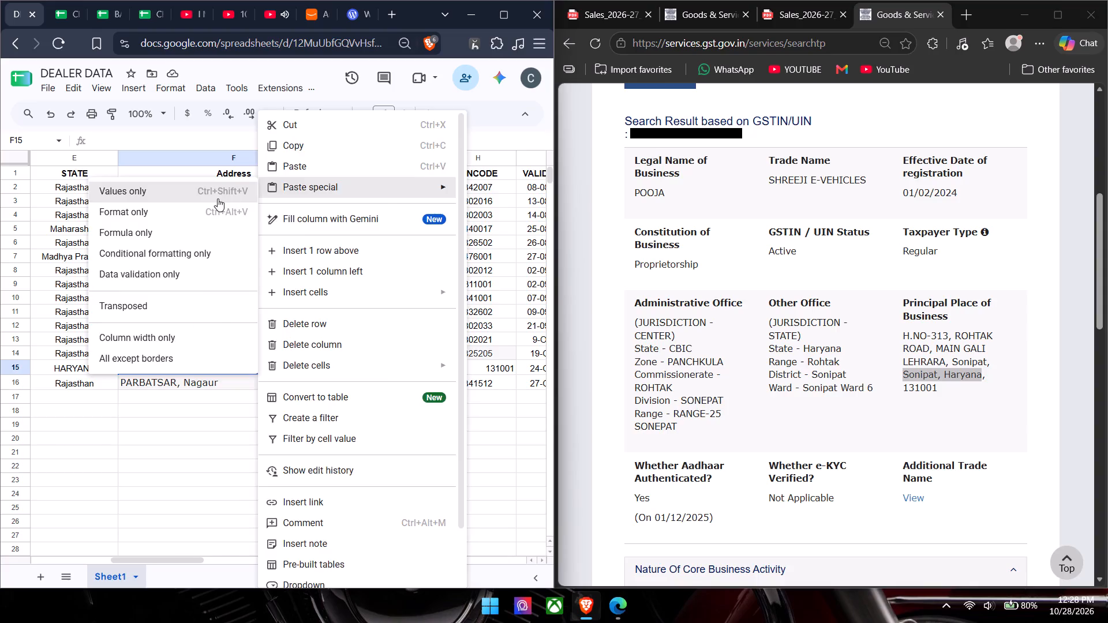
{"action": "left_click", "coordinate": [218, 198]}
Format the entire dealer table, headers included, in Arial at font size 10.
{"action": "left_click_drag", "start_coordinate": [171, 562], "coordinate": [170, 561]}
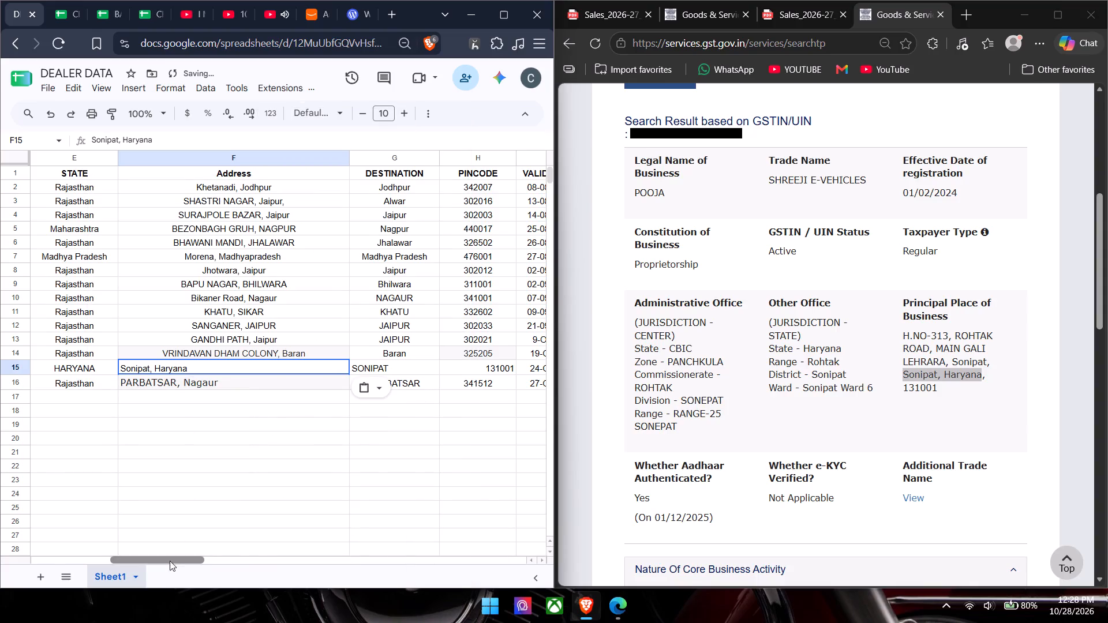
{"action": "left_click_drag", "start_coordinate": [170, 561], "coordinate": [69, 561]}
{"action": "left_click", "coordinate": [282, 294]}
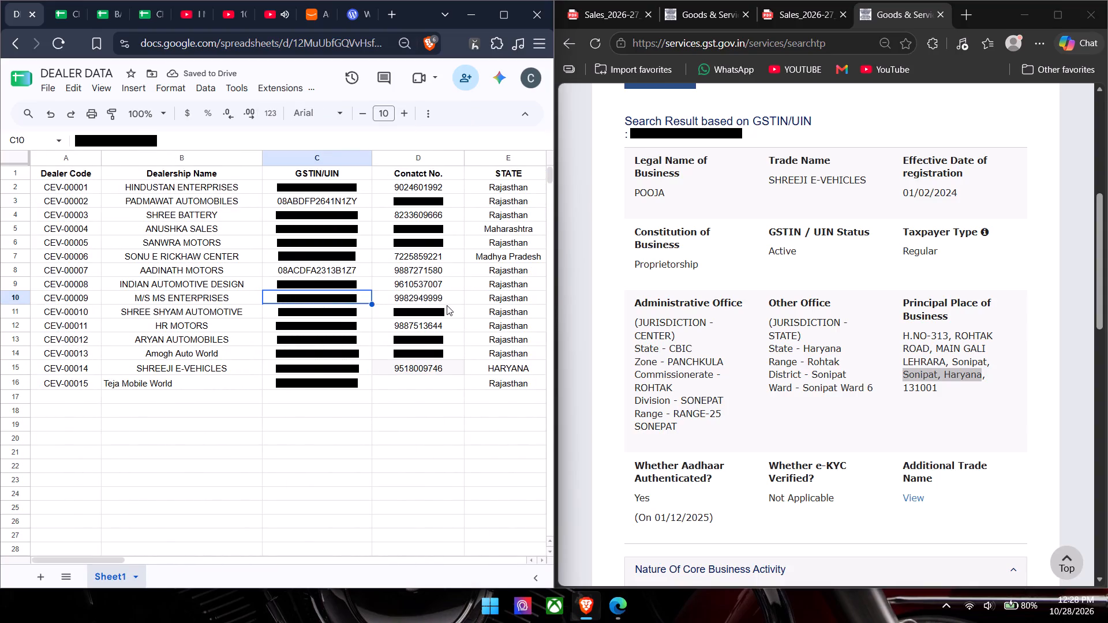
{"action": "left_click", "coordinate": [447, 305]}
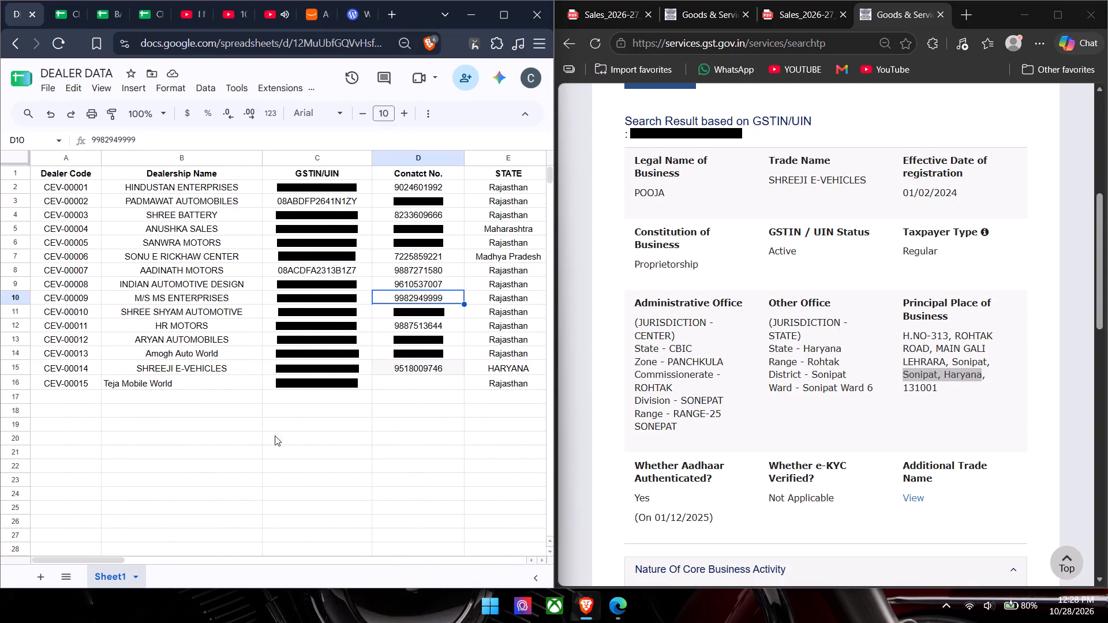
{"action": "key", "text": "ctrl+a"}
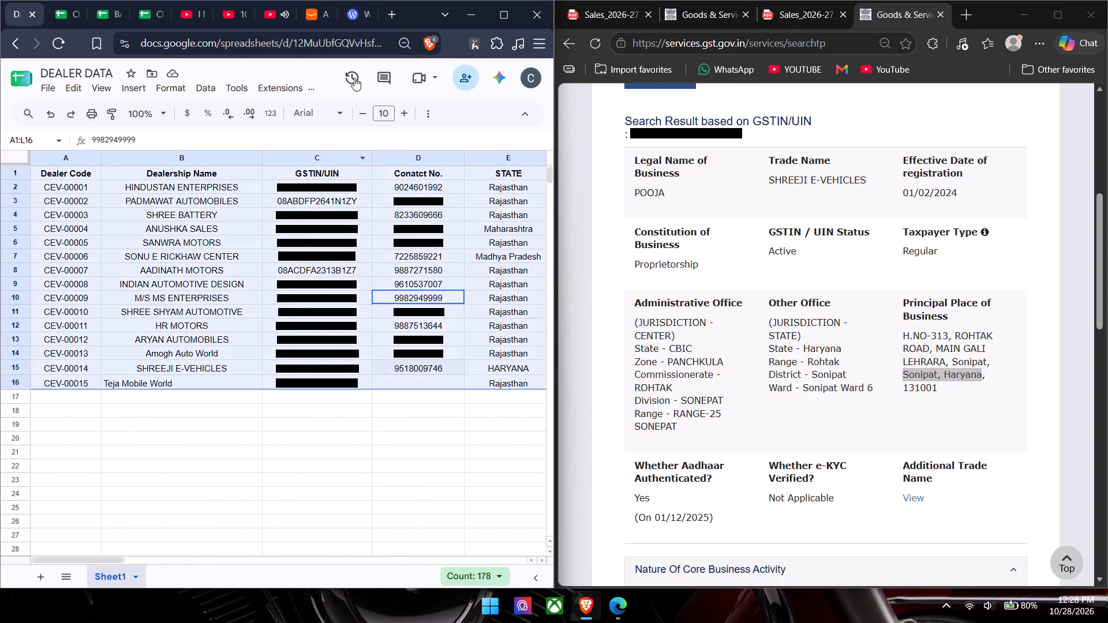
{"action": "left_click", "coordinate": [362, 118]}
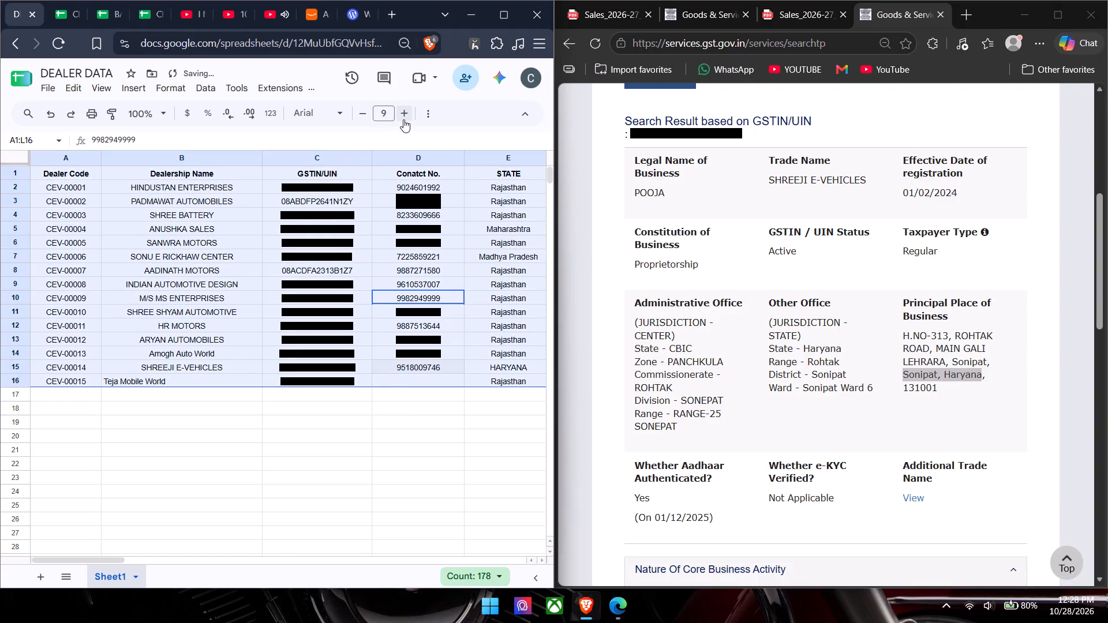
{"action": "left_click", "coordinate": [403, 119]}
{"action": "left_click", "coordinate": [340, 117]}
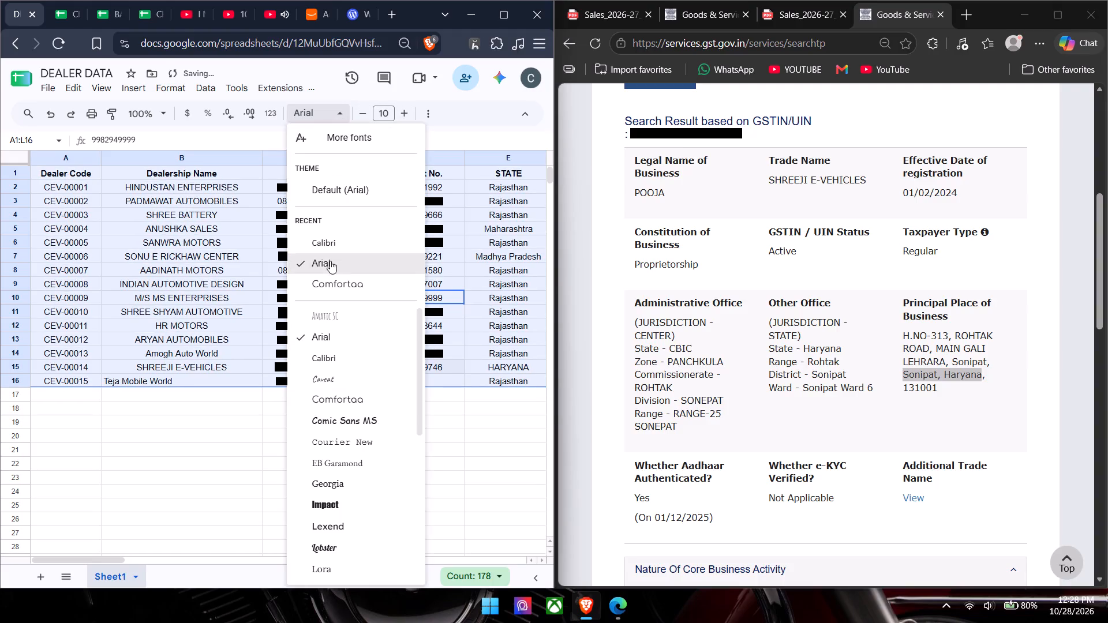
{"action": "left_click", "coordinate": [330, 261]}
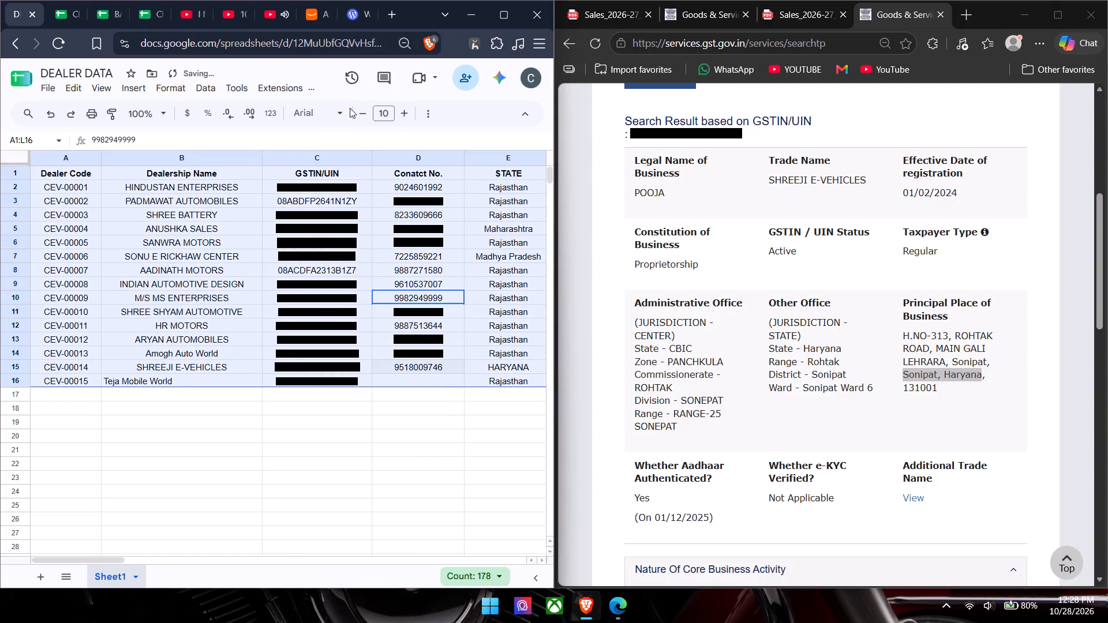
Maximize the spreadsheet window and centre-align every cell of the dealer table horizontally.
{"action": "left_click", "coordinate": [523, 115]}
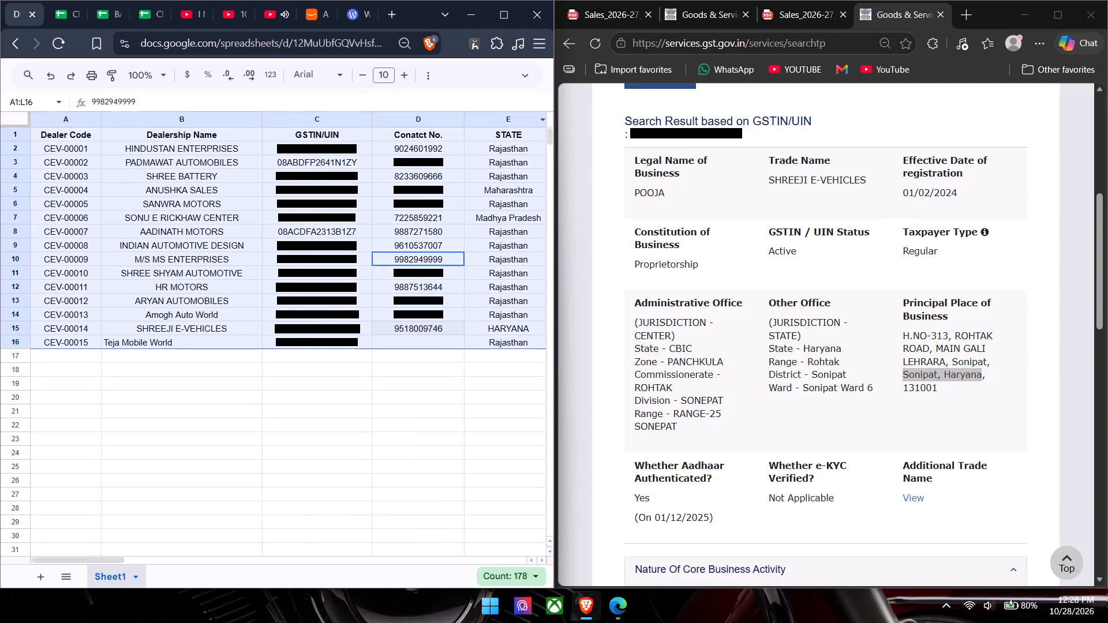
{"action": "left_click", "coordinate": [530, 78]}
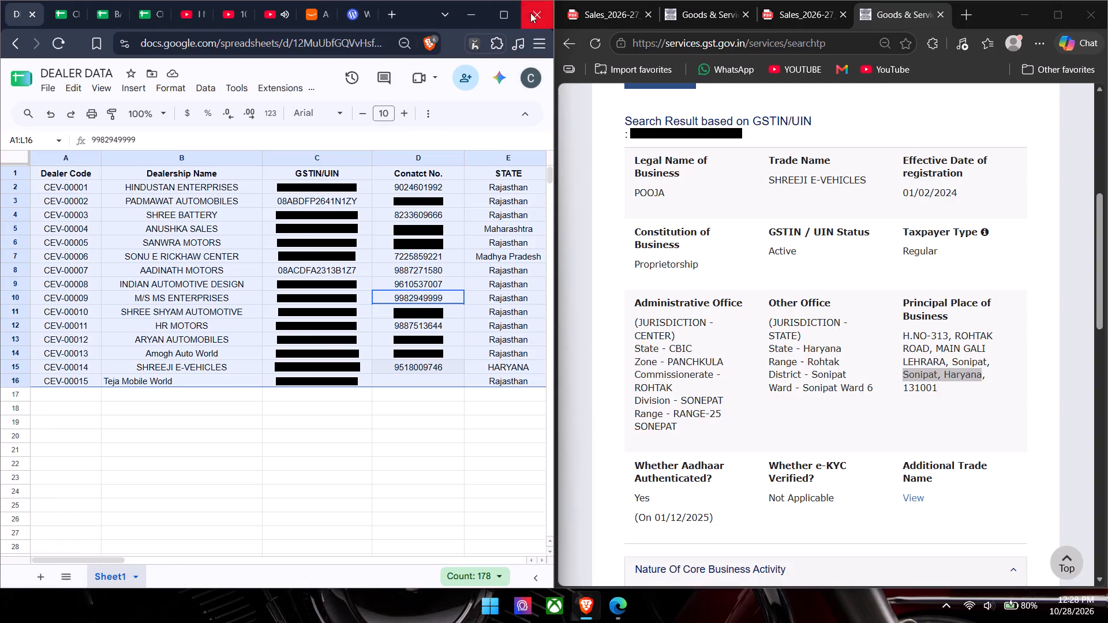
{"action": "left_click", "coordinate": [507, 17]}
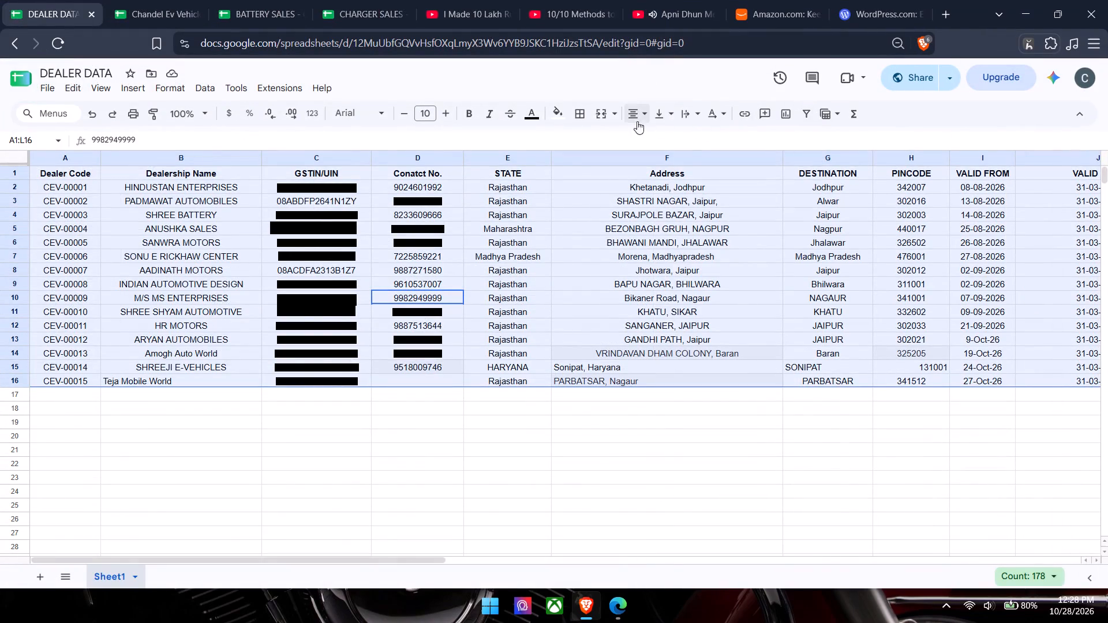
{"action": "left_click", "coordinate": [630, 119]}
{"action": "left_click", "coordinate": [658, 141]}
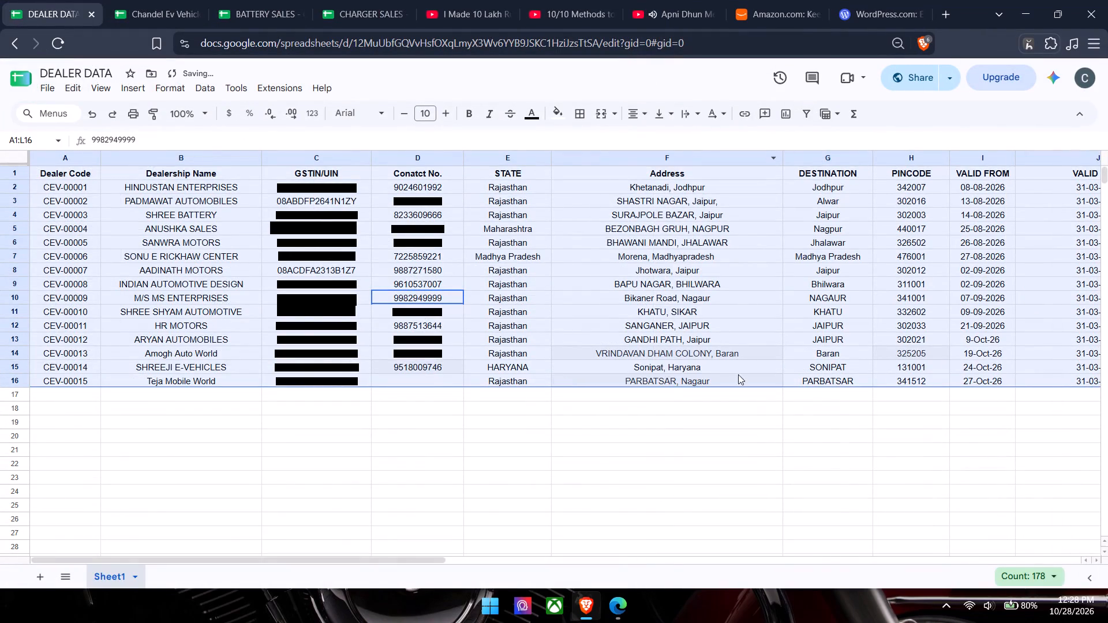
Freeze the first three columns, Dealer Code through GSTIN/UIN.
{"action": "left_click_drag", "start_coordinate": [392, 560], "coordinate": [416, 554]}
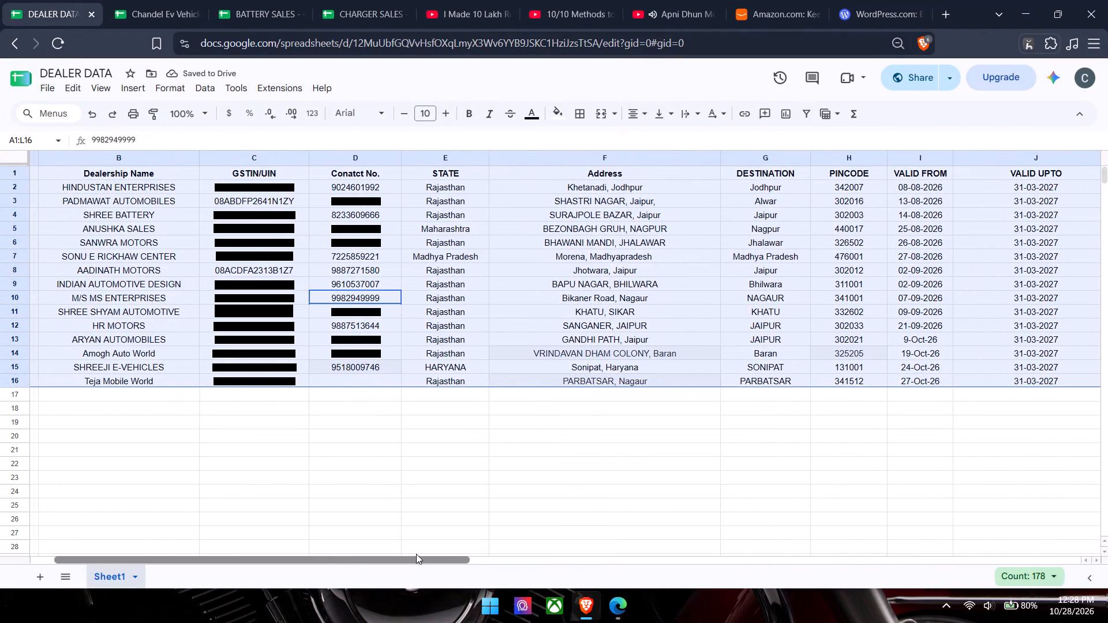
{"action": "left_click_drag", "start_coordinate": [416, 554], "coordinate": [728, 554]}
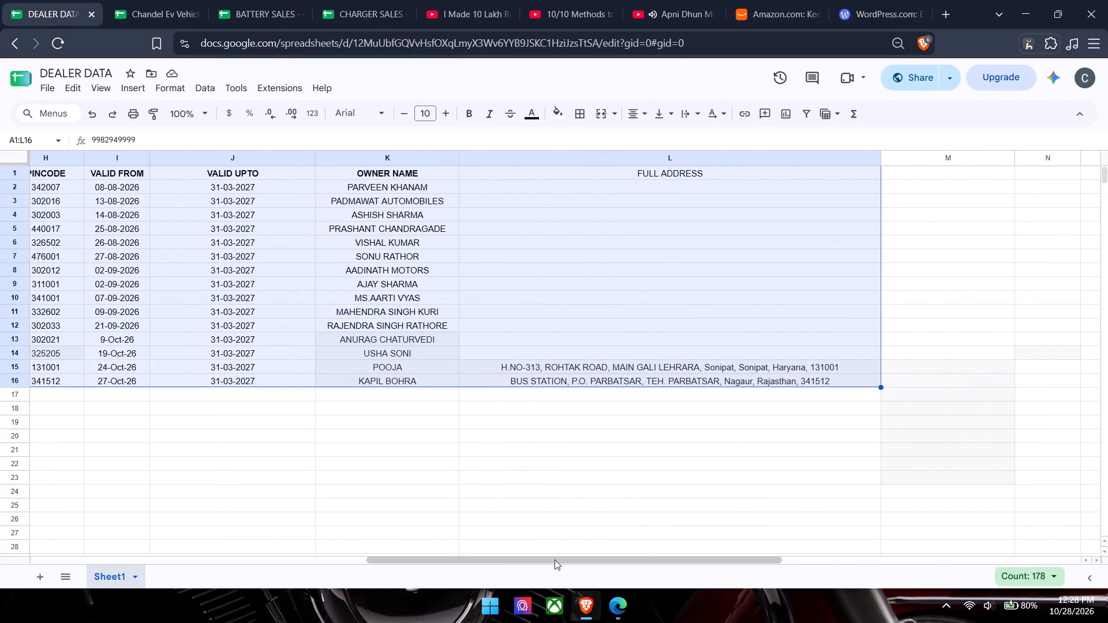
{"action": "left_click_drag", "start_coordinate": [555, 560], "coordinate": [138, 571]}
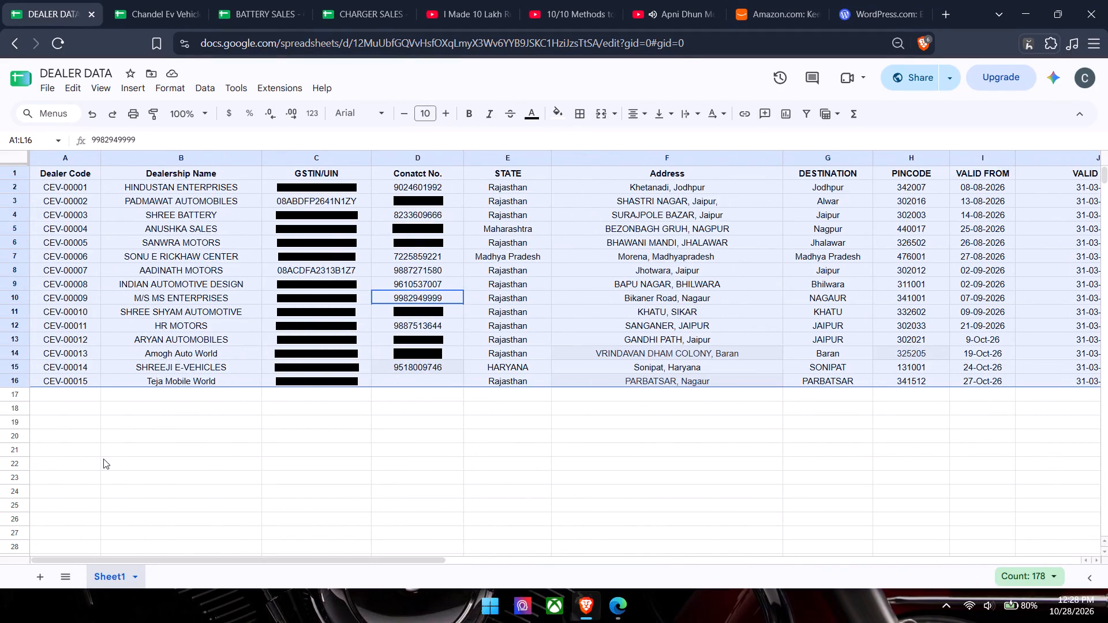
{"action": "left_click", "coordinate": [343, 445]}
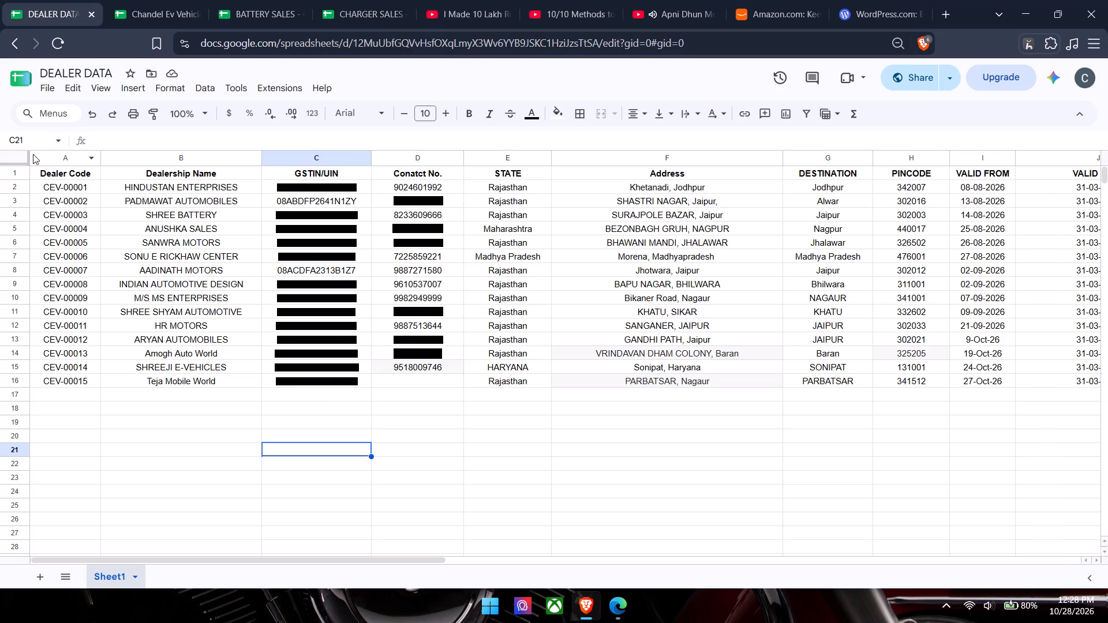
{"action": "left_click_drag", "start_coordinate": [28, 154], "coordinate": [354, 151]}
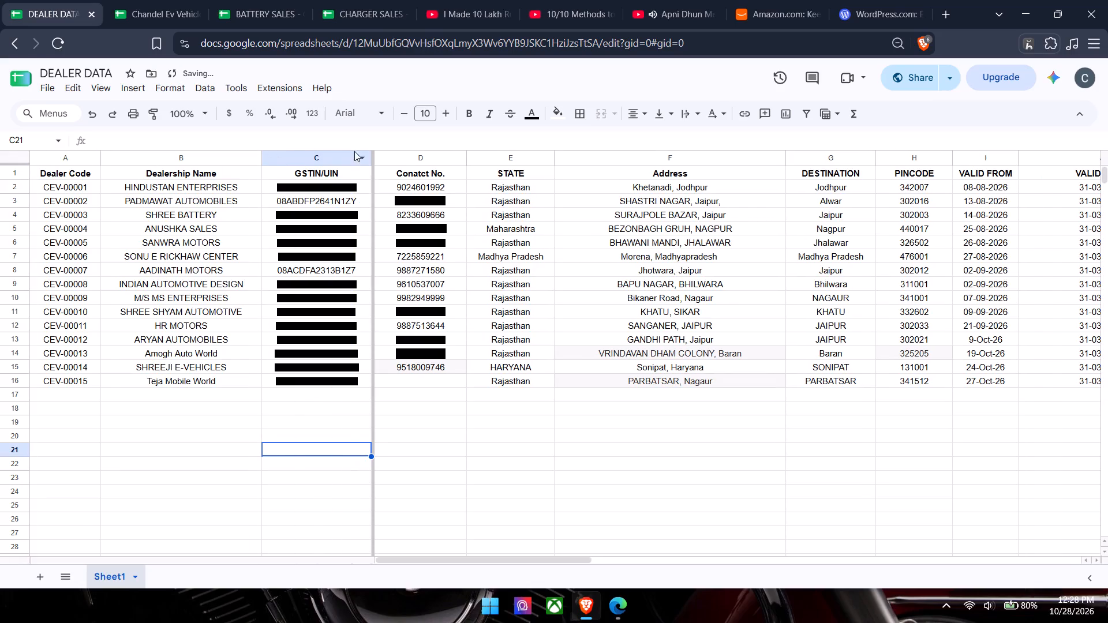
Bring the FULL ADDRESS column into view, copy Amogh Auto World's GSTIN, and place the spreadsheet window side by side with the GST portal.
{"action": "left_click_drag", "start_coordinate": [500, 559], "coordinate": [761, 565]}
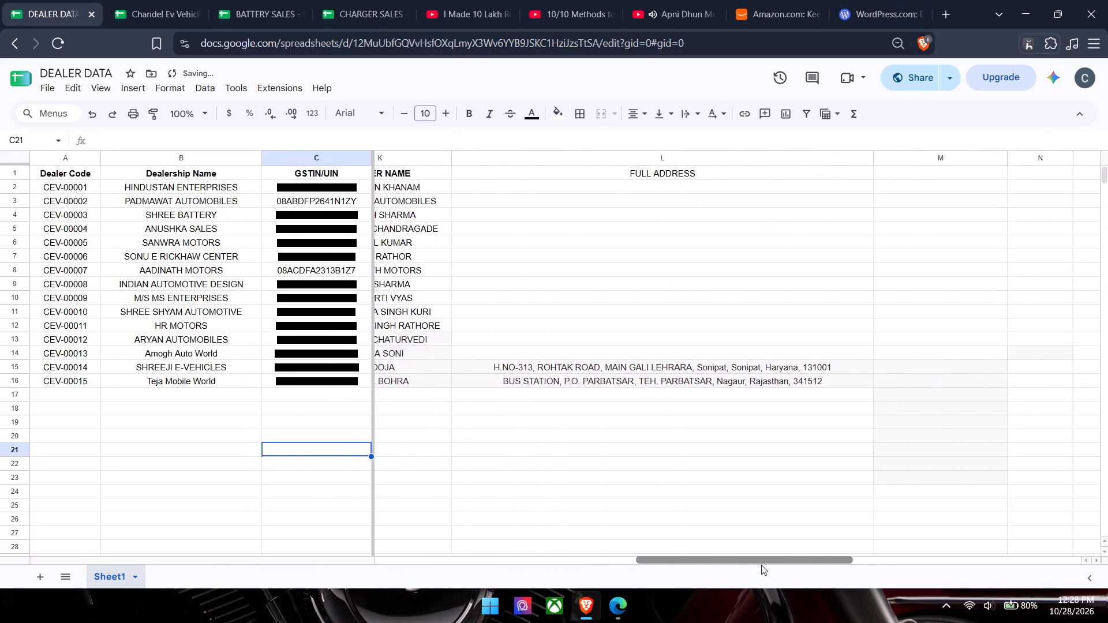
{"action": "left_click_drag", "start_coordinate": [761, 565], "coordinate": [787, 566]}
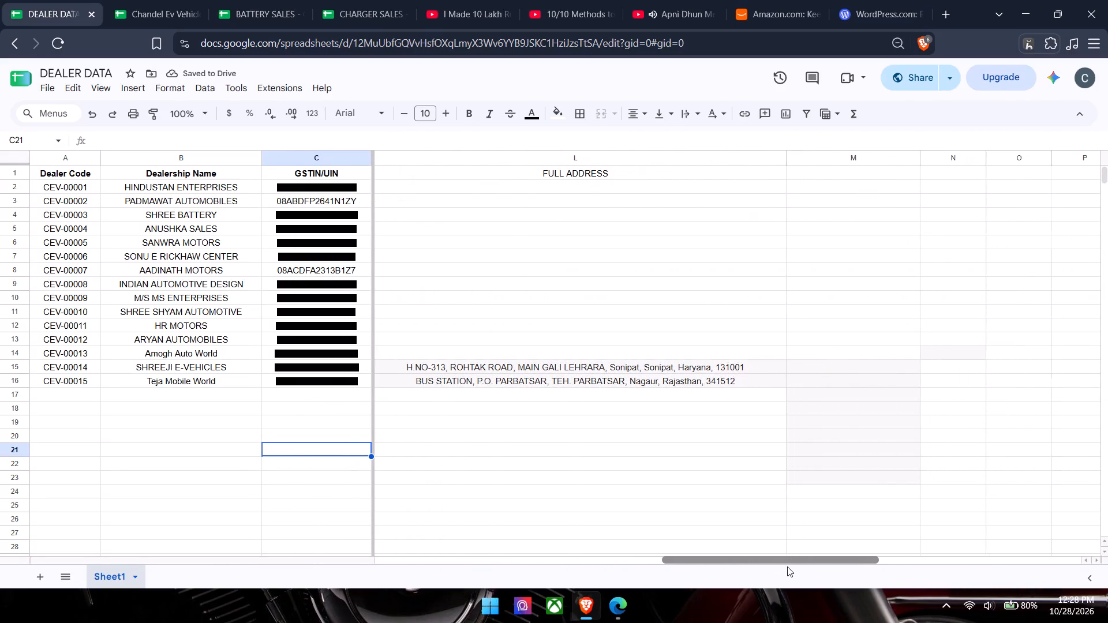
{"action": "left_click_drag", "start_coordinate": [787, 566], "coordinate": [786, 566]}
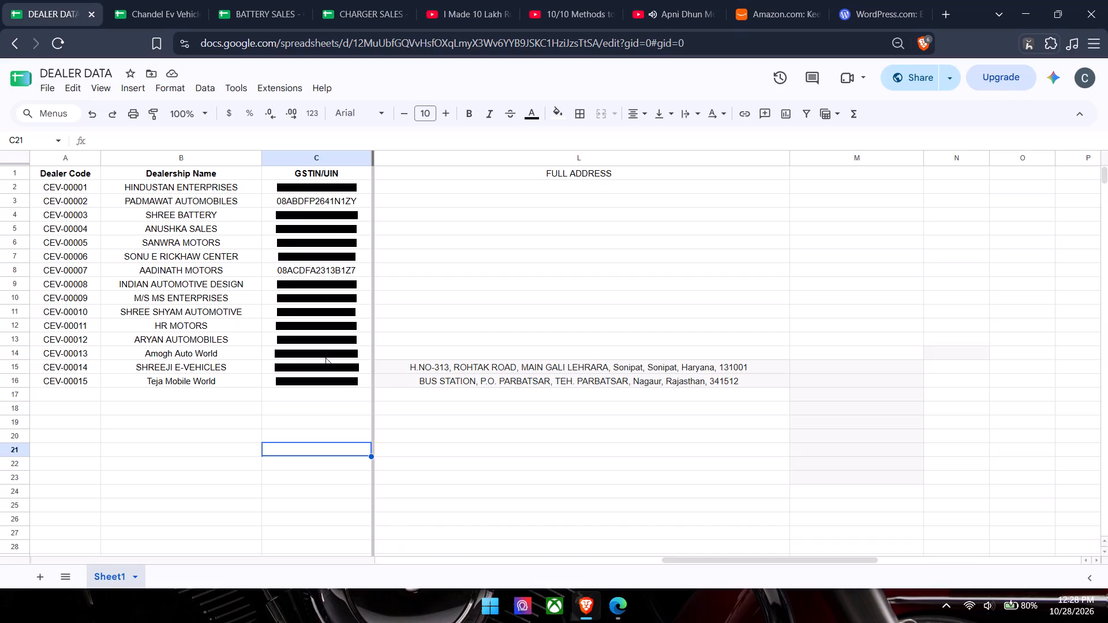
{"action": "left_click", "coordinate": [330, 347]}
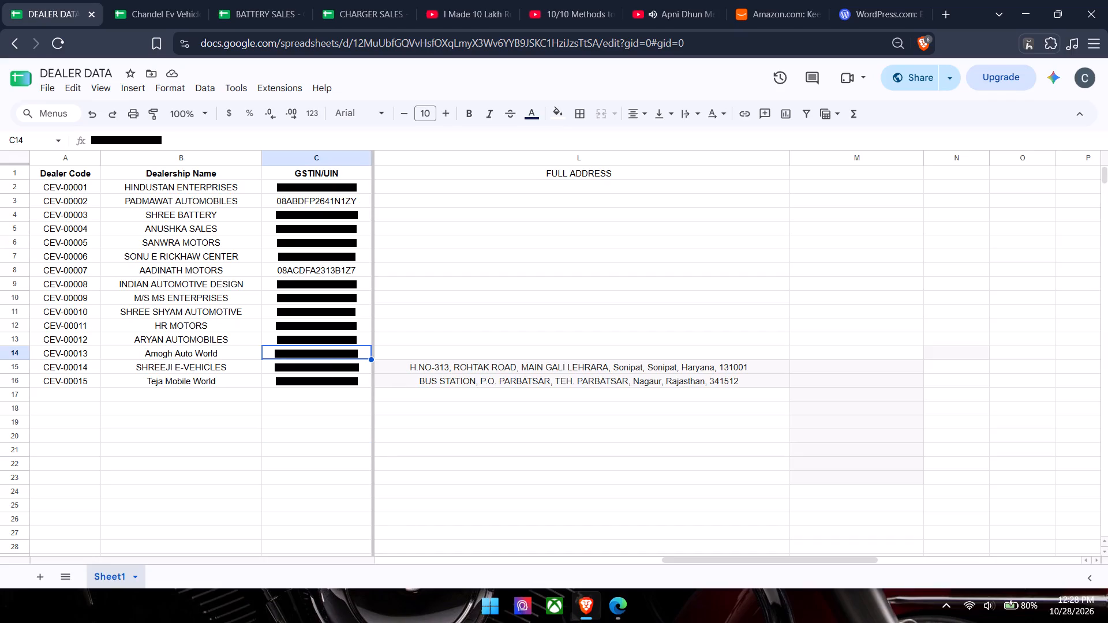
{"action": "key", "text": "ctrl+c"}
{"action": "left_click_drag", "start_coordinate": [974, 12], "coordinate": [0, 229]}
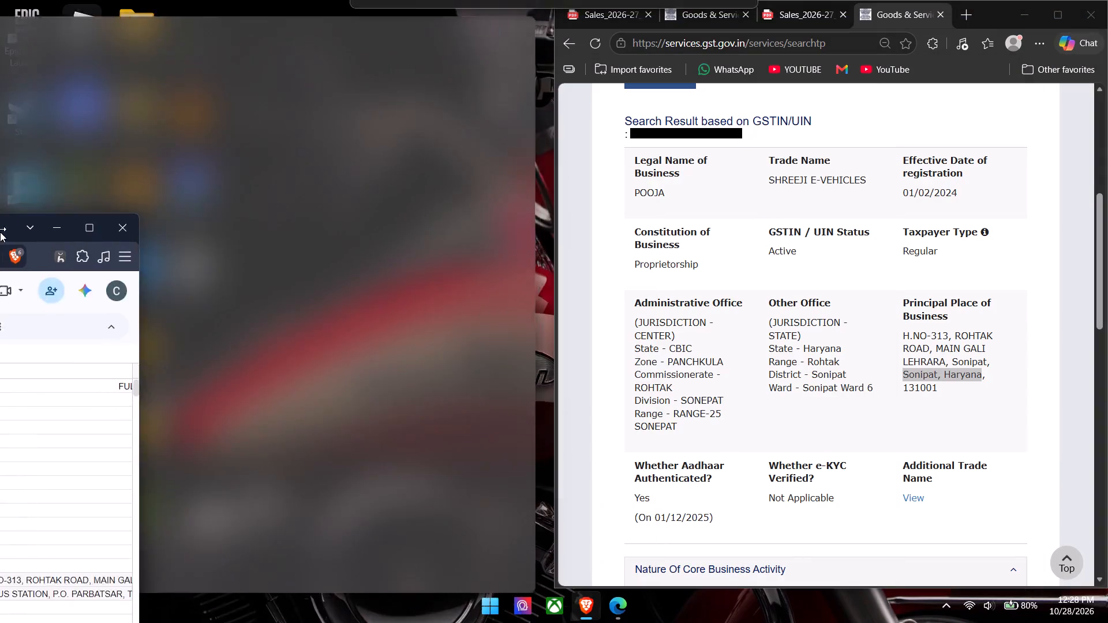
{"action": "left_click_drag", "start_coordinate": [0, 229], "coordinate": [0, 231]}
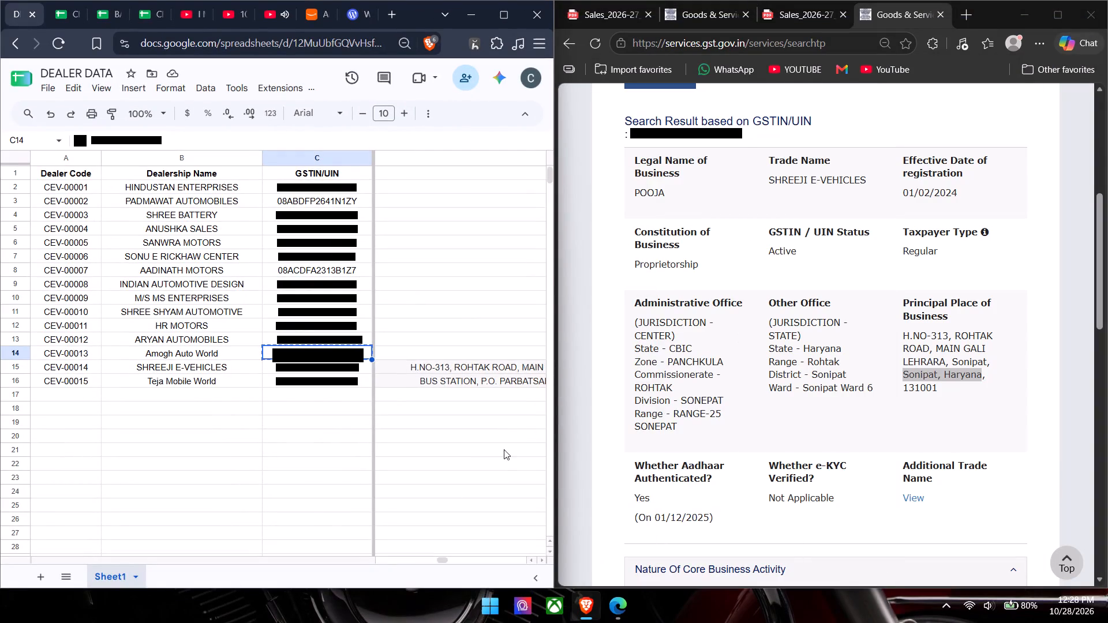
{"action": "left_click", "coordinate": [440, 561]}
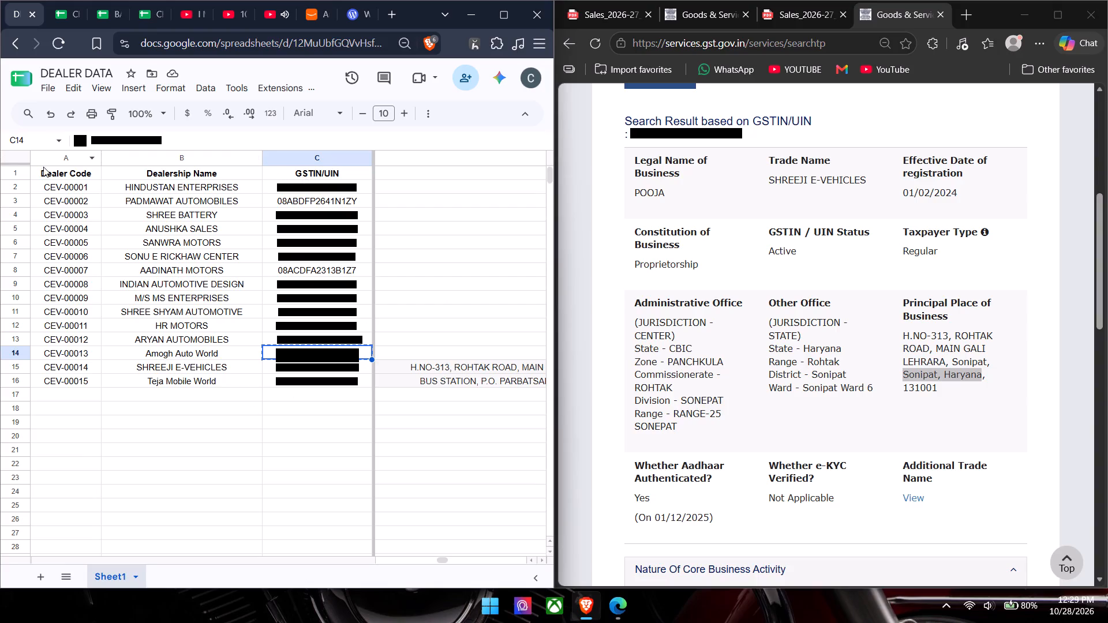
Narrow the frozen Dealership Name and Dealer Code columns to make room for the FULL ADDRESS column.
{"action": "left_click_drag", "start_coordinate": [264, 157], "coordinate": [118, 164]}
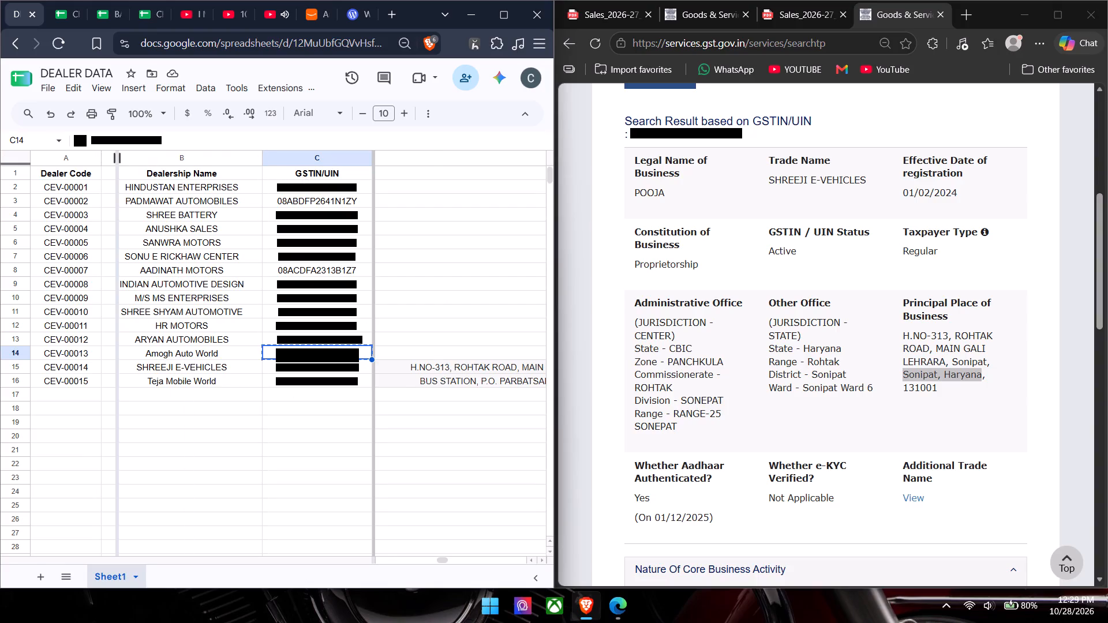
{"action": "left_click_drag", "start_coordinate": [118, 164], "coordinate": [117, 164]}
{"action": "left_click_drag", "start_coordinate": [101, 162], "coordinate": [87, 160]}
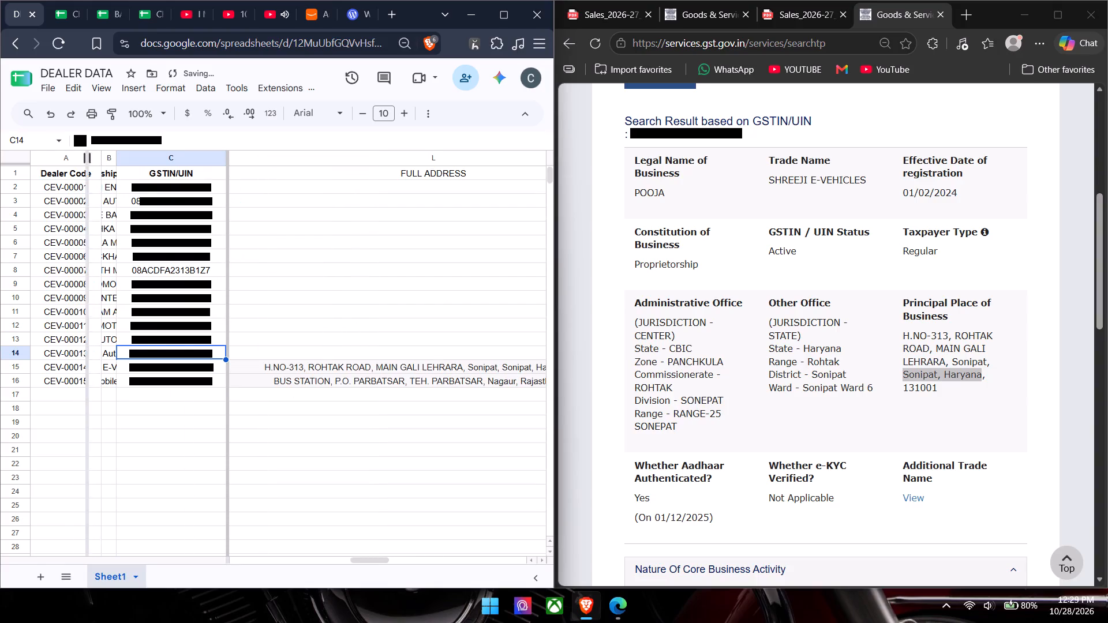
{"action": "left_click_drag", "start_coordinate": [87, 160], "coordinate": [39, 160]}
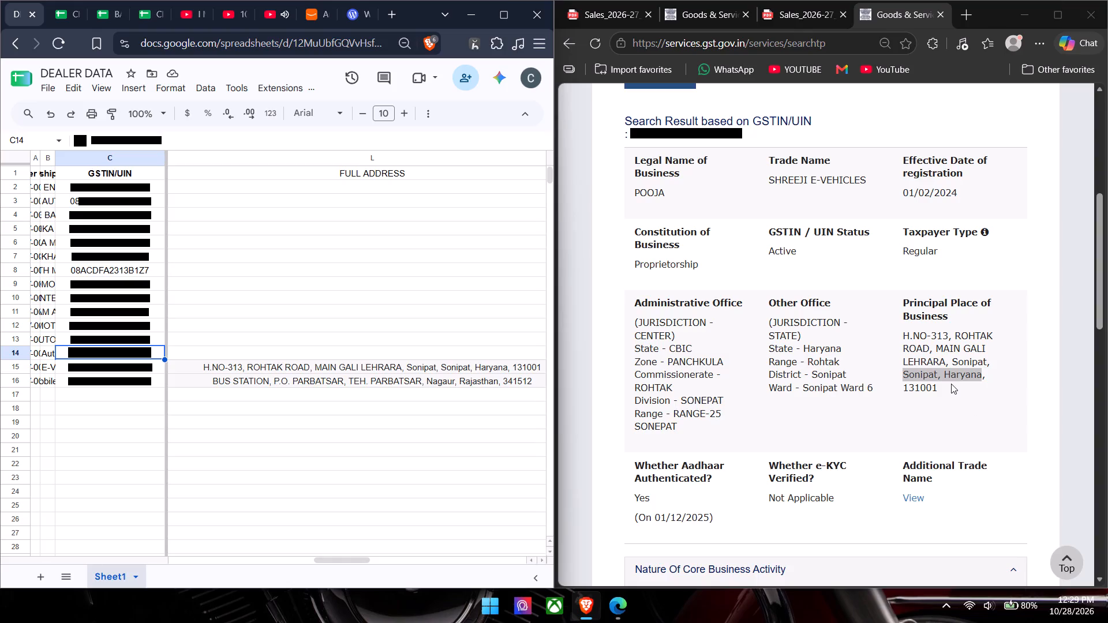
Run a new GSTIN/UIN taxpayer search on the GST portal using Amogh Auto World's GSTIN from the sheet and the captcha characters.
{"action": "scroll", "coordinate": [831, 354], "scroll_direction": "up", "scroll_amount": 5}
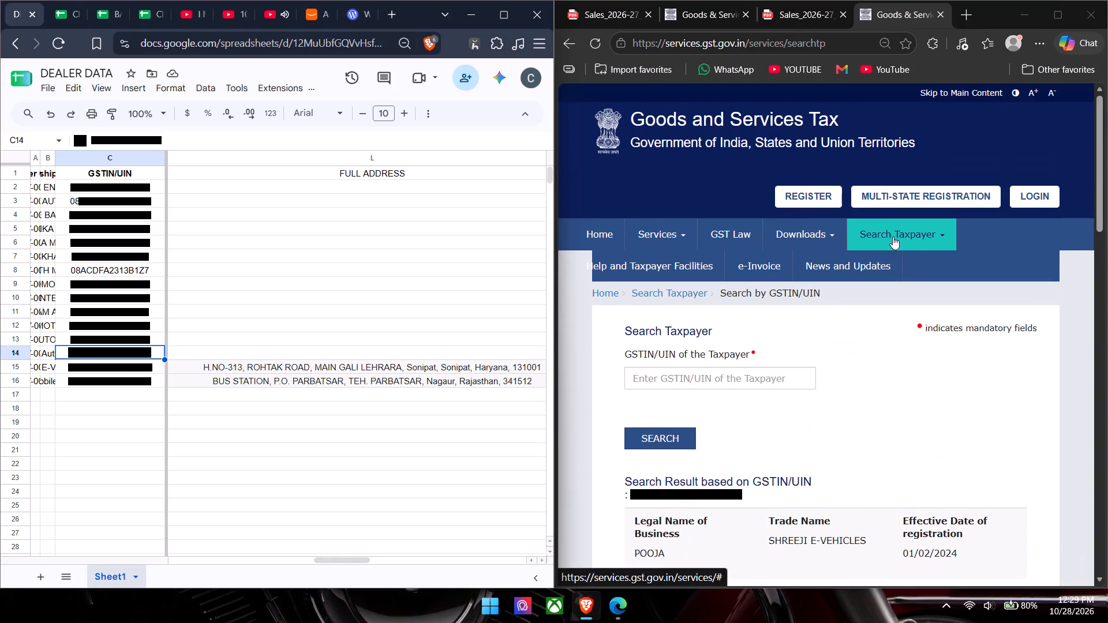
{"action": "left_click", "coordinate": [875, 232]}
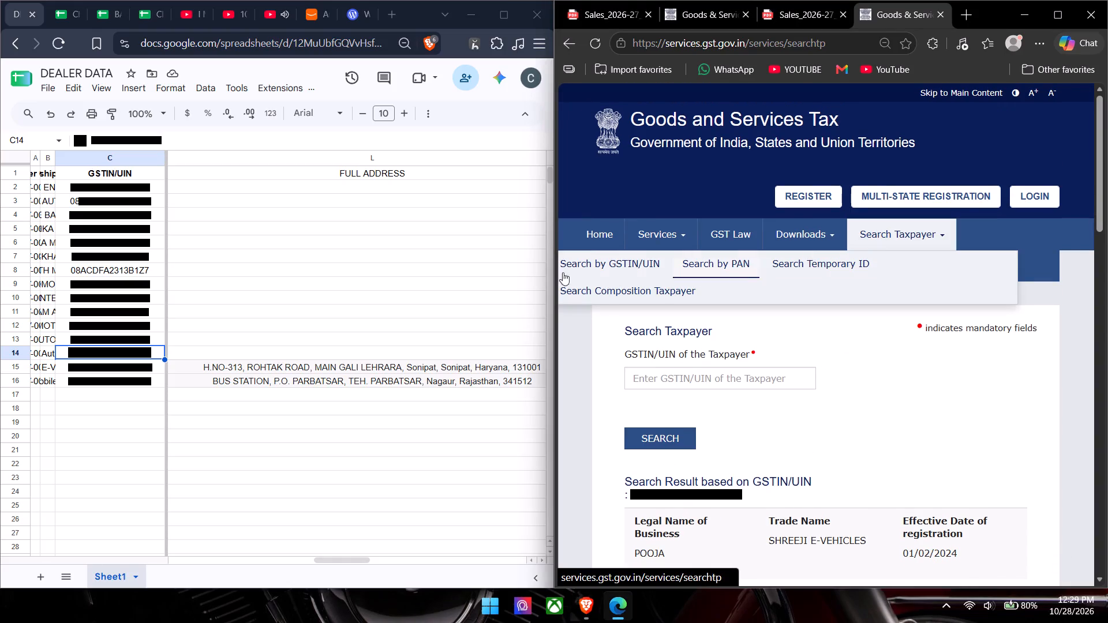
{"action": "left_click", "coordinate": [601, 268]}
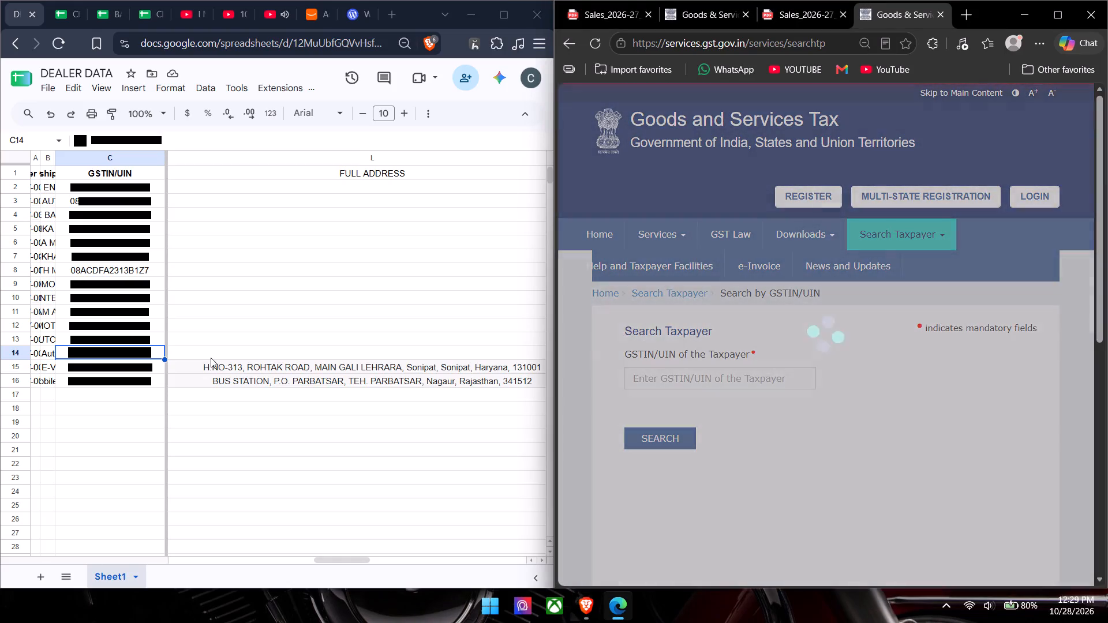
{"action": "left_click", "coordinate": [673, 382]}
{"action": "key", "text": "ctrl+c"}
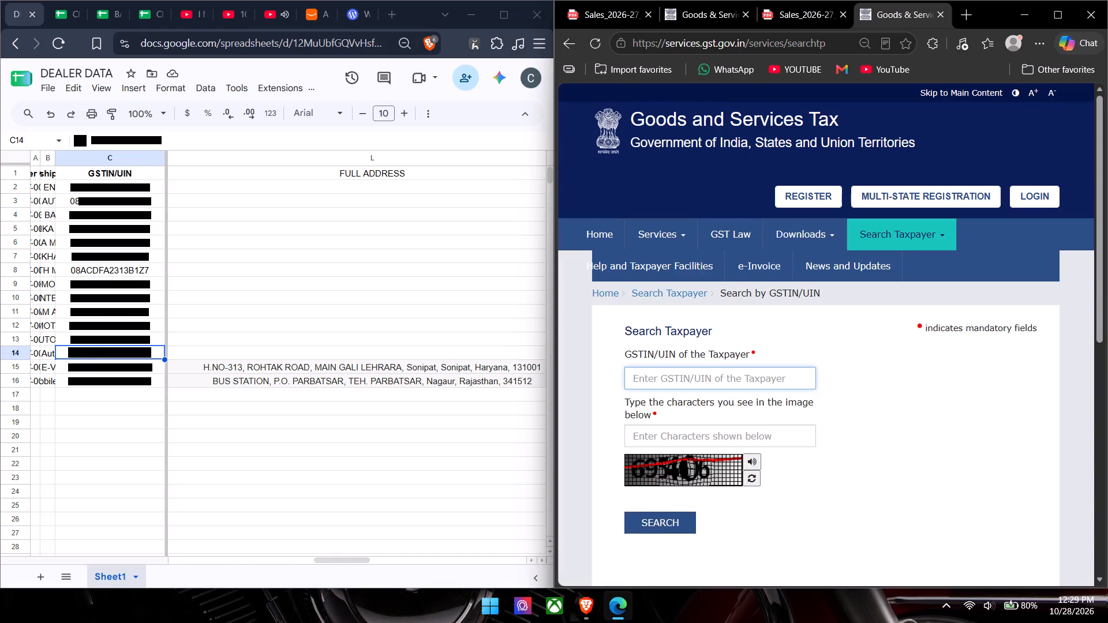
{"action": "double_click", "coordinate": [89, 357]}
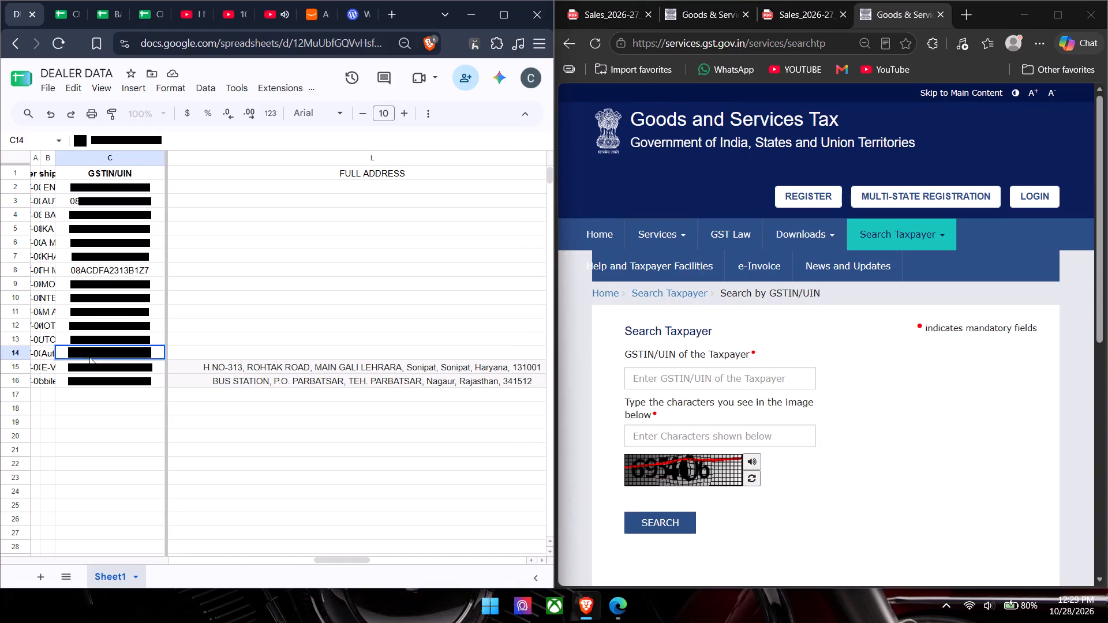
{"action": "double_click", "coordinate": [92, 350]}
{"action": "key", "text": "ctrl+c"}
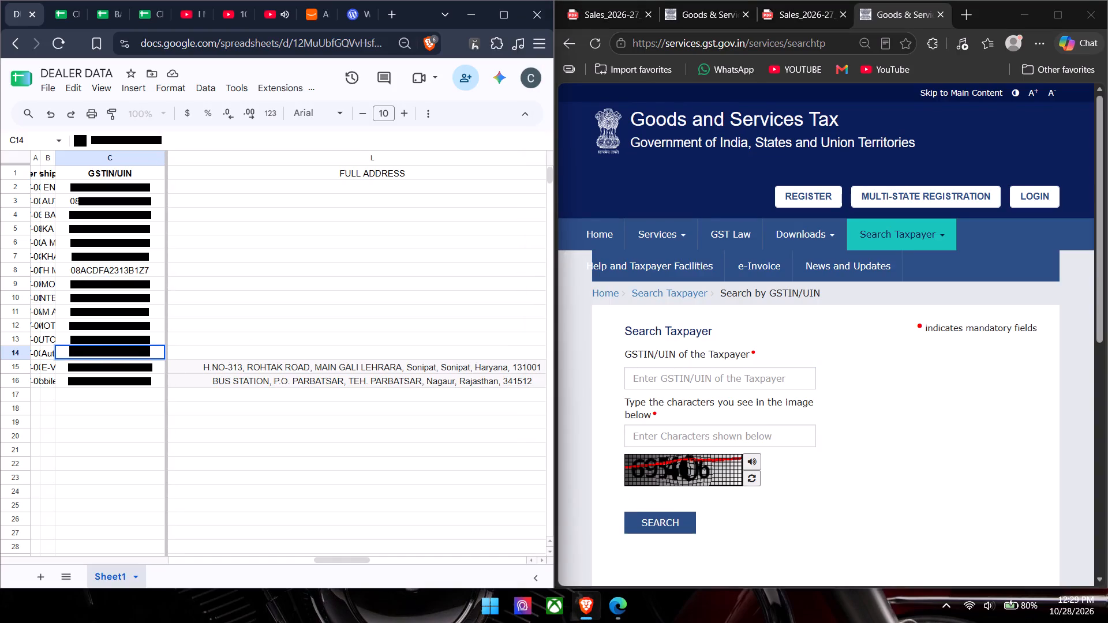
{"action": "left_click", "coordinate": [685, 370]}
{"action": "key", "text": "ctrl+v"}
{"action": "left_click", "coordinate": [707, 419]}
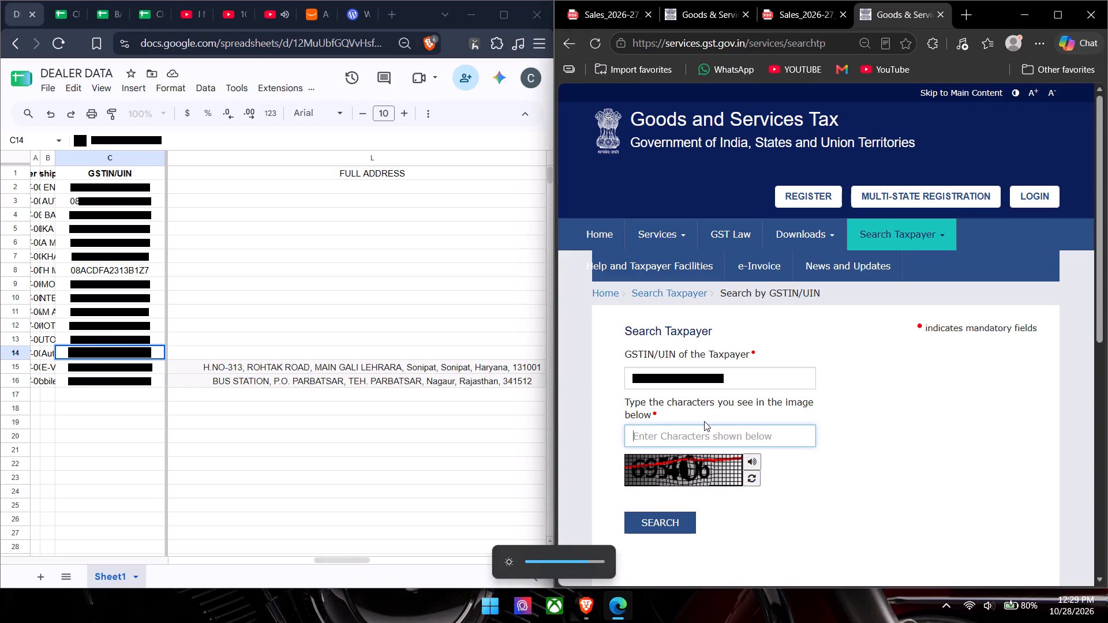
{"action": "key", "text": "6"}
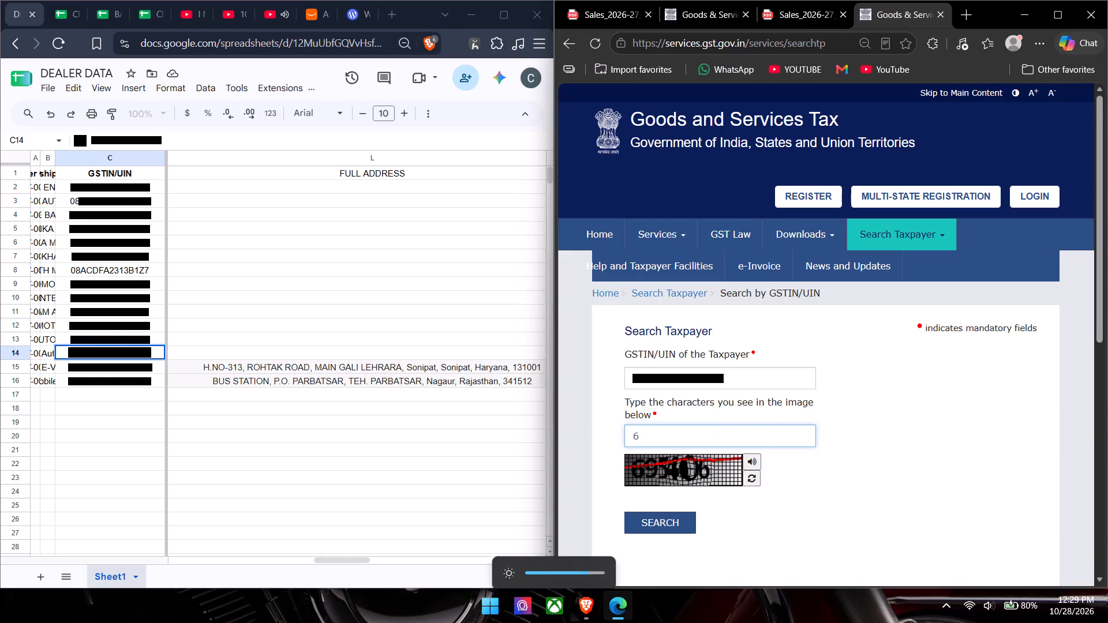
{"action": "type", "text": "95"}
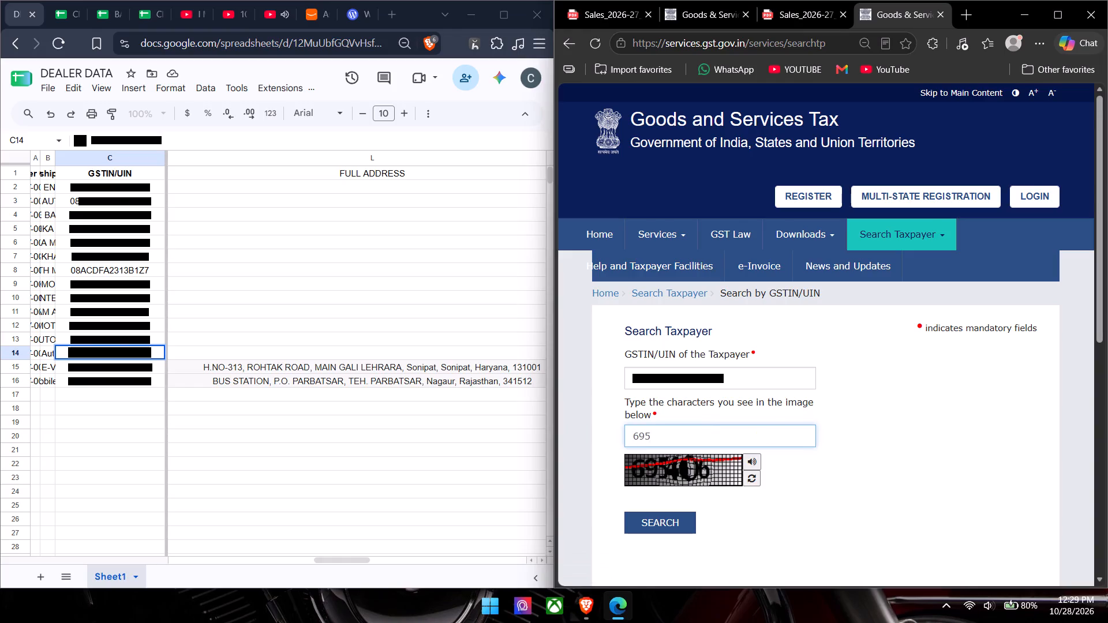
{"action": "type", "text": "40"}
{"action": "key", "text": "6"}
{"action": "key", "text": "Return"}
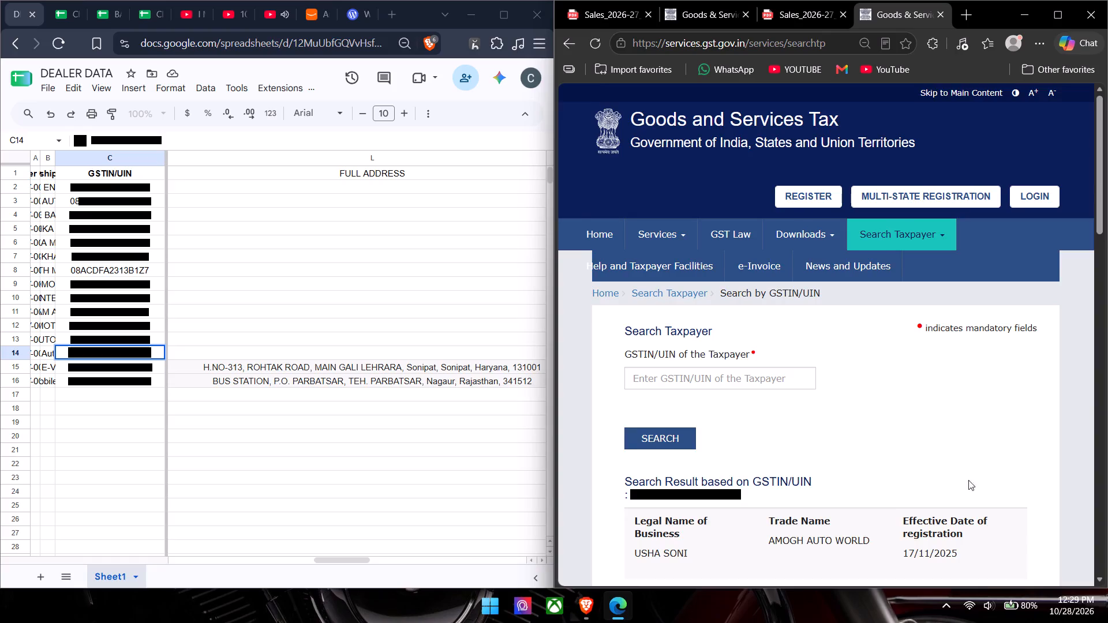
Copy the full Principal Place of Business address from the GST record into the Amogh Auto World FULL ADDRESS cell.
{"action": "scroll", "coordinate": [961, 480], "scroll_direction": "down", "scroll_amount": 2}
{"action": "scroll", "coordinate": [832, 399], "scroll_direction": "down", "scroll_amount": 2}
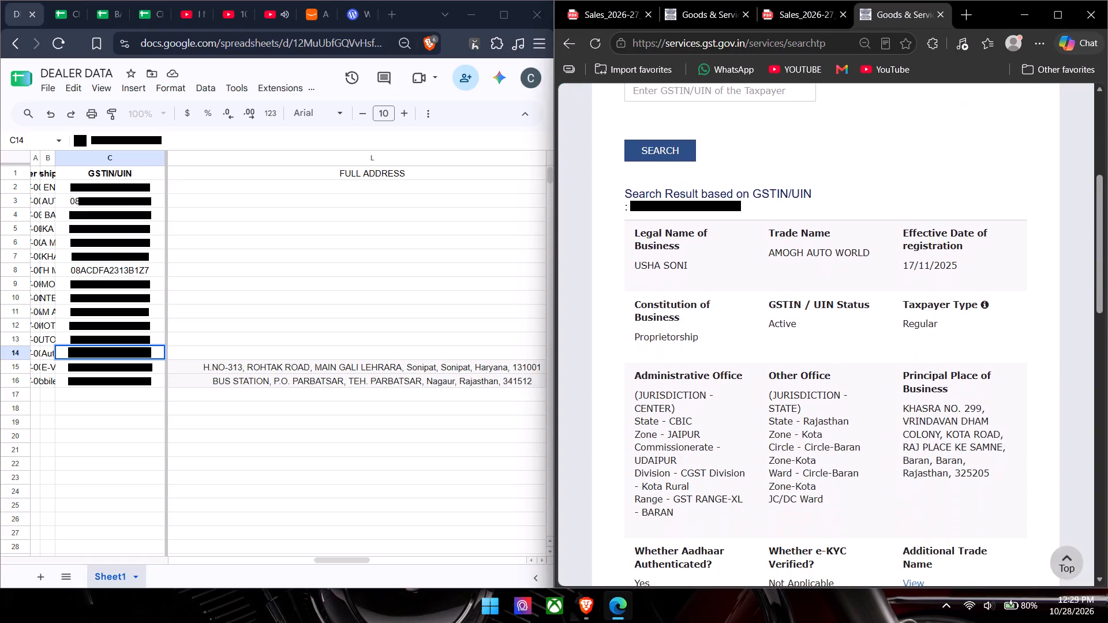
{"action": "left_click_drag", "start_coordinate": [993, 470], "coordinate": [896, 402]}
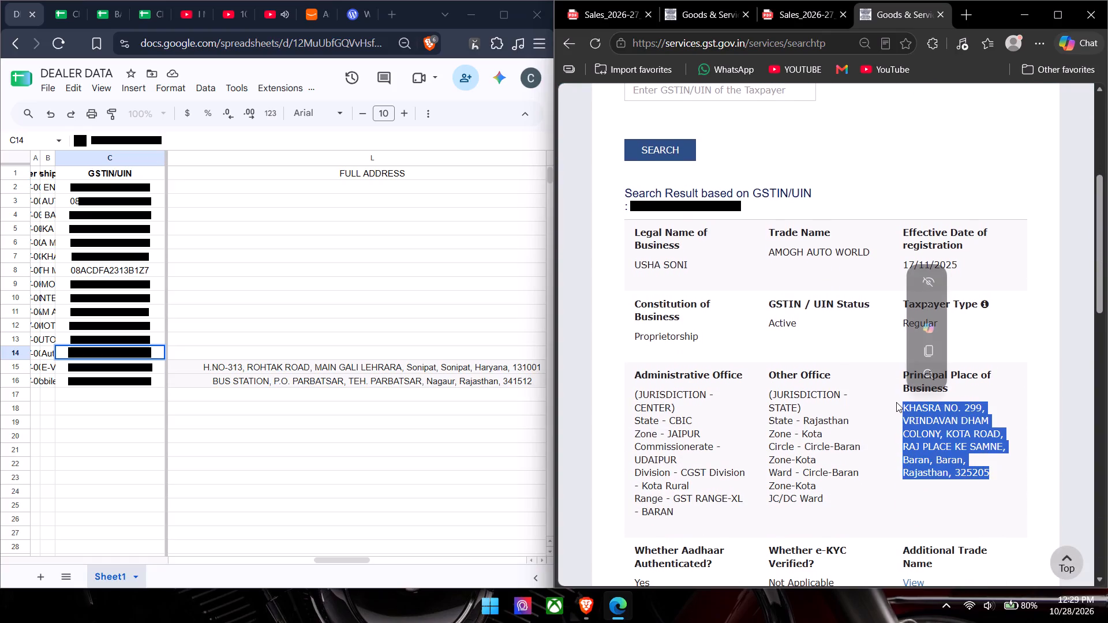
{"action": "key", "text": "ctrl+c"}
{"action": "key", "text": "ctrl+c"}
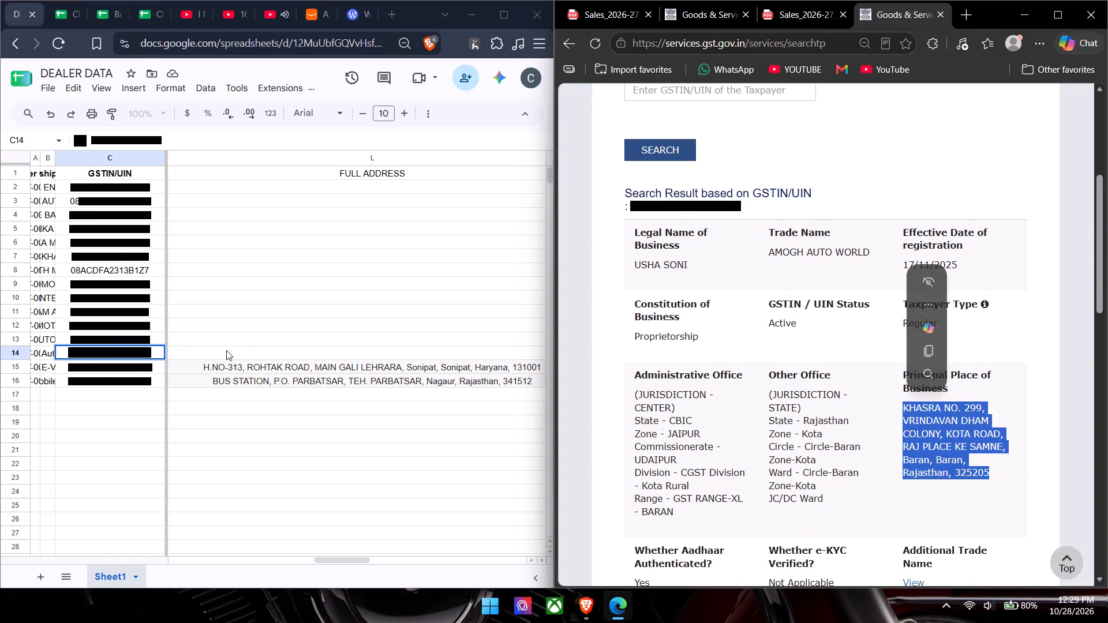
{"action": "left_click", "coordinate": [226, 350]}
{"action": "key", "text": "ctrl+v"}
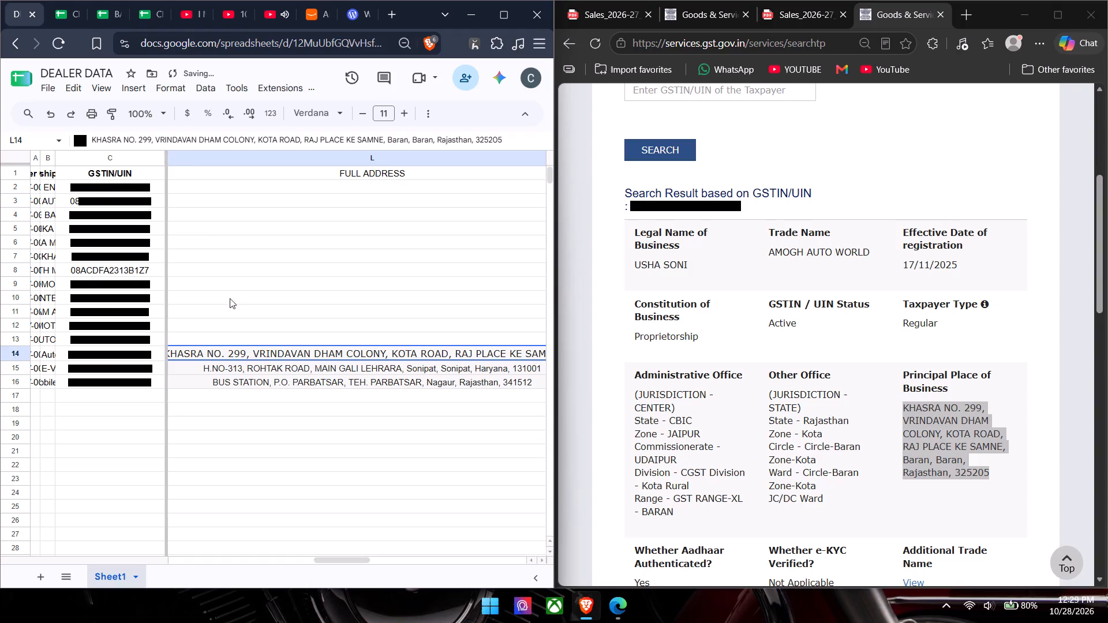
Unfreeze all the frozen columns in the dealer sheet.
{"action": "left_click_drag", "start_coordinate": [167, 159], "coordinate": [42, 160]}
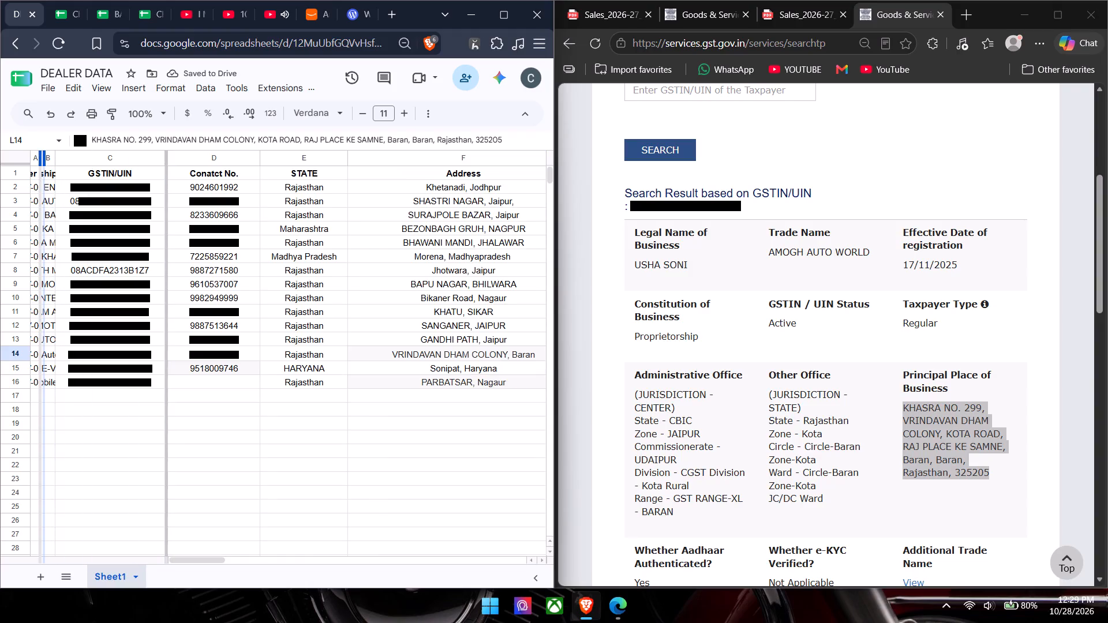
{"action": "left_click_drag", "start_coordinate": [42, 160], "coordinate": [22, 160]}
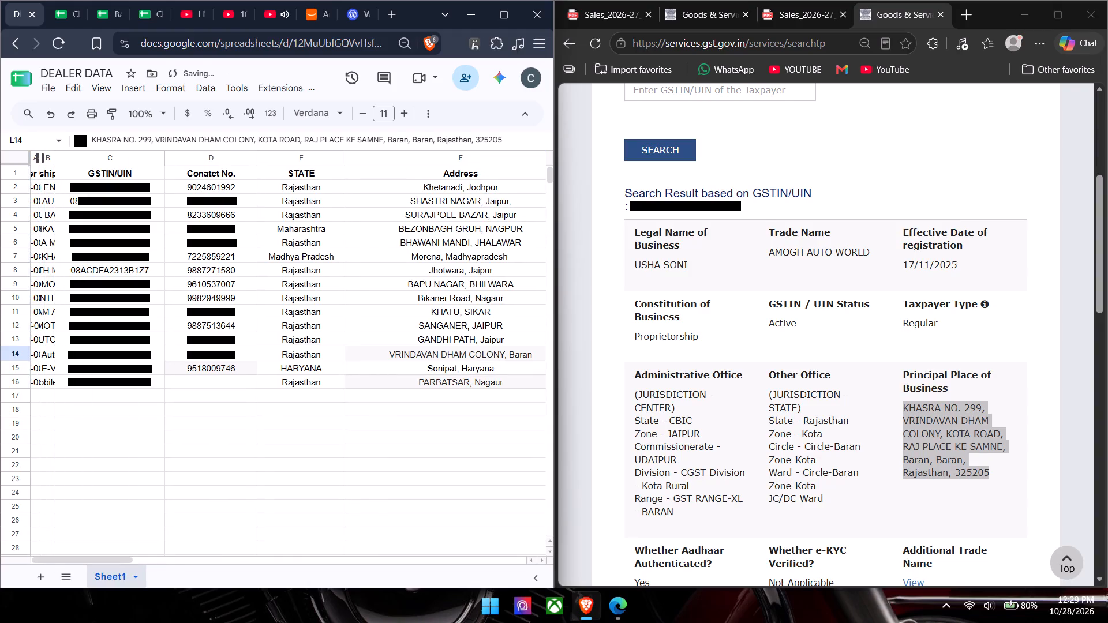
Widen the Dealer Code and Dealership Name columns enough to show the dealer codes and dealership names in full.
{"action": "left_click_drag", "start_coordinate": [40, 160], "coordinate": [108, 164]}
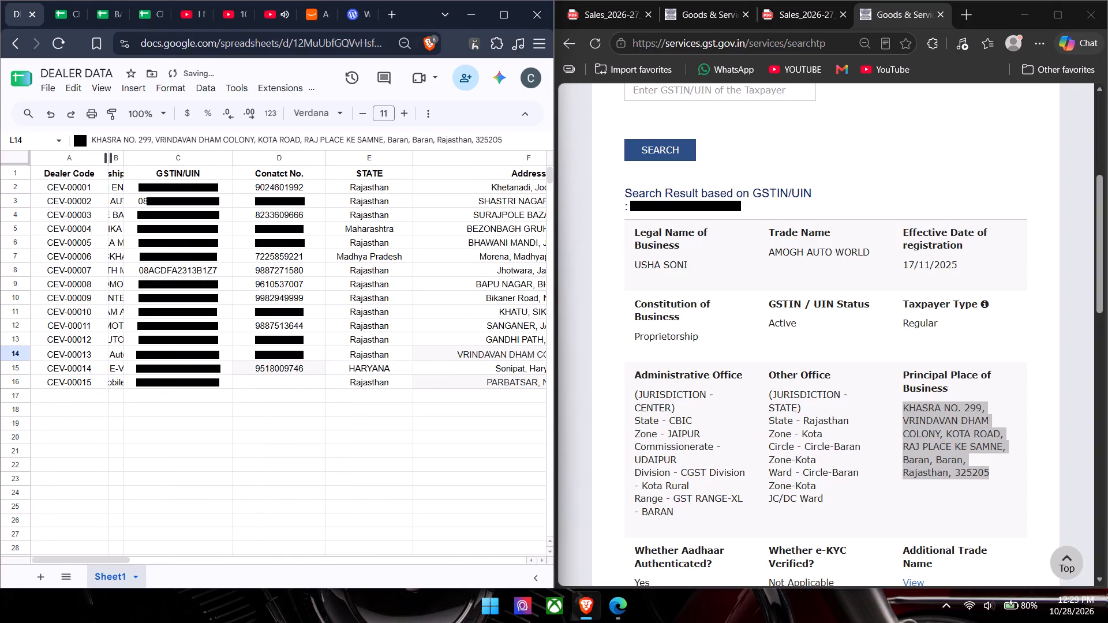
{"action": "left_click", "coordinate": [108, 156]}
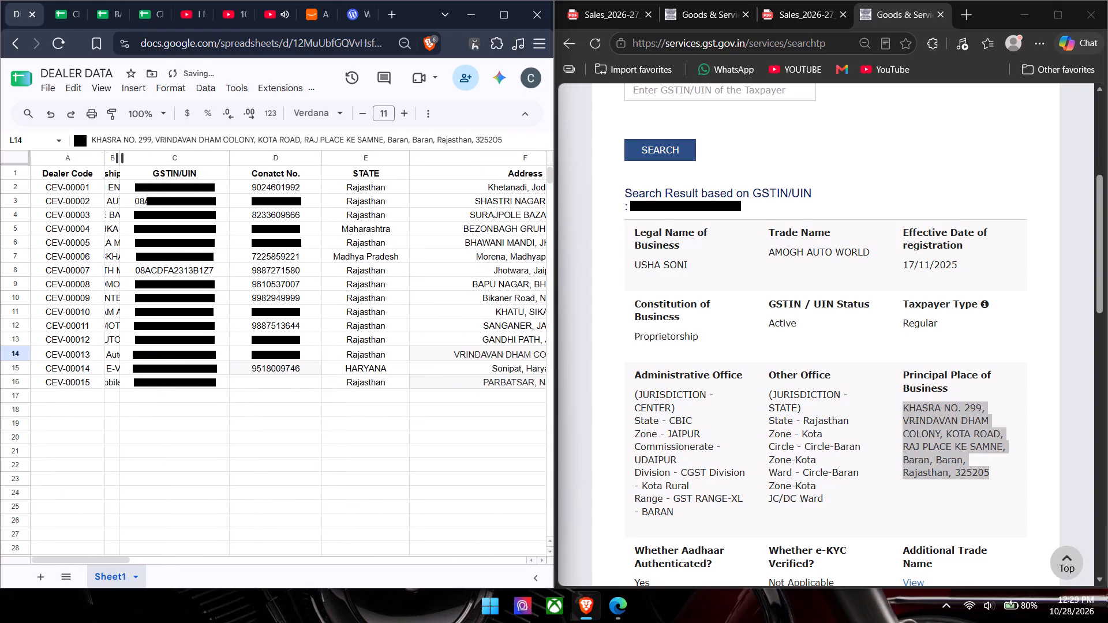
{"action": "left_click_drag", "start_coordinate": [124, 157], "coordinate": [140, 158]}
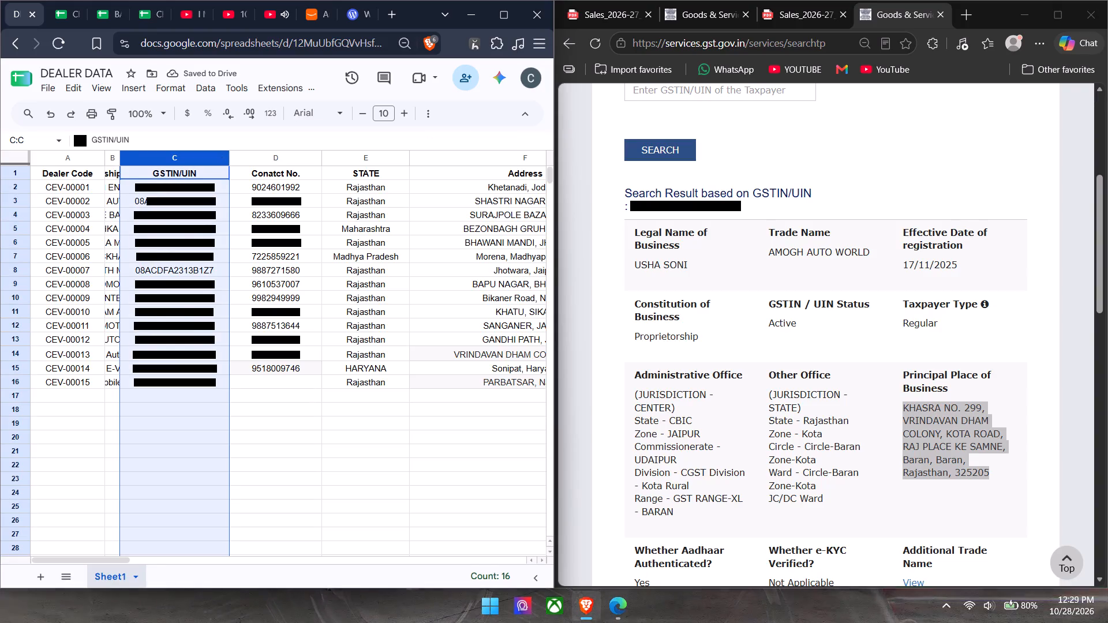
{"action": "left_click", "coordinate": [120, 163]}
{"action": "left_click", "coordinate": [362, 494]}
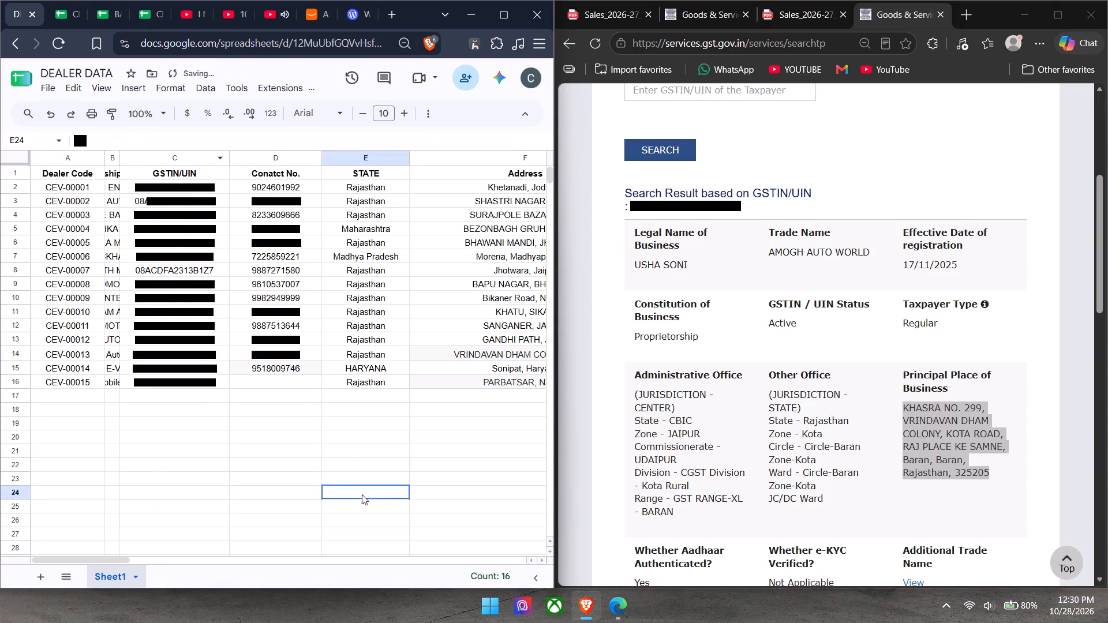
{"action": "left_click_drag", "start_coordinate": [120, 156], "coordinate": [239, 154]}
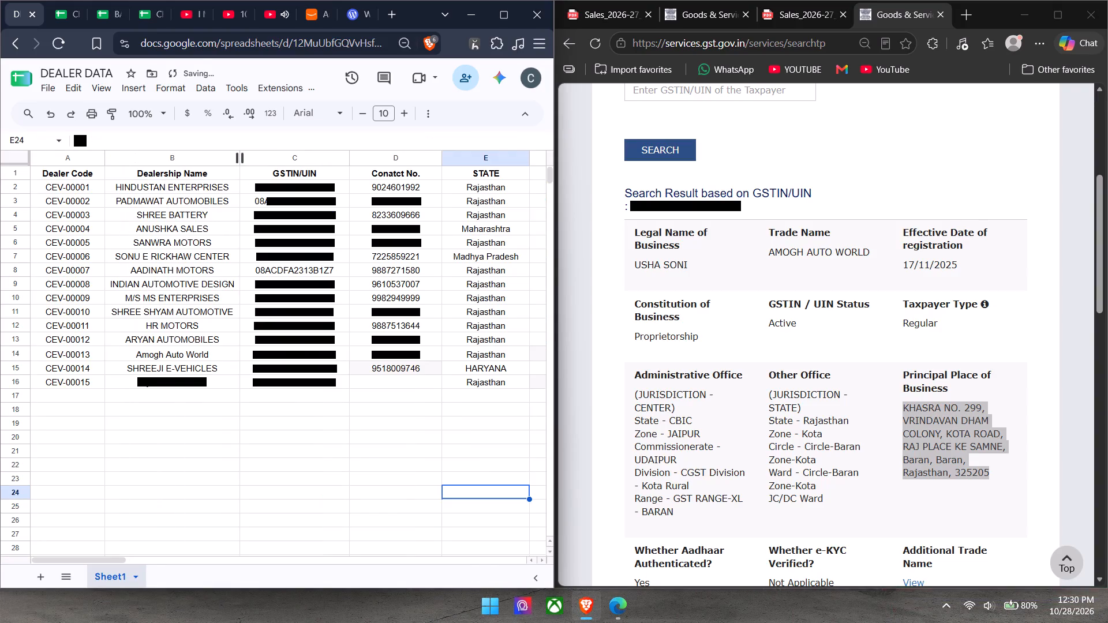
Review the dealer sheet's columns across its full width, from Dealer Code through FULL ADDRESS.
{"action": "left_click_drag", "start_coordinate": [101, 559], "coordinate": [102, 561]}
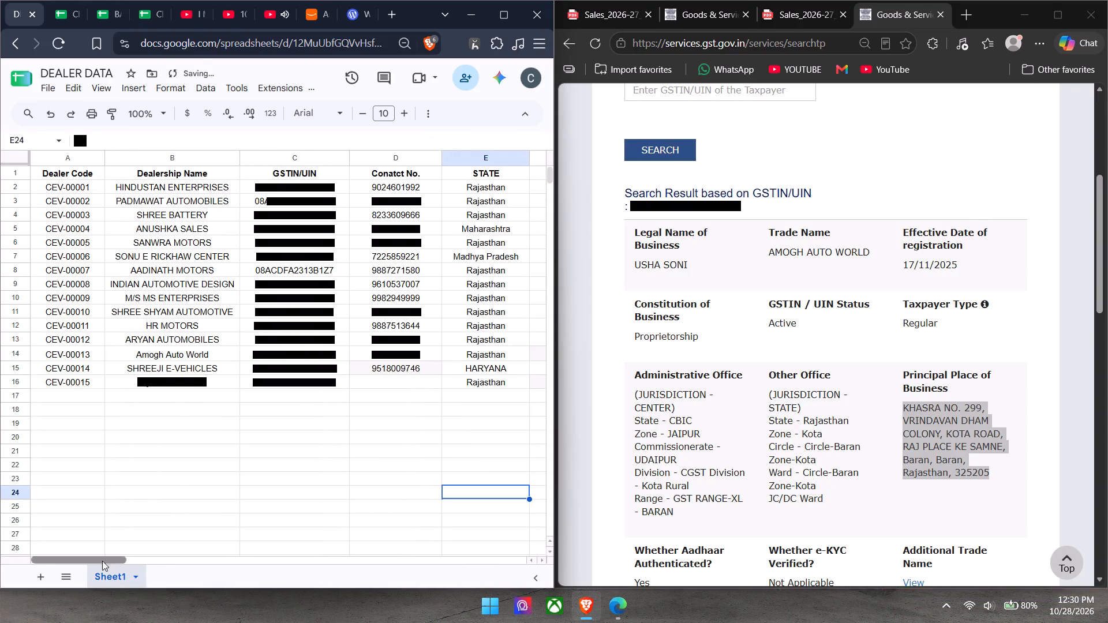
{"action": "left_click_drag", "start_coordinate": [102, 561], "coordinate": [138, 561]}
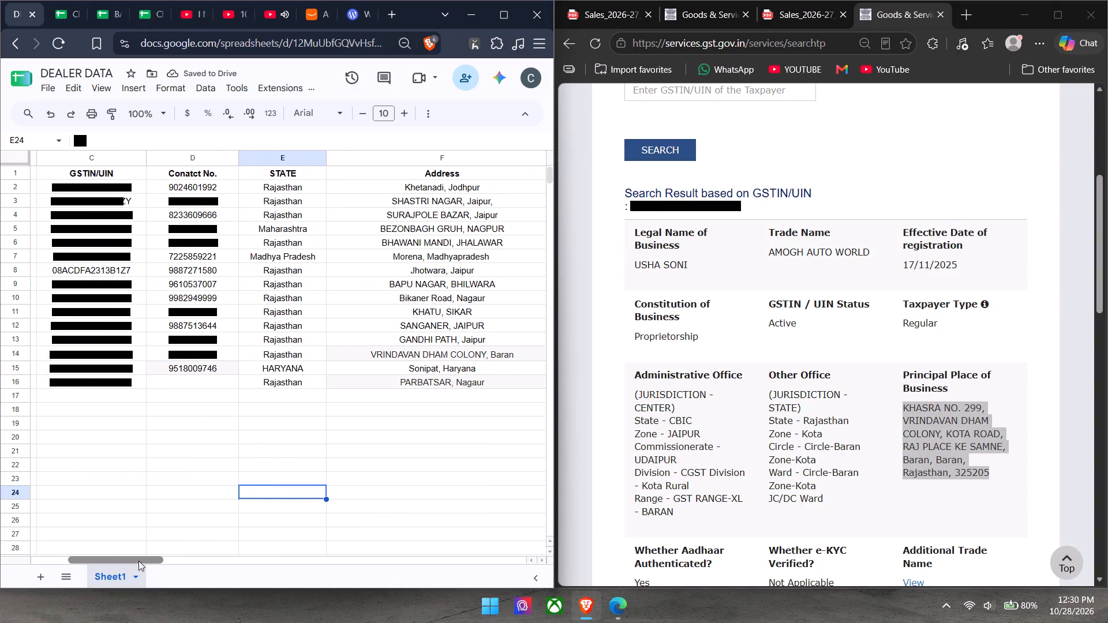
{"action": "left_click_drag", "start_coordinate": [138, 561], "coordinate": [300, 562]}
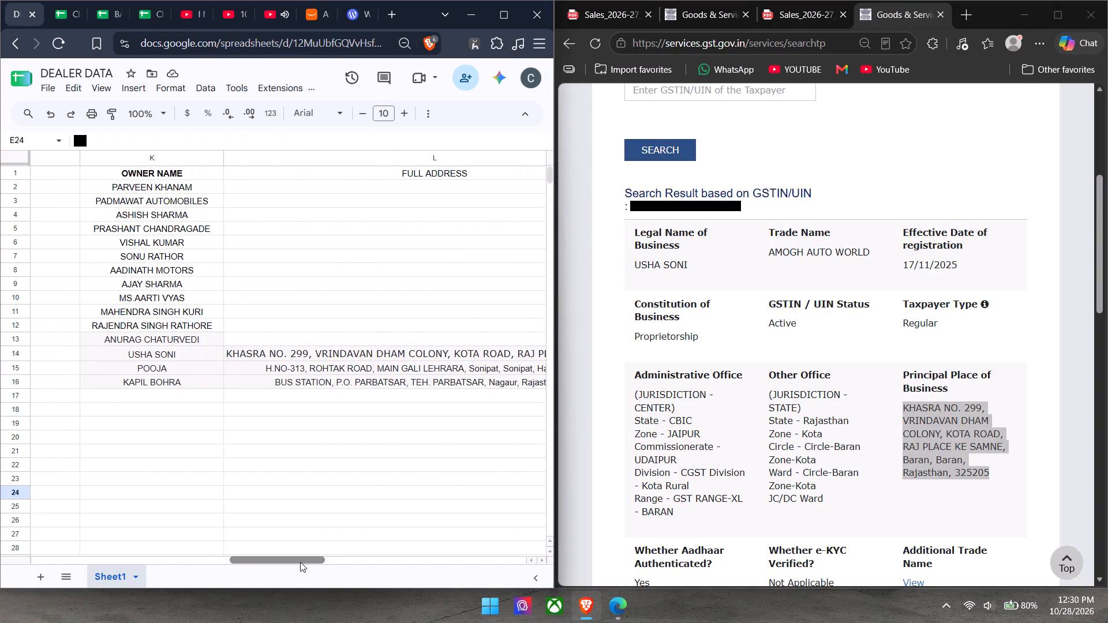
{"action": "left_click_drag", "start_coordinate": [300, 562], "coordinate": [299, 565]}
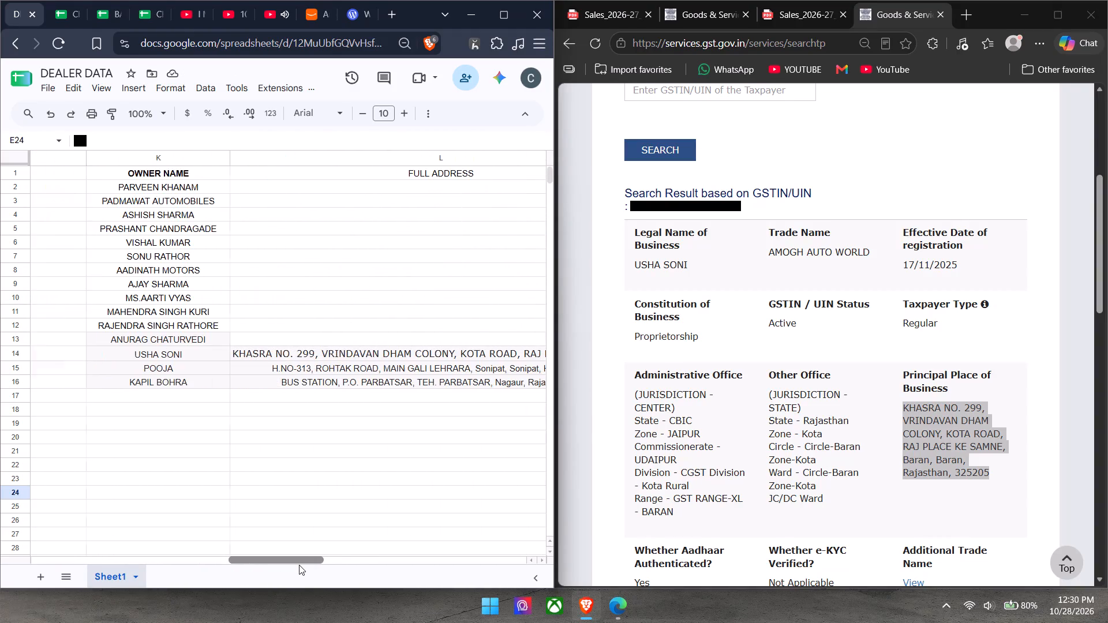
{"action": "left_click_drag", "start_coordinate": [299, 565], "coordinate": [273, 562]}
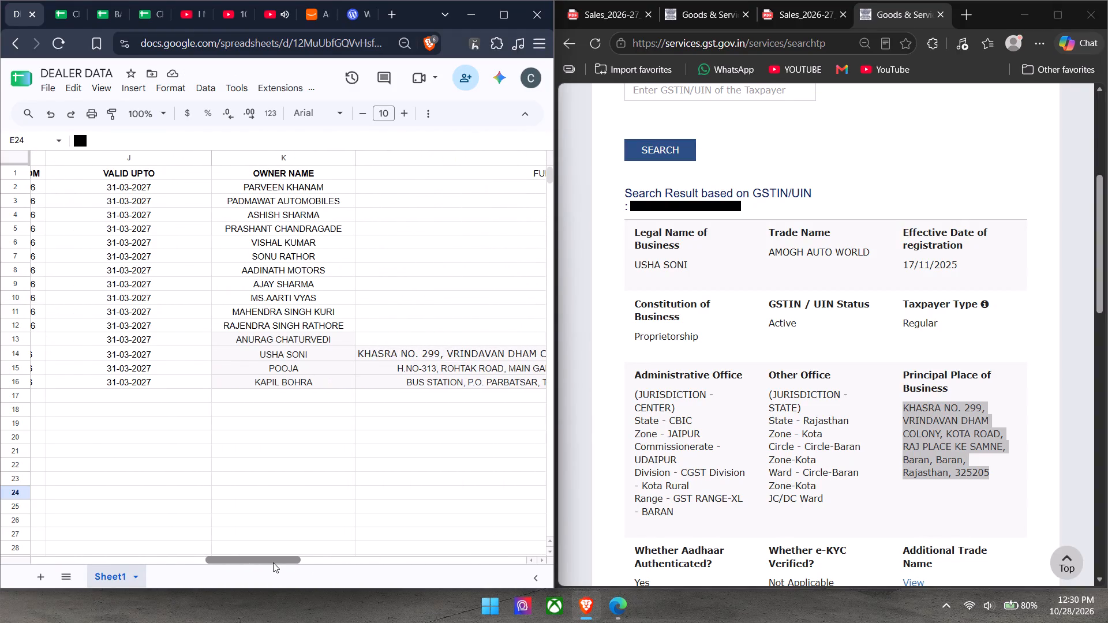
{"action": "left_click_drag", "start_coordinate": [273, 562], "coordinate": [237, 561]}
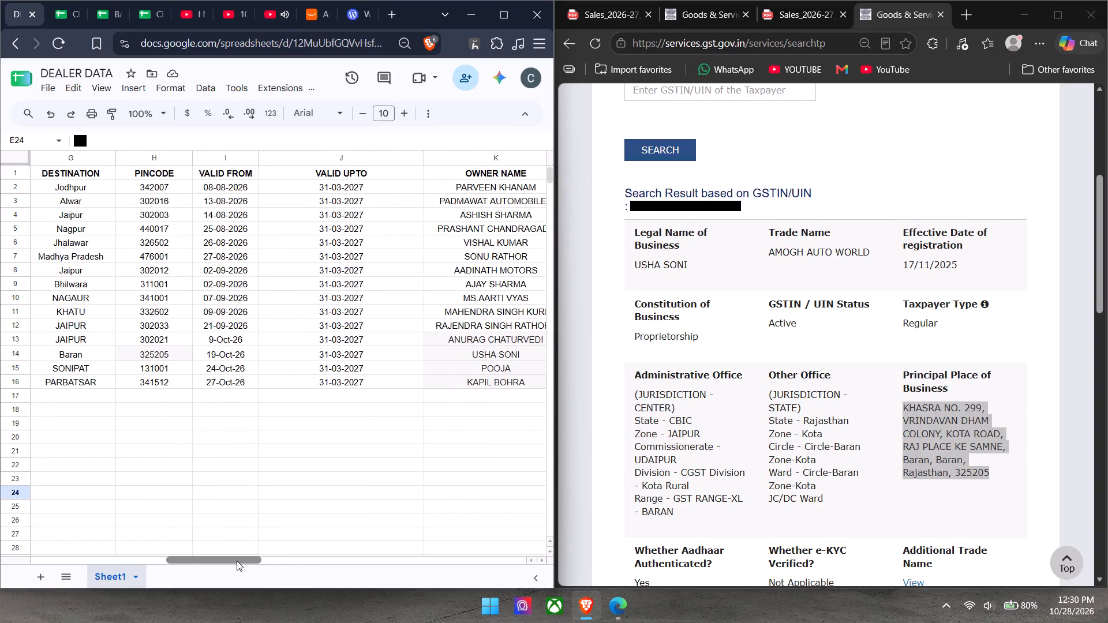
{"action": "left_click_drag", "start_coordinate": [237, 561], "coordinate": [233, 561]}
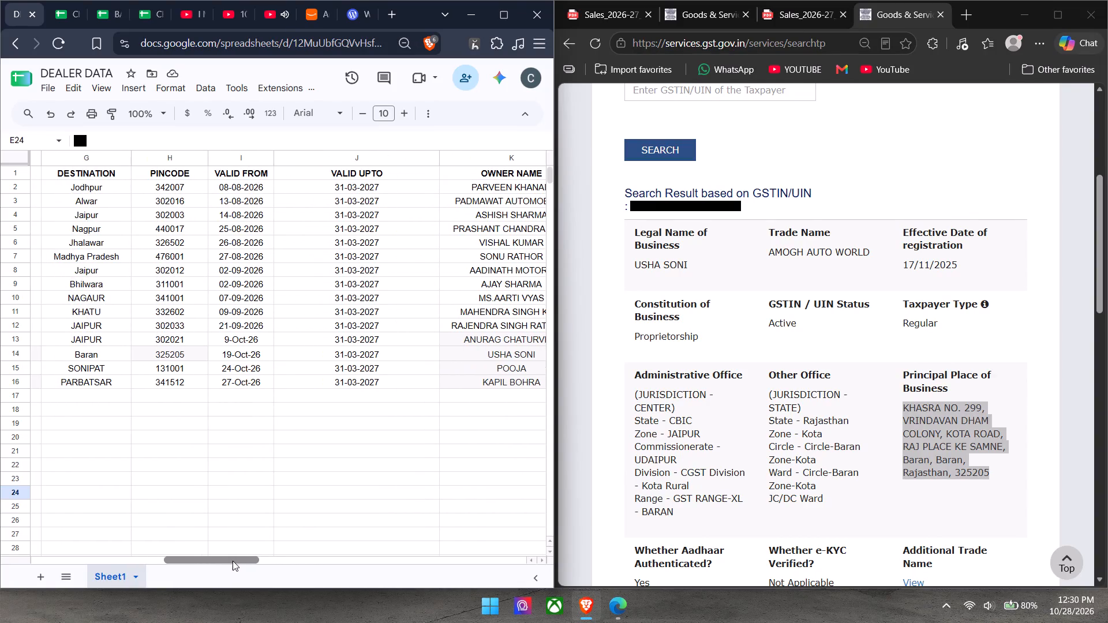
{"action": "left_click_drag", "start_coordinate": [233, 561], "coordinate": [178, 561]}
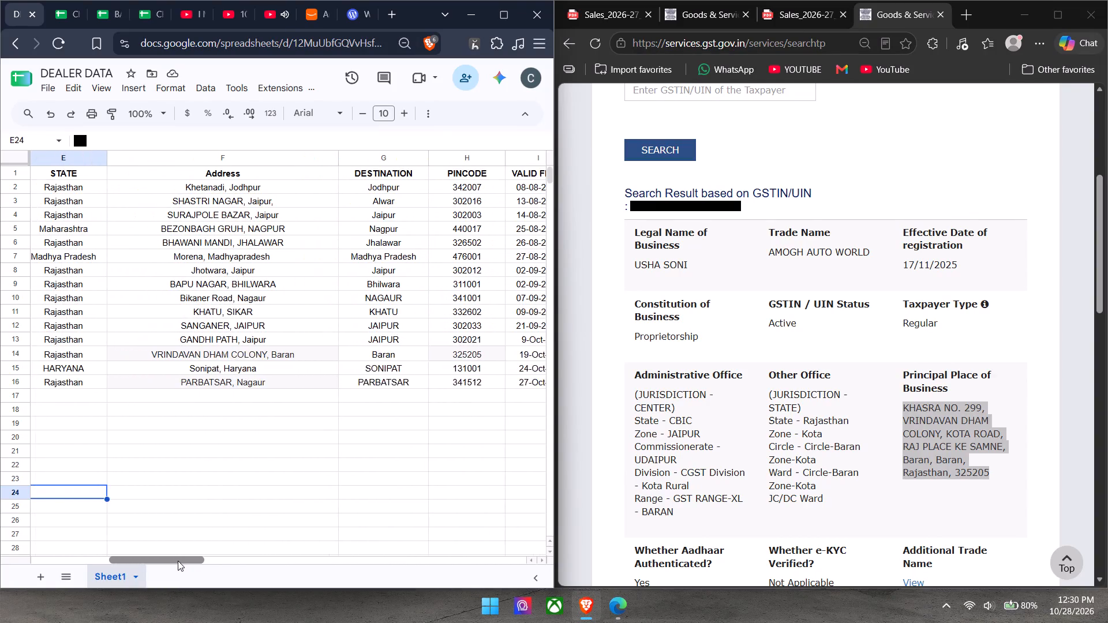
{"action": "left_click_drag", "start_coordinate": [178, 561], "coordinate": [167, 561]}
{"action": "right_click_drag", "start_coordinate": [173, 561], "coordinate": [167, 561]}
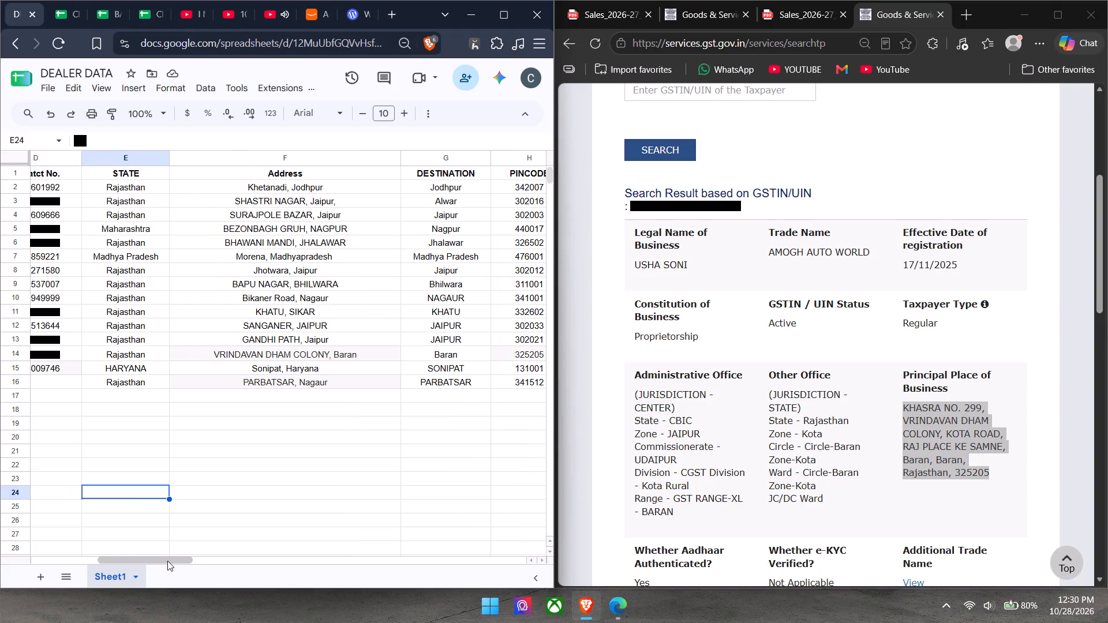
{"action": "left_click_drag", "start_coordinate": [167, 562], "coordinate": [107, 558]}
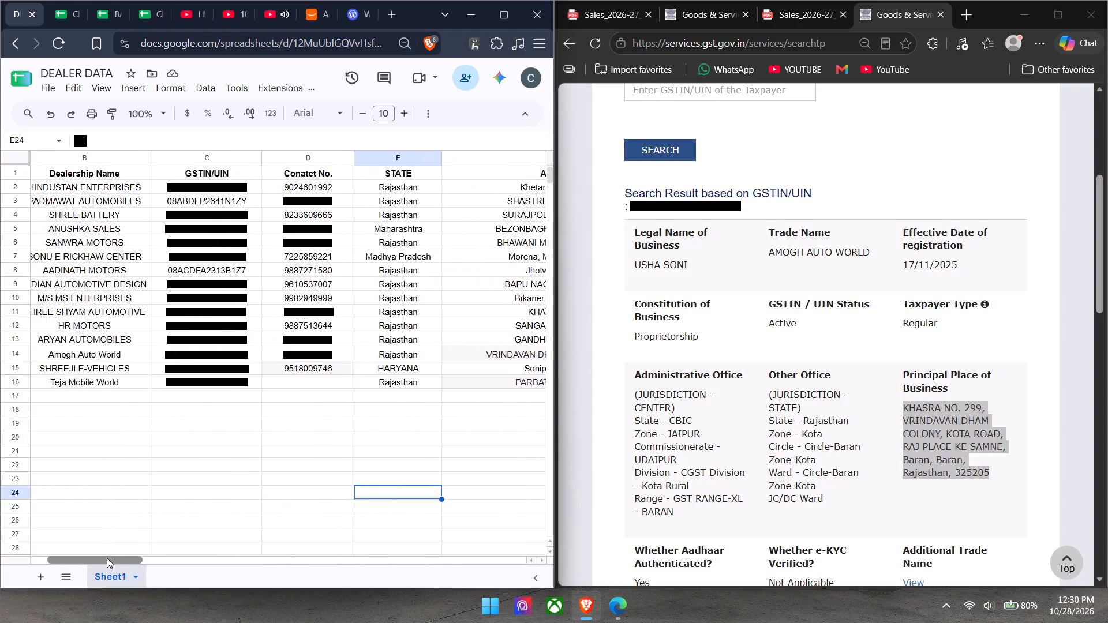
{"action": "left_click_drag", "start_coordinate": [107, 558], "coordinate": [78, 557]}
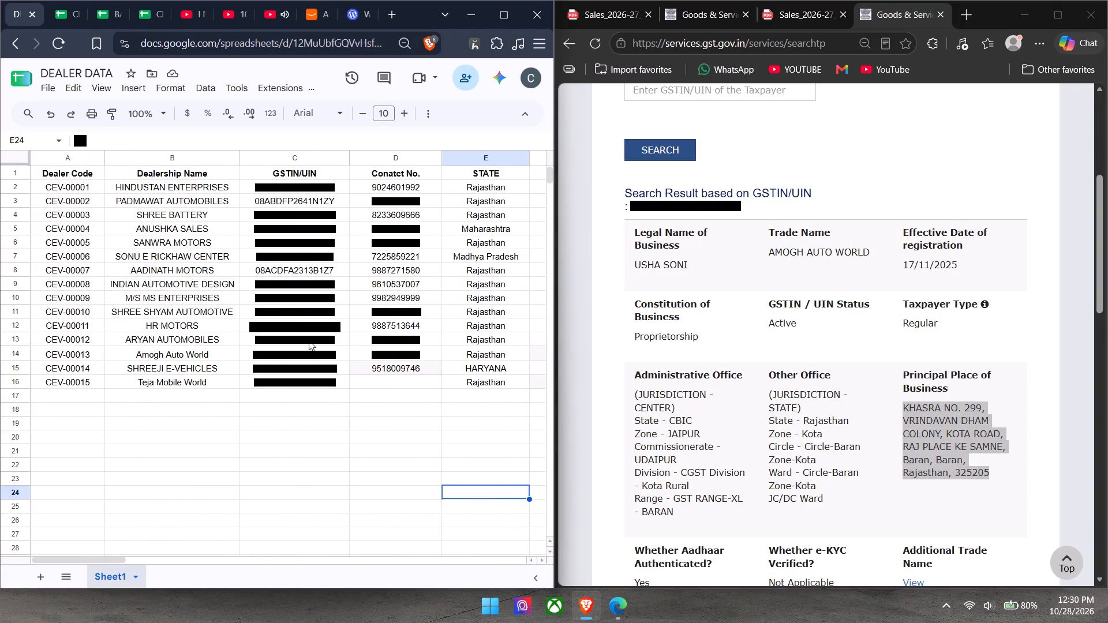
Run a new GSTIN/UIN taxpayer search on the GST portal using ARYAN AUTOMOBILES' GSTIN from the sheet and the captcha characters.
{"action": "left_click", "coordinate": [309, 337]}
{"action": "key", "text": "ctrl+c"}
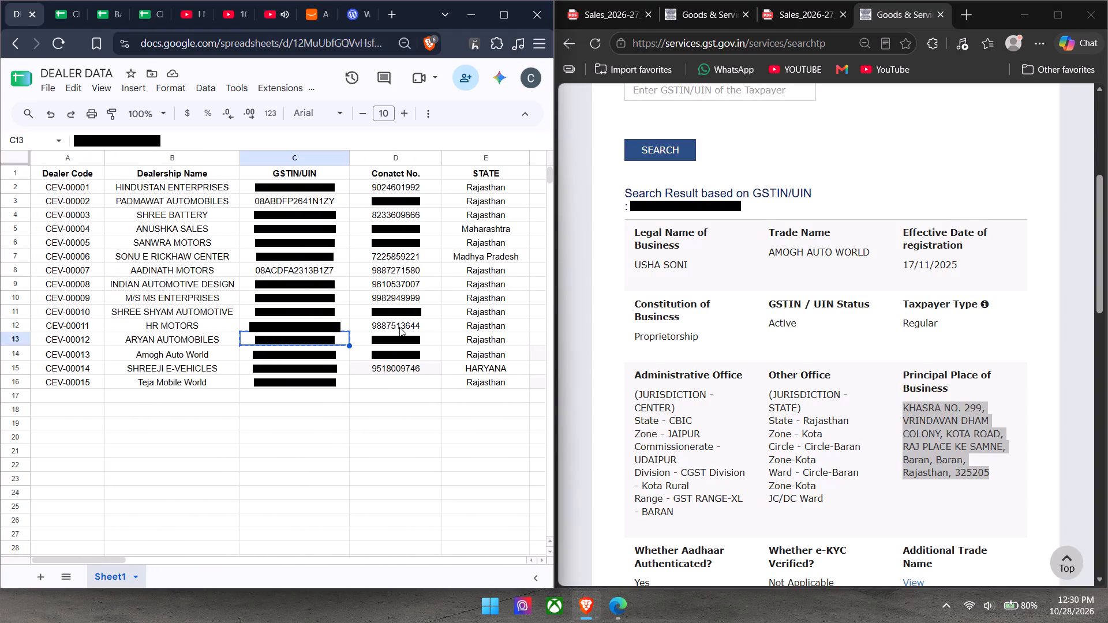
{"action": "scroll", "coordinate": [708, 201], "scroll_direction": "up", "scroll_amount": 4}
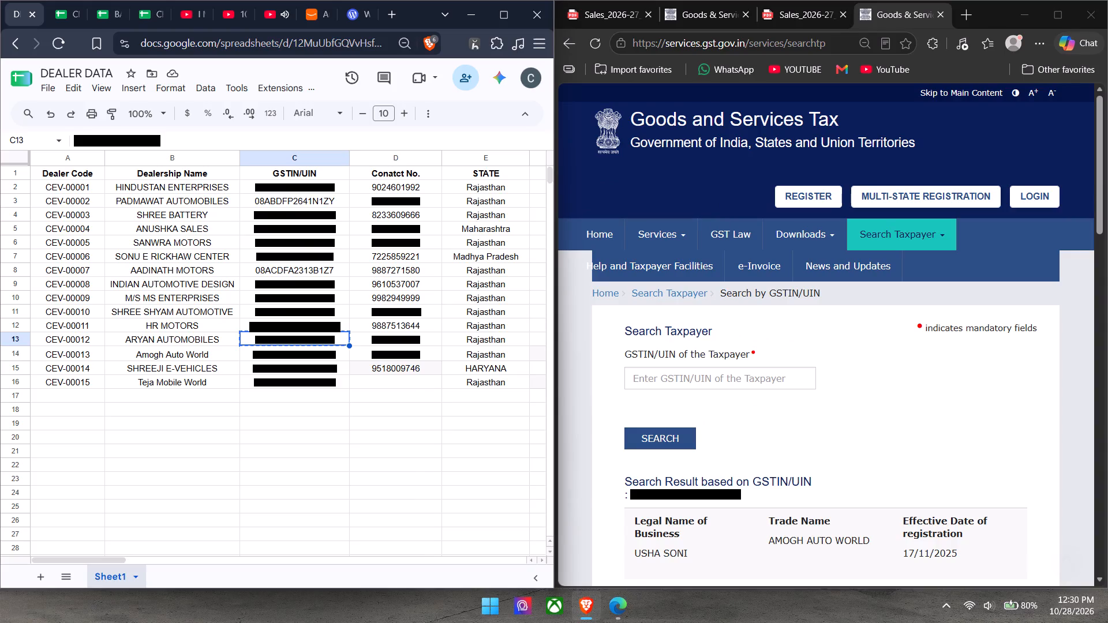
{"action": "left_click", "coordinate": [694, 379]}
{"action": "key", "text": "ctrl+v"}
{"action": "left_click", "coordinate": [678, 433]}
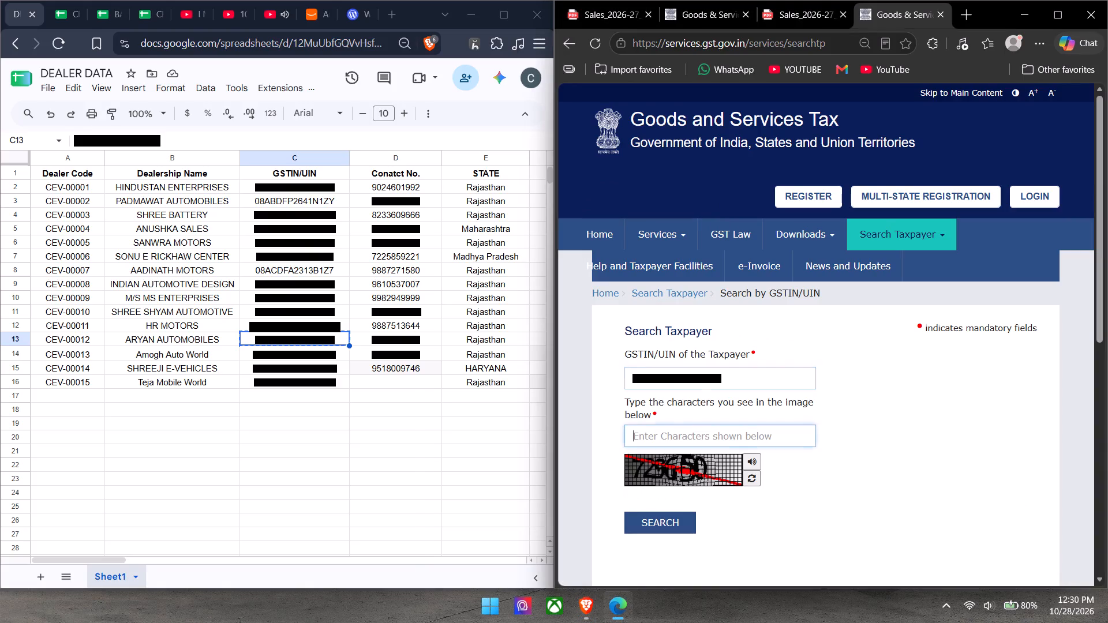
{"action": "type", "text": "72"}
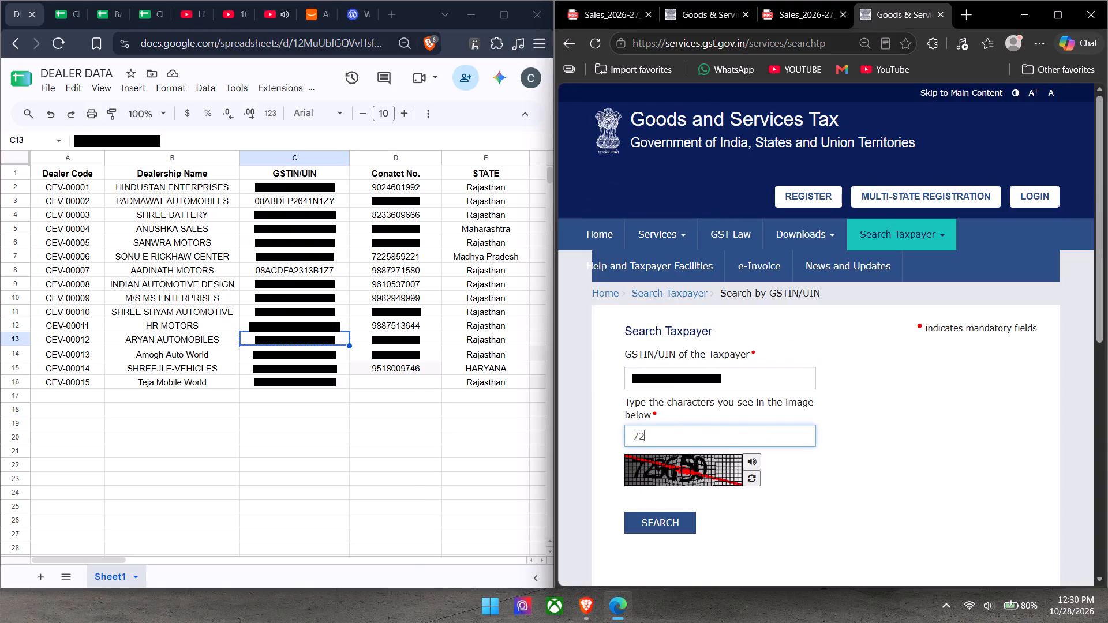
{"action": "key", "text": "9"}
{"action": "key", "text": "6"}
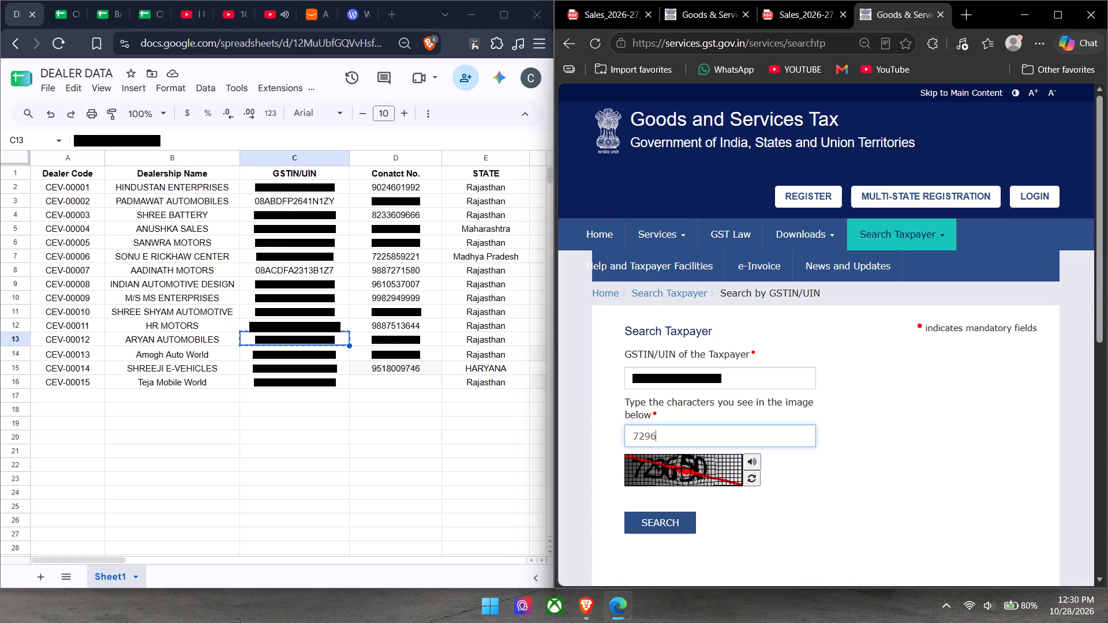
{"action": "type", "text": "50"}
{"action": "left_click", "coordinate": [665, 520]}
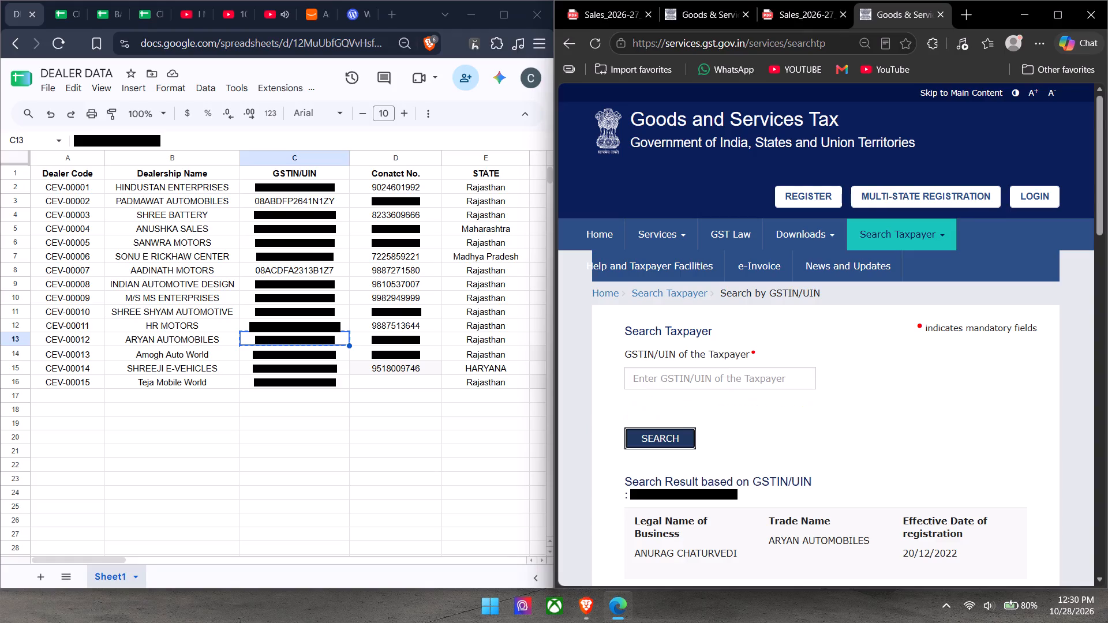
Copy the full Principal Place of Business address from the GST record into the ARYAN AUTOMOBILES FULL ADDRESS cell.
{"action": "scroll", "coordinate": [701, 440], "scroll_direction": "down", "scroll_amount": 1}
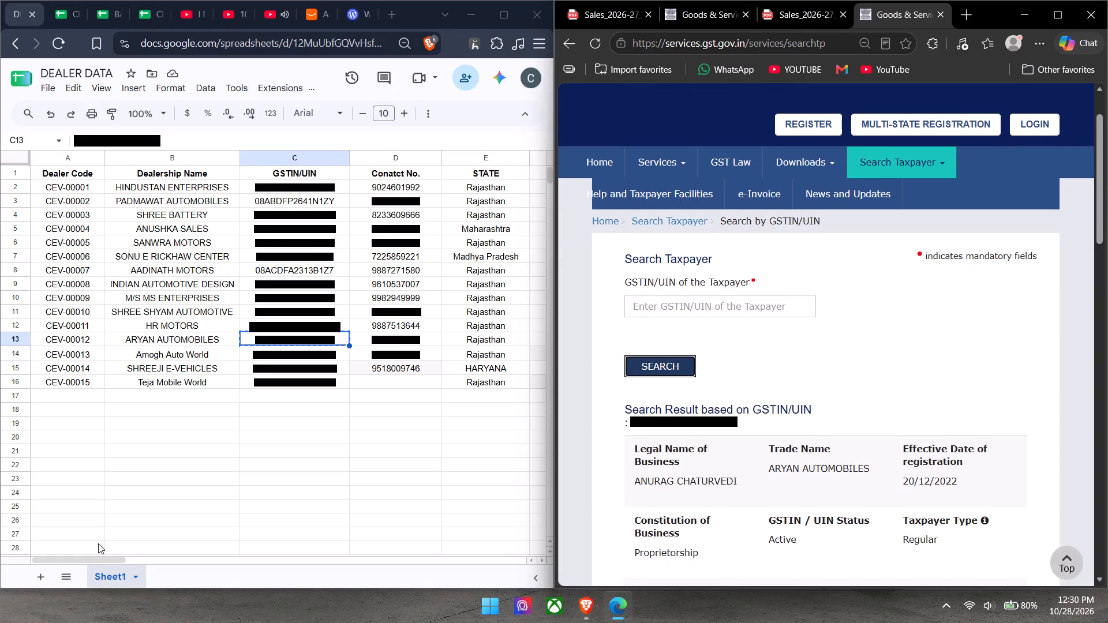
{"action": "left_click_drag", "start_coordinate": [97, 559], "coordinate": [208, 584]}
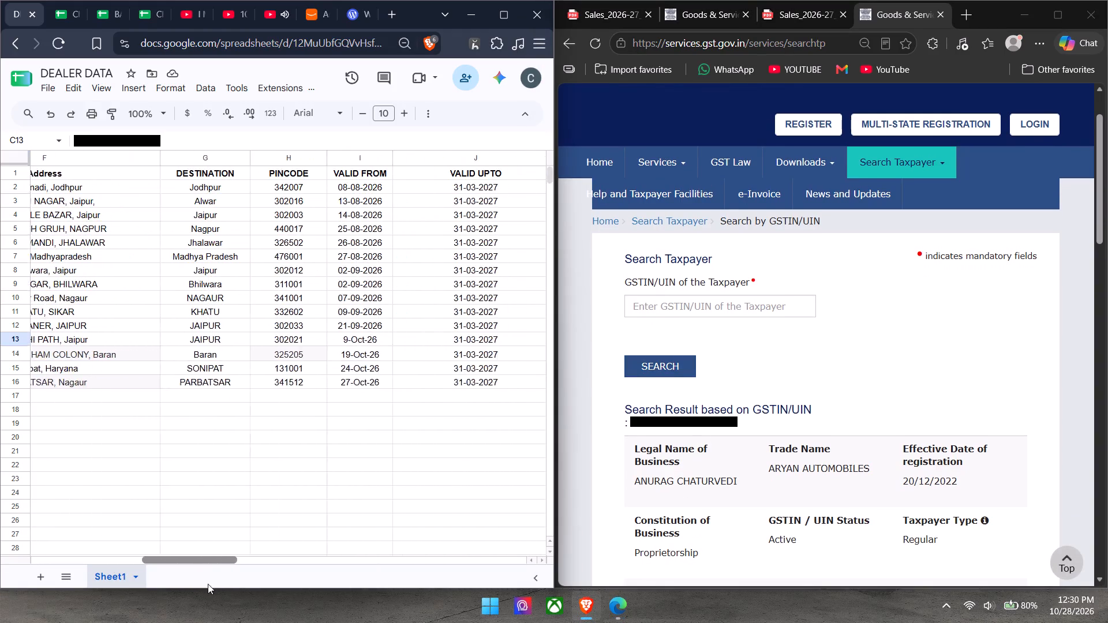
{"action": "left_click_drag", "start_coordinate": [208, 584], "coordinate": [333, 592]}
{"action": "scroll", "coordinate": [774, 491], "scroll_direction": "down", "scroll_amount": 3}
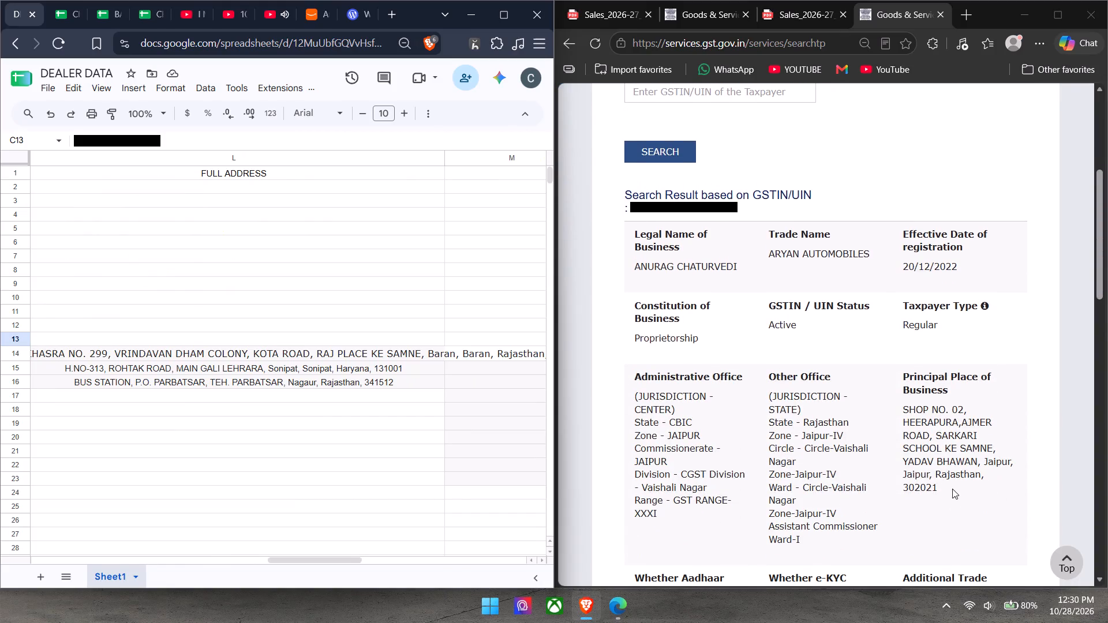
{"action": "left_click_drag", "start_coordinate": [952, 489], "coordinate": [894, 411]}
{"action": "key", "text": "ctrl+c"}
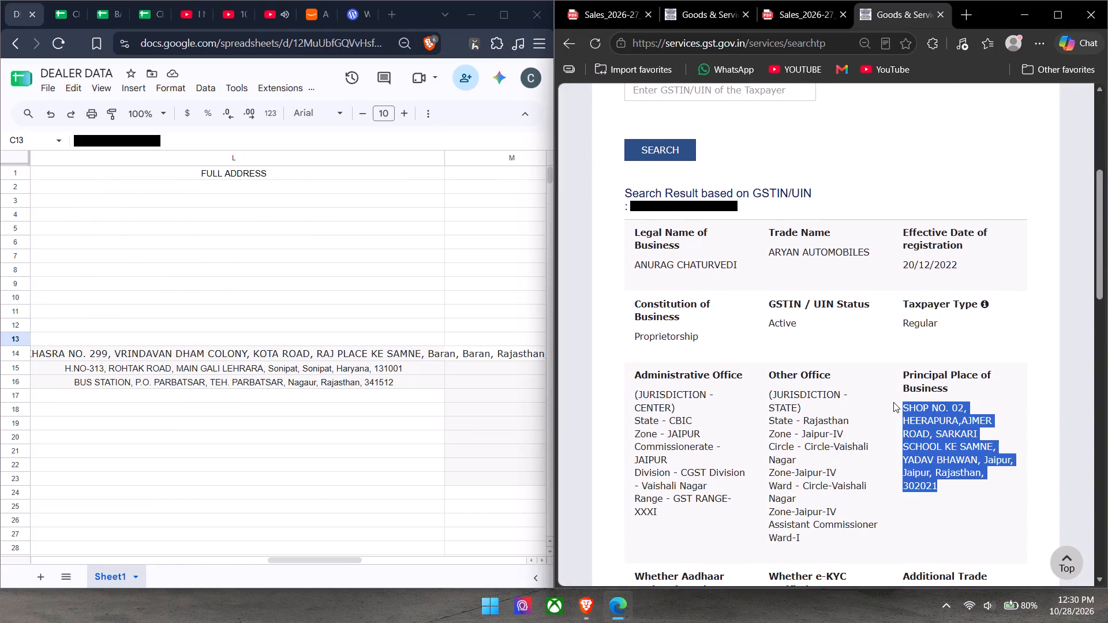
{"action": "key", "text": "ctrl+c"}
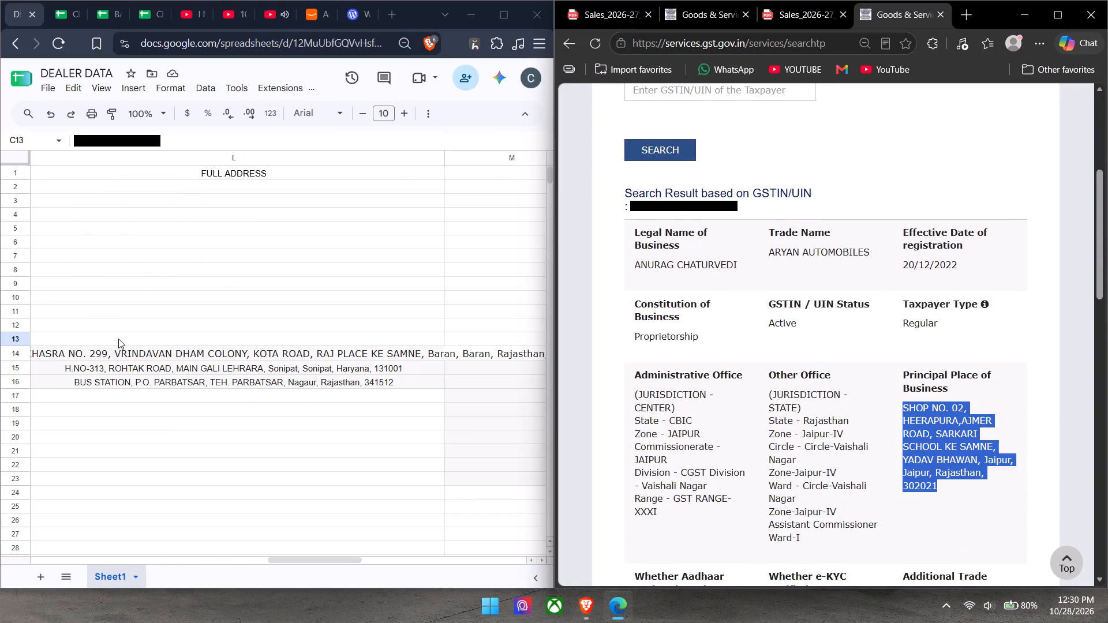
{"action": "left_click", "coordinate": [118, 339]}
{"action": "key", "text": "ctrl+v"}
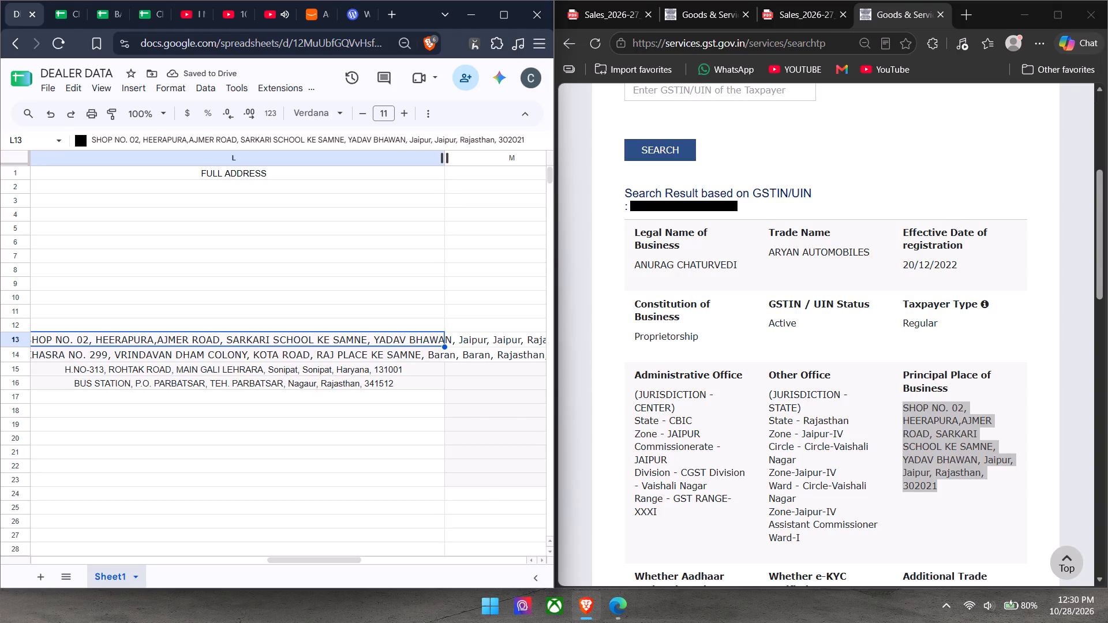
Widen the FULL ADDRESS column enough for the longest dealer address to fit on one line within its cell.
{"action": "left_click_drag", "start_coordinate": [446, 156], "coordinate": [555, 158]}
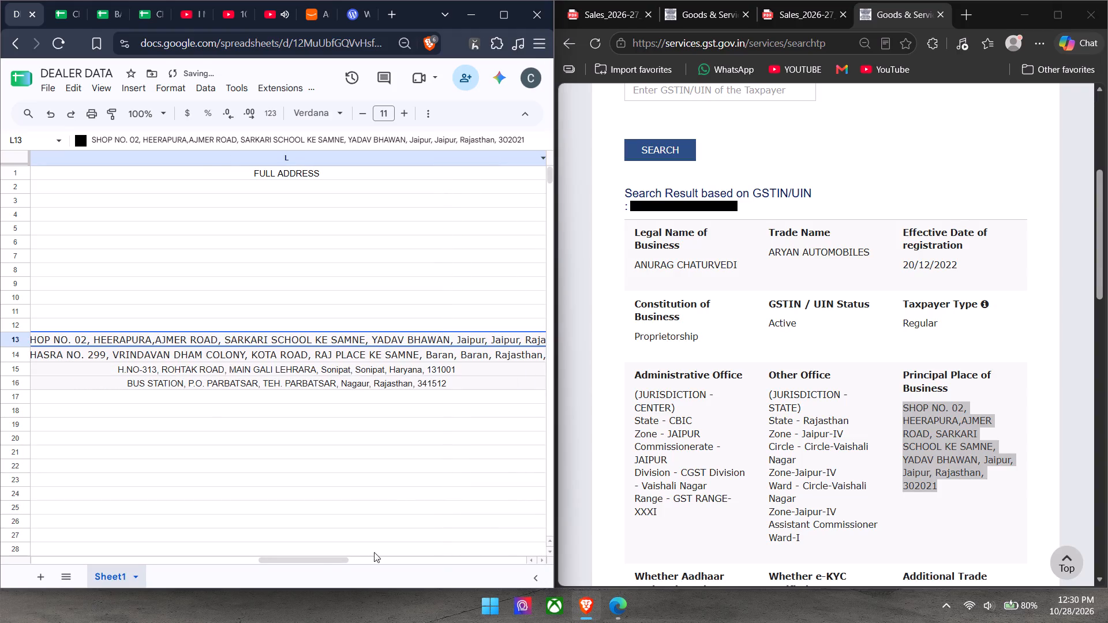
{"action": "left_click_drag", "start_coordinate": [317, 560], "coordinate": [373, 558]}
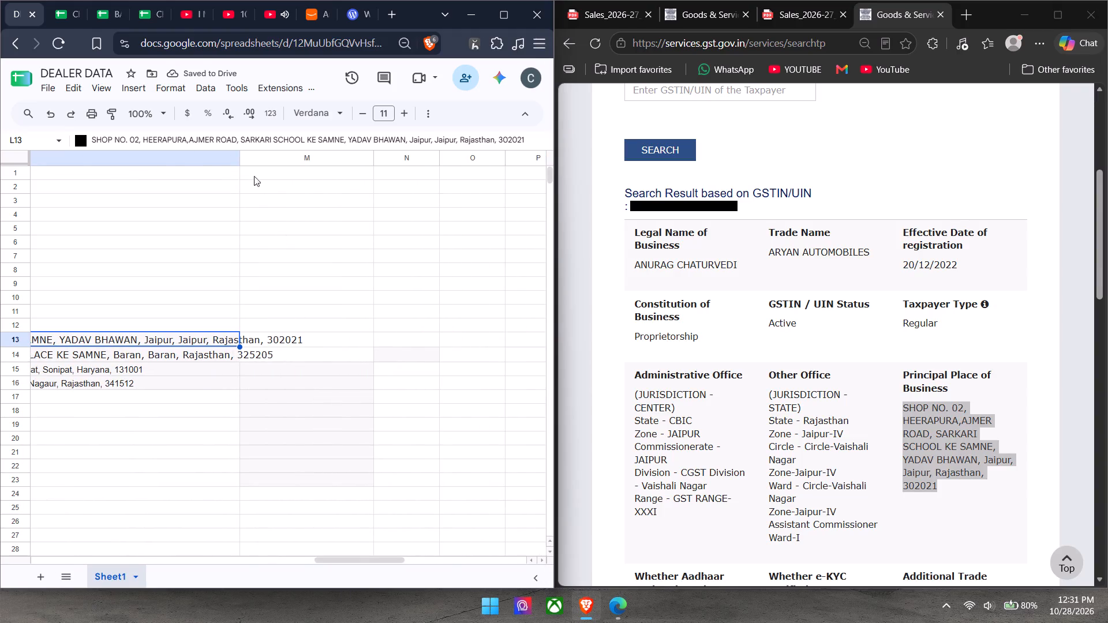
{"action": "left_click_drag", "start_coordinate": [241, 154], "coordinate": [350, 172]}
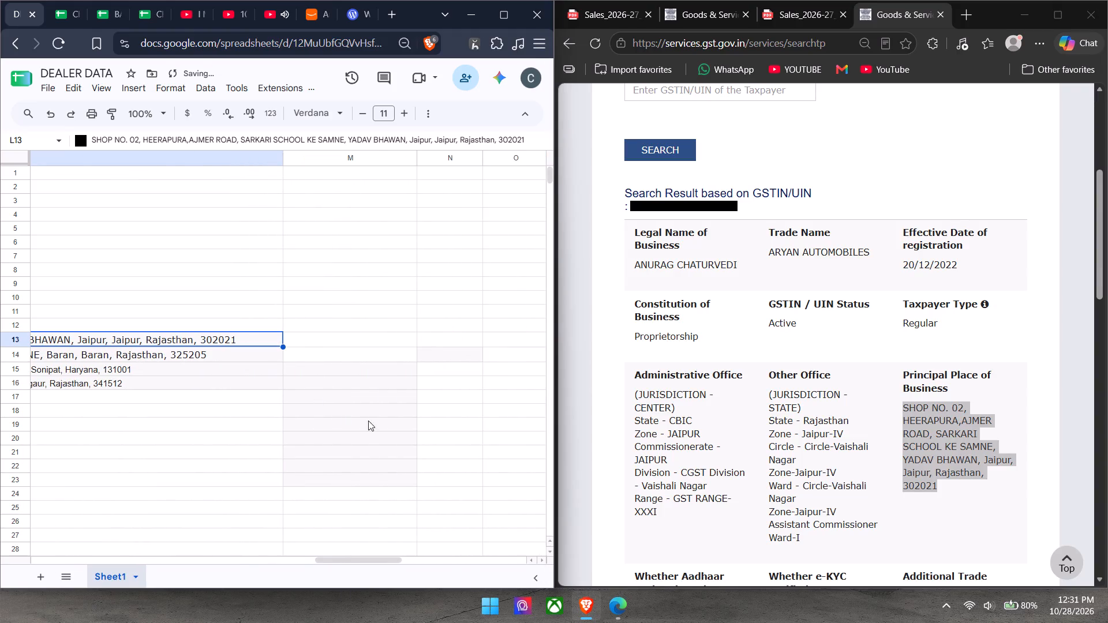
{"action": "left_click_drag", "start_coordinate": [353, 562], "coordinate": [291, 558]}
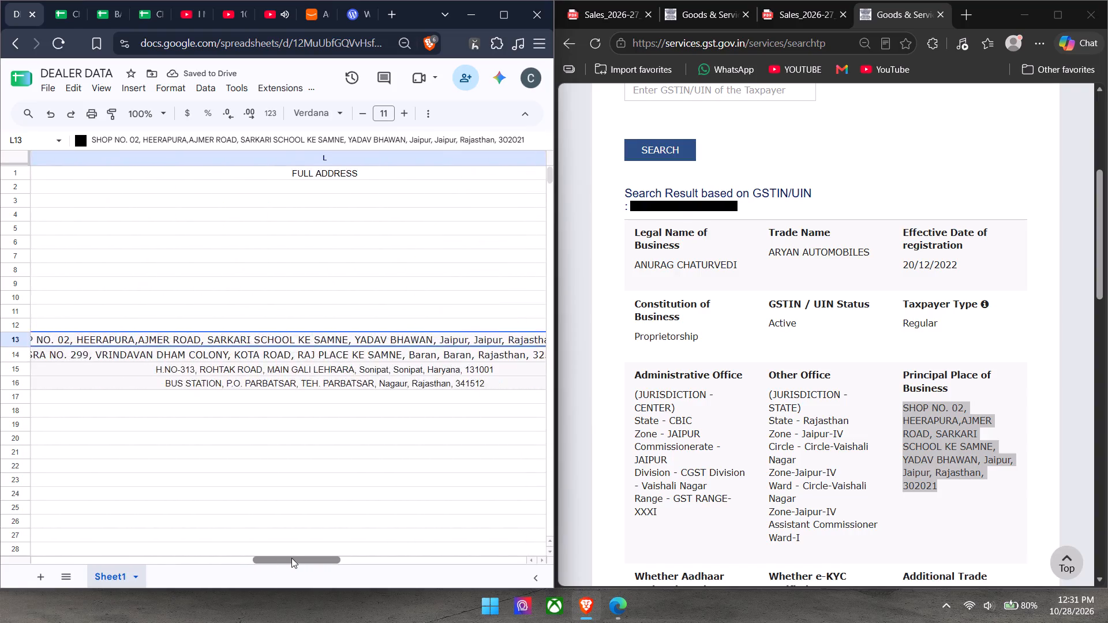
{"action": "left_click_drag", "start_coordinate": [291, 558], "coordinate": [260, 552]}
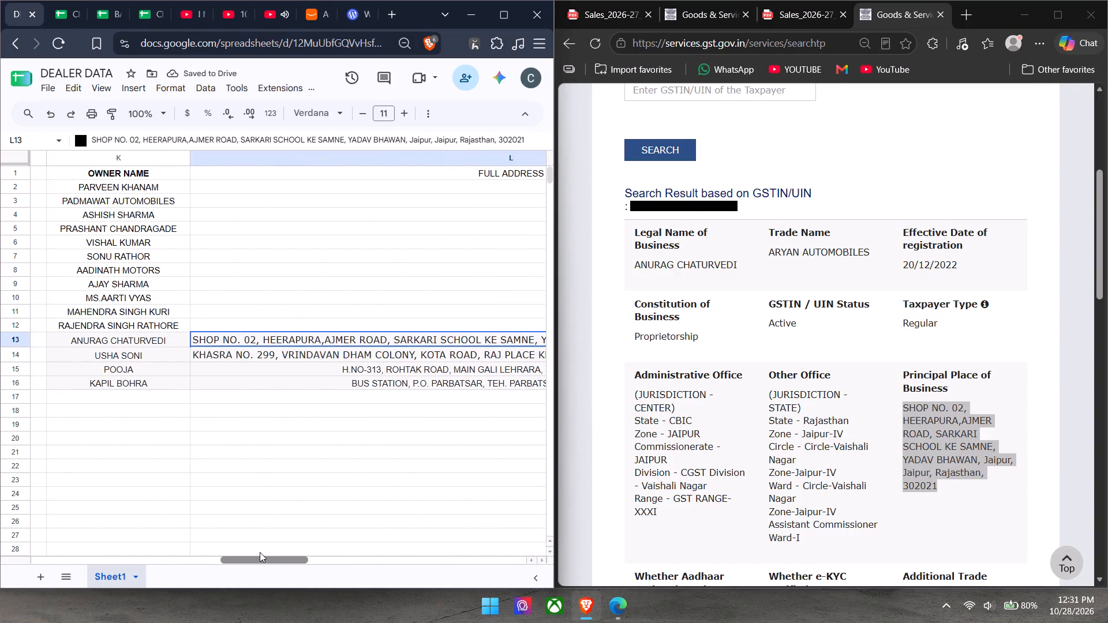
{"action": "left_click_drag", "start_coordinate": [260, 552], "coordinate": [287, 552]}
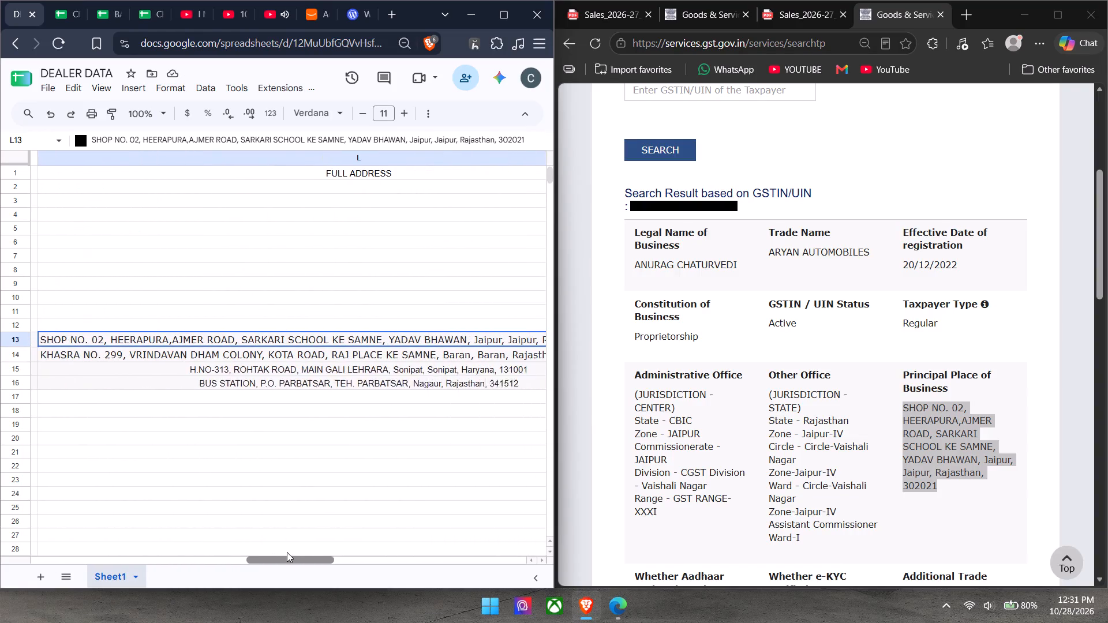
{"action": "left_click_drag", "start_coordinate": [287, 552], "coordinate": [304, 552]}
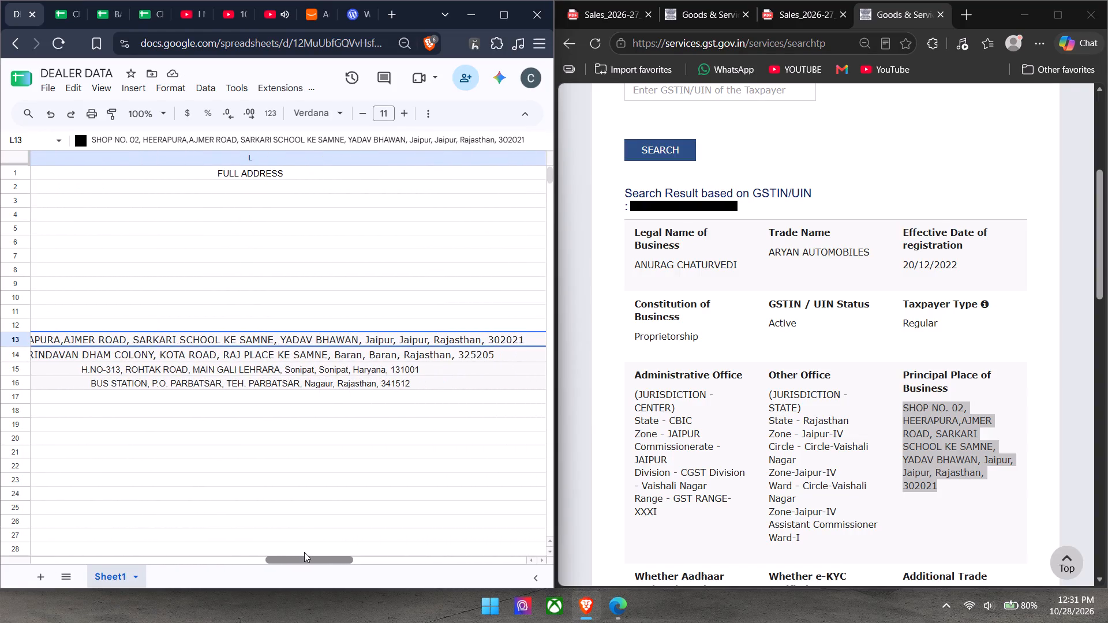
{"action": "left_click_drag", "start_coordinate": [304, 552], "coordinate": [291, 548]}
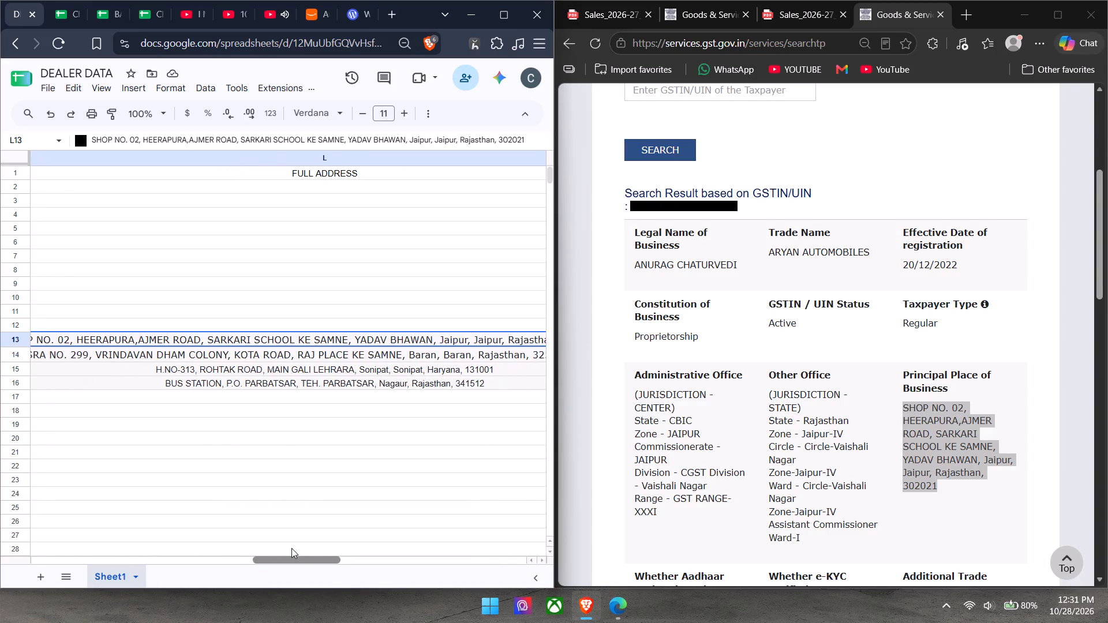
{"action": "left_click_drag", "start_coordinate": [291, 548], "coordinate": [313, 545]}
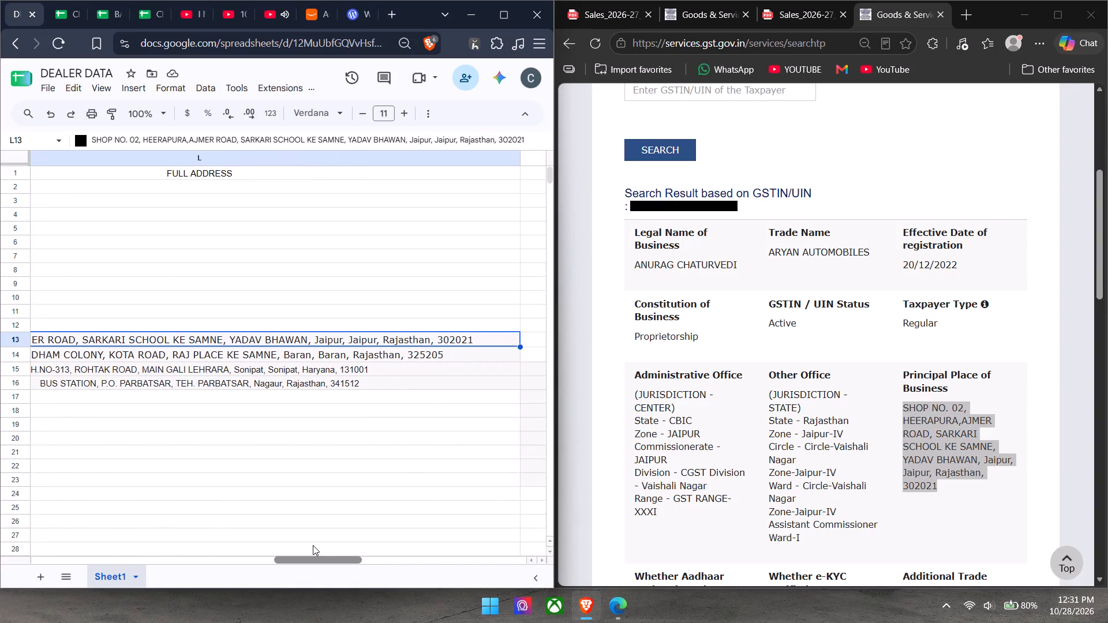
Copy HR MOTORS' GSTIN from the dealer sheet for a GST portal taxpayer search.
{"action": "left_click_drag", "start_coordinate": [313, 545], "coordinate": [237, 531]}
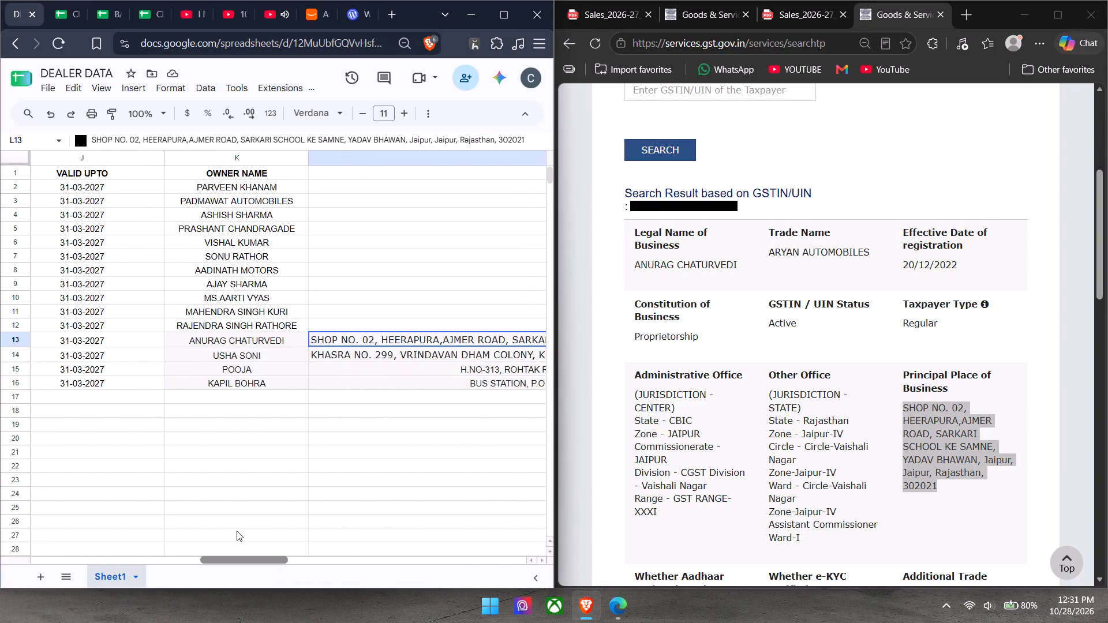
{"action": "left_click_drag", "start_coordinate": [237, 531], "coordinate": [156, 511]}
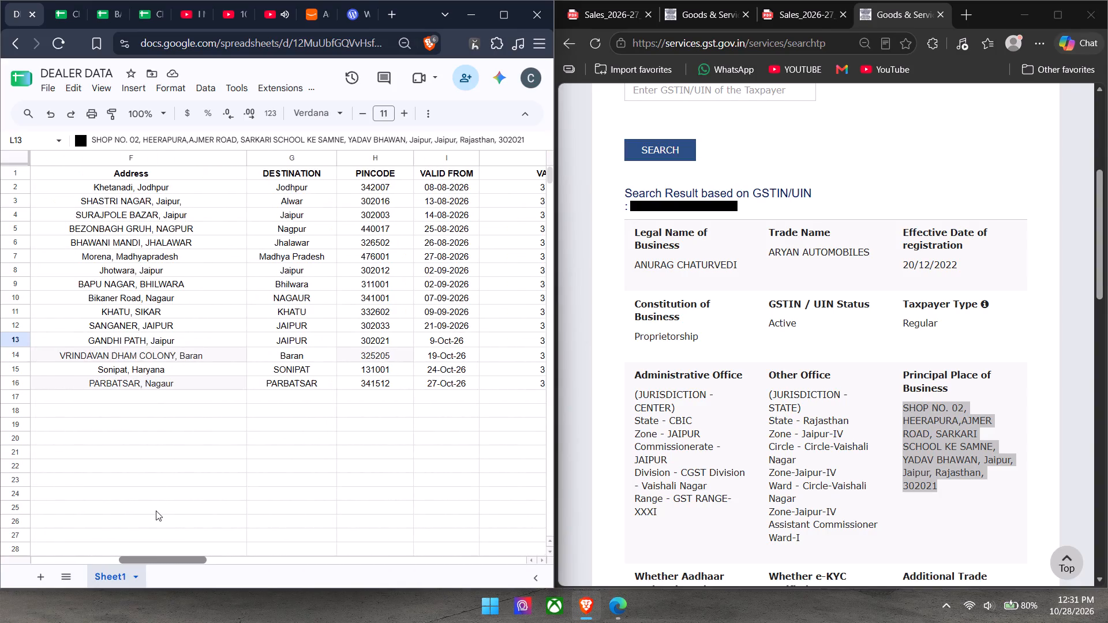
{"action": "left_click_drag", "start_coordinate": [156, 511], "coordinate": [72, 500]}
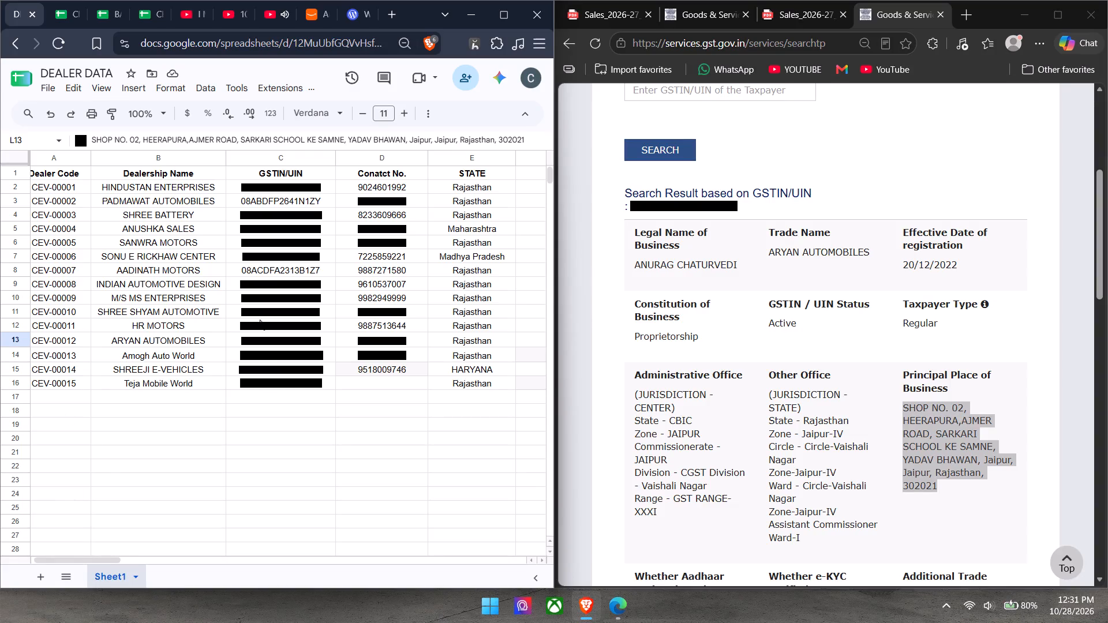
{"action": "left_click", "coordinate": [275, 327]}
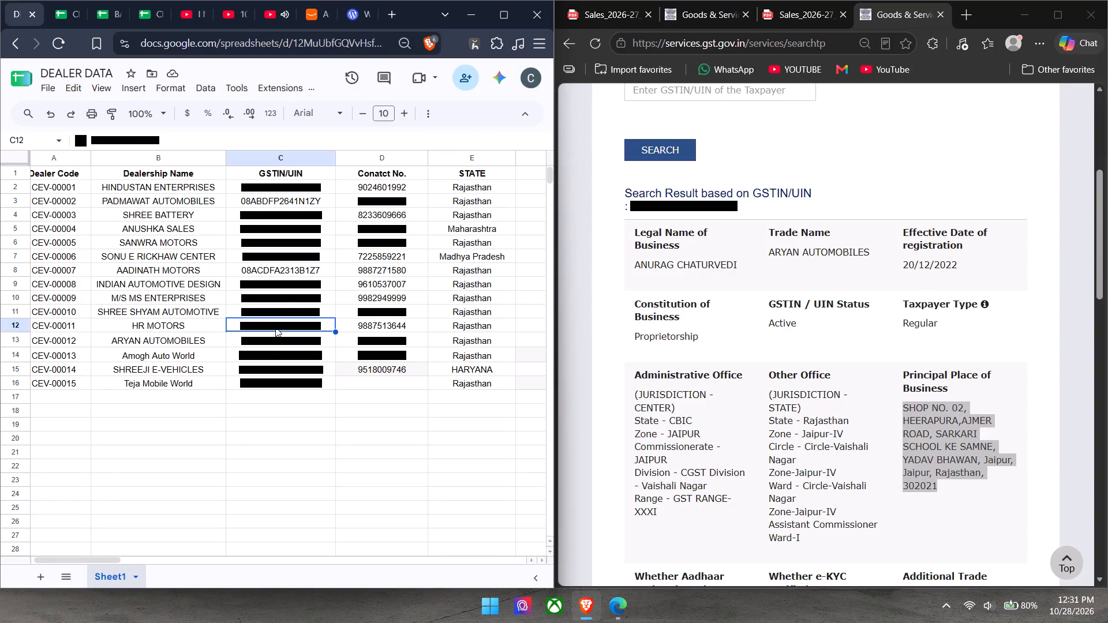
{"action": "key", "text": "ctrl+c"}
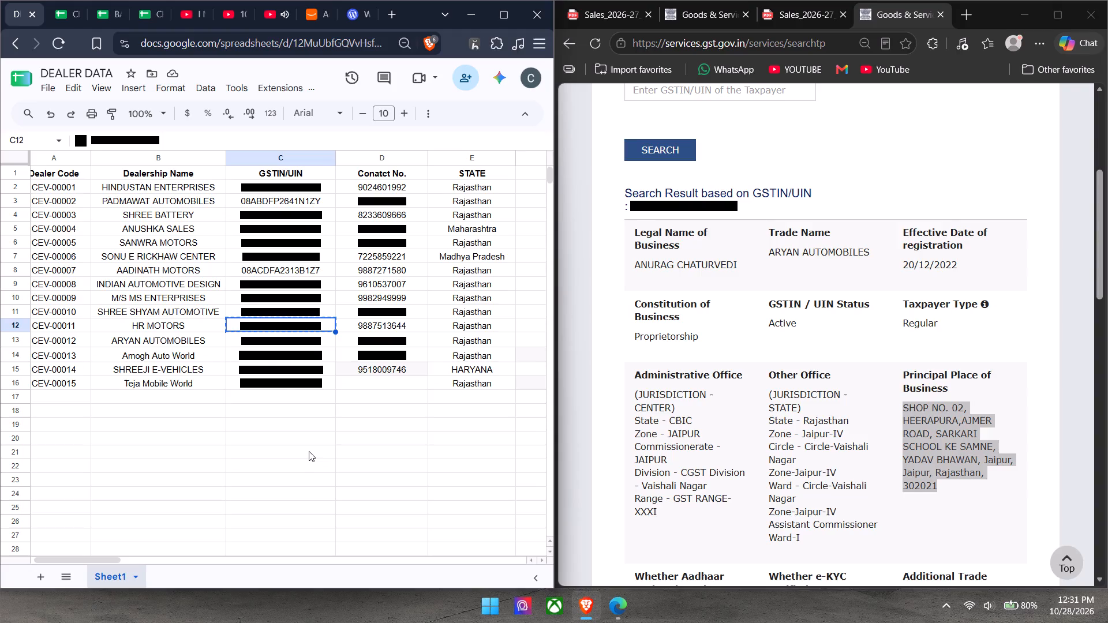
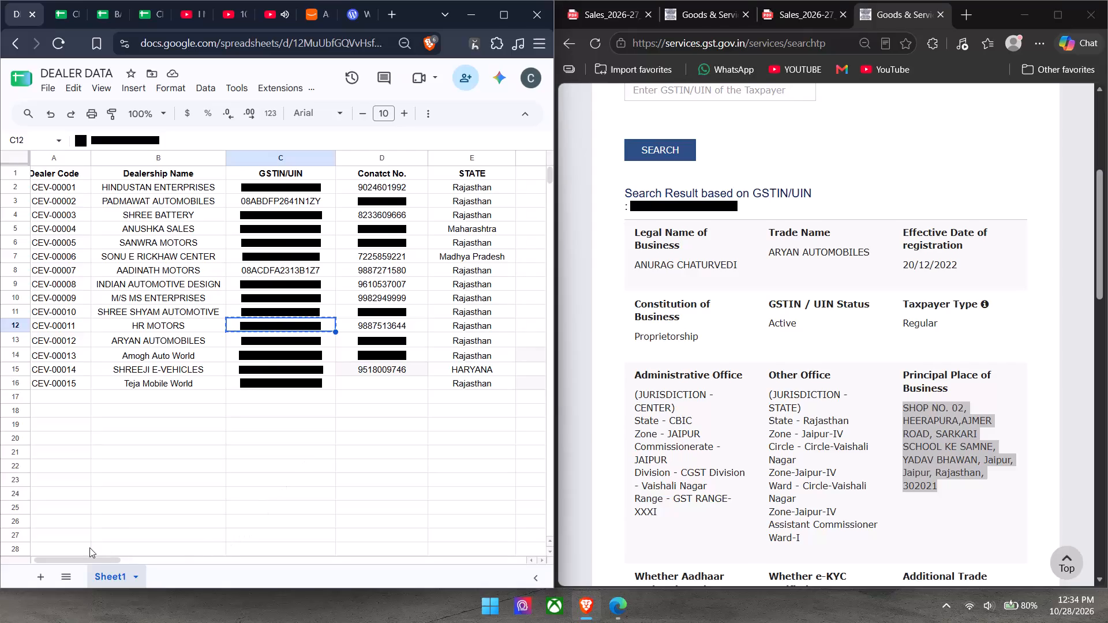
Run a GSTIN/UIN taxpayer search on the GST portal with HR MOTORS' copied GSTIN and the captcha characters.
{"action": "left_click_drag", "start_coordinate": [93, 561], "coordinate": [269, 558]}
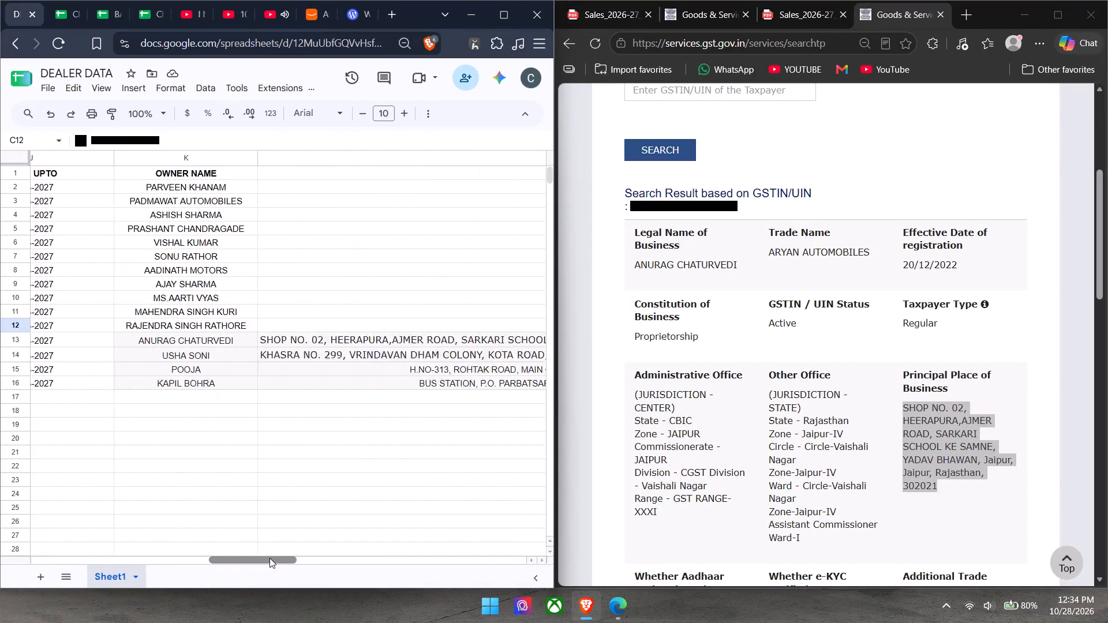
{"action": "left_click_drag", "start_coordinate": [269, 558], "coordinate": [304, 558]}
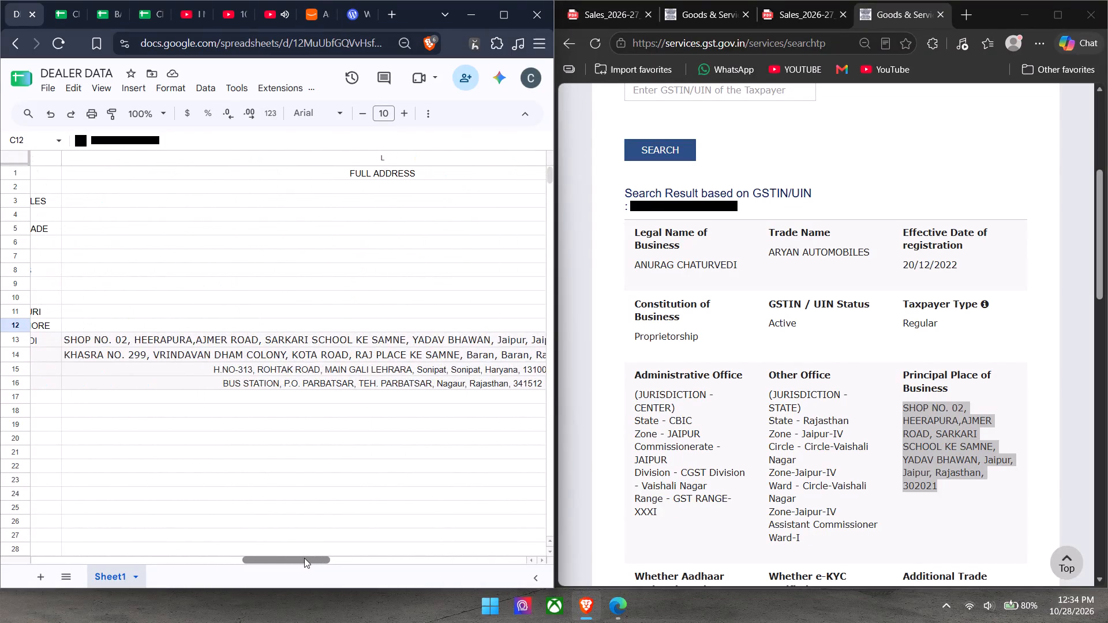
{"action": "left_click_drag", "start_coordinate": [304, 558], "coordinate": [152, 554]}
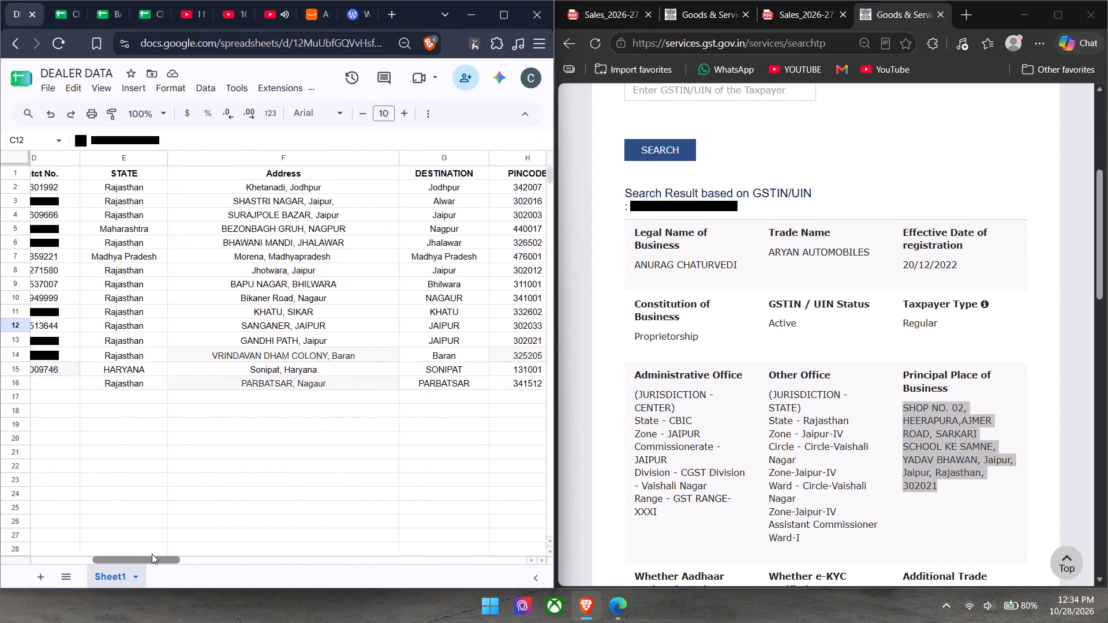
{"action": "left_click_drag", "start_coordinate": [152, 554], "coordinate": [95, 554]}
{"action": "scroll", "coordinate": [600, 235], "scroll_direction": "up", "scroll_amount": 4}
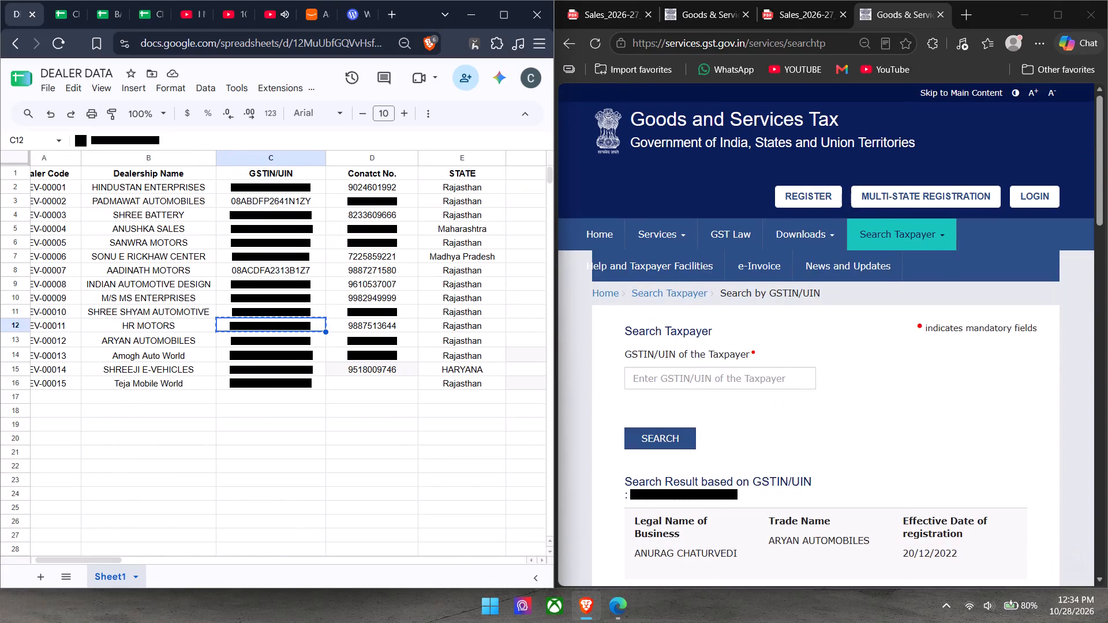
{"action": "left_click", "coordinate": [683, 392]}
{"action": "left_click", "coordinate": [680, 379]}
{"action": "key", "text": "ctrl+v"}
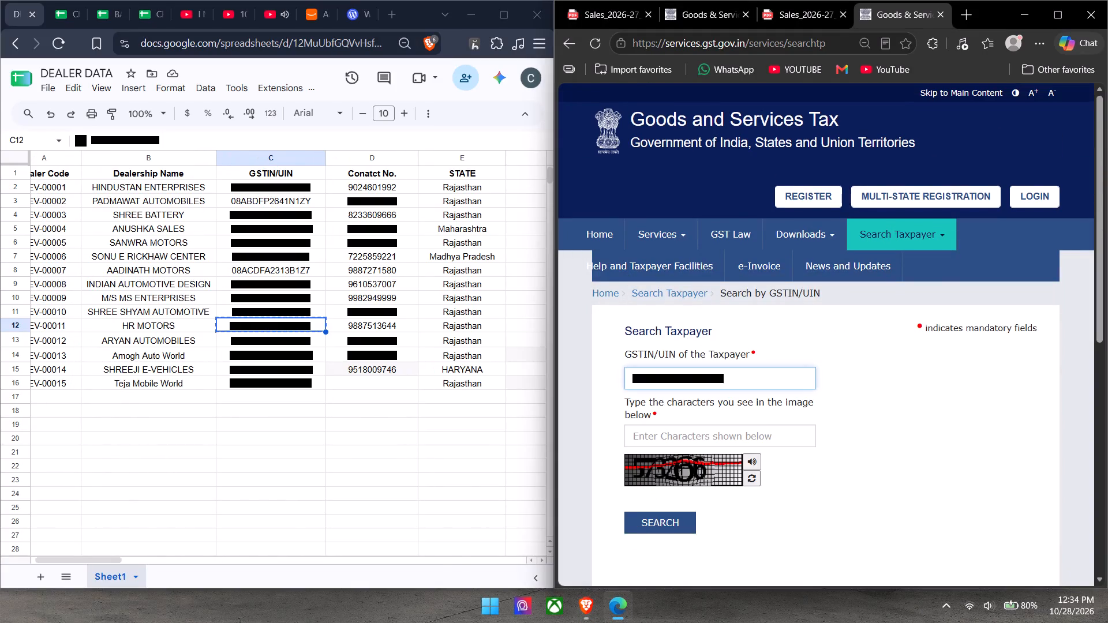
{"action": "left_click", "coordinate": [687, 437]}
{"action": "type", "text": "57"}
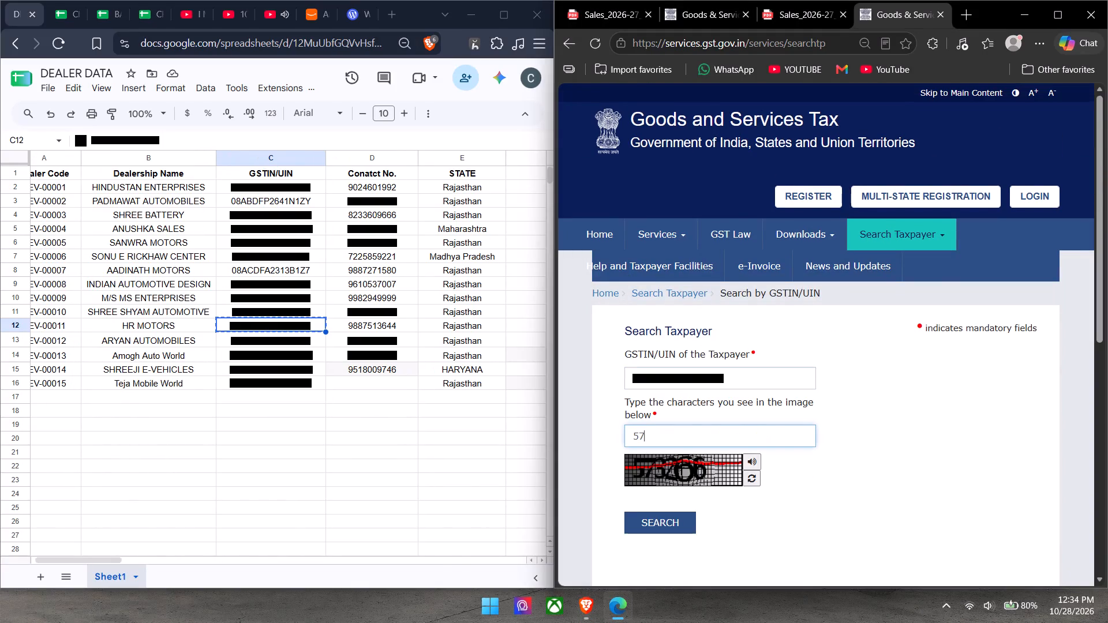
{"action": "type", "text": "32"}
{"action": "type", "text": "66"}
{"action": "left_click", "coordinate": [662, 526]}
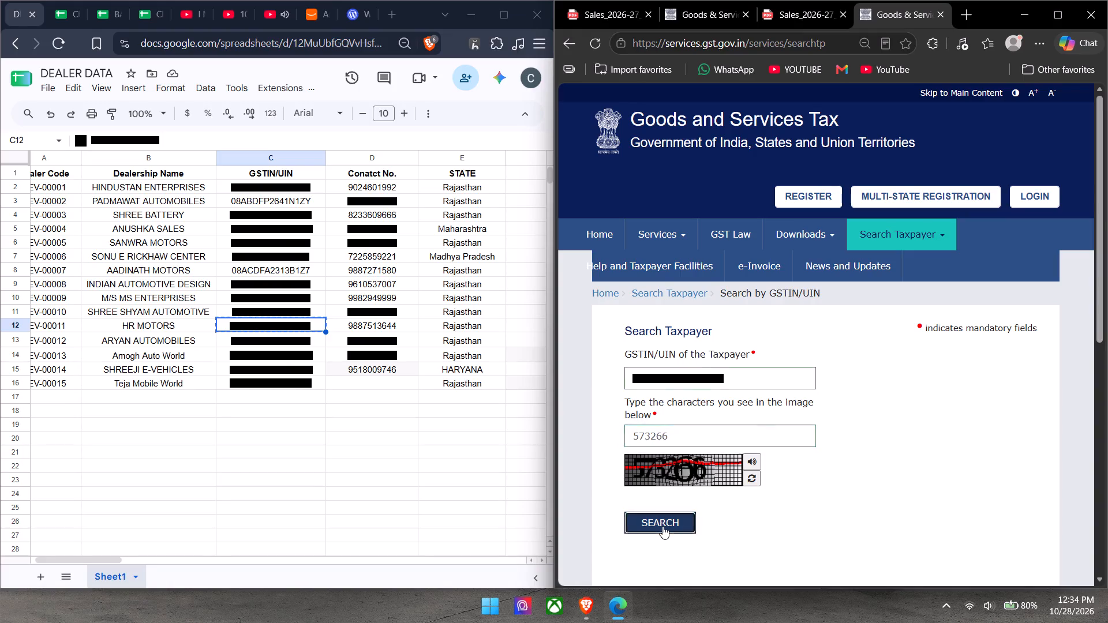
Copy the full Principal Place of Business address from the GST record into the HR MOTORS FULL ADDRESS cell.
{"action": "scroll", "coordinate": [687, 471], "scroll_direction": "down", "scroll_amount": 2}
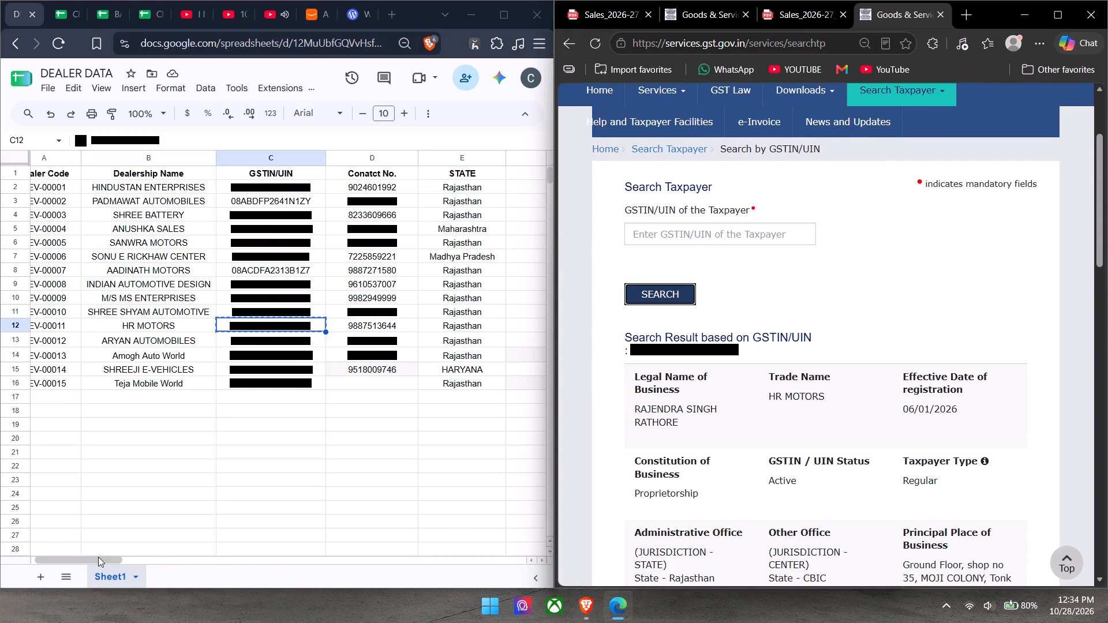
{"action": "left_click_drag", "start_coordinate": [87, 561], "coordinate": [295, 565]}
{"action": "scroll", "coordinate": [811, 454], "scroll_direction": "down", "scroll_amount": 2}
{"action": "left_click_drag", "start_coordinate": [995, 478], "coordinate": [899, 418]}
{"action": "key", "text": "ctrl+c"}
{"action": "left_click", "coordinate": [199, 324]}
{"action": "key", "text": "ctrl+v"}
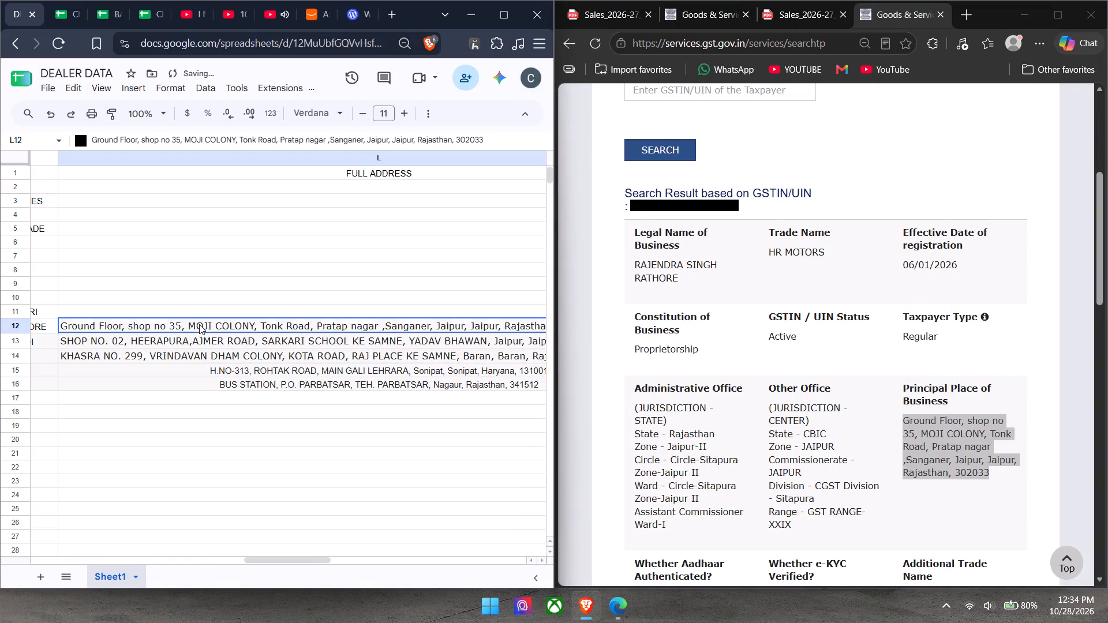
{"action": "left_click_drag", "start_coordinate": [294, 558], "coordinate": [330, 558]}
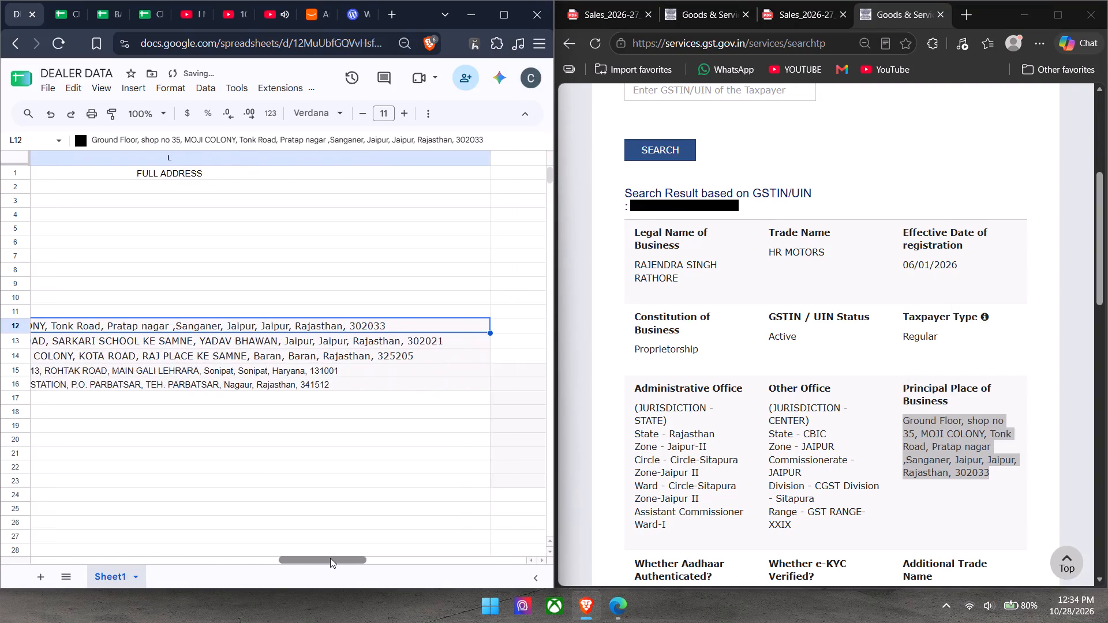
{"action": "left_click_drag", "start_coordinate": [330, 558], "coordinate": [280, 552]}
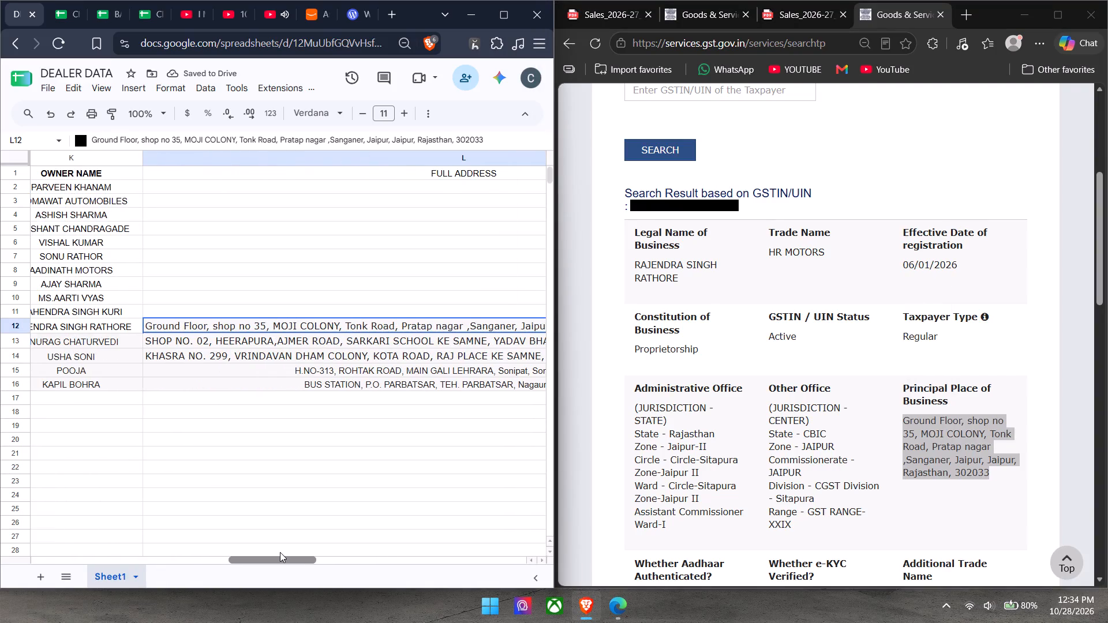
Run a new taxpayer search on the GST portal using SHREE SHYAM AUTOMOTIVE's GSTIN from the sheet and the captcha characters.
{"action": "left_click_drag", "start_coordinate": [280, 552], "coordinate": [251, 552]}
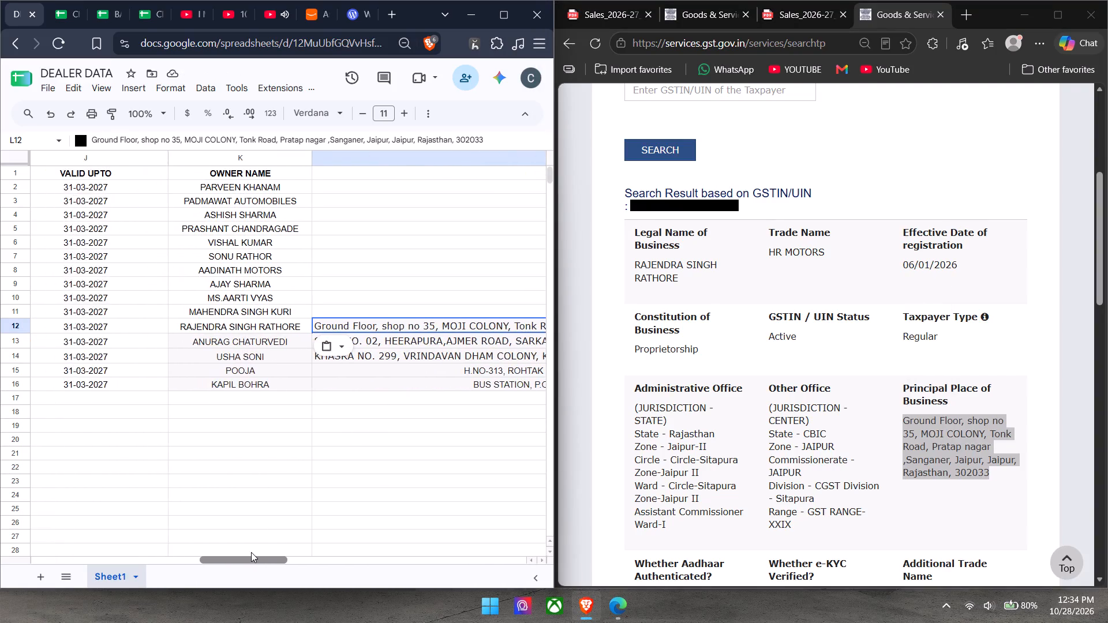
{"action": "left_click_drag", "start_coordinate": [251, 552], "coordinate": [245, 552]}
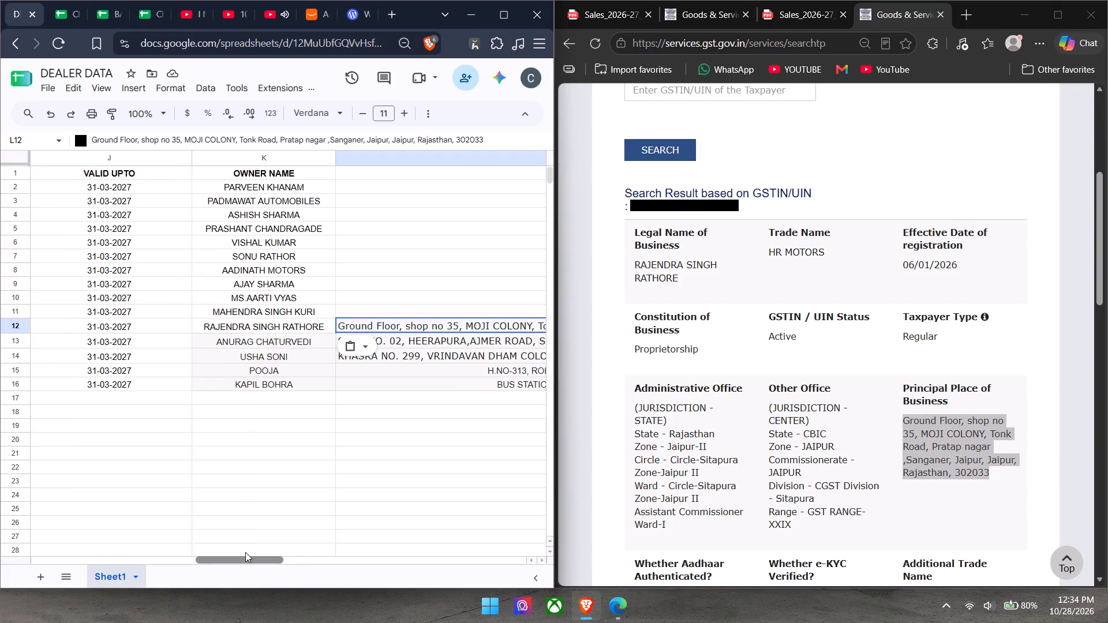
{"action": "left_click_drag", "start_coordinate": [245, 552], "coordinate": [48, 552]}
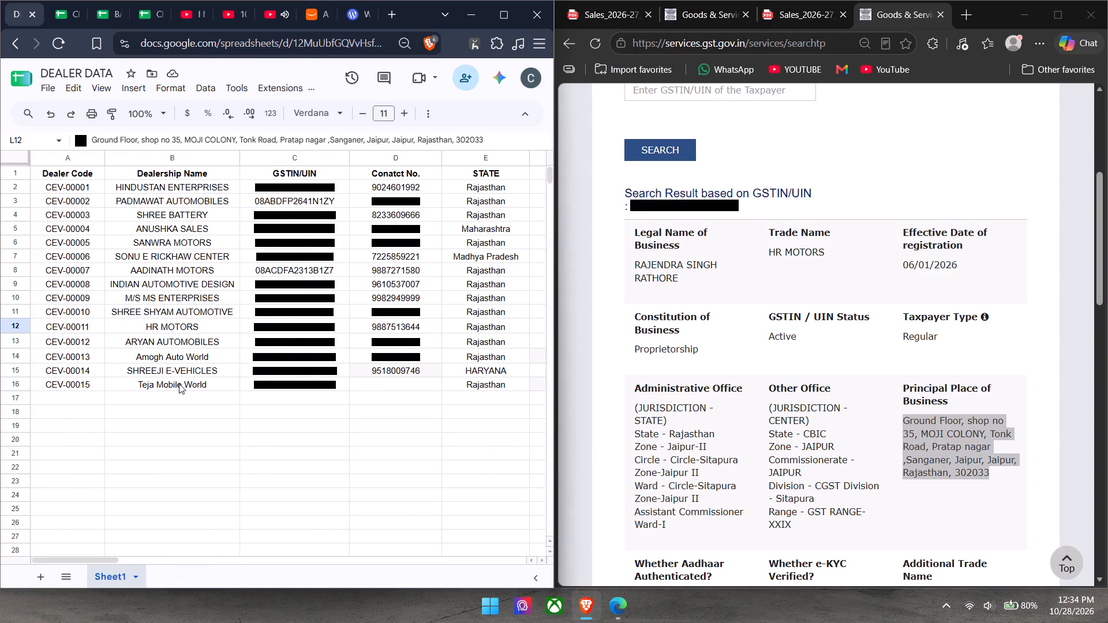
{"action": "left_click", "coordinate": [289, 310]}
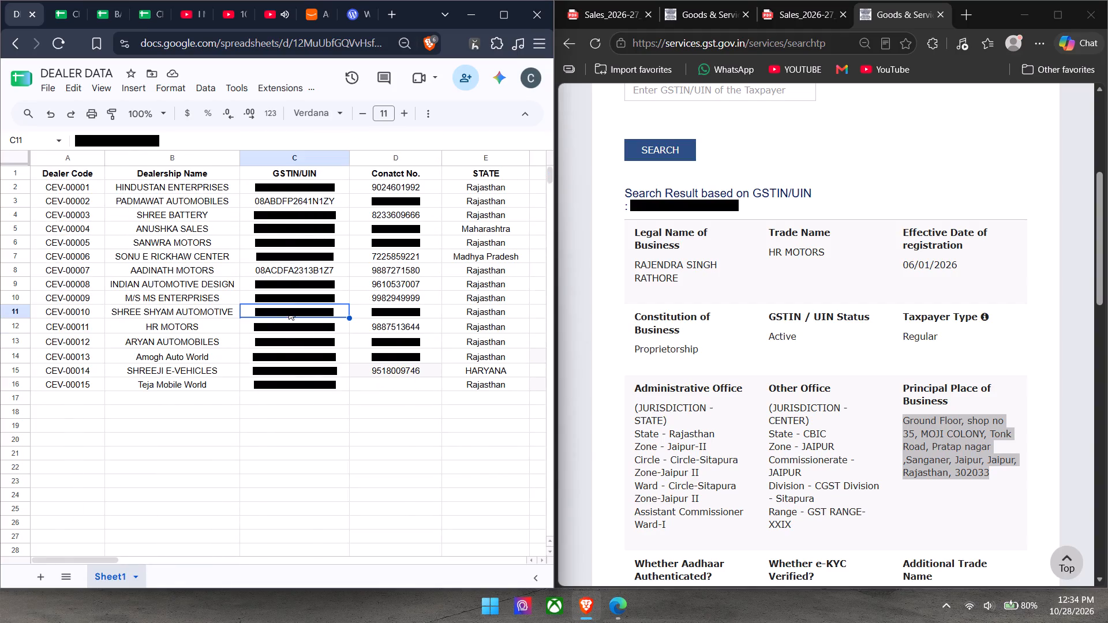
{"action": "key", "text": "ctrl+c"}
{"action": "left_click", "coordinate": [691, 88]}
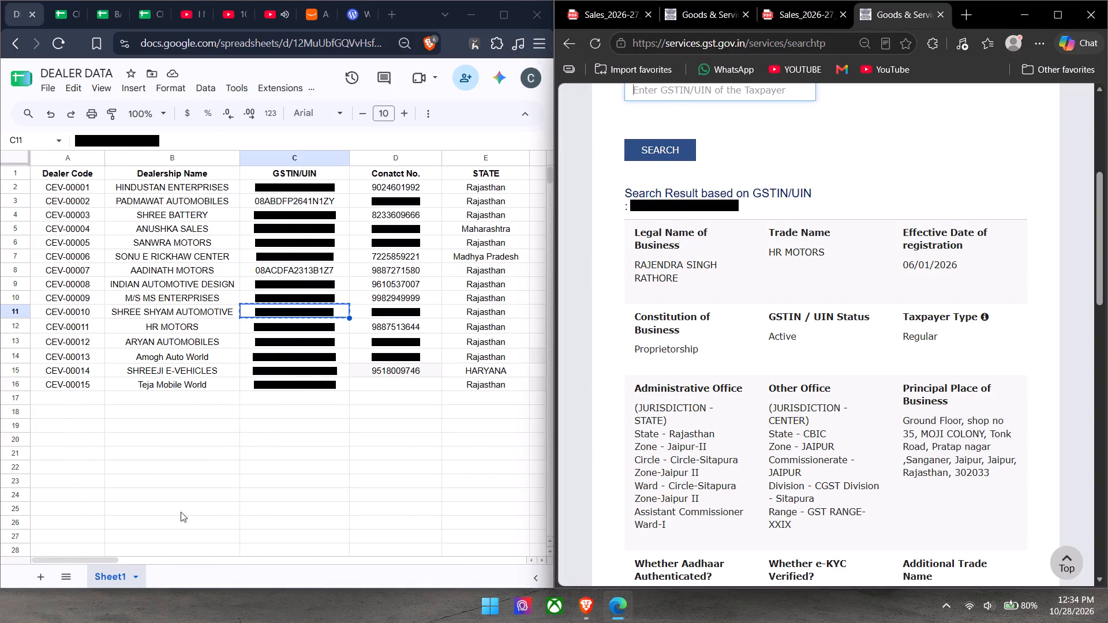
{"action": "left_click_drag", "start_coordinate": [83, 562], "coordinate": [220, 564]}
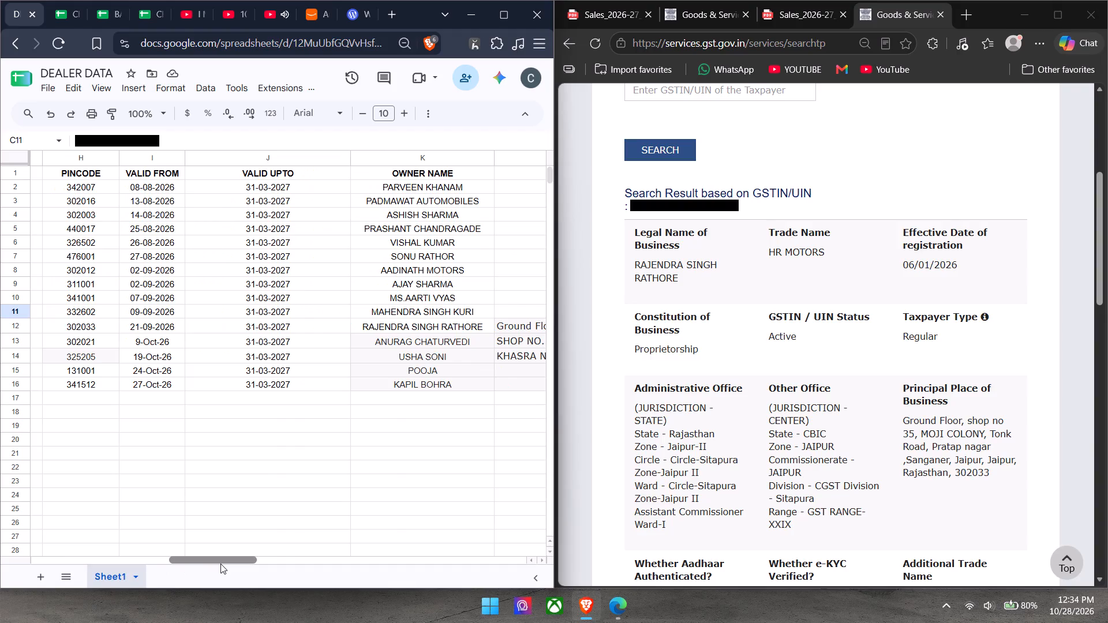
{"action": "left_click_drag", "start_coordinate": [220, 564], "coordinate": [39, 551]}
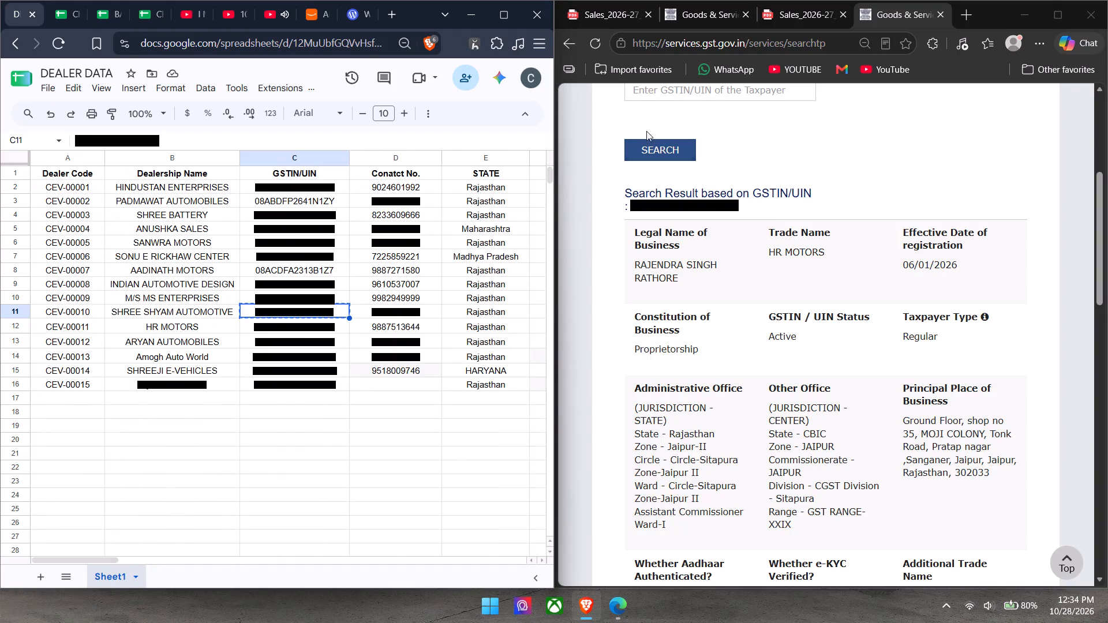
{"action": "scroll", "coordinate": [679, 142], "scroll_direction": "up", "scroll_amount": 1}
{"action": "left_click", "coordinate": [691, 157]}
{"action": "key", "text": "ctrl+v"}
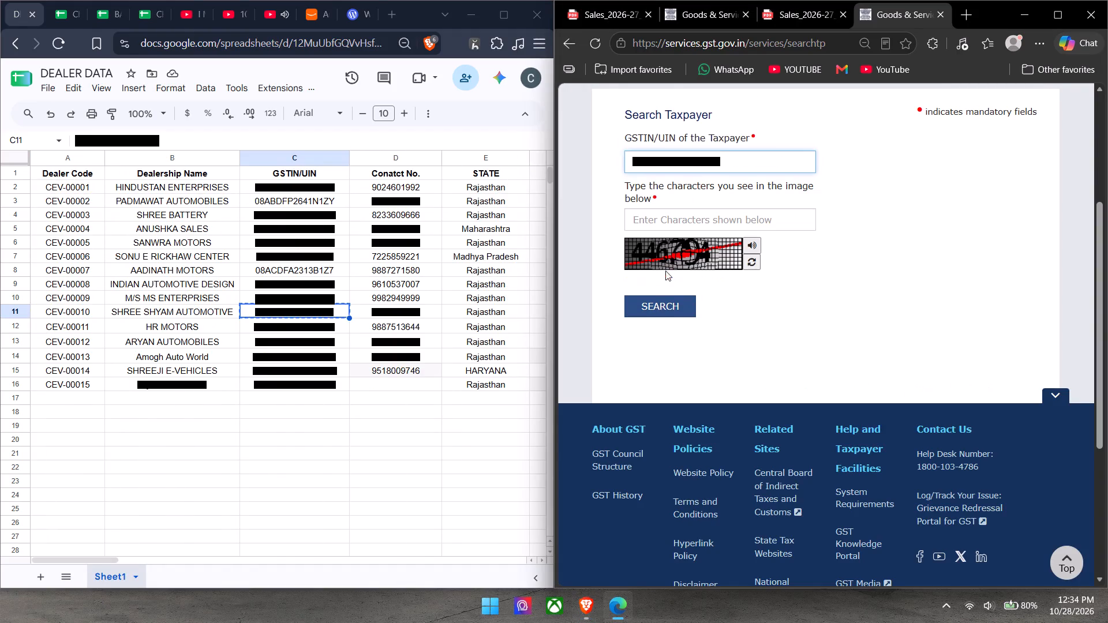
{"action": "left_click", "coordinate": [669, 216]}
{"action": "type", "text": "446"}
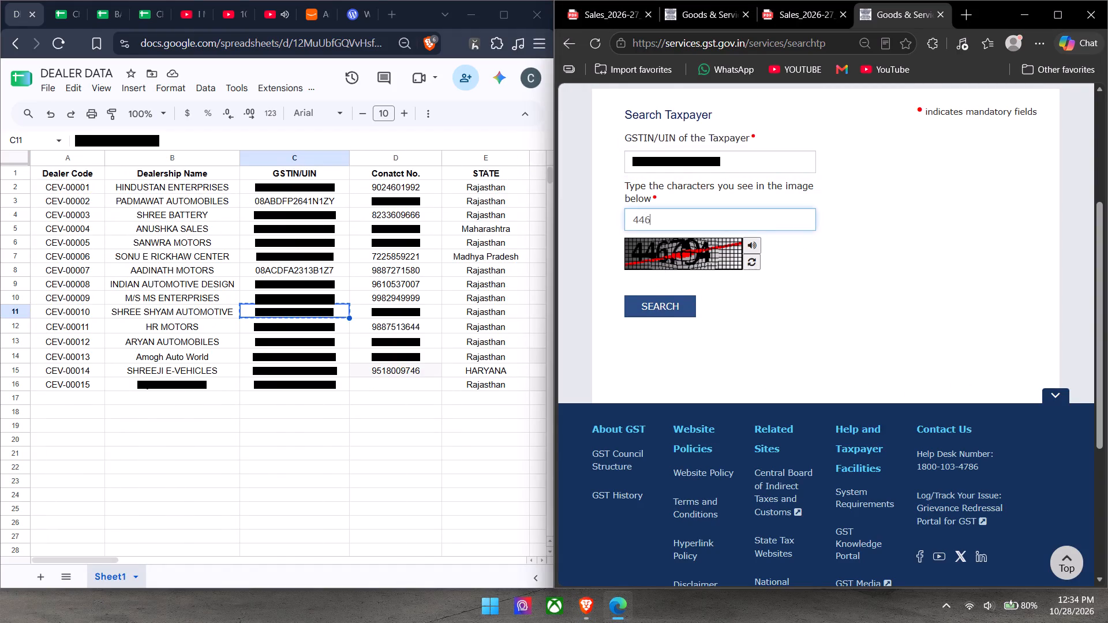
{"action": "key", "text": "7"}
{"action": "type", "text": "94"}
{"action": "left_click", "coordinate": [668, 305]}
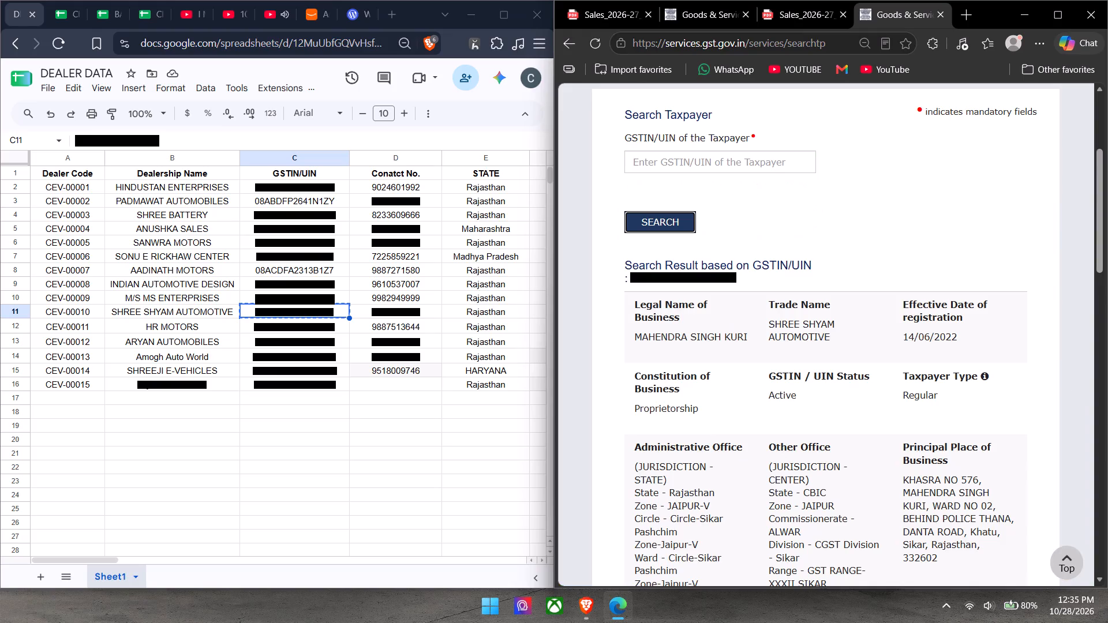
Copy the full Principal Place of Business address from the GST record into the SHREE SHYAM AUTOMOTIVE FULL ADDRESS cell.
{"action": "scroll", "coordinate": [839, 370], "scroll_direction": "down", "scroll_amount": 2}
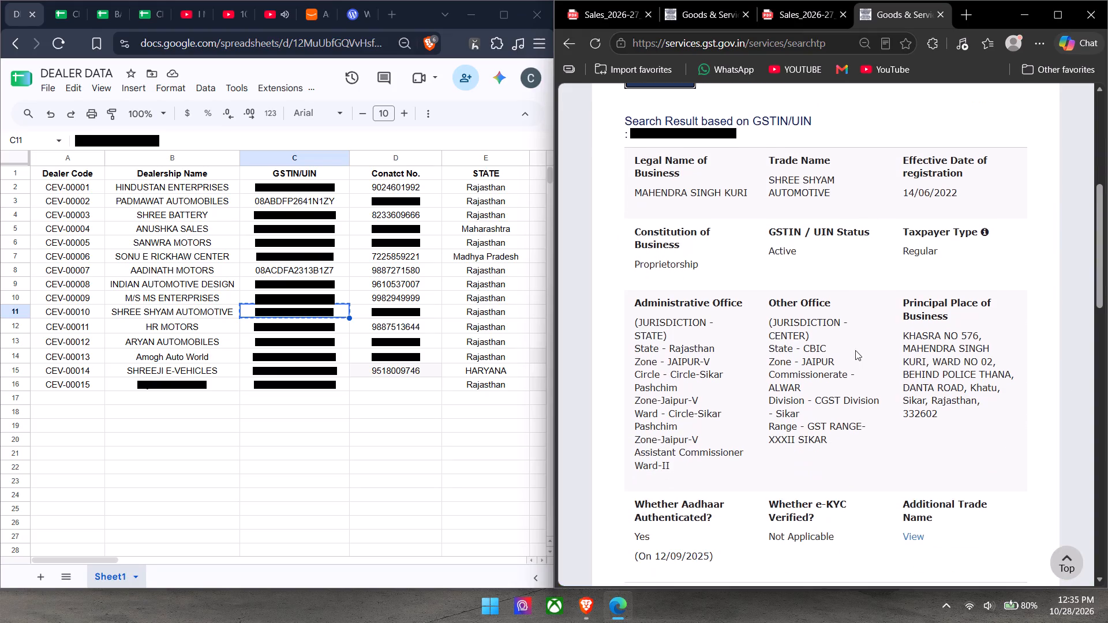
{"action": "scroll", "coordinate": [858, 357], "scroll_direction": "up", "scroll_amount": 3}
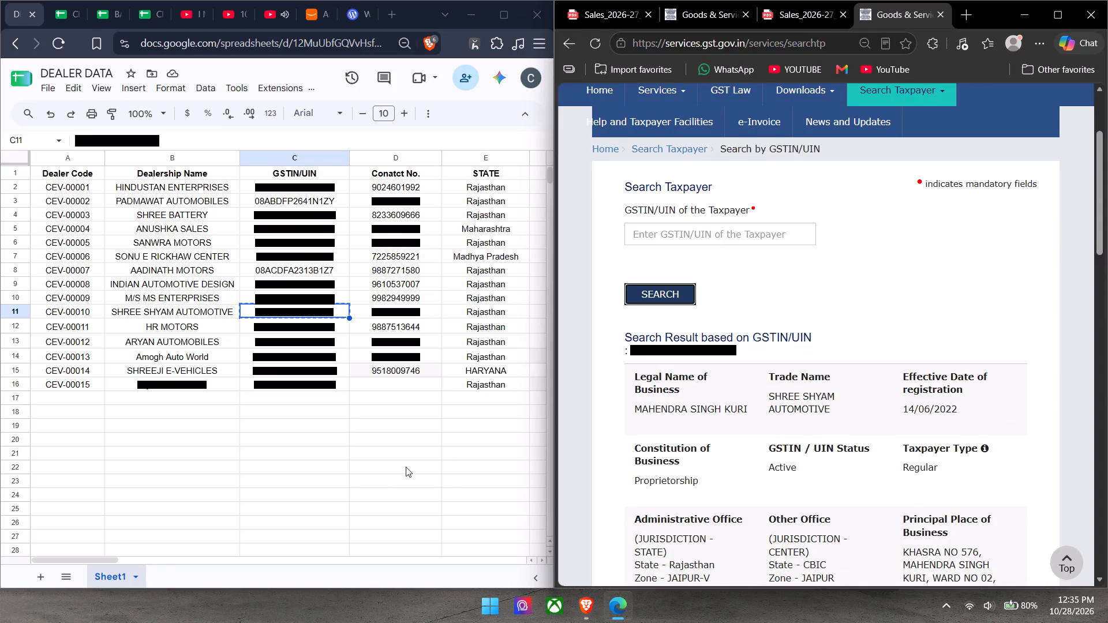
{"action": "left_click_drag", "start_coordinate": [98, 561], "coordinate": [242, 562]}
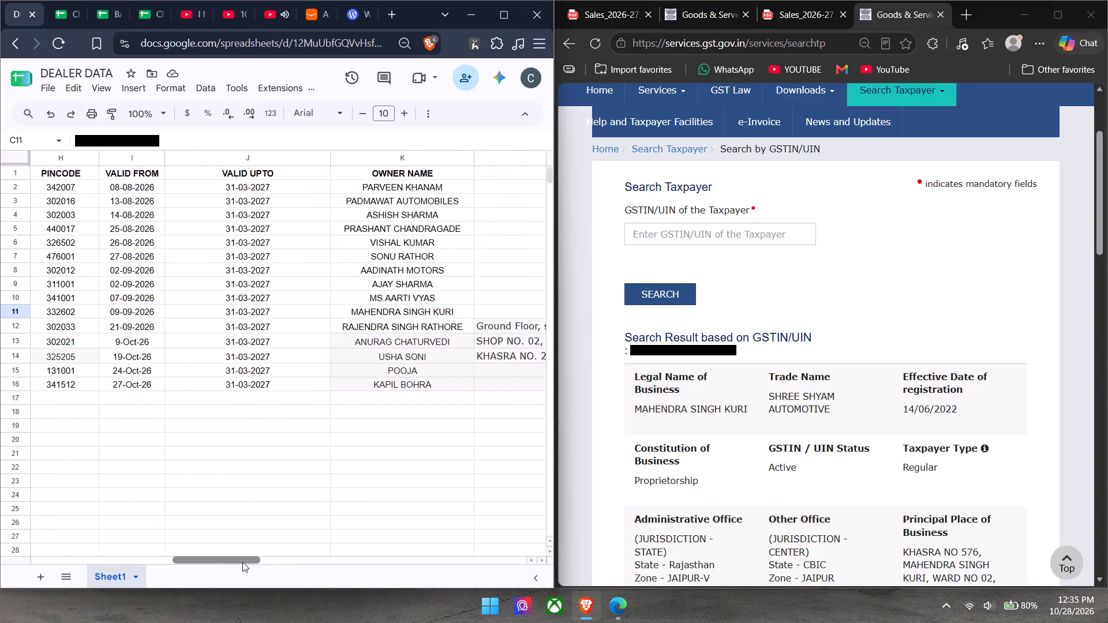
{"action": "left_click_drag", "start_coordinate": [242, 562], "coordinate": [307, 565]}
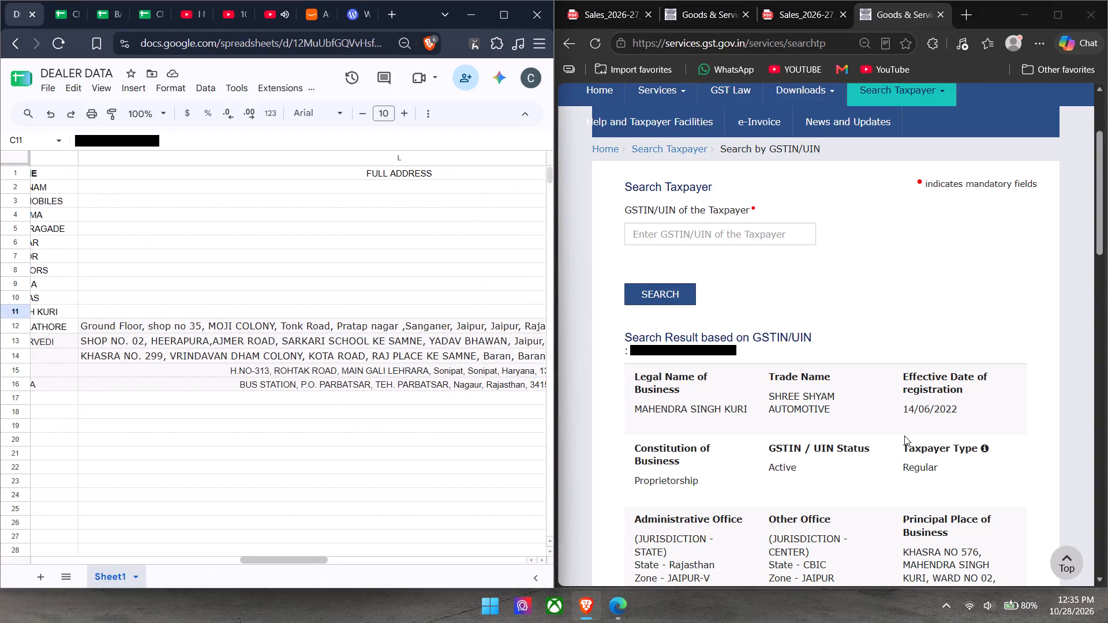
{"action": "scroll", "coordinate": [904, 436], "scroll_direction": "down", "scroll_amount": 2}
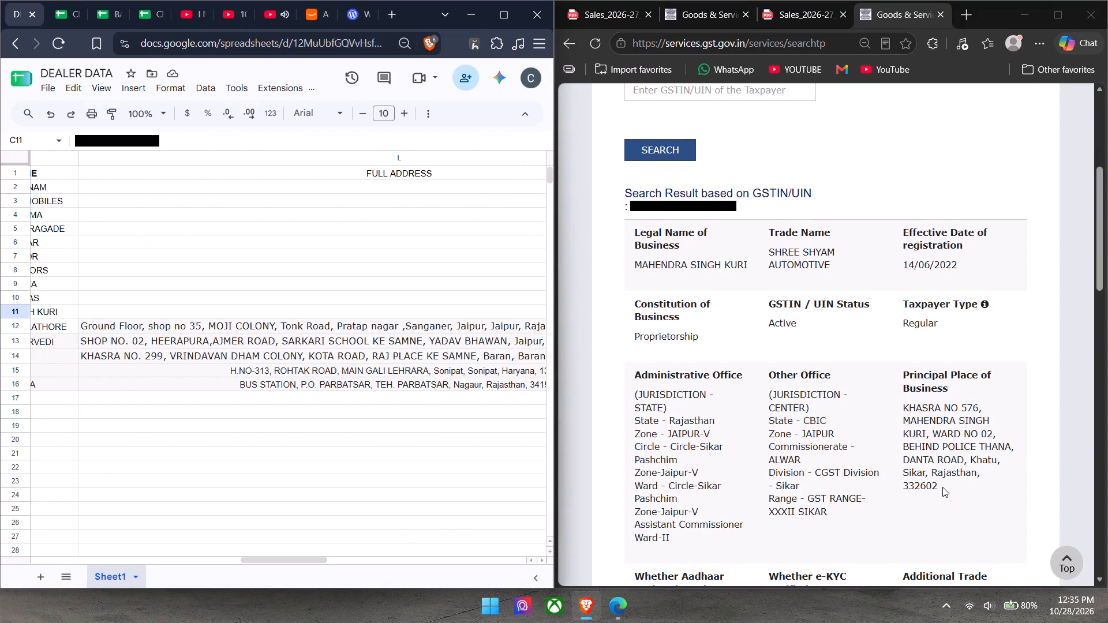
{"action": "left_click_drag", "start_coordinate": [942, 487], "coordinate": [893, 411]}
{"action": "key", "text": "ctrl+c"}
{"action": "key", "text": "ctrl+c"}
{"action": "left_click", "coordinate": [221, 314]}
{"action": "key", "text": "ctrl+v"}
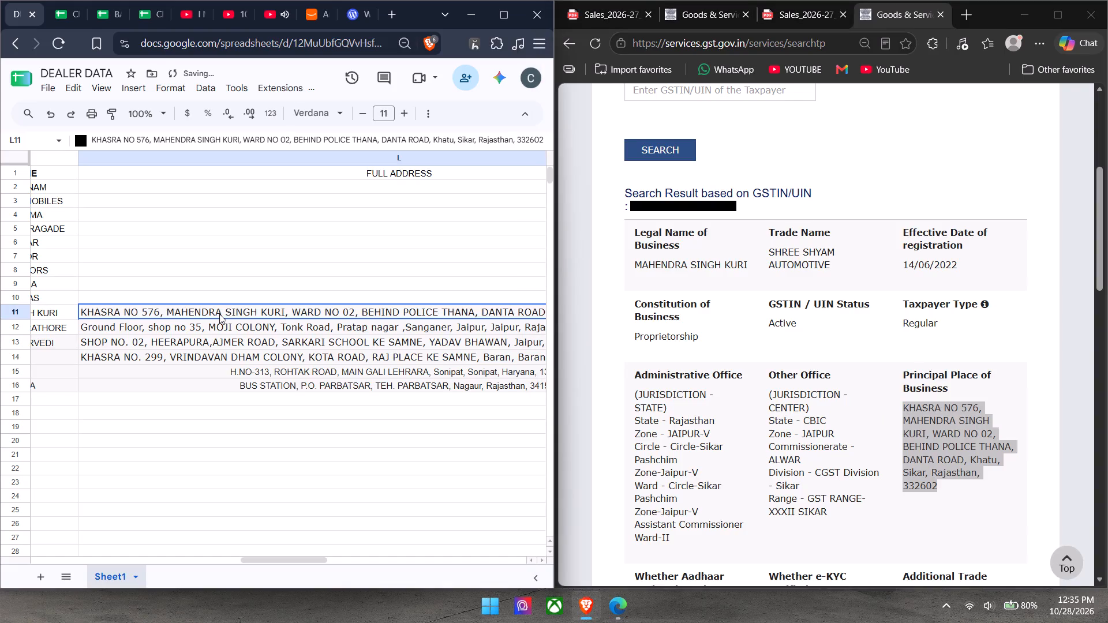
Run a new taxpayer search on the GST portal using M/S MS ENTERPRISES' GSTIN from the sheet and the captcha characters.
{"action": "left_click_drag", "start_coordinate": [287, 561], "coordinate": [238, 565]}
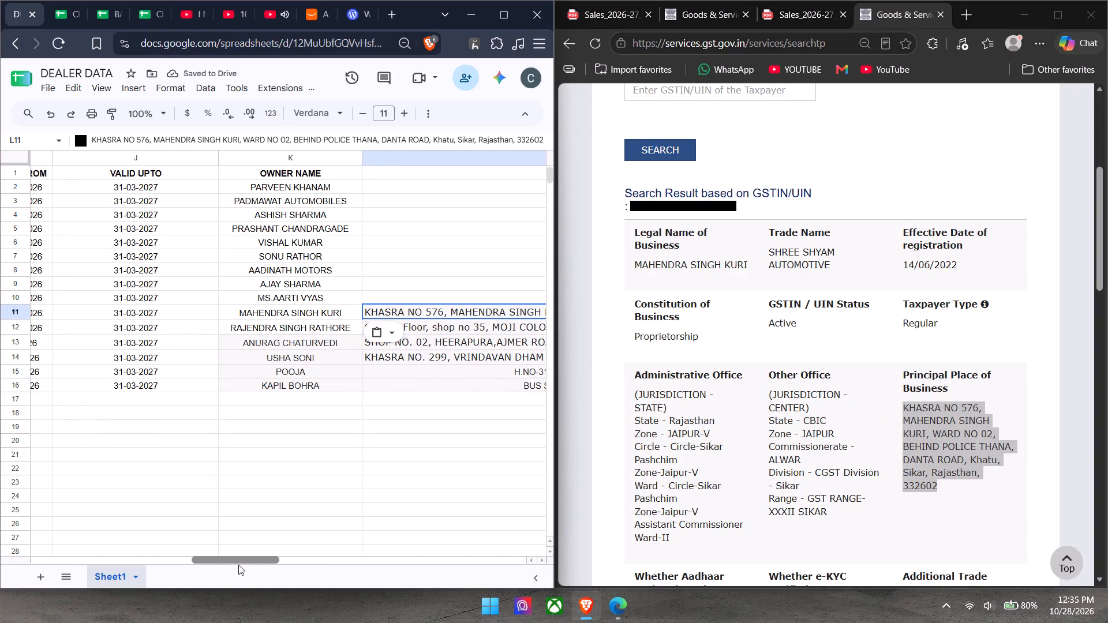
{"action": "left_click_drag", "start_coordinate": [238, 565], "coordinate": [207, 565]}
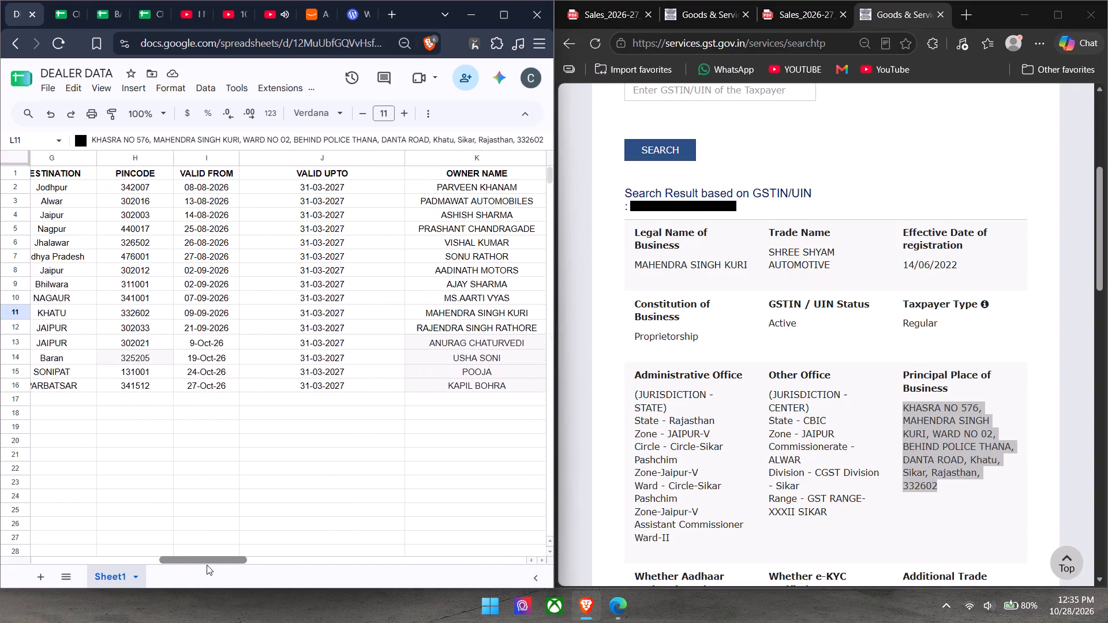
{"action": "left_click_drag", "start_coordinate": [207, 565], "coordinate": [182, 565]}
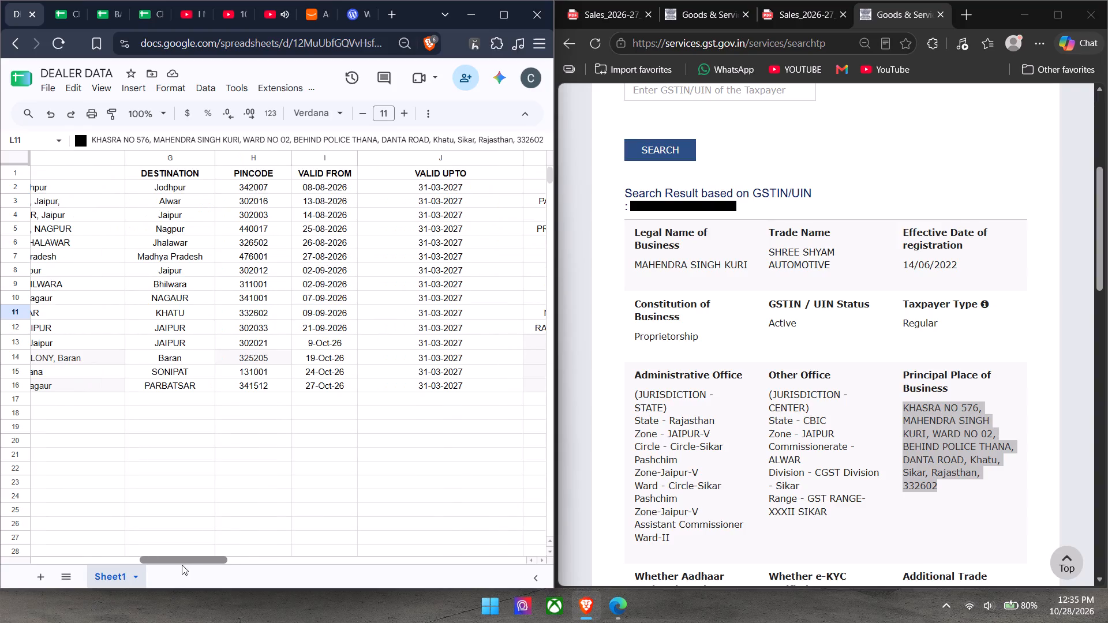
{"action": "left_click_drag", "start_coordinate": [182, 565], "coordinate": [143, 565]}
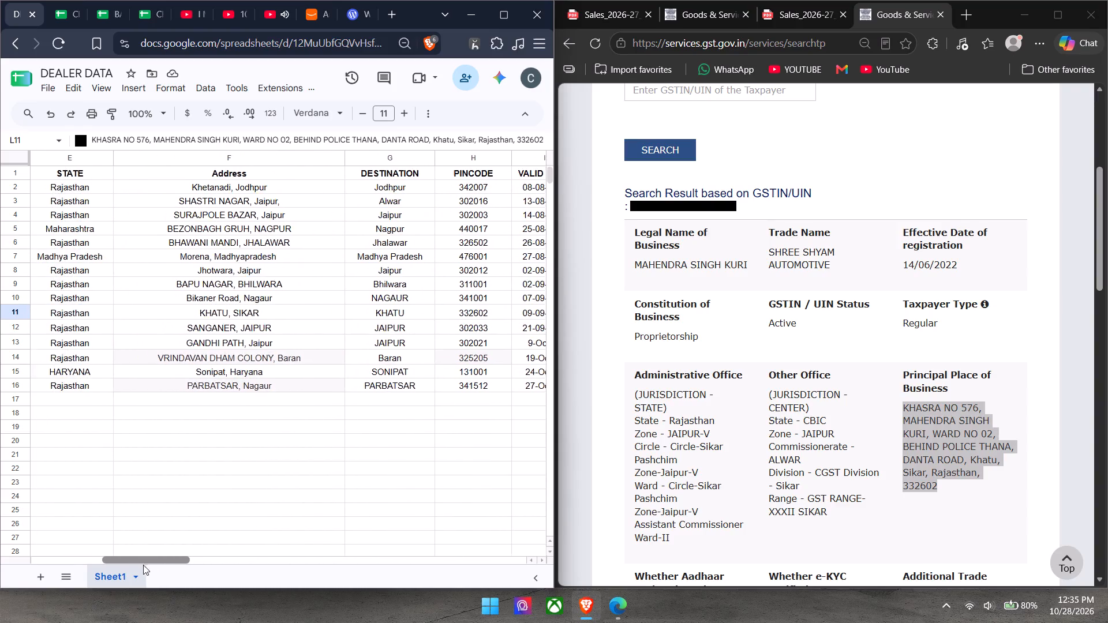
{"action": "left_click_drag", "start_coordinate": [143, 565], "coordinate": [72, 566]}
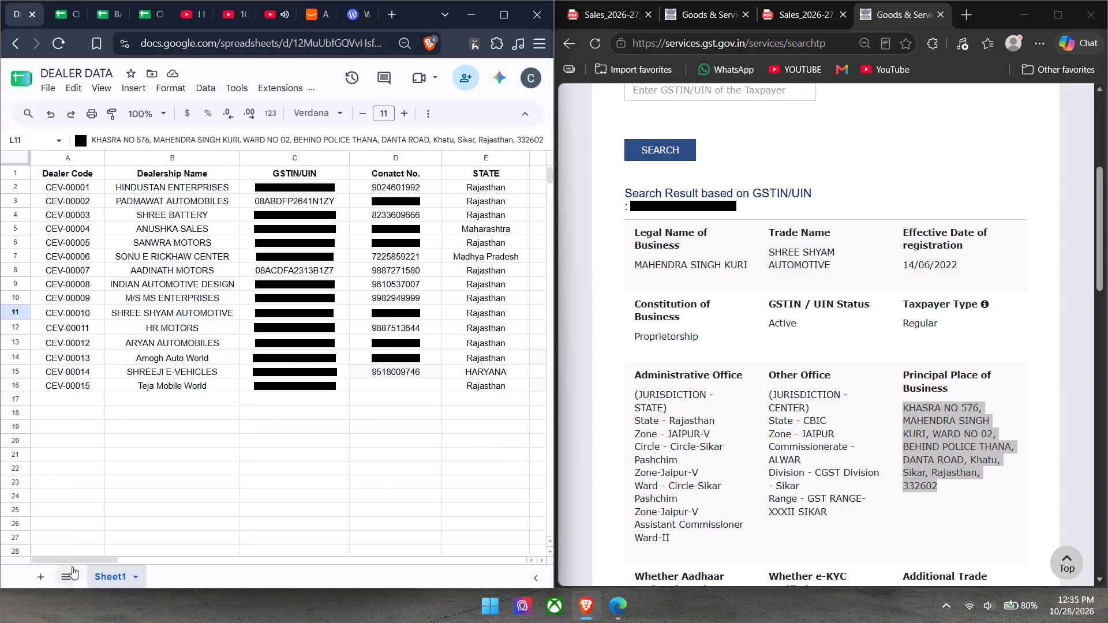
{"action": "left_click", "coordinate": [284, 295]}
{"action": "key", "text": "ctrl+c"}
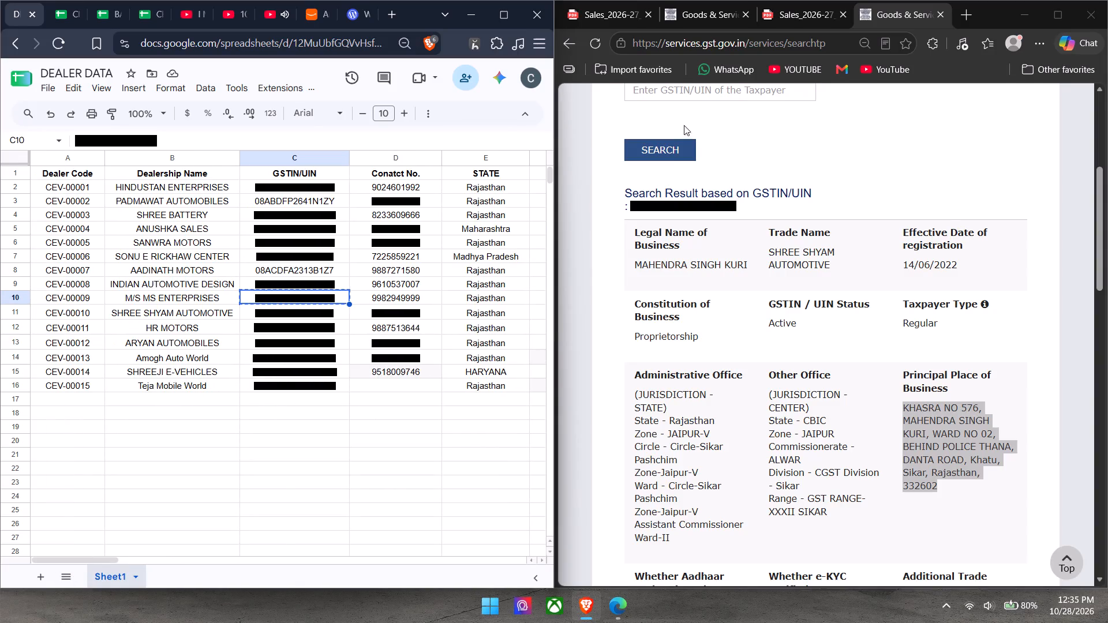
{"action": "left_click", "coordinate": [728, 91]}
{"action": "key", "text": "ctrl+v"}
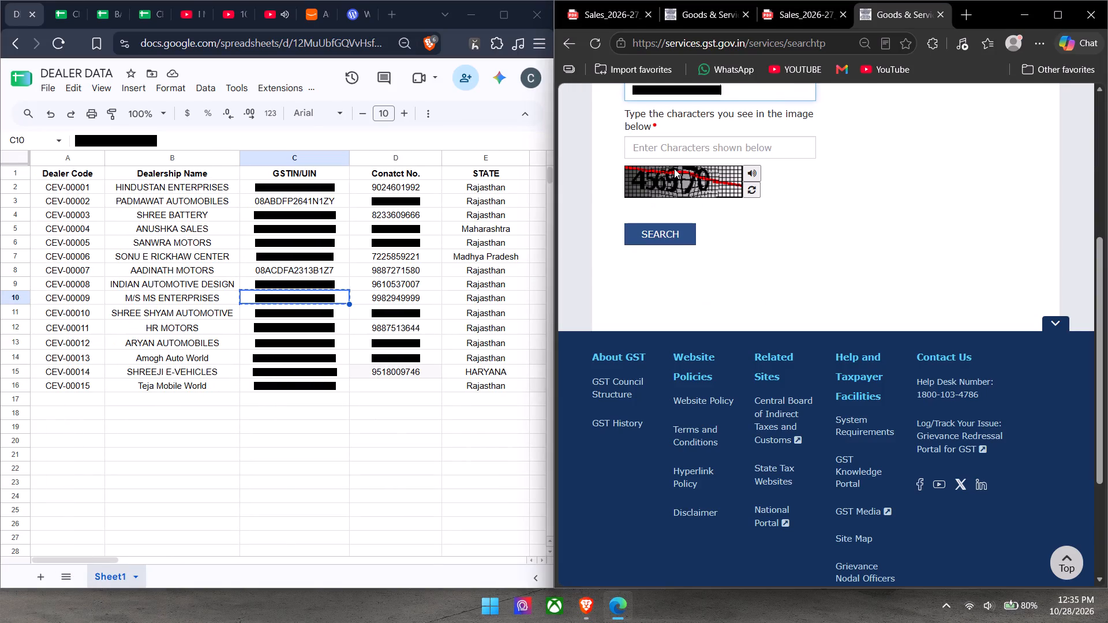
{"action": "left_click", "coordinate": [695, 138]}
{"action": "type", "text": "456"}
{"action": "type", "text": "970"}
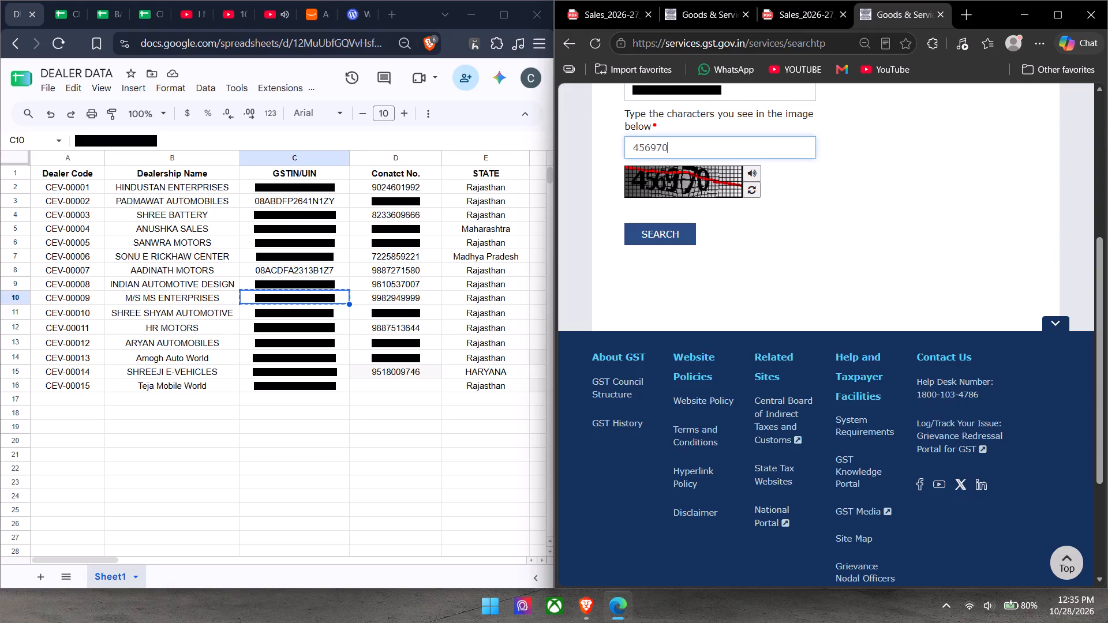
{"action": "left_click", "coordinate": [672, 235]}
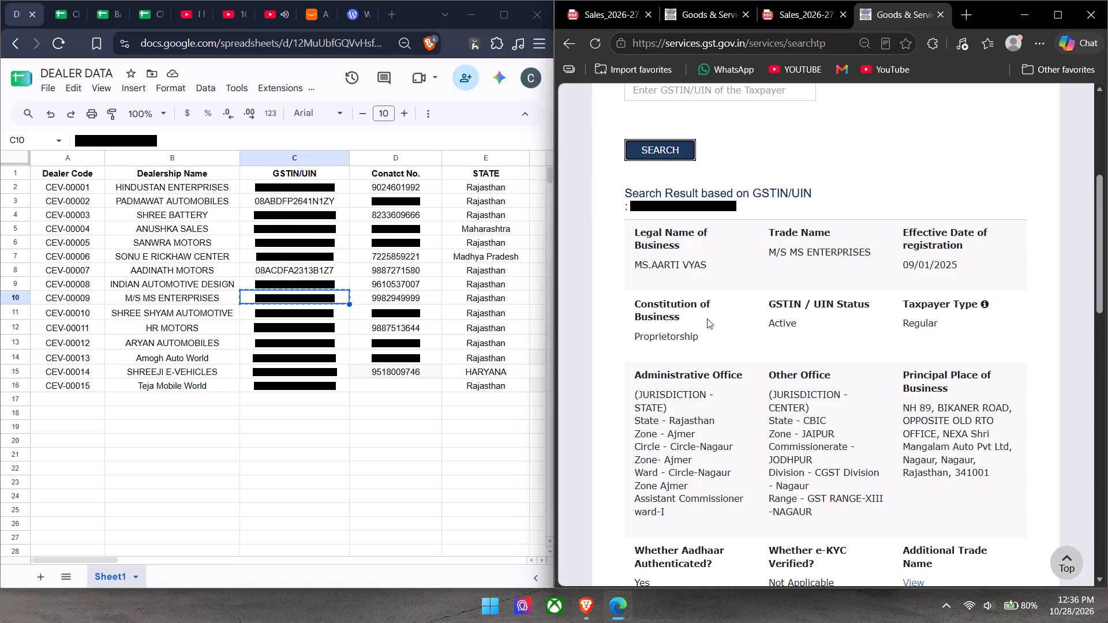
Copy the full Principal Place of Business address from the GST record into the M/S MS ENTERPRISES FULL ADDRESS cell.
{"action": "left_click_drag", "start_coordinate": [75, 559], "coordinate": [114, 561]}
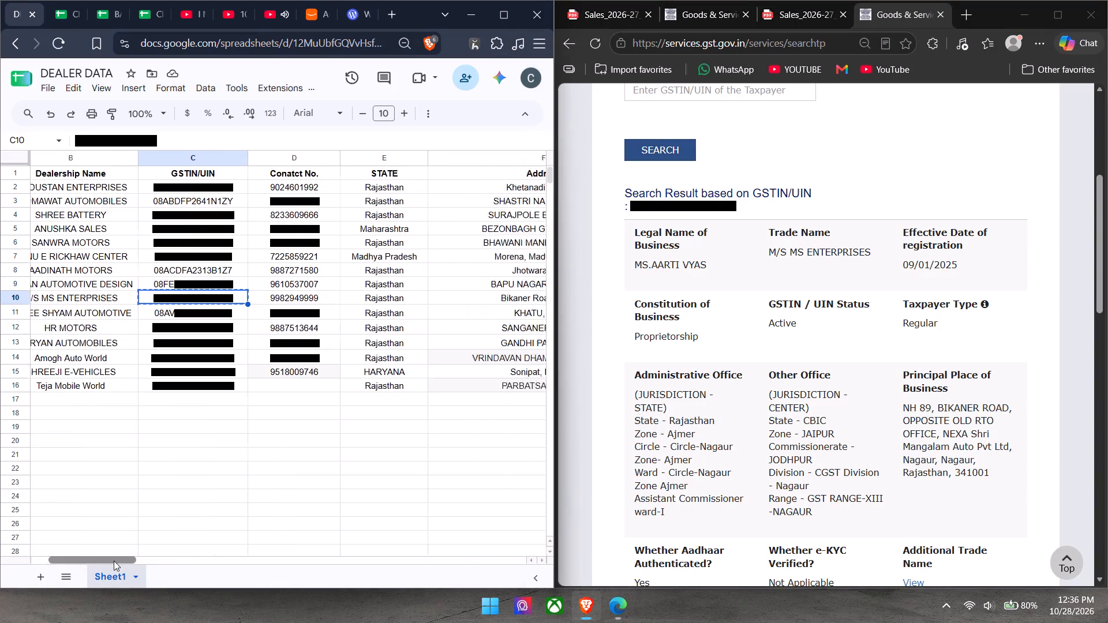
{"action": "left_click_drag", "start_coordinate": [114, 561], "coordinate": [146, 532]}
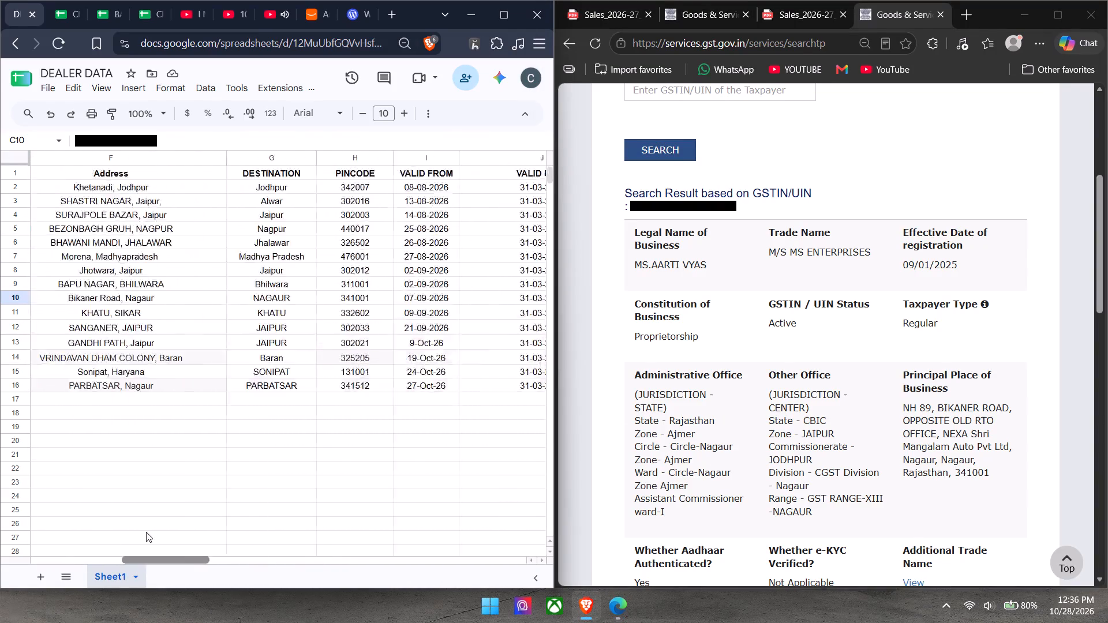
{"action": "left_click_drag", "start_coordinate": [146, 532], "coordinate": [78, 532]}
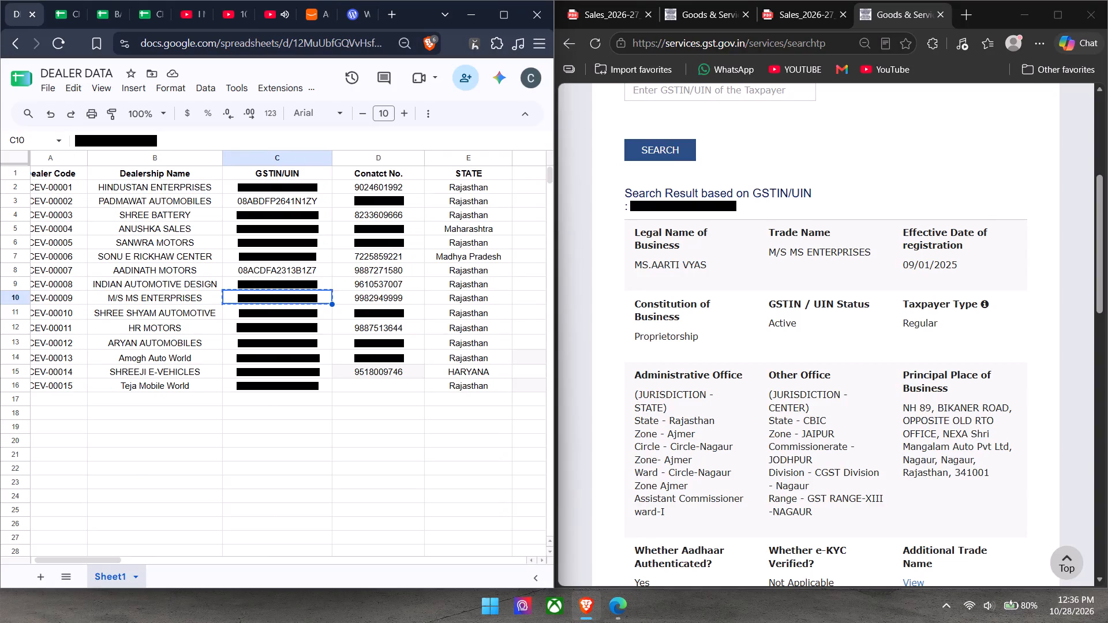
{"action": "left_click_drag", "start_coordinate": [95, 558], "coordinate": [298, 558]}
{"action": "left_click_drag", "start_coordinate": [1000, 476], "coordinate": [903, 401]}
{"action": "key", "text": "ctrl+c"}
{"action": "key", "text": "ctrl+c"}
{"action": "left_click", "coordinate": [185, 297]}
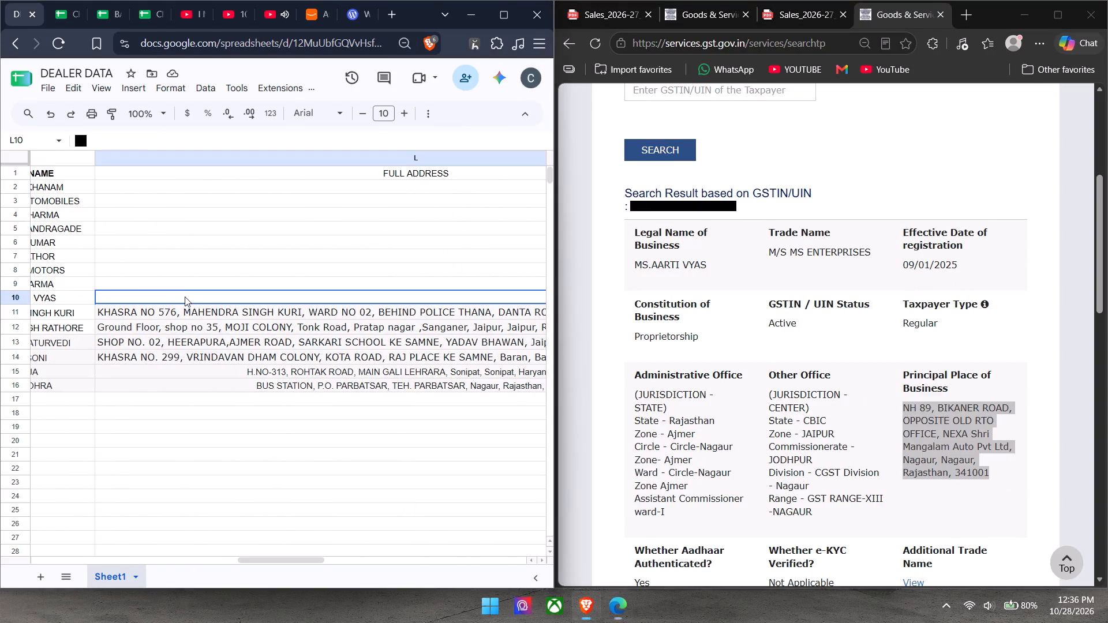
{"action": "key", "text": "ctrl+v"}
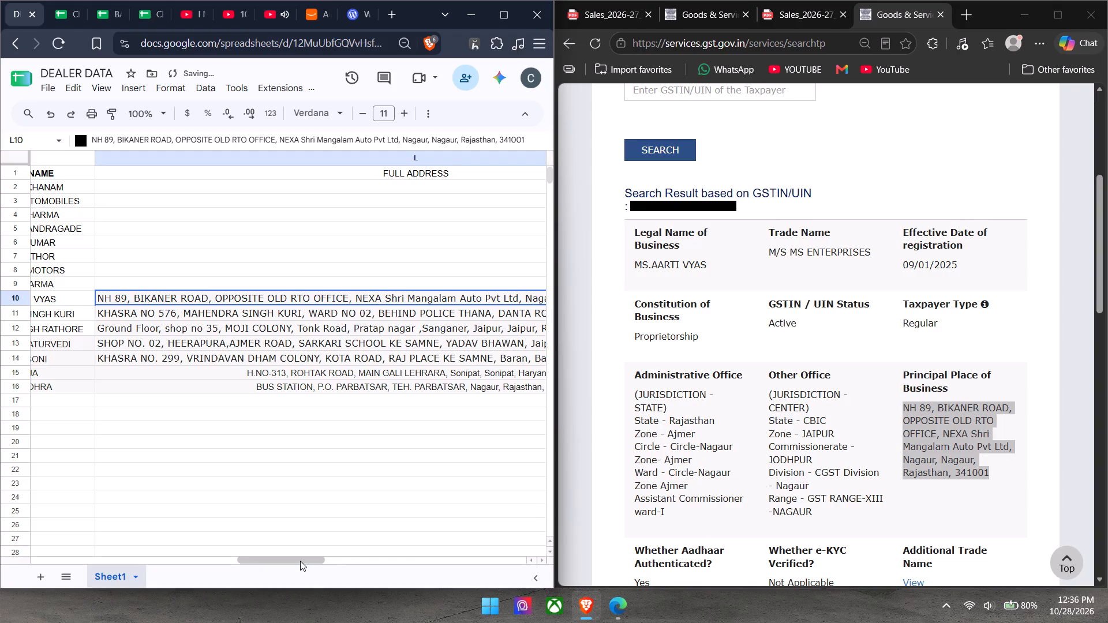
Run a new taxpayer search on the GST portal using INDIAN AUTOMOTIVE DESIGN's GSTIN from the sheet and the captcha characters.
{"action": "left_click_drag", "start_coordinate": [300, 561], "coordinate": [260, 558]}
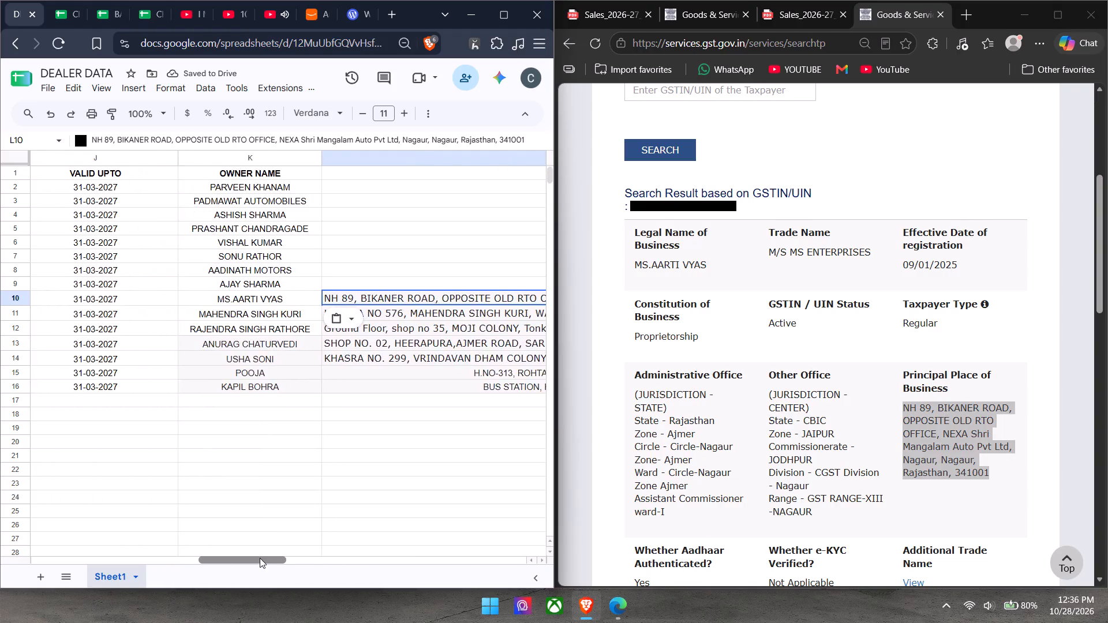
{"action": "left_click_drag", "start_coordinate": [260, 558], "coordinate": [77, 558]}
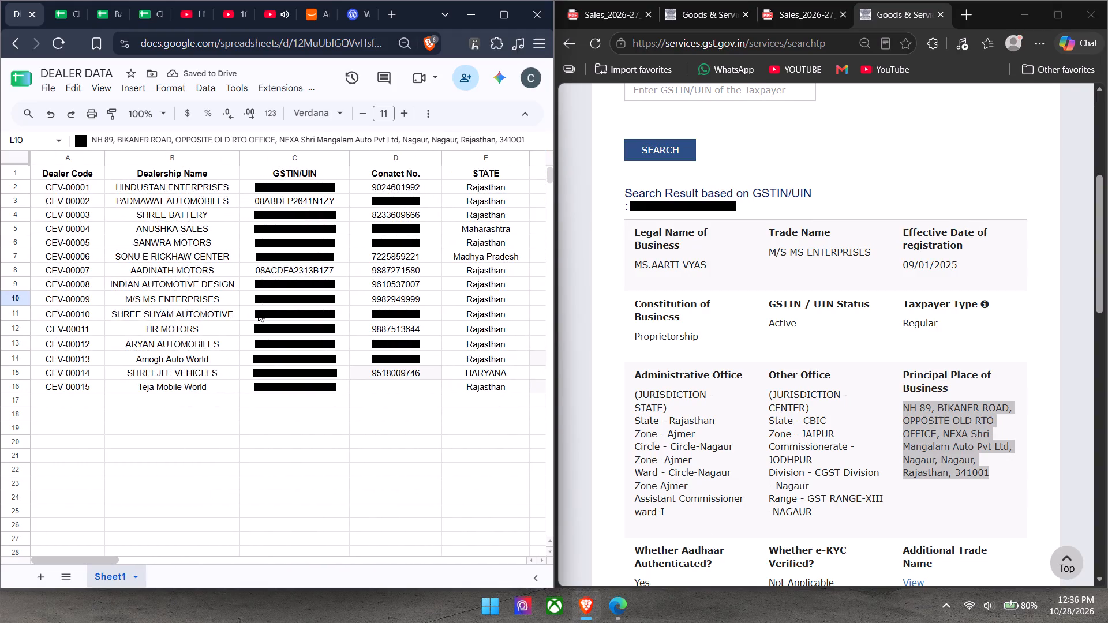
{"action": "left_click", "coordinate": [281, 284]}
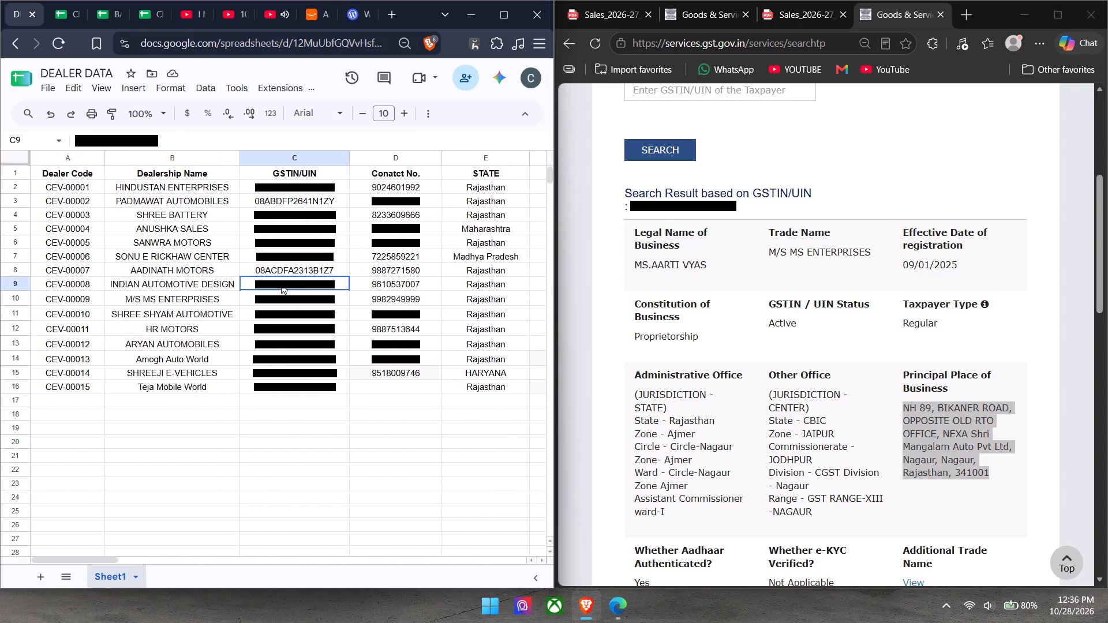
{"action": "key", "text": "ctrl+c"}
{"action": "scroll", "coordinate": [652, 124], "scroll_direction": "up", "scroll_amount": 2}
{"action": "left_click", "coordinate": [707, 230]}
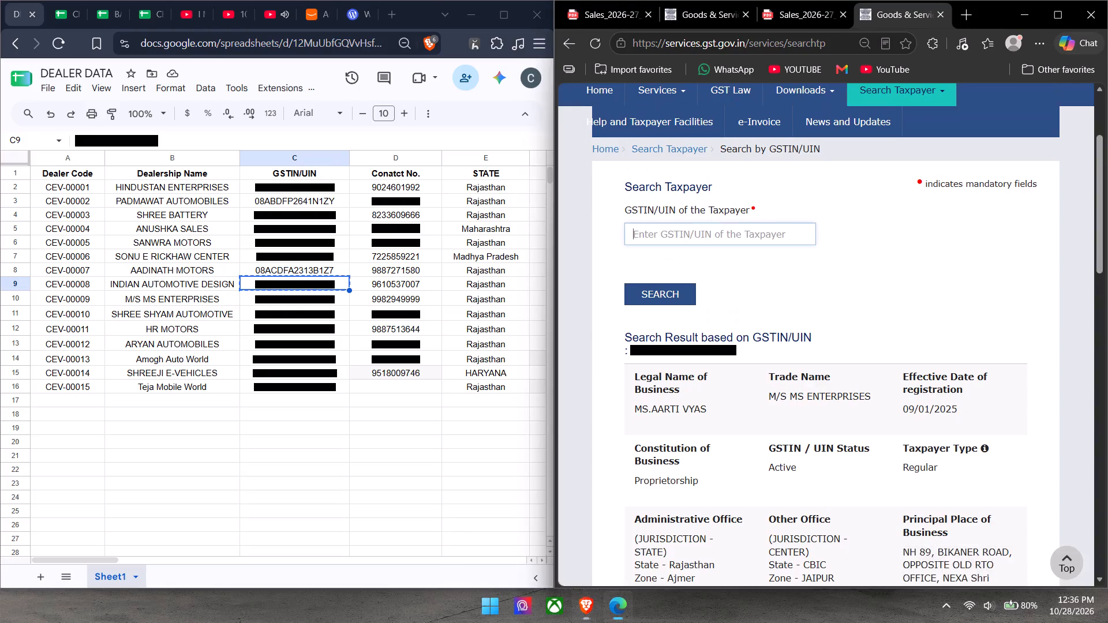
{"action": "key", "text": "ctrl+v"}
{"action": "left_click", "coordinate": [685, 294]}
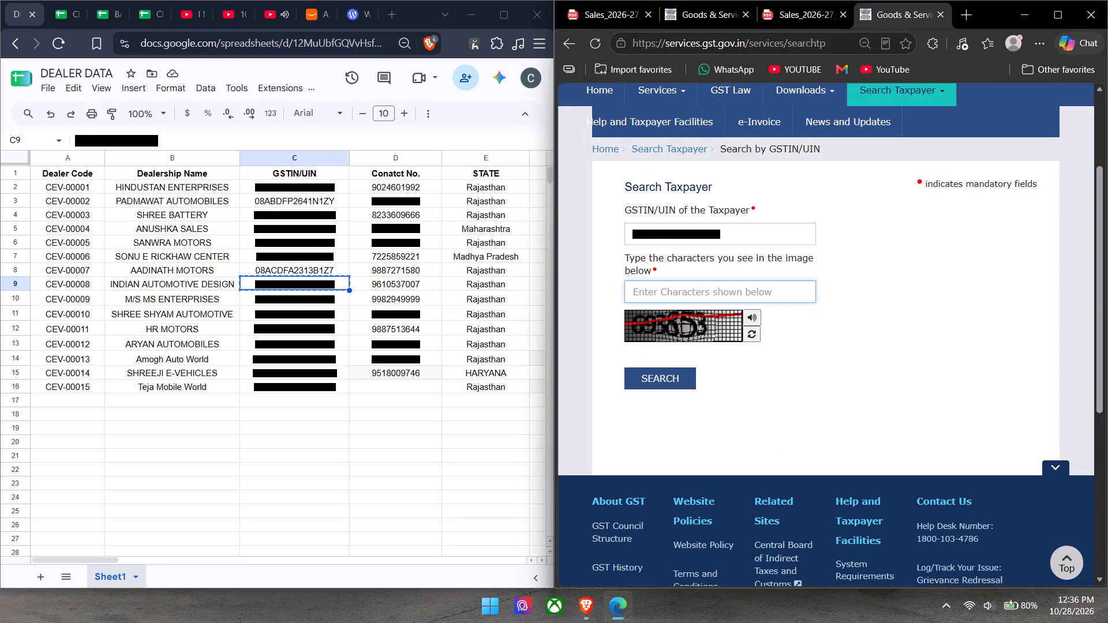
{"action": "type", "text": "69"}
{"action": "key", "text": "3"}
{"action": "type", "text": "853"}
{"action": "left_click", "coordinate": [662, 380]}
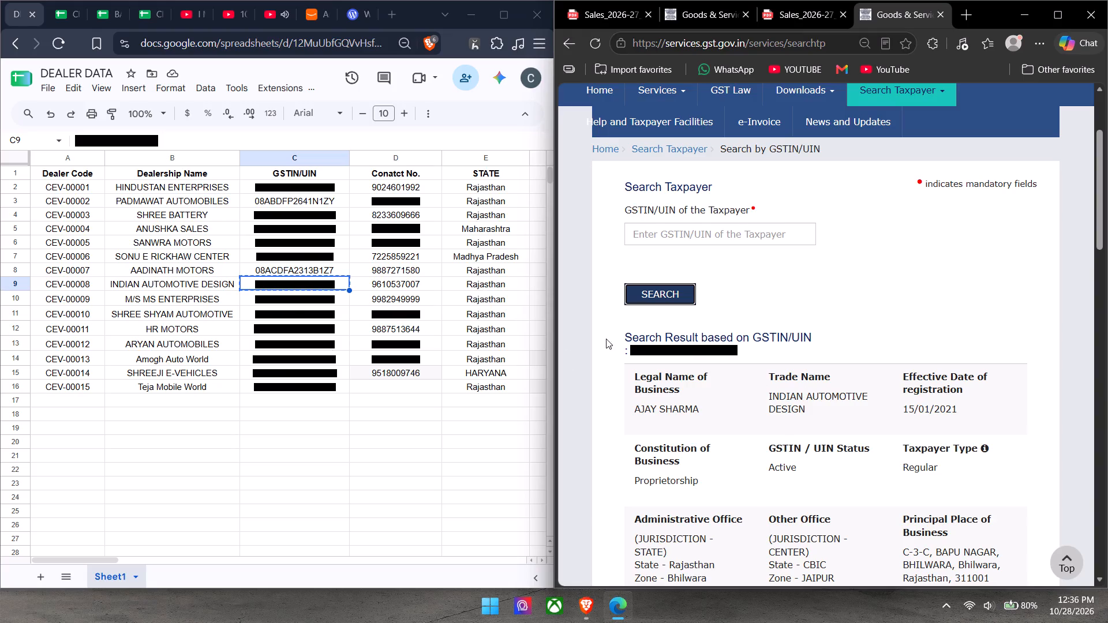
Copy the full Principal Place of Business address from the GST record into the INDIAN AUTOMOTIVE DESIGN FULL ADDRESS cell.
{"action": "scroll", "coordinate": [878, 428], "scroll_direction": "down", "scroll_amount": 1}
{"action": "left_click_drag", "start_coordinate": [998, 505], "coordinate": [894, 483]}
{"action": "key", "text": "ctrl+c"}
{"action": "left_click", "coordinate": [94, 564]}
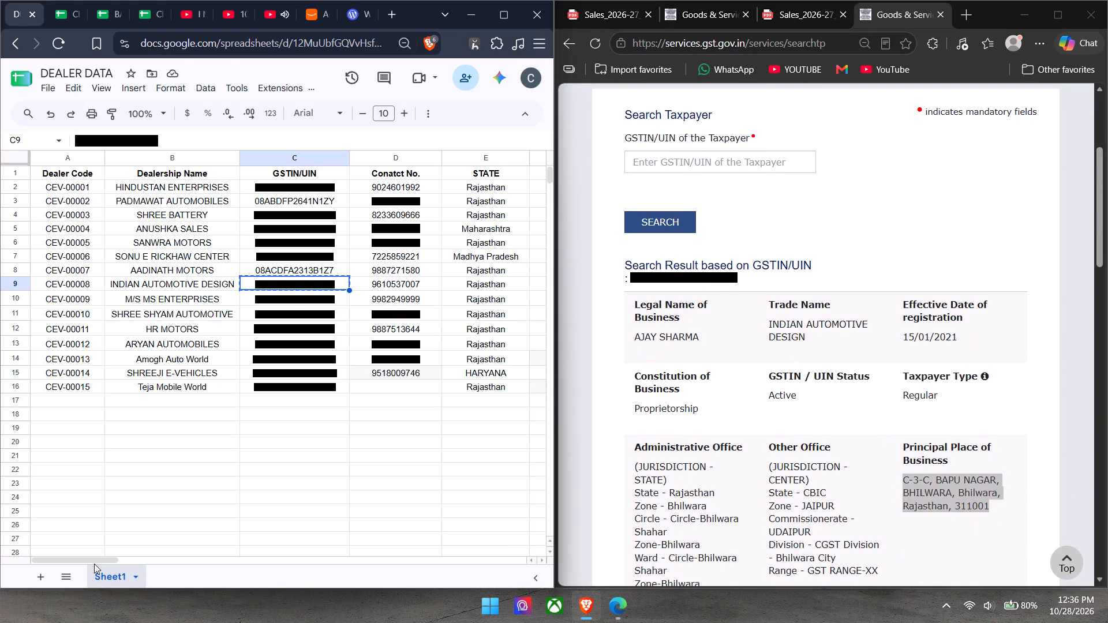
{"action": "left_click_drag", "start_coordinate": [94, 560], "coordinate": [271, 566]}
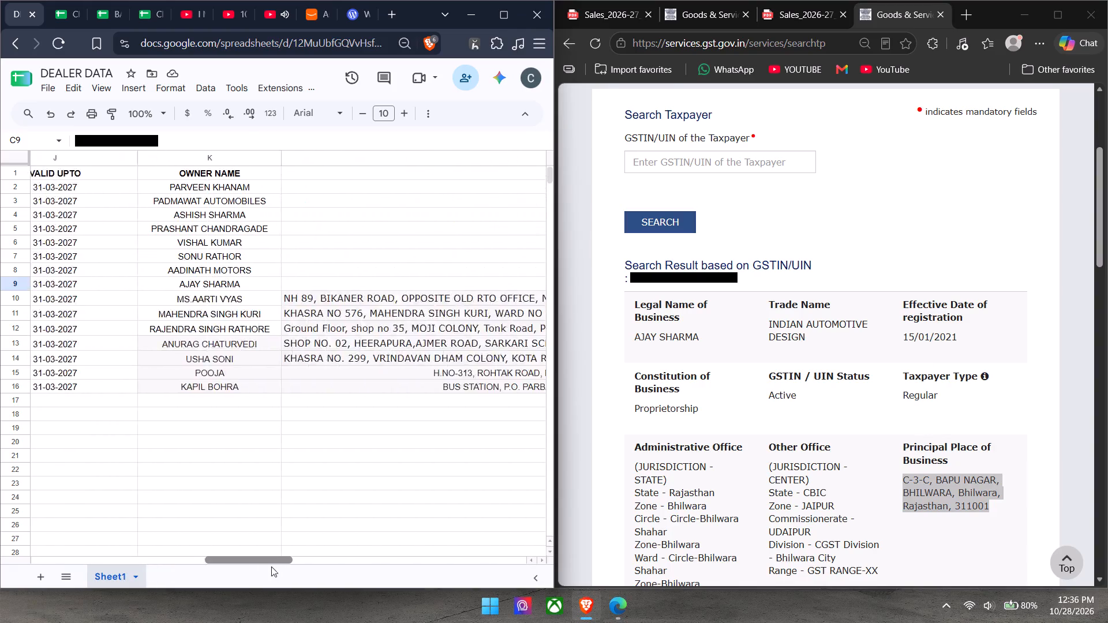
{"action": "left_click_drag", "start_coordinate": [271, 566], "coordinate": [296, 561]}
{"action": "left_click", "coordinate": [235, 286]}
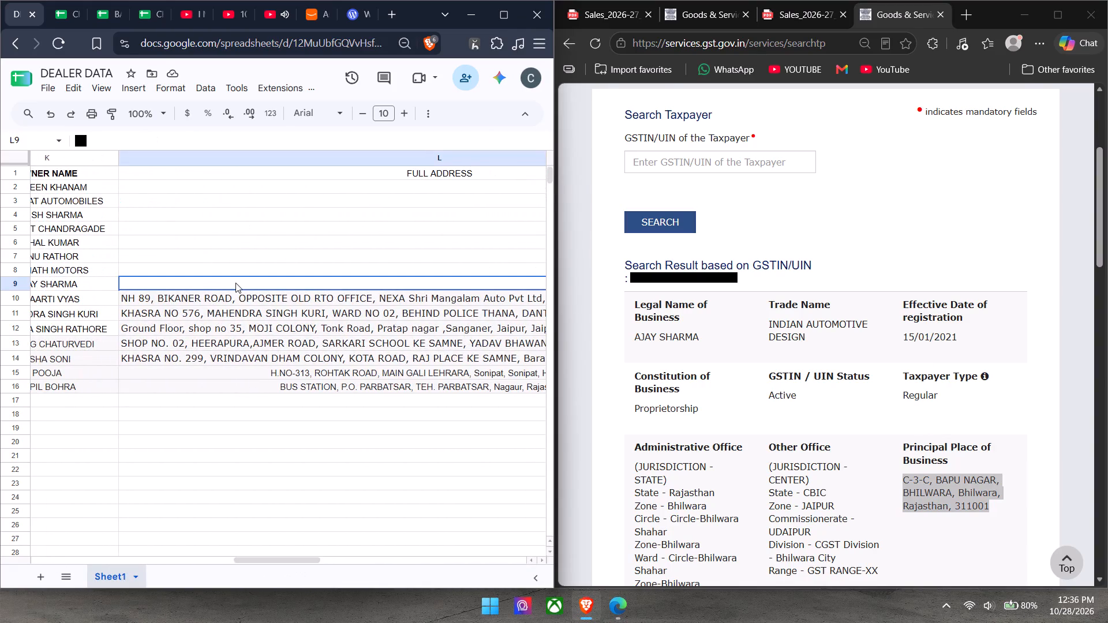
{"action": "key", "text": "ctrl+v"}
Run a new taxpayer search on the GST portal using AADINATH MOTORS' GSTIN from the sheet and the captcha characters.
{"action": "left_click_drag", "start_coordinate": [267, 561], "coordinate": [54, 562]}
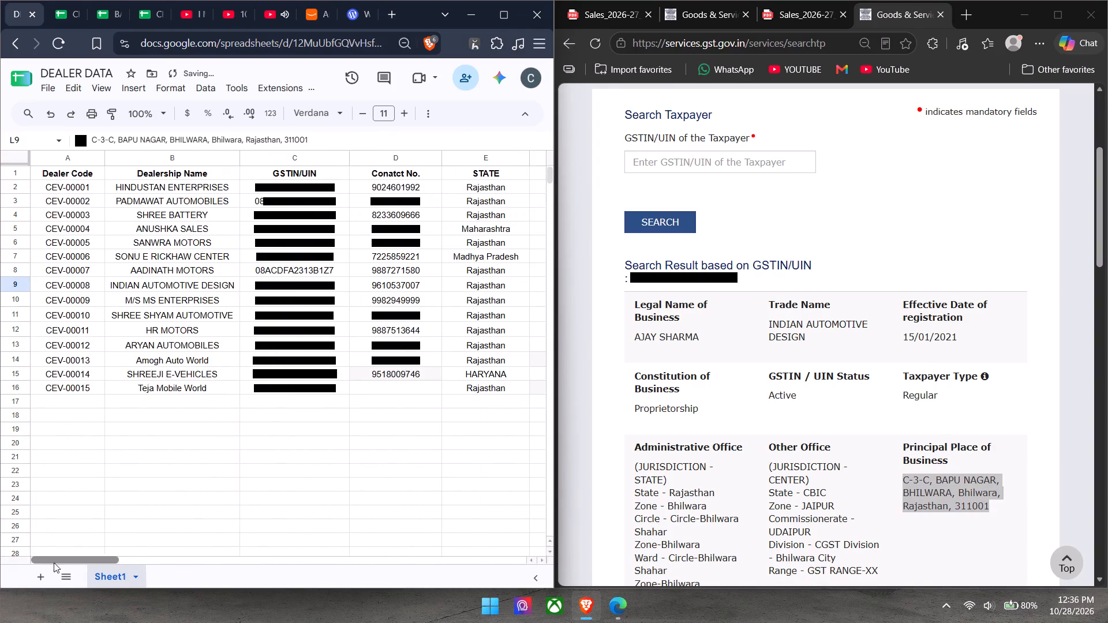
{"action": "left_click_drag", "start_coordinate": [54, 562], "coordinate": [54, 560]}
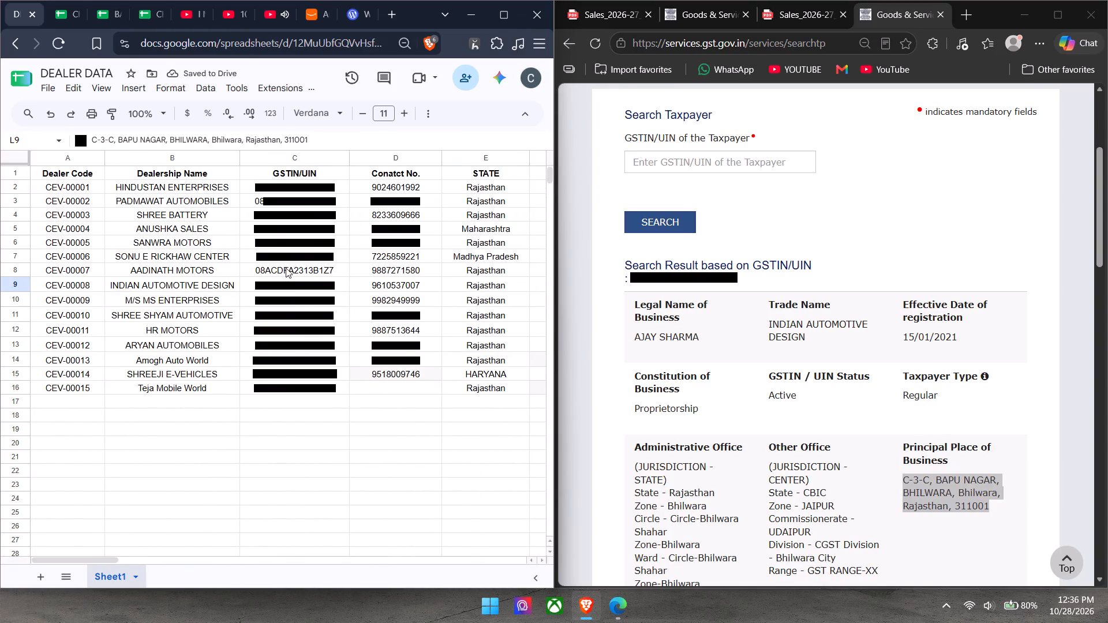
{"action": "left_click", "coordinate": [286, 268]}
{"action": "key", "text": "ctrl+c"}
{"action": "left_click", "coordinate": [685, 163]}
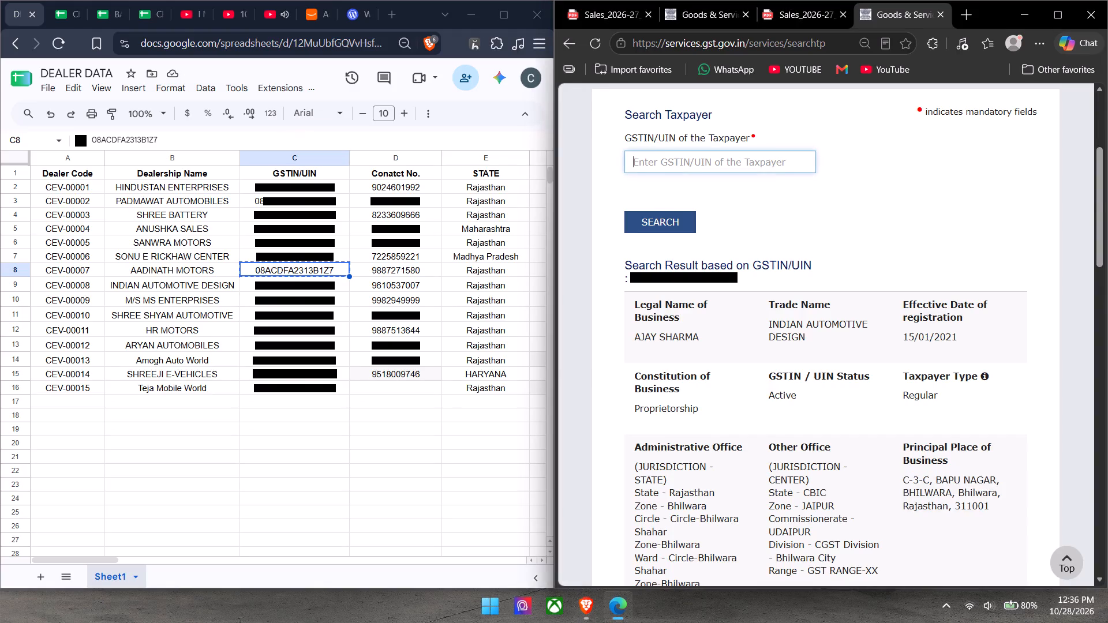
{"action": "key", "text": "ctrl+v"}
{"action": "left_click", "coordinate": [691, 203]}
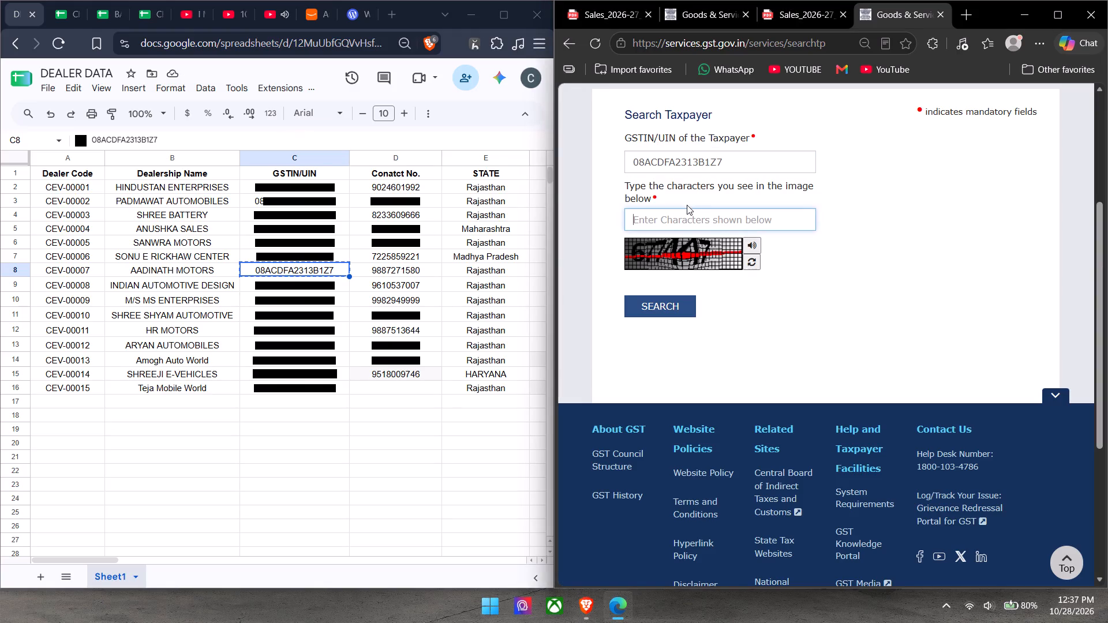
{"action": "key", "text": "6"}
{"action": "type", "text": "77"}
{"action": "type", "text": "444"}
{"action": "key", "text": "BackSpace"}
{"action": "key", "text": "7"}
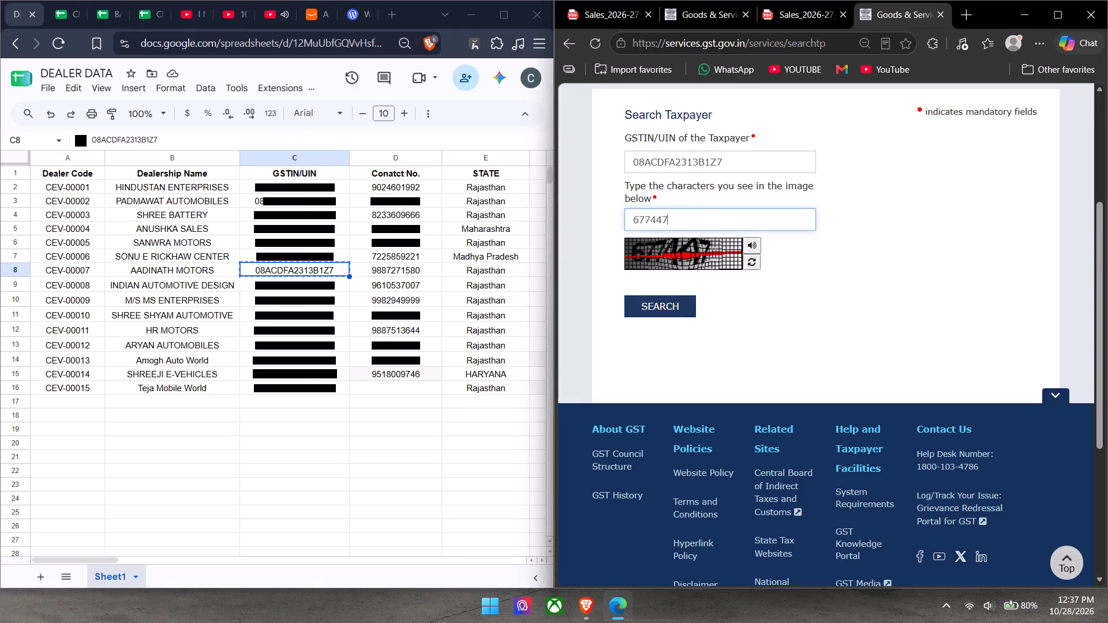
{"action": "left_click", "coordinate": [684, 303]}
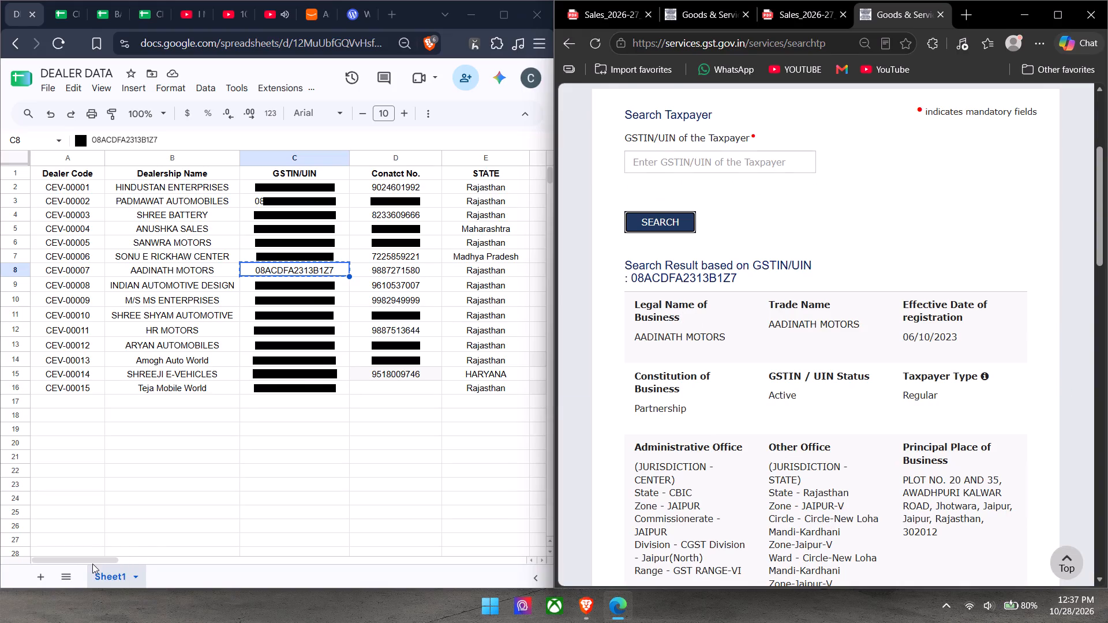
Copy the full Principal Place of Business address from the GST record into the AADINATH MOTORS FULL ADDRESS cell.
{"action": "left_click", "coordinate": [402, 388]}
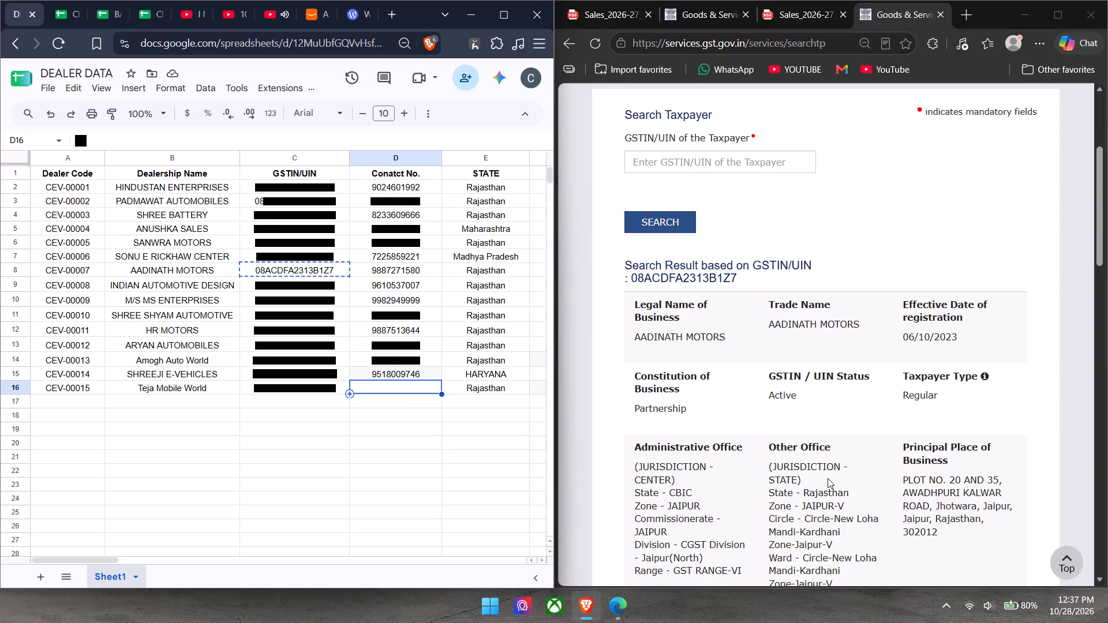
{"action": "scroll", "coordinate": [346, 408], "scroll_direction": "left", "scroll_amount": 9}
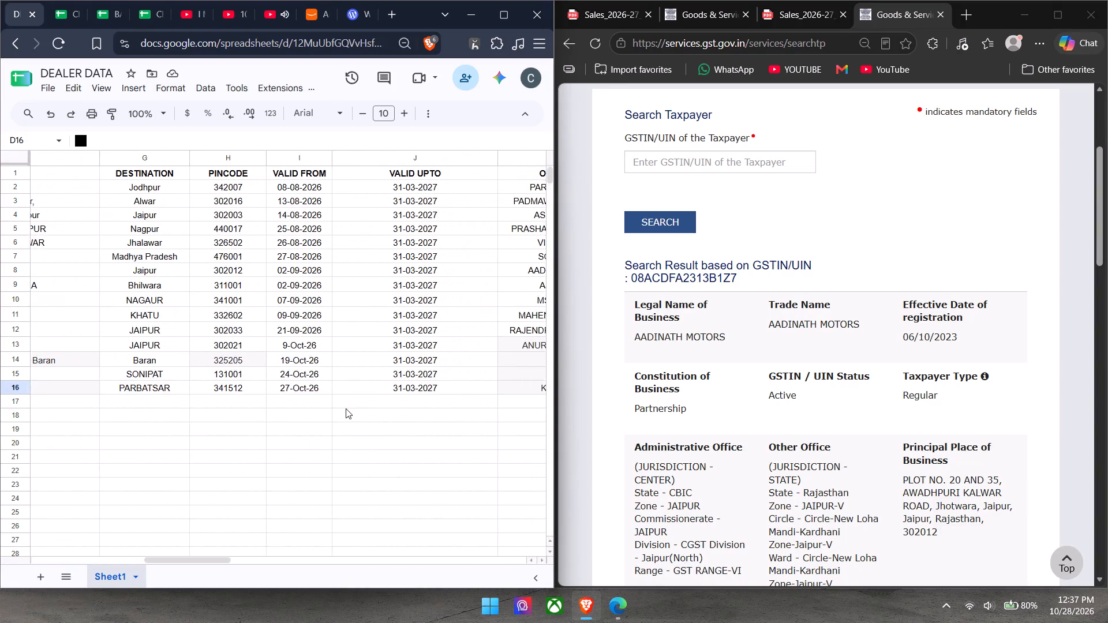
{"action": "scroll", "coordinate": [346, 408], "scroll_direction": "left", "scroll_amount": 4}
{"action": "scroll", "coordinate": [346, 408], "scroll_direction": "right", "scroll_amount": 8}
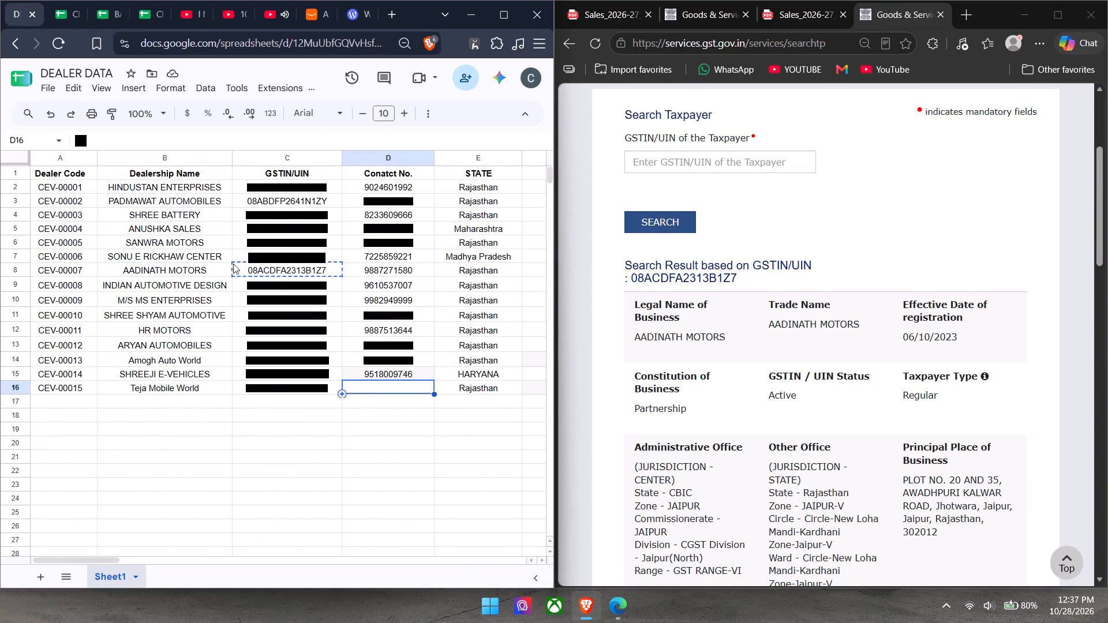
{"action": "left_click_drag", "start_coordinate": [317, 275], "coordinate": [495, 265]}
{"action": "key", "text": "Right"}
{"action": "key", "text": "Right"}
{"action": "key", "text": "Right"}
{"action": "key", "text": "Right"}
{"action": "key", "text": "Right"}
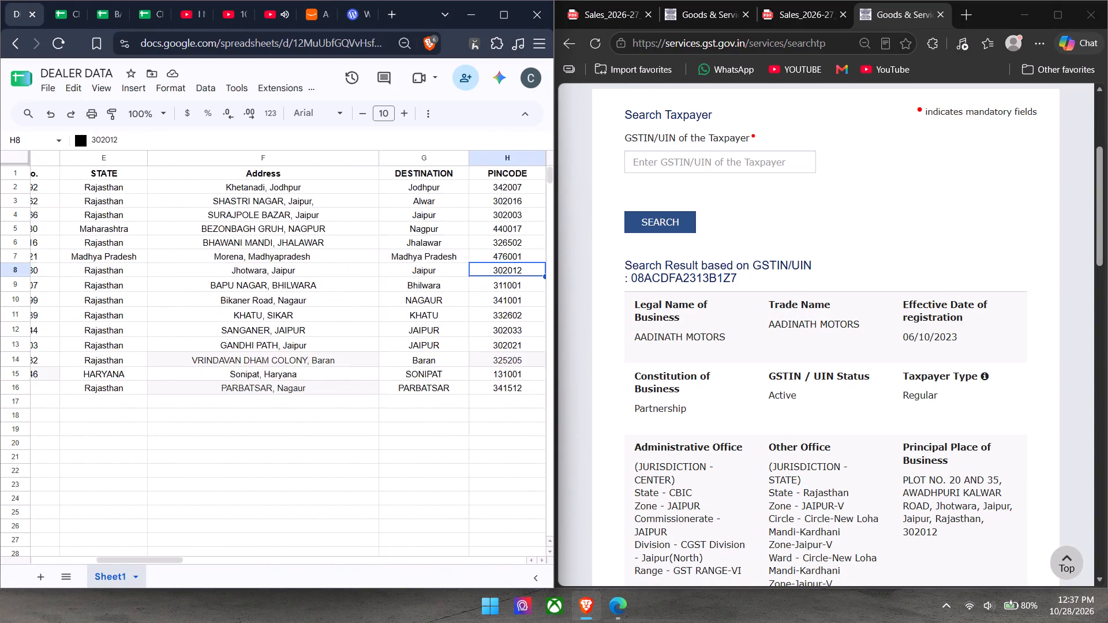
{"action": "key", "text": "Right"}
{"action": "key", "text": "Right"}
{"action": "key", "text": "Right"}
{"action": "key", "text": "Right"}
{"action": "key", "text": "Right"}
{"action": "key", "text": "Left"}
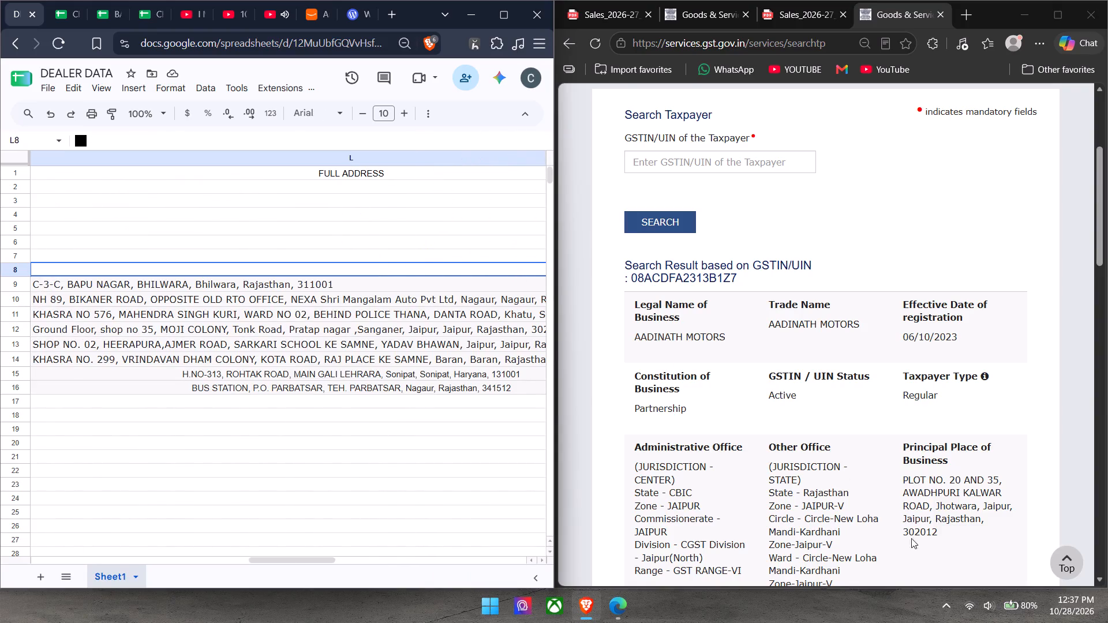
{"action": "left_click_drag", "start_coordinate": [942, 539], "coordinate": [904, 483]}
{"action": "key", "text": "ctrl+c"}
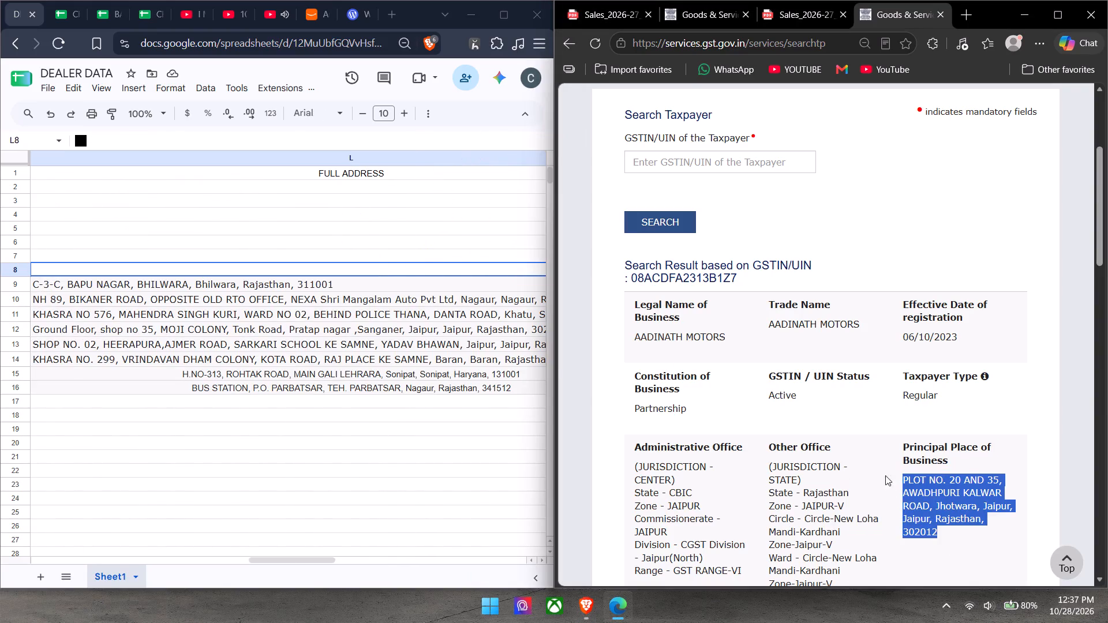
{"action": "key", "text": "ctrl+c"}
{"action": "left_click", "coordinate": [218, 268]}
{"action": "key", "text": "ctrl+v"}
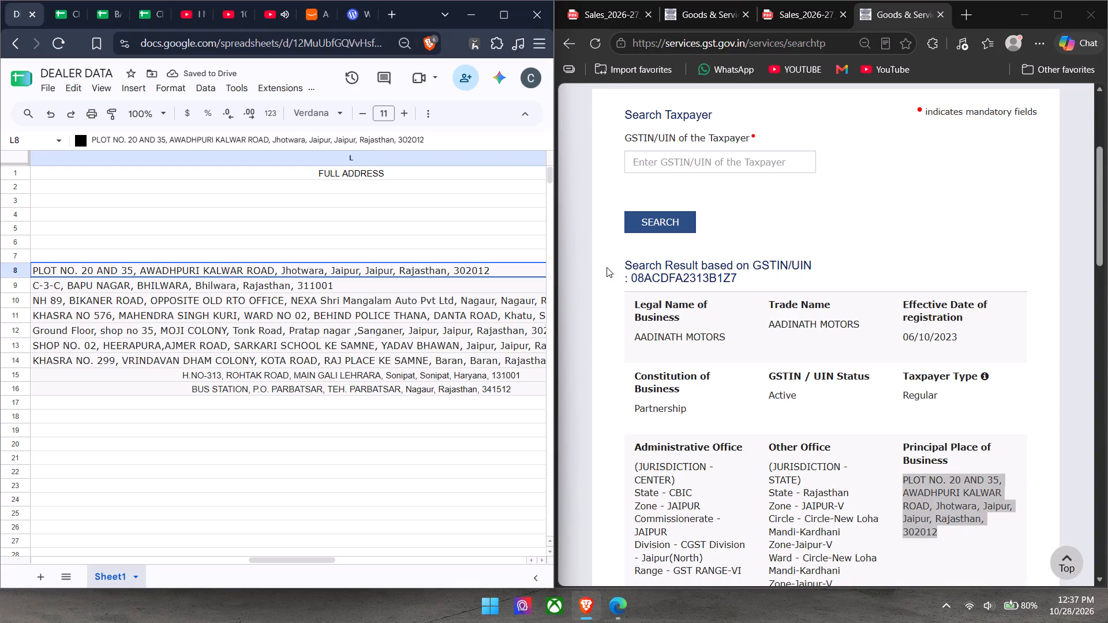
Start a new GST portal taxpayer search with SONU E RICKHAW CENTER's GSTIN from the sheet and enter the first three captcha characters.
{"action": "left_click_drag", "start_coordinate": [292, 560], "coordinate": [48, 557]}
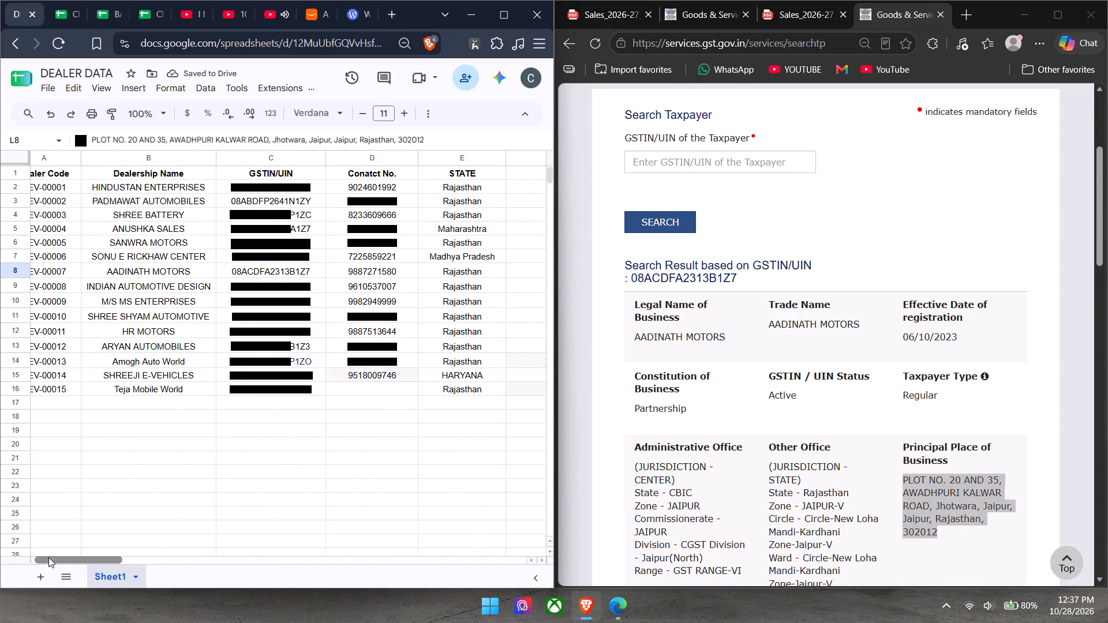
{"action": "left_click_drag", "start_coordinate": [48, 557], "coordinate": [28, 556]}
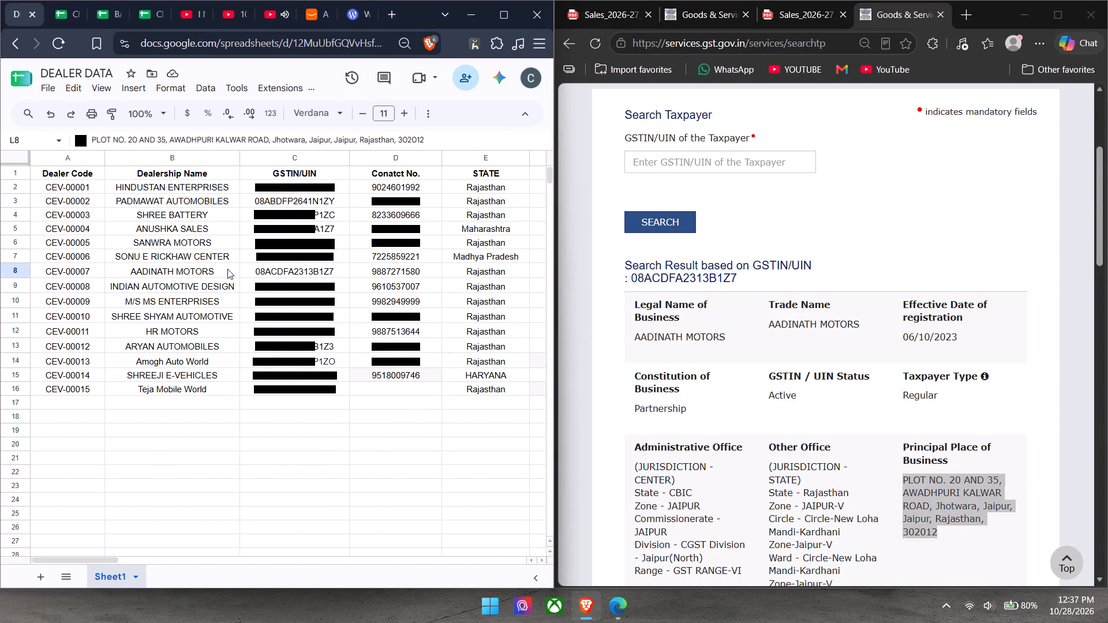
{"action": "left_click", "coordinate": [294, 254]}
{"action": "key", "text": "ctrl+c"}
{"action": "left_click", "coordinate": [719, 159]}
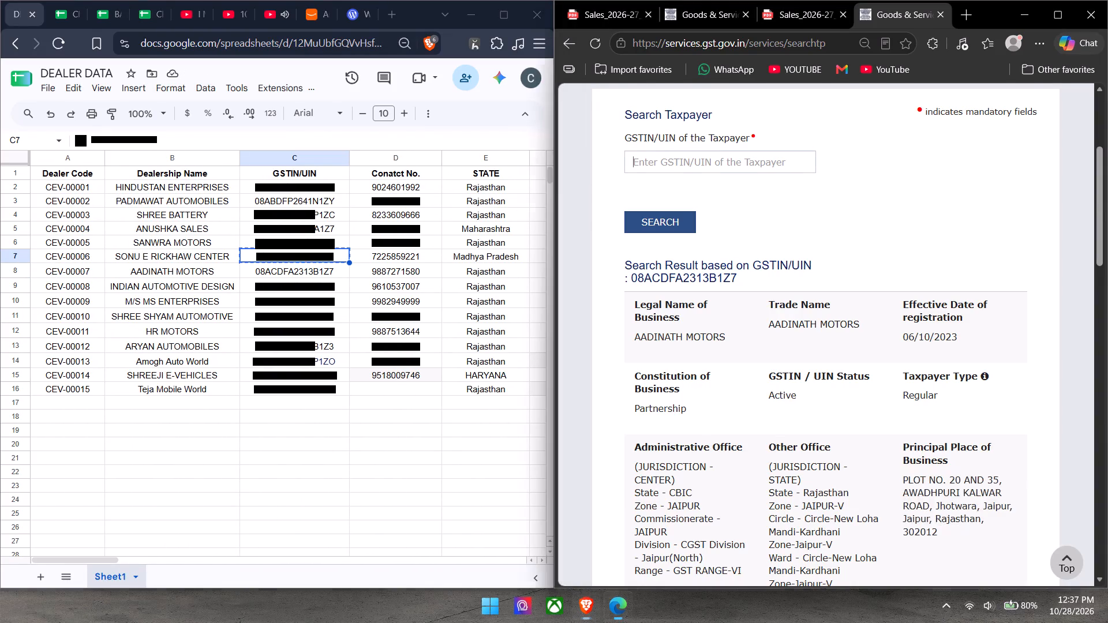
{"action": "key", "text": "ctrl+v"}
{"action": "left_click", "coordinate": [675, 223]}
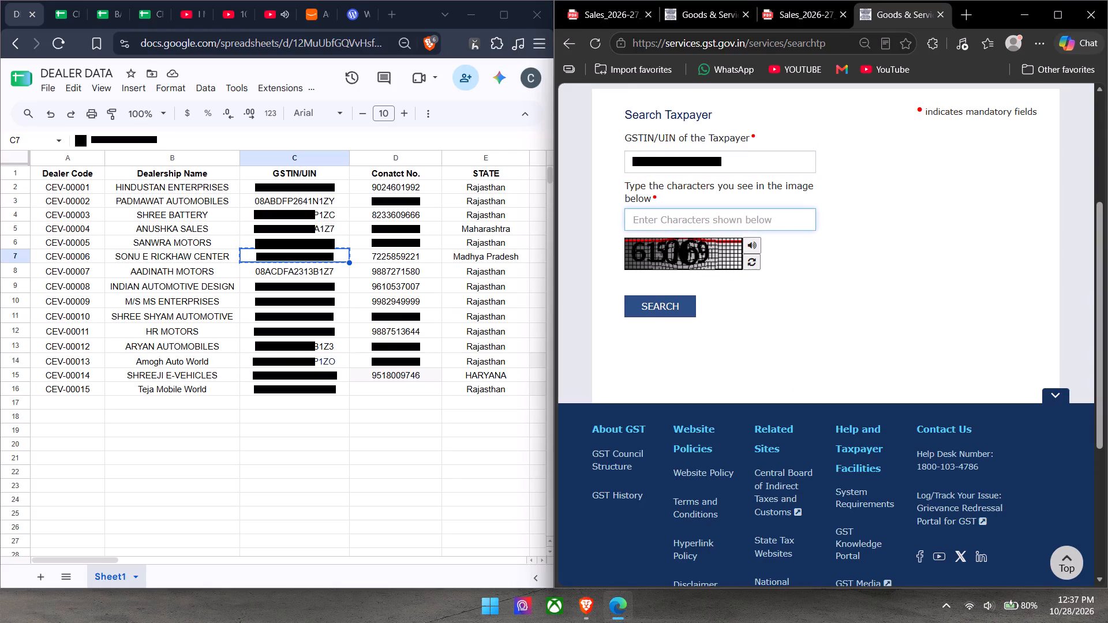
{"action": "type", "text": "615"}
Enter the dealer's ten-digit contact number in the empty contact cell of the Teja Mobile World row.
{"action": "left_click", "coordinate": [422, 397]}
{"action": "left_click", "coordinate": [418, 395]}
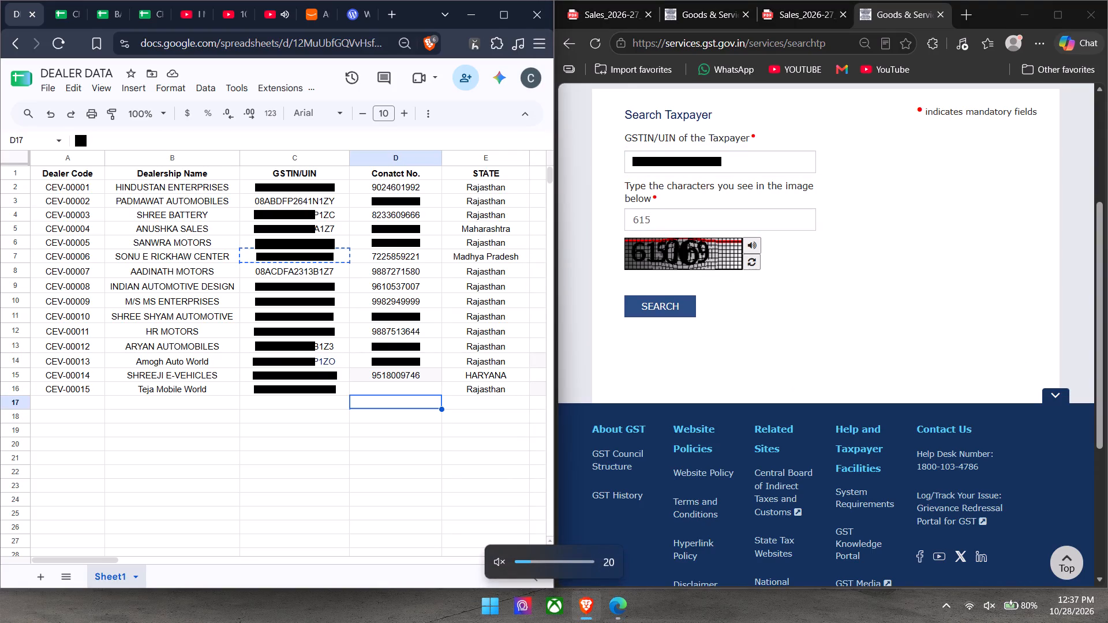
{"action": "left_click", "coordinate": [409, 393]}
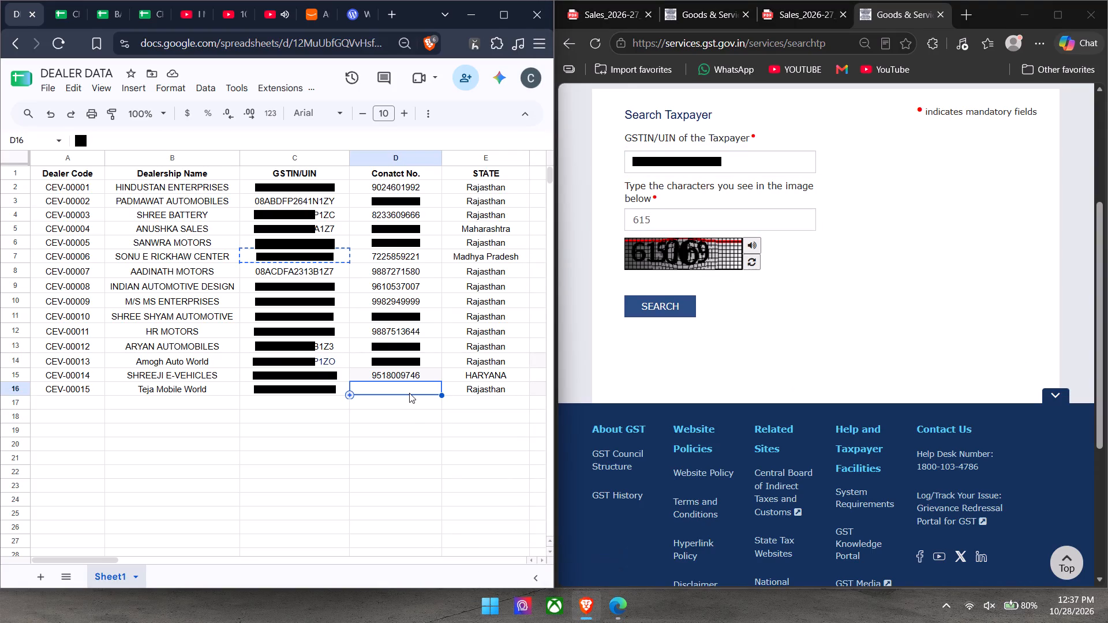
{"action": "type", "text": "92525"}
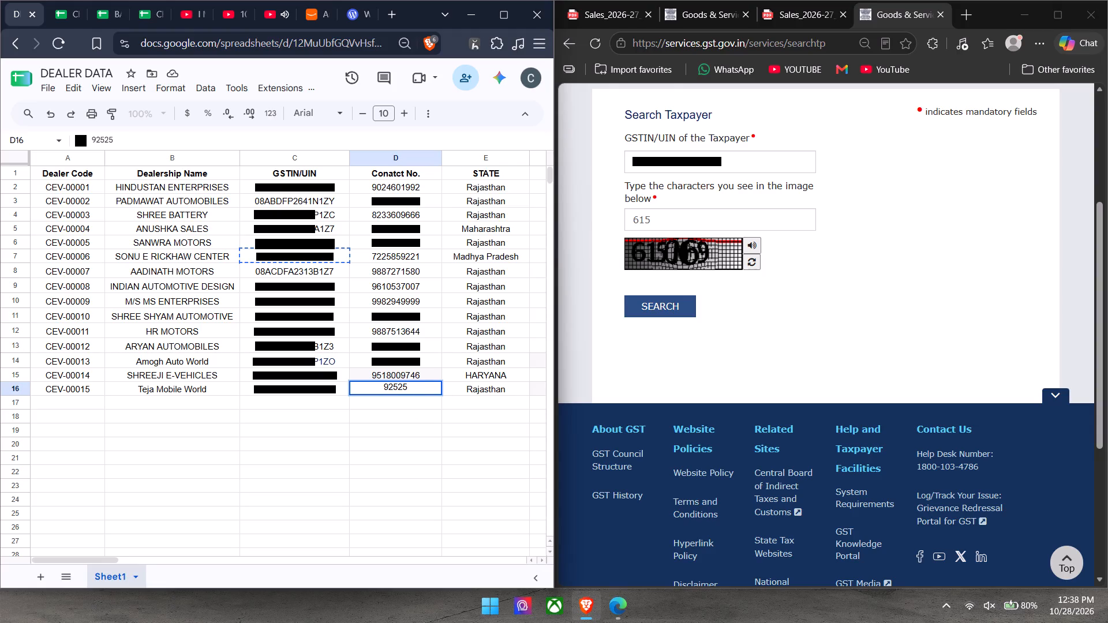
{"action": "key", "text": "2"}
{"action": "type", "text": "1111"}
{"action": "left_click", "coordinate": [407, 426]}
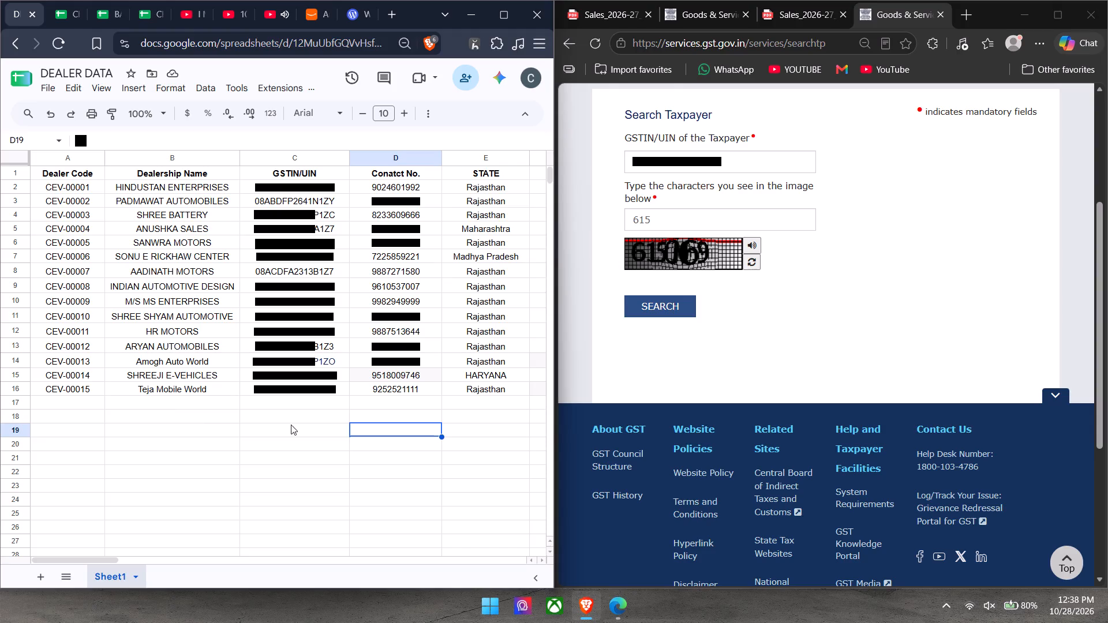
Complete the remaining captcha characters on the GST portal and run the taxpayer search for SONU E RICKHAW CENTER.
{"action": "left_click_drag", "start_coordinate": [74, 559], "coordinate": [220, 560]}
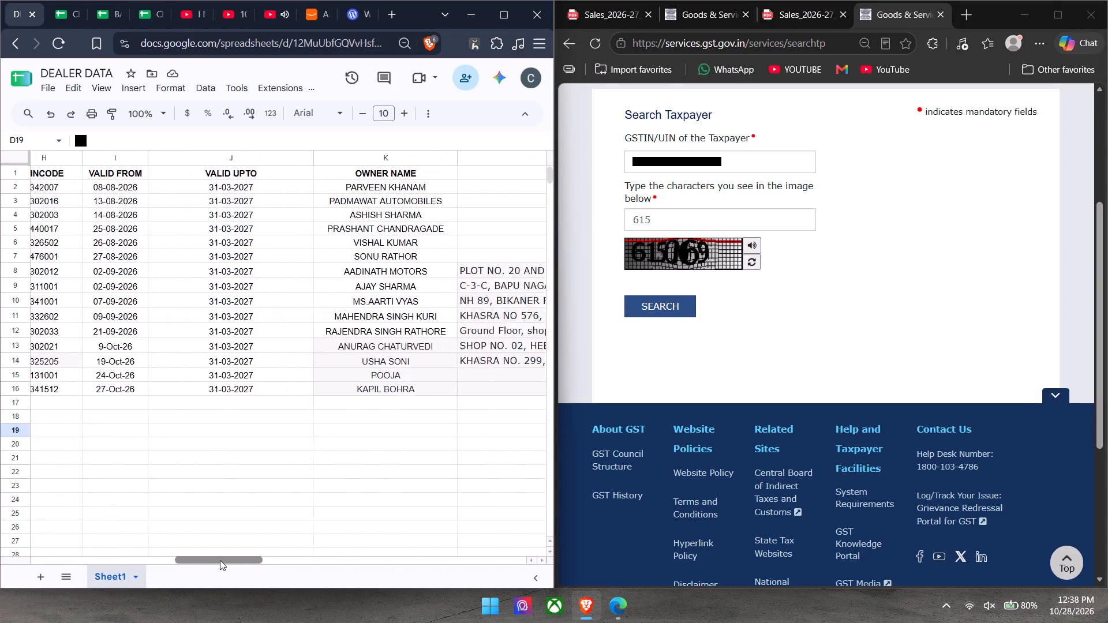
{"action": "left_click_drag", "start_coordinate": [220, 560], "coordinate": [278, 559]}
{"action": "left_click_drag", "start_coordinate": [278, 559], "coordinate": [258, 559]}
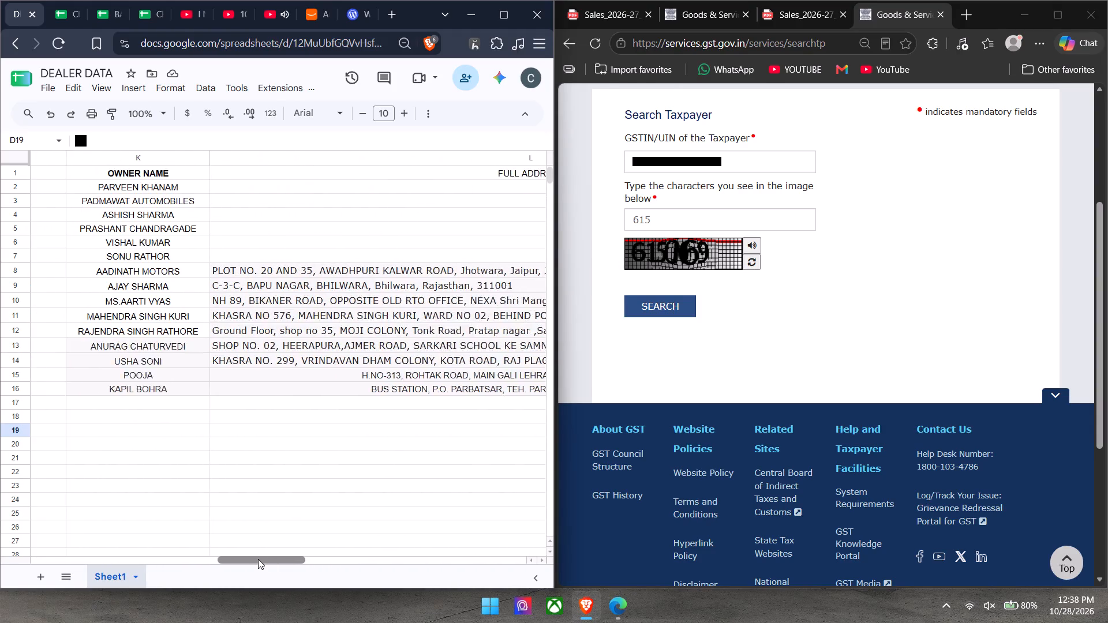
{"action": "left_click_drag", "start_coordinate": [258, 559], "coordinate": [0, 562]}
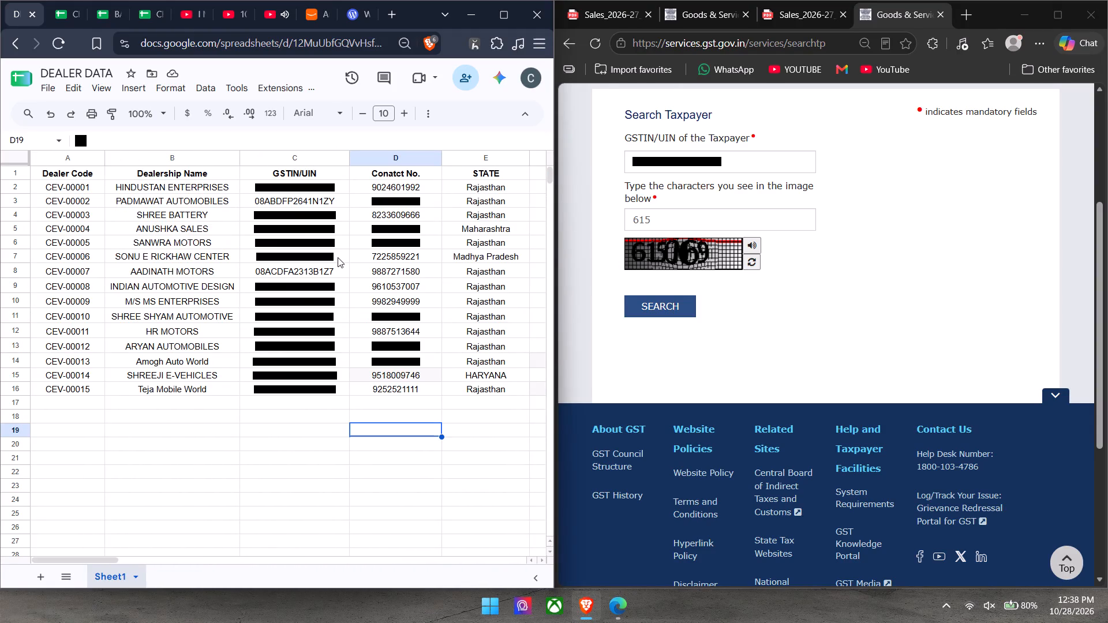
{"action": "left_click", "coordinate": [338, 257]}
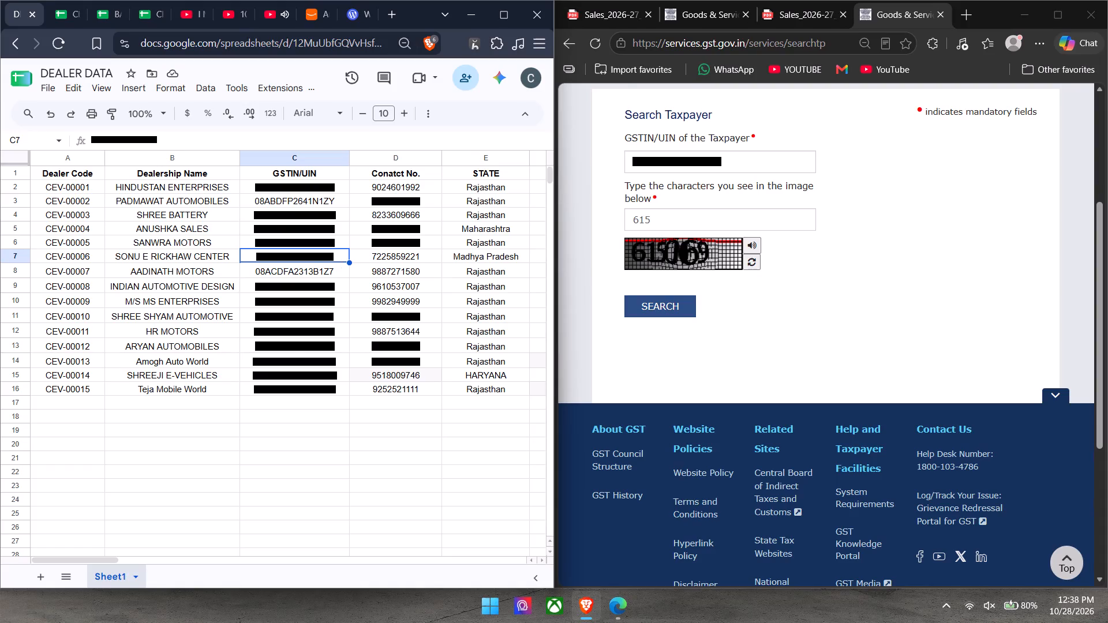
{"action": "left_click", "coordinate": [703, 204]}
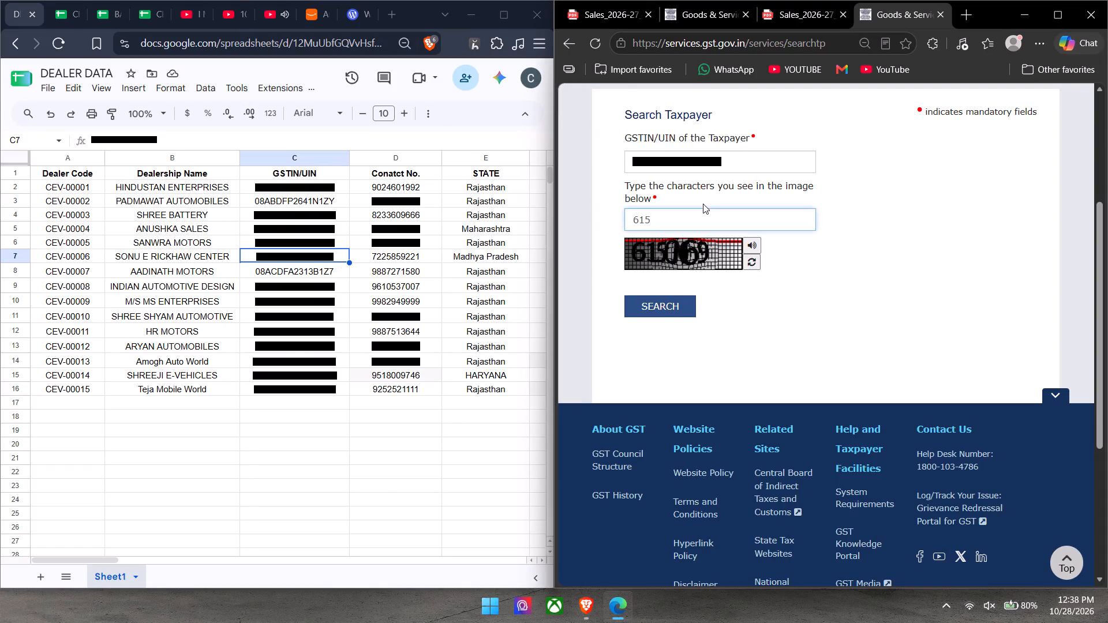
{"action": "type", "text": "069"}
{"action": "left_click", "coordinate": [681, 306]}
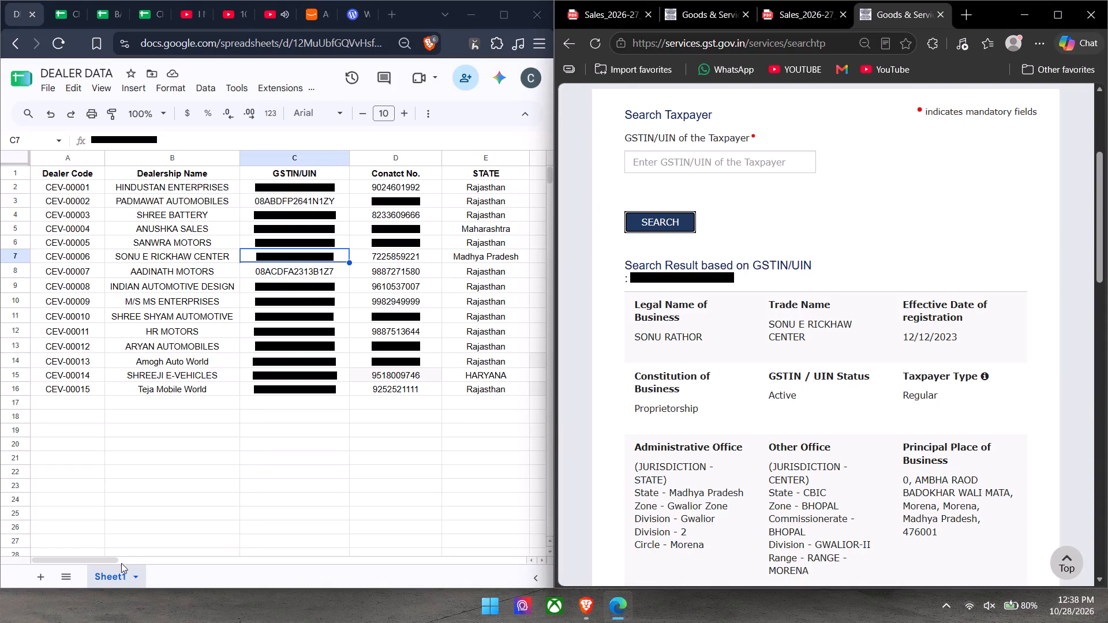
Copy the full Principal Place of Business address from the GST record into the SONU E RICKHAW CENTER FULL ADDRESS cell.
{"action": "left_click_drag", "start_coordinate": [106, 563], "coordinate": [312, 554]}
{"action": "left_click_drag", "start_coordinate": [954, 539], "coordinate": [903, 479]}
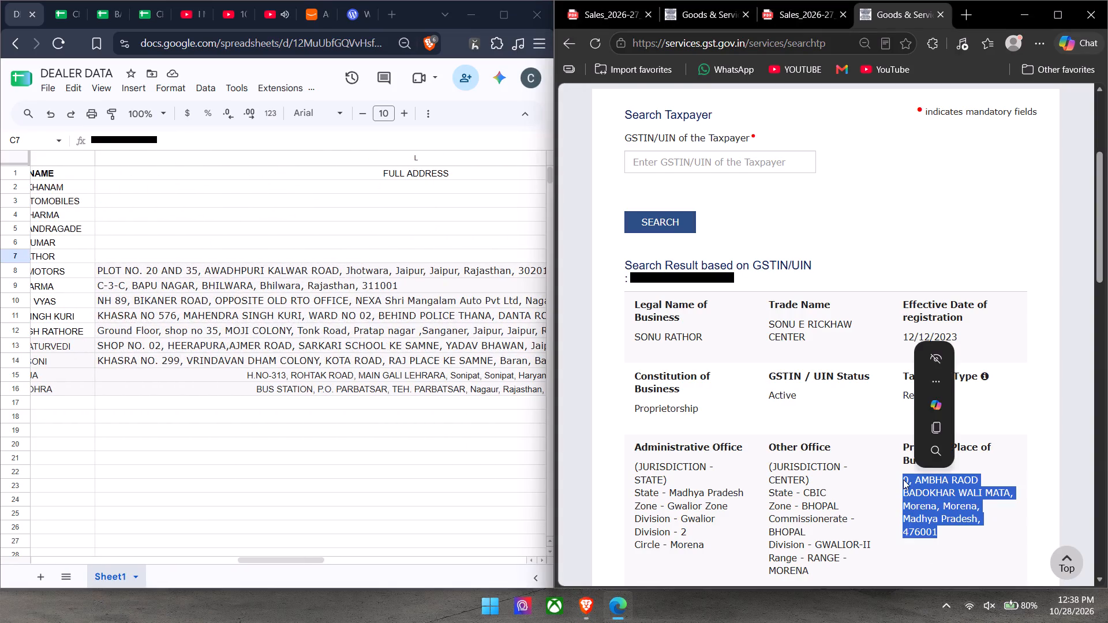
{"action": "key", "text": "ctrl+c"}
{"action": "left_click", "coordinate": [152, 258]}
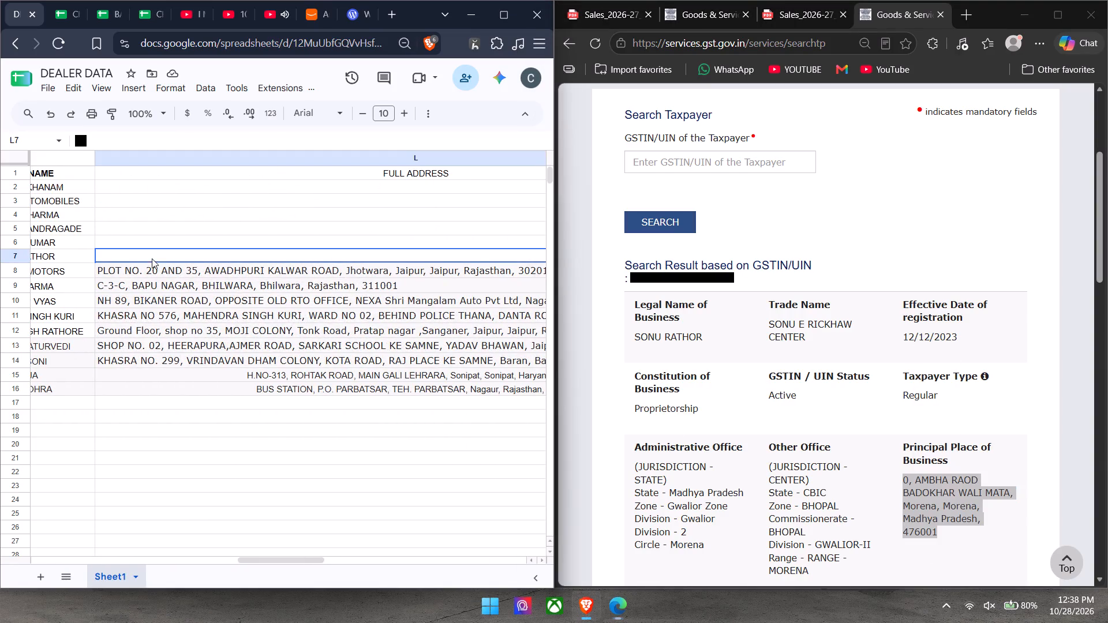
{"action": "key", "text": "ctrl+v"}
Run a new taxpayer search on the GST portal using SANWRA MOTORS' GSTIN from the sheet and the captcha characters.
{"action": "left_click_drag", "start_coordinate": [264, 558], "coordinate": [253, 557]}
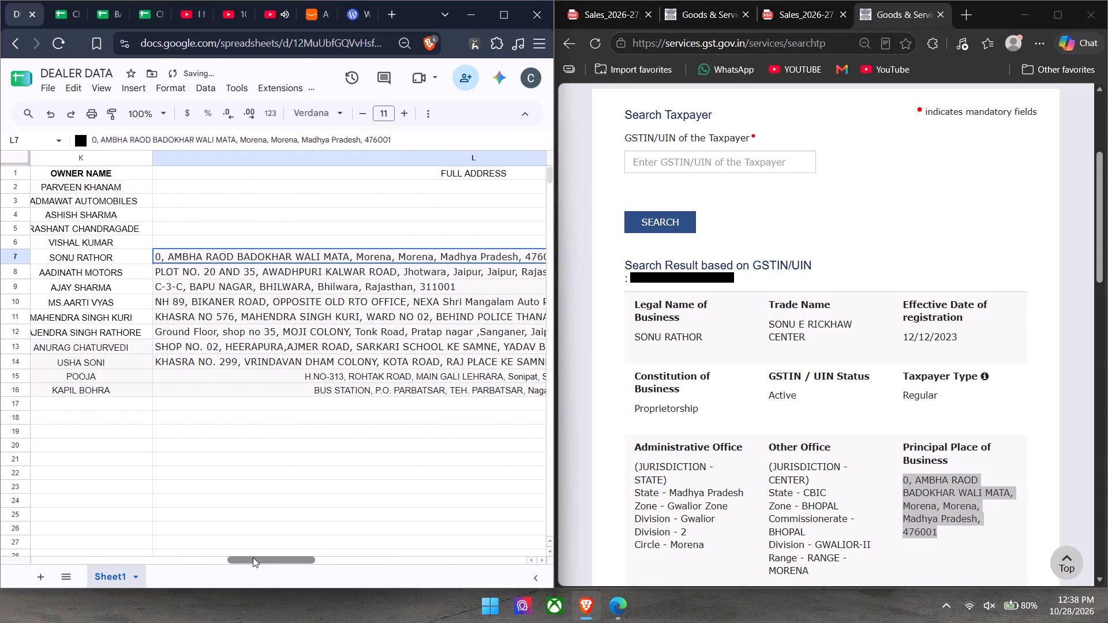
{"action": "left_click_drag", "start_coordinate": [253, 557], "coordinate": [8, 553]}
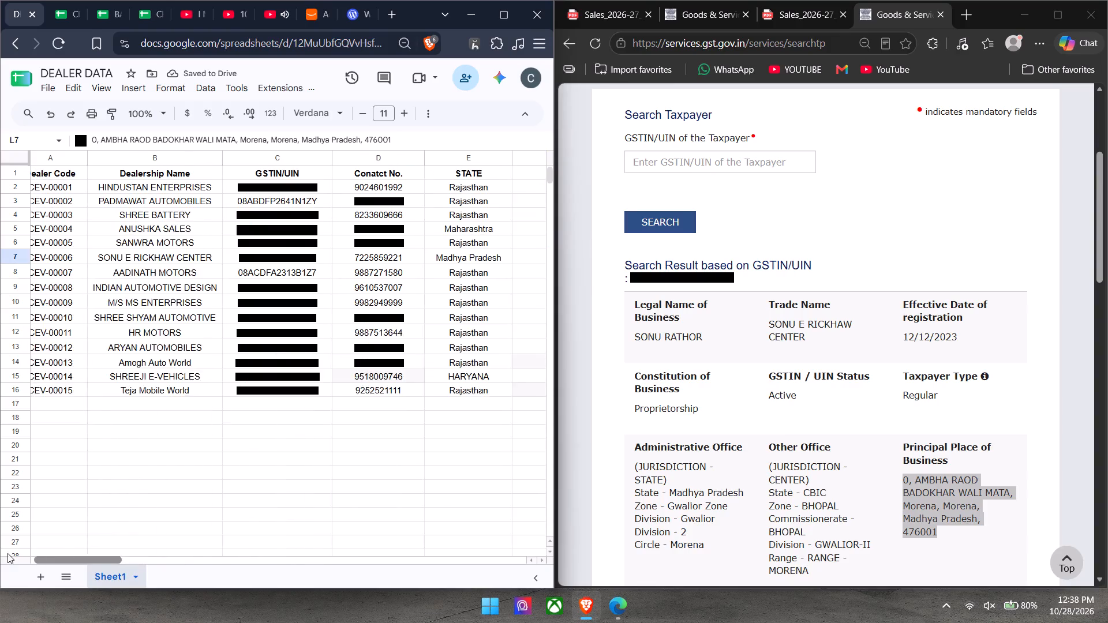
{"action": "left_click_drag", "start_coordinate": [8, 553], "coordinate": [3, 550]}
{"action": "left_click", "coordinate": [274, 236]}
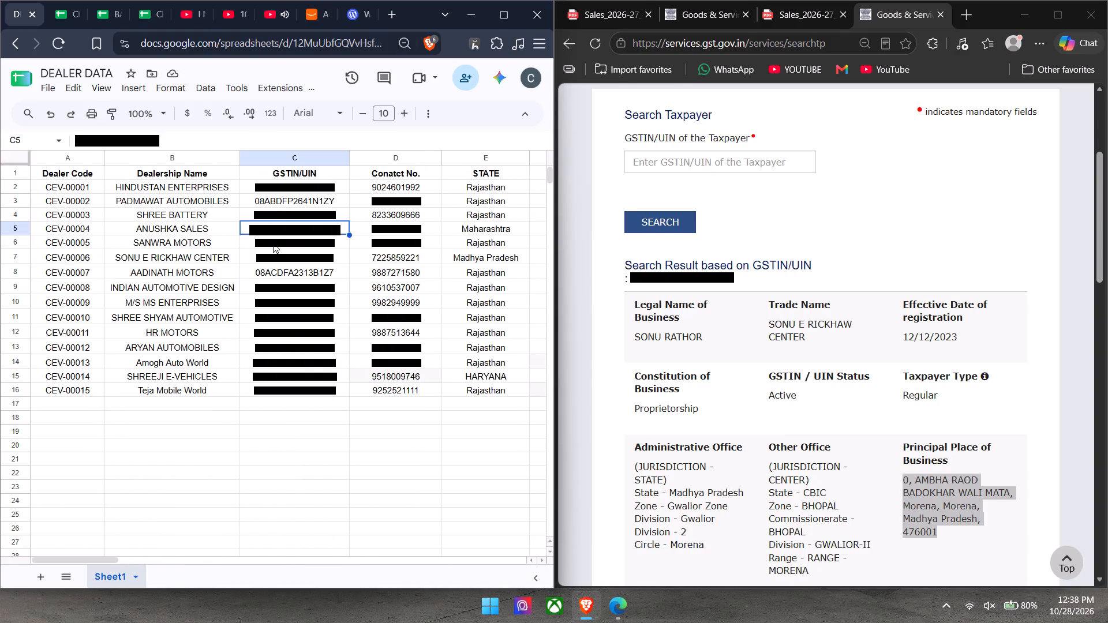
{"action": "left_click", "coordinate": [273, 243]}
{"action": "key", "text": "ctrl+c"}
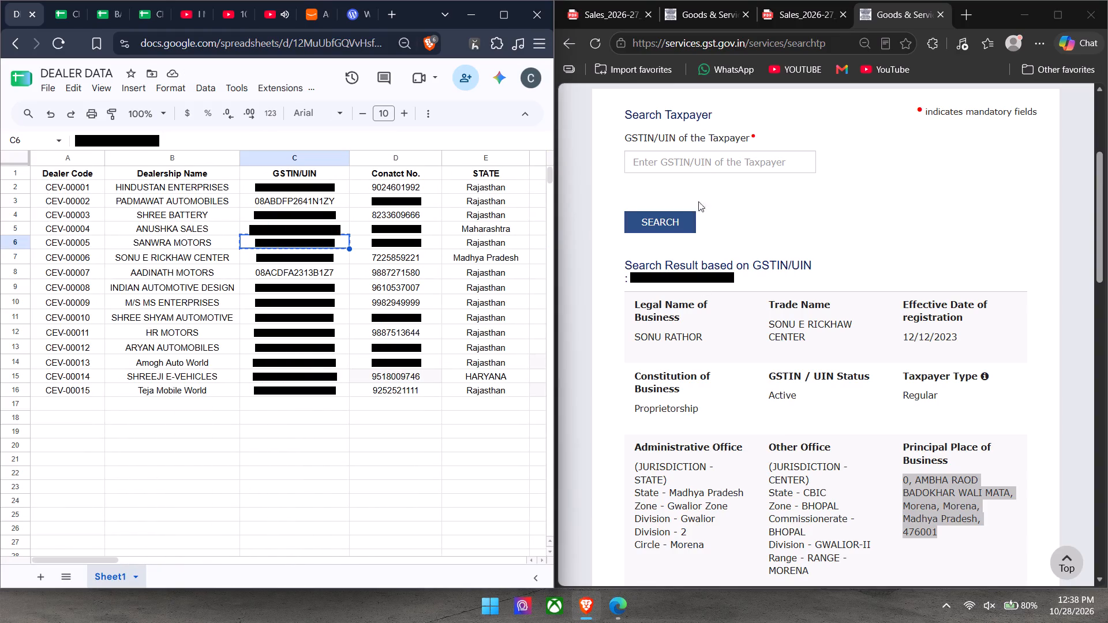
{"action": "left_click", "coordinate": [699, 161]}
{"action": "key", "text": "ctrl+v"}
{"action": "left_click", "coordinate": [662, 230]}
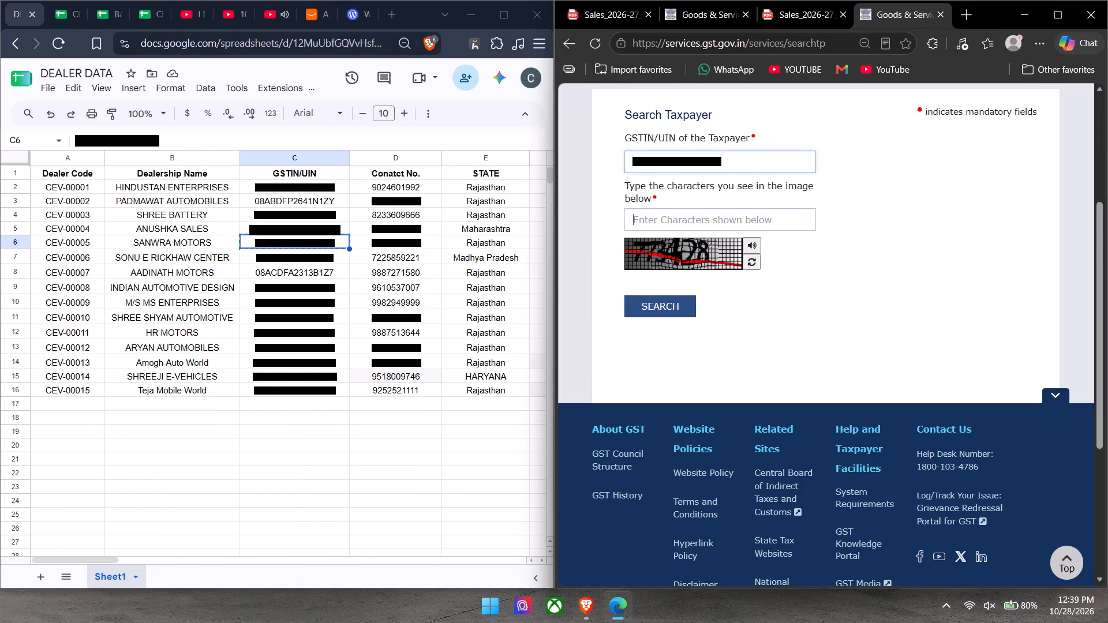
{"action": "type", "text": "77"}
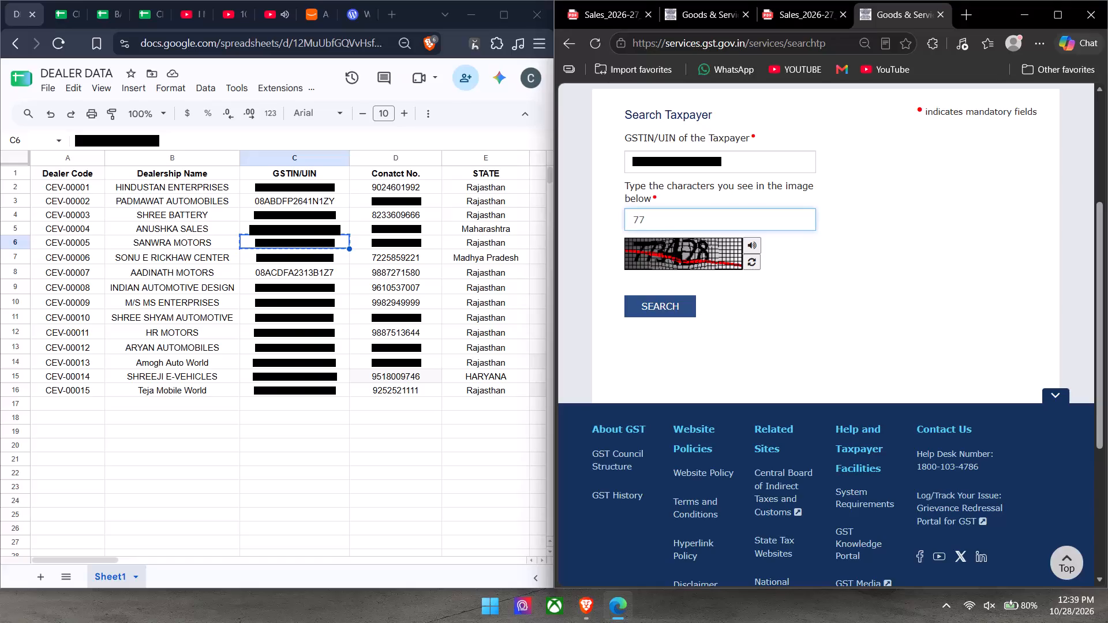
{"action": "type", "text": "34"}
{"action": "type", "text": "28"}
{"action": "left_click", "coordinate": [671, 309]}
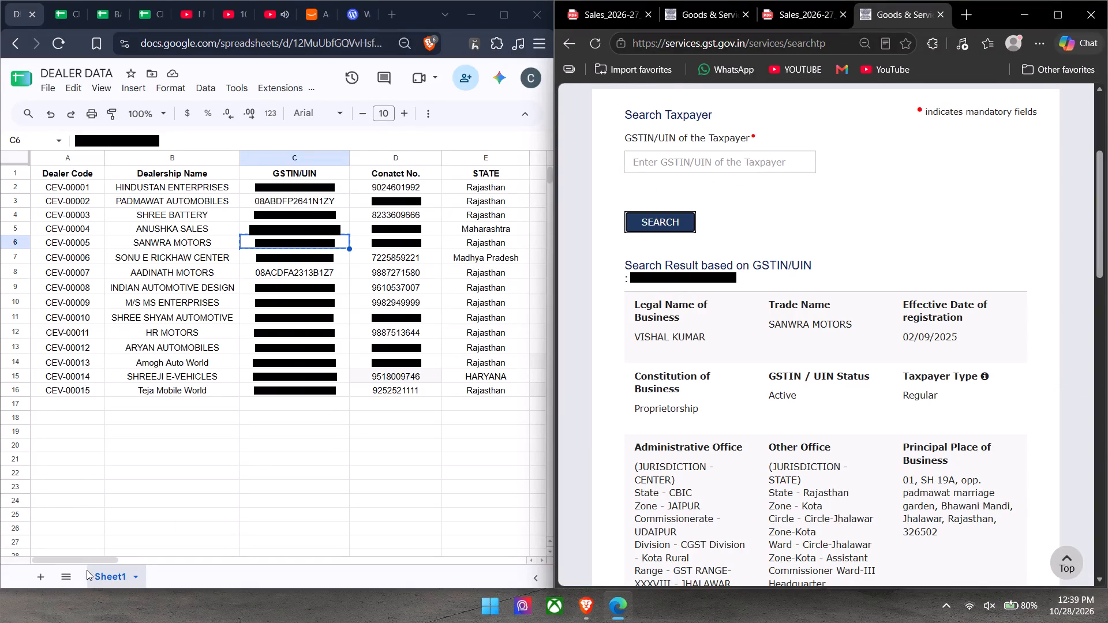
Copy the Principal Place of Business address from the GST record into the SANWRA MOTORS FULL ADDRESS cell.
{"action": "left_click_drag", "start_coordinate": [101, 562], "coordinate": [147, 562]}
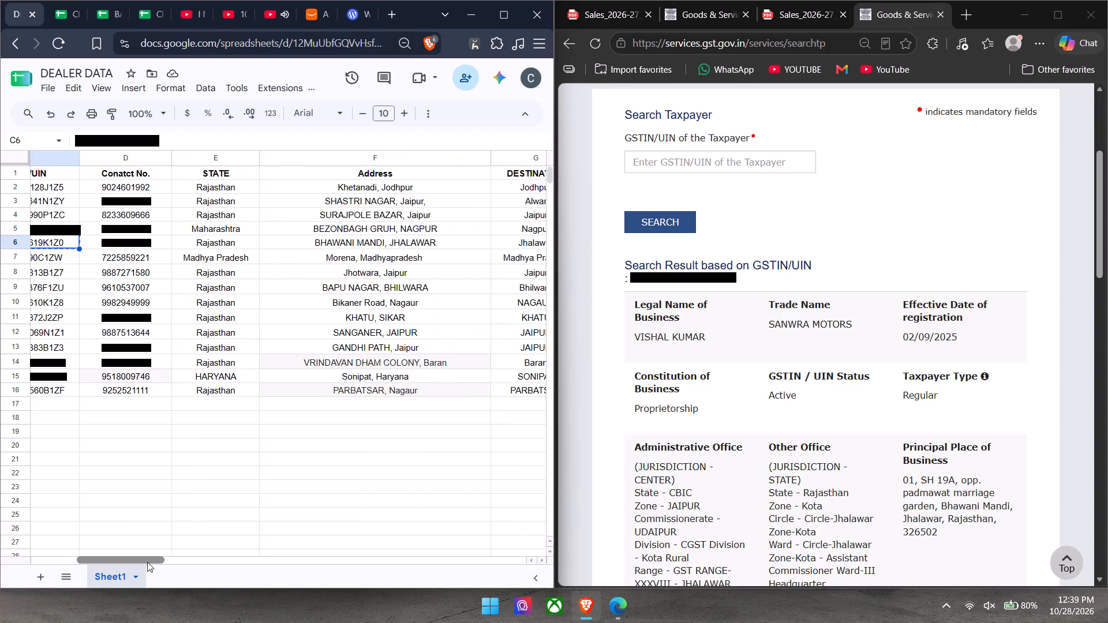
{"action": "left_click_drag", "start_coordinate": [147, 562], "coordinate": [272, 580]}
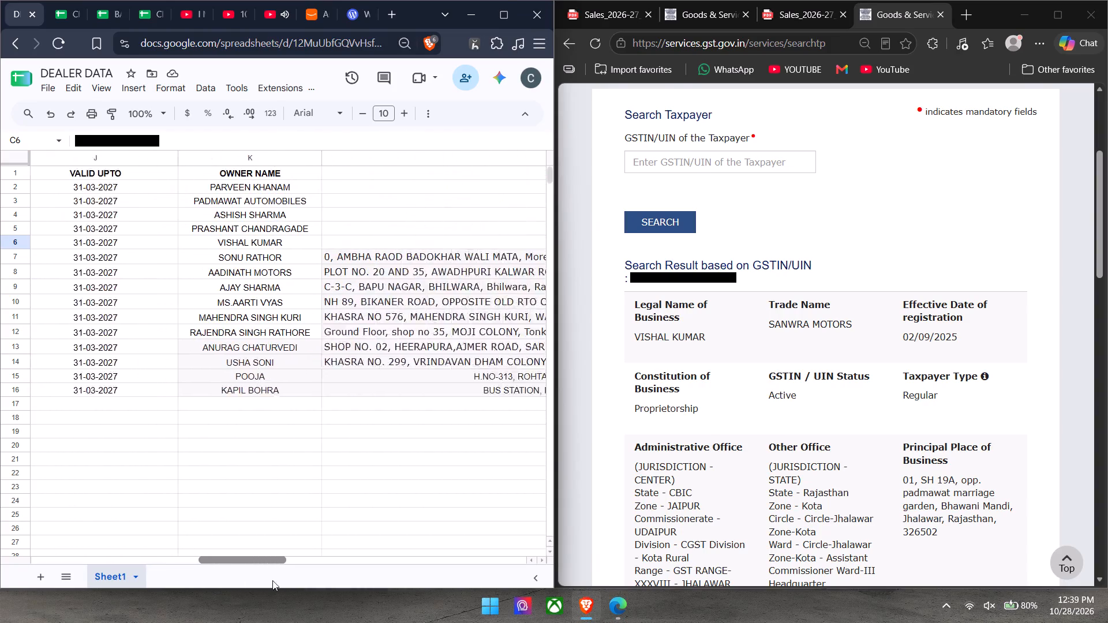
{"action": "left_click_drag", "start_coordinate": [272, 580], "coordinate": [101, 583]}
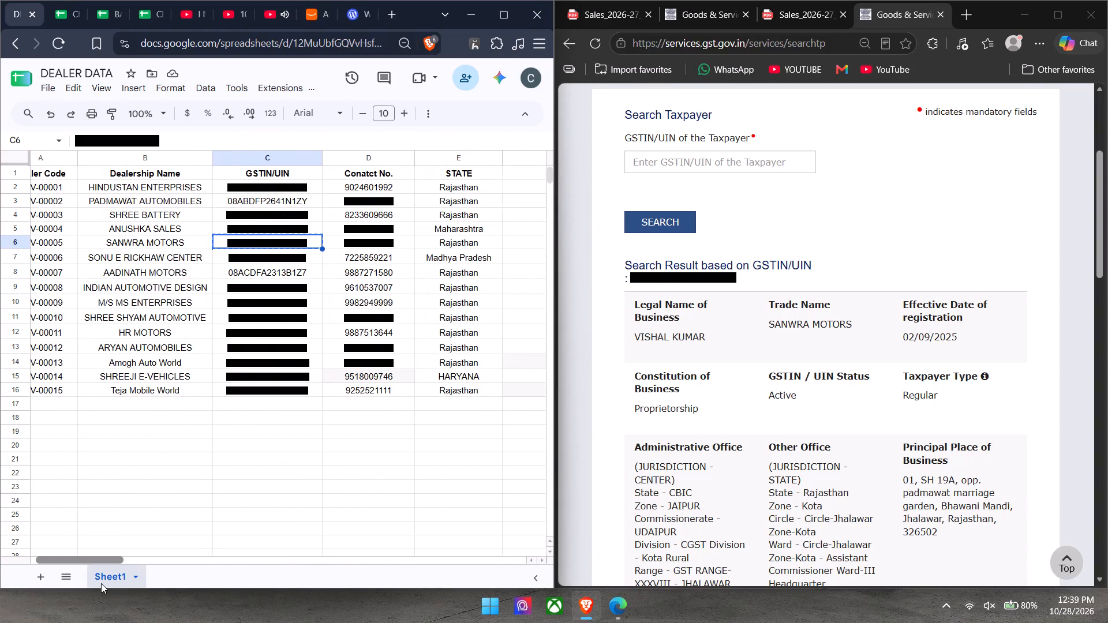
{"action": "left_click_drag", "start_coordinate": [101, 583], "coordinate": [85, 584]}
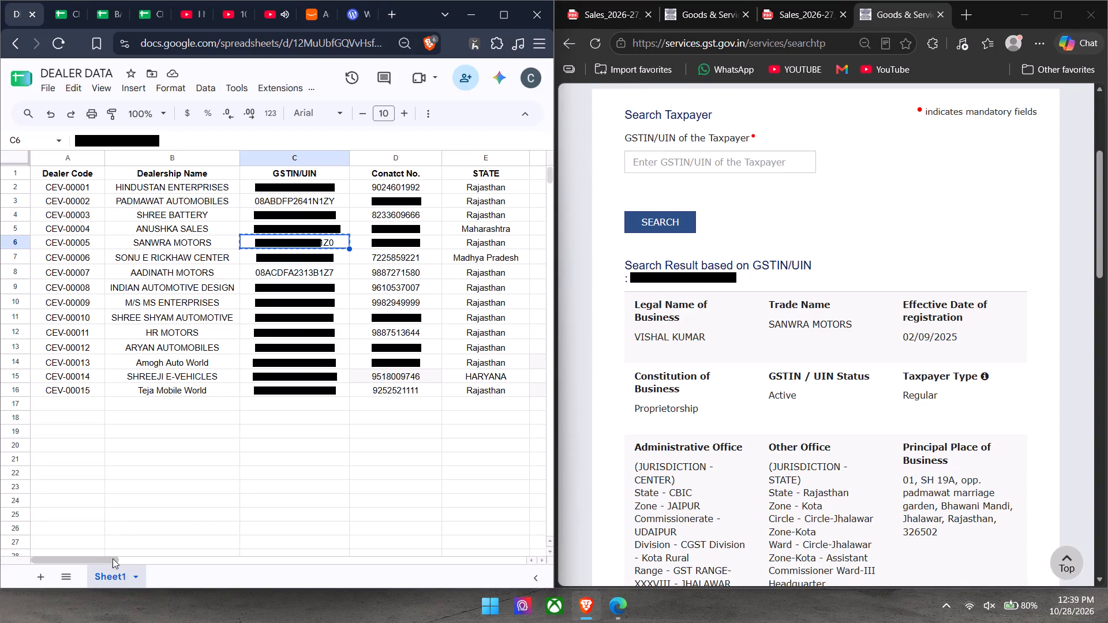
{"action": "left_click_drag", "start_coordinate": [111, 558], "coordinate": [280, 558]}
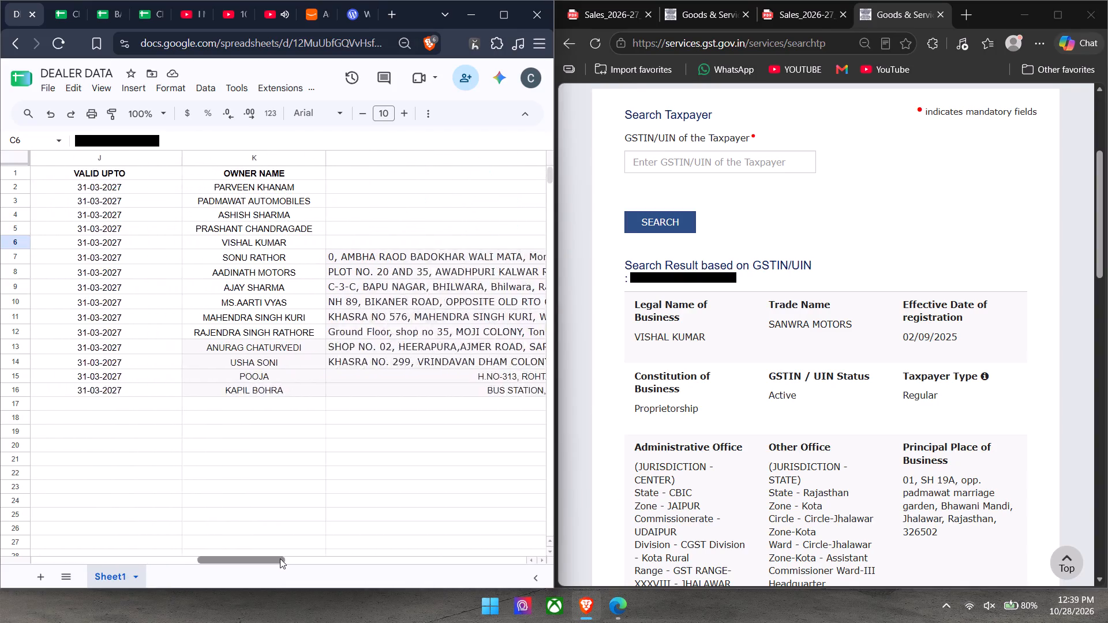
{"action": "left_click_drag", "start_coordinate": [280, 558], "coordinate": [291, 553]}
{"action": "left_click_drag", "start_coordinate": [1003, 544], "coordinate": [899, 481]}
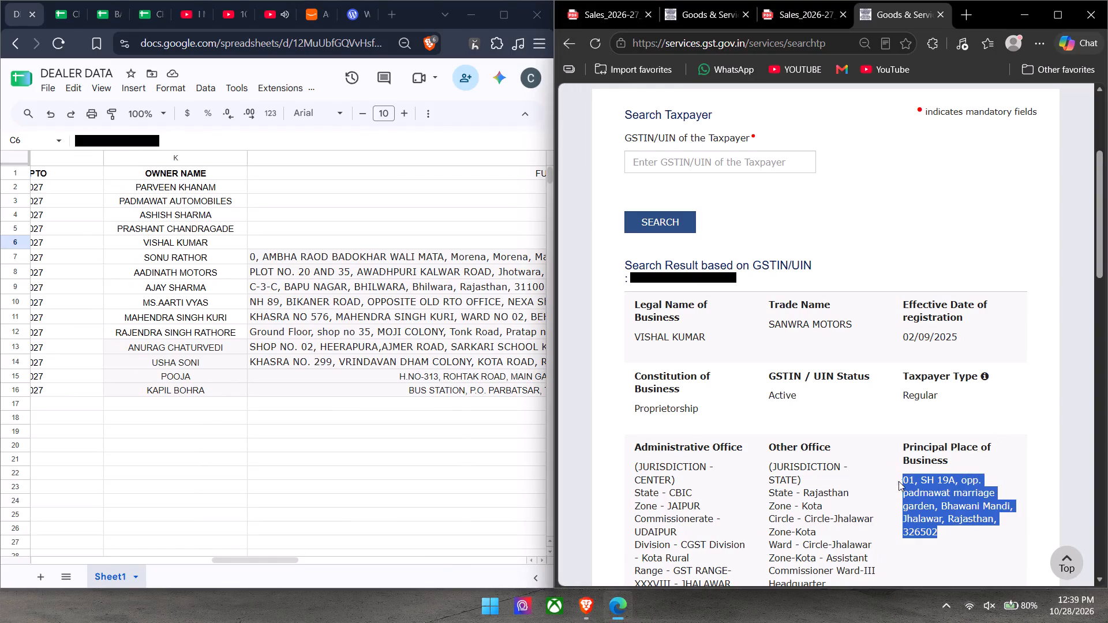
{"action": "left_click_drag", "start_coordinate": [899, 481], "coordinate": [903, 479]}
{"action": "key", "text": "ctrl+c"}
{"action": "key", "text": "ctrl+c"}
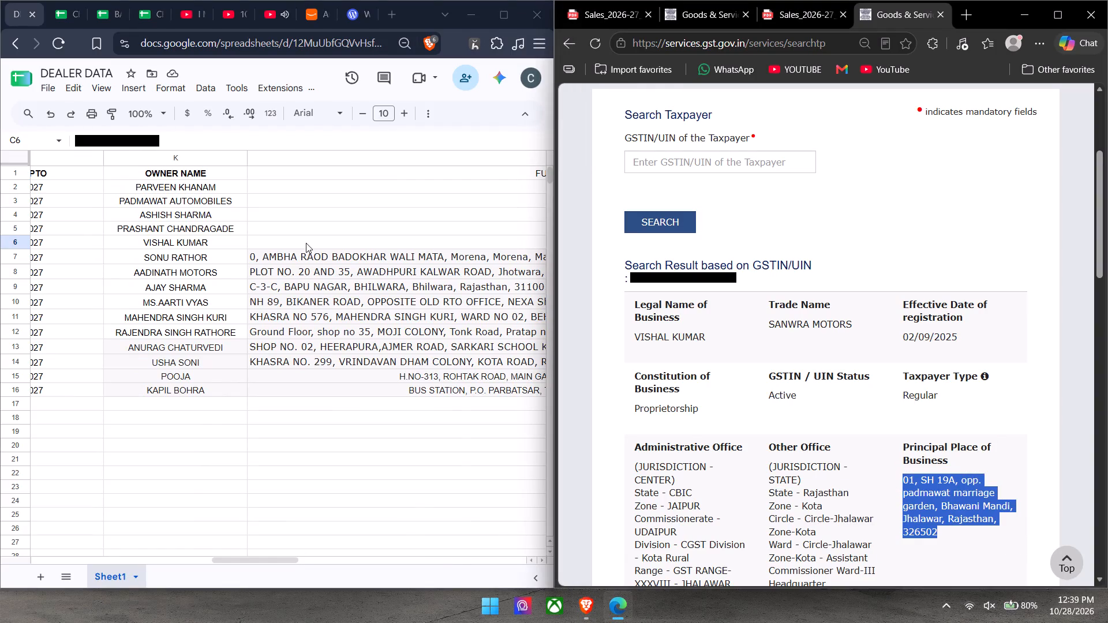
{"action": "left_click", "coordinate": [306, 243]}
{"action": "key", "text": "ctrl+v"}
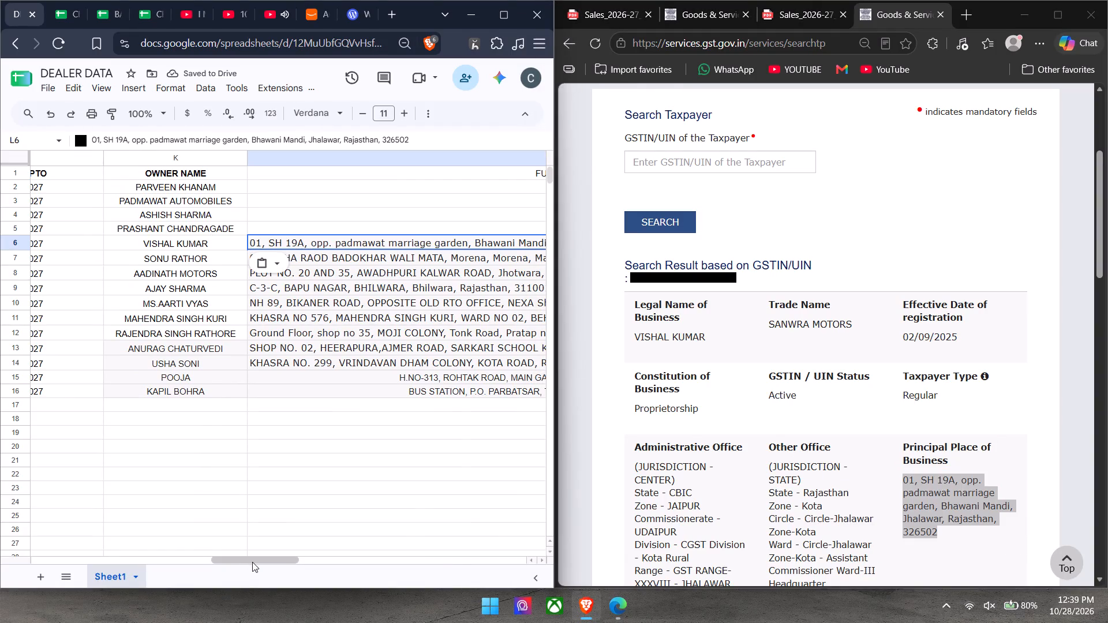
Run a new taxpayer search on the GST portal using ANUSHKA SALES' GSTIN from the sheet and the captcha characters.
{"action": "left_click_drag", "start_coordinate": [252, 562], "coordinate": [0, 559]}
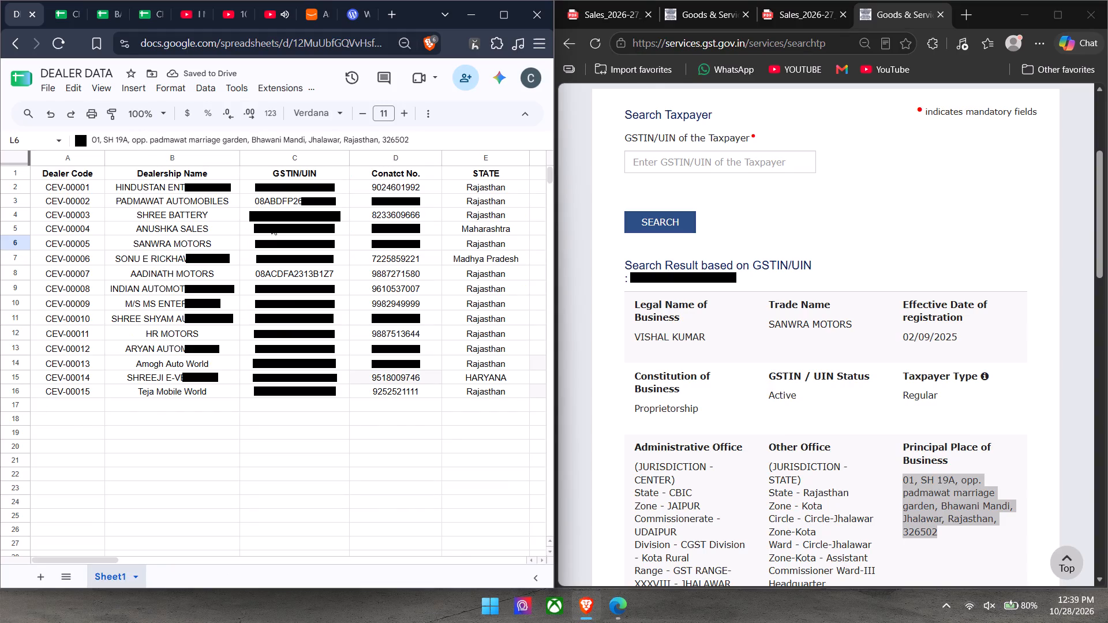
{"action": "left_click", "coordinate": [271, 224]}
{"action": "key", "text": "ctrl+c"}
{"action": "left_click", "coordinate": [672, 162]}
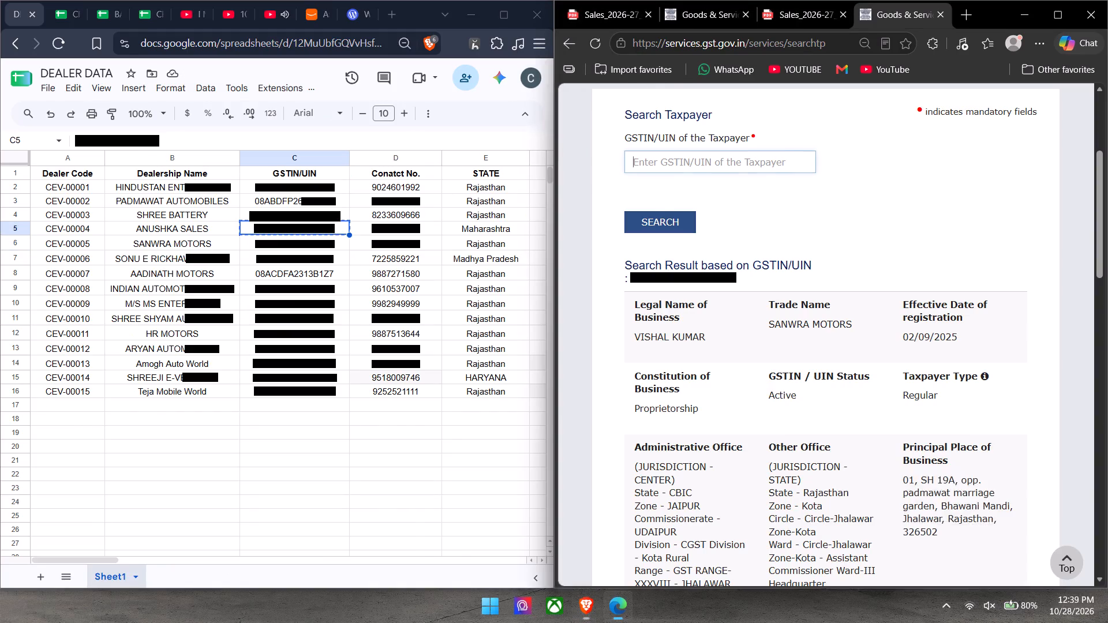
{"action": "key", "text": "ctrl+v"}
{"action": "left_click", "coordinate": [676, 214]}
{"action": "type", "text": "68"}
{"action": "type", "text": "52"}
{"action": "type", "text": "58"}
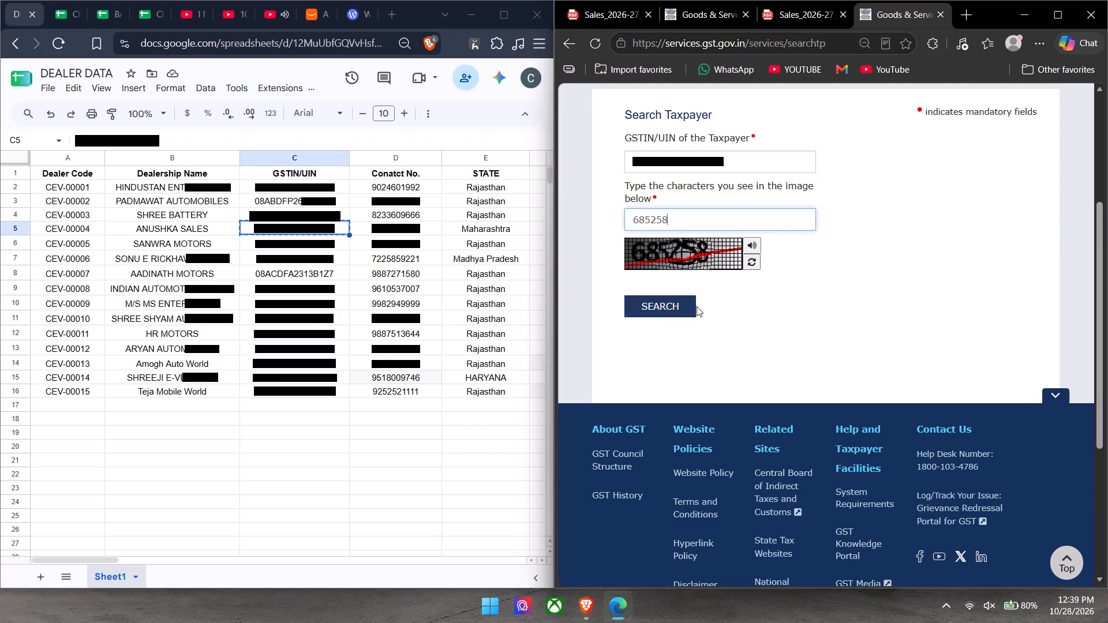
{"action": "left_click", "coordinate": [681, 311]}
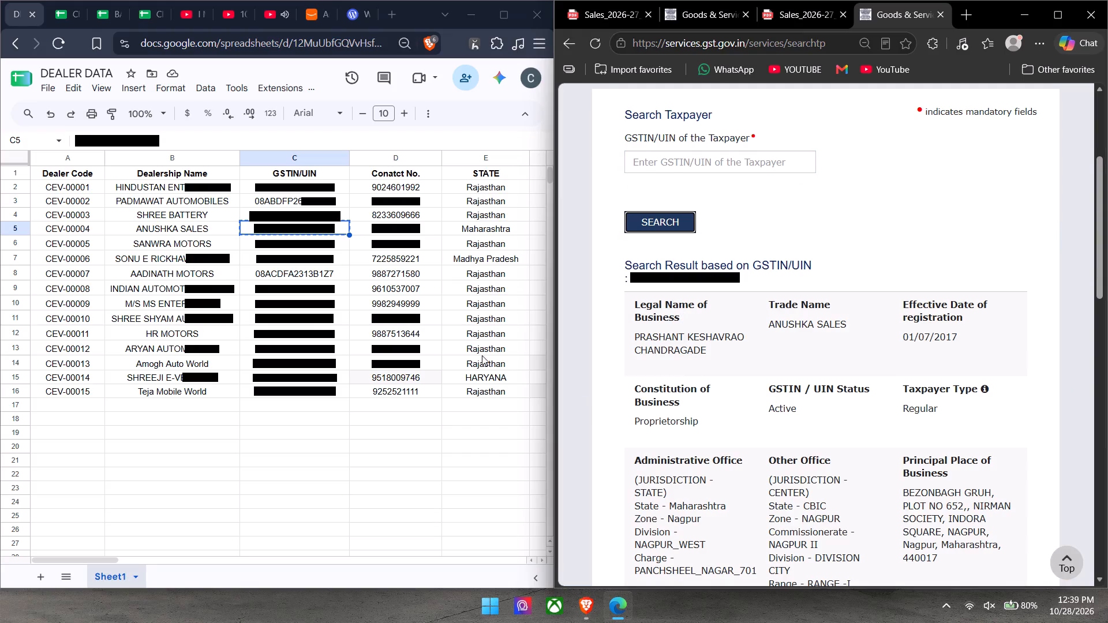
Copy the Principal Place of Business address from the GST record into the ANUSHKA SALES FULL ADDRESS cell.
{"action": "scroll", "coordinate": [788, 355], "scroll_direction": "down", "scroll_amount": 2}
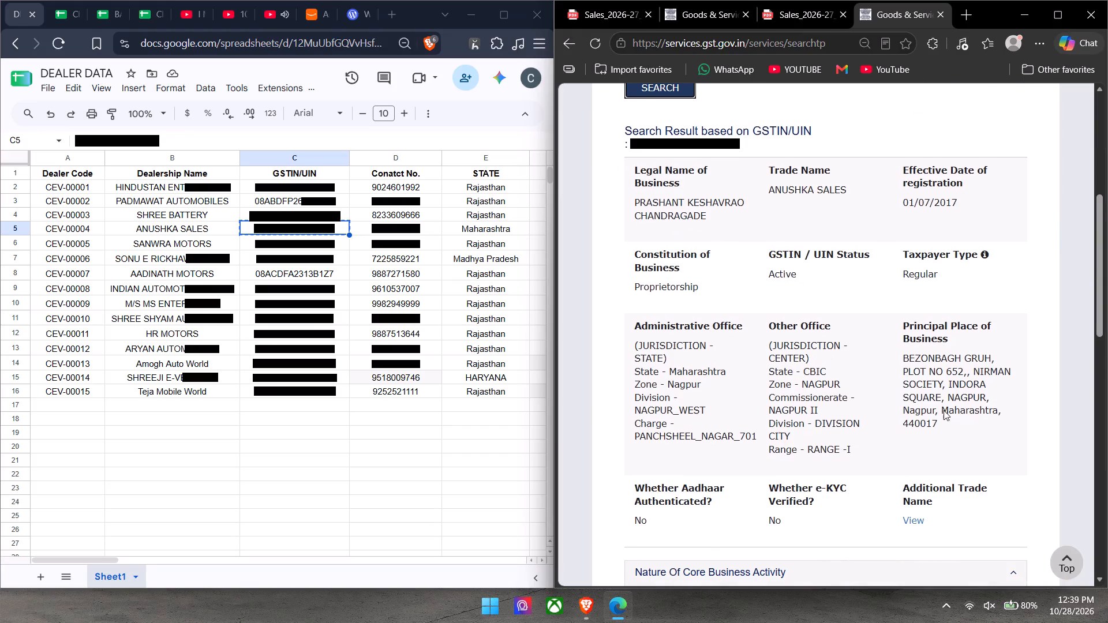
{"action": "left_click_drag", "start_coordinate": [944, 410], "coordinate": [899, 347]}
{"action": "key", "text": "ctrl+c"}
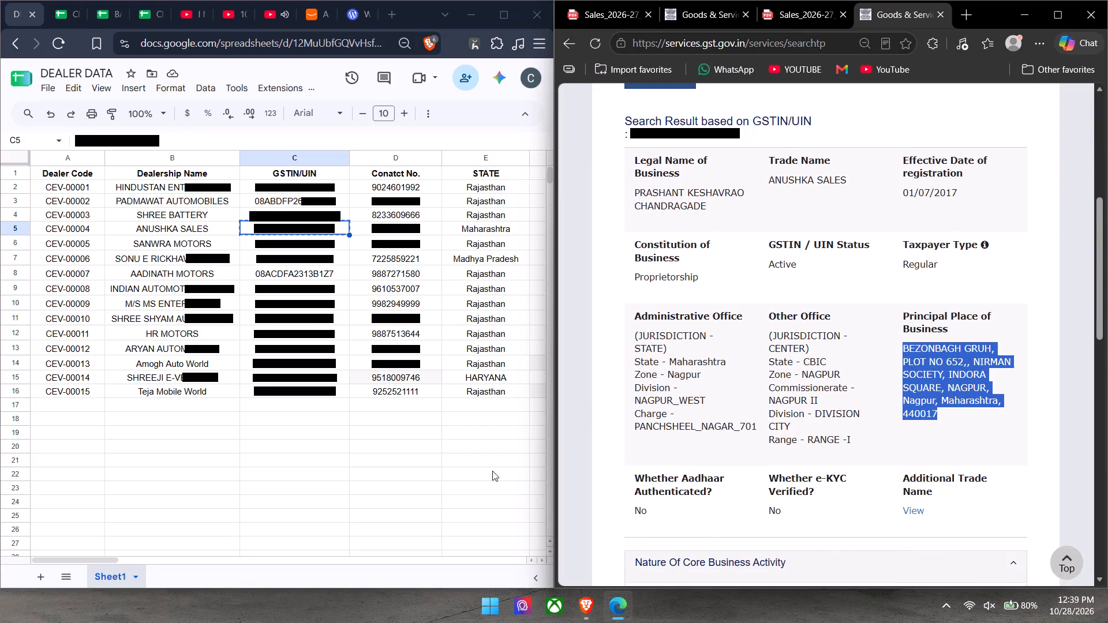
{"action": "left_click_drag", "start_coordinate": [97, 558], "coordinate": [199, 561]}
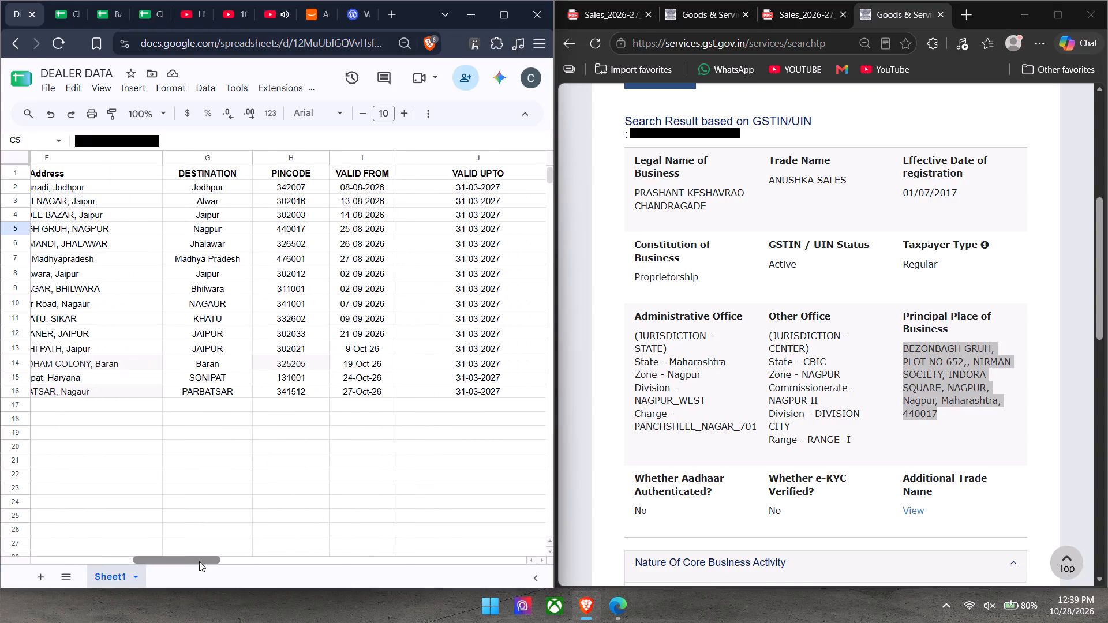
{"action": "left_click_drag", "start_coordinate": [199, 561], "coordinate": [237, 561]}
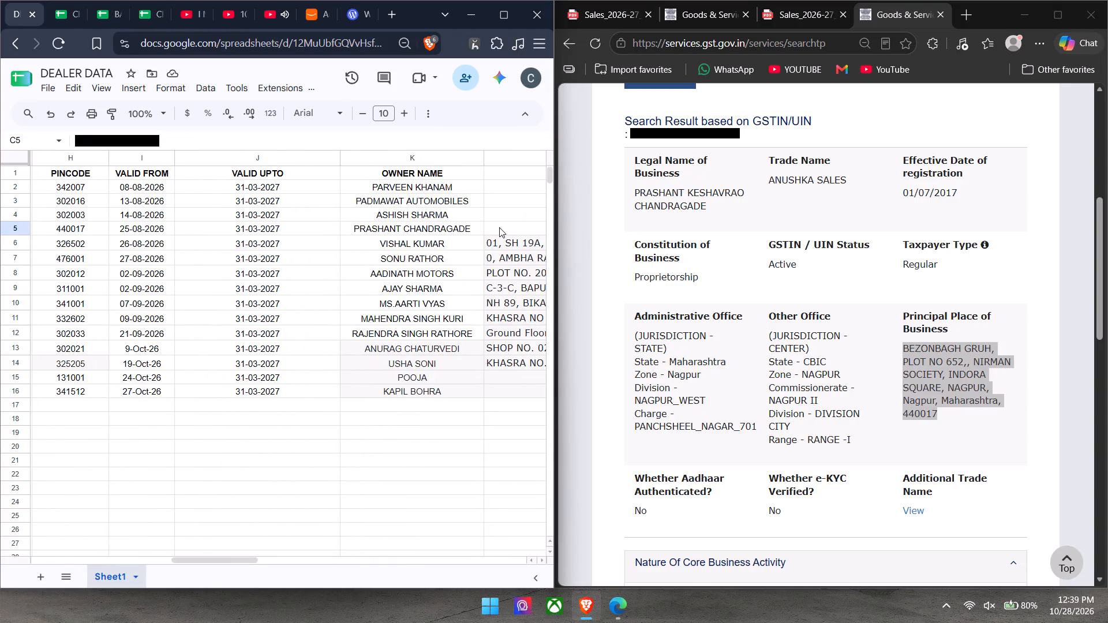
{"action": "left_click", "coordinate": [499, 227]}
{"action": "key", "text": "ctrl+v"}
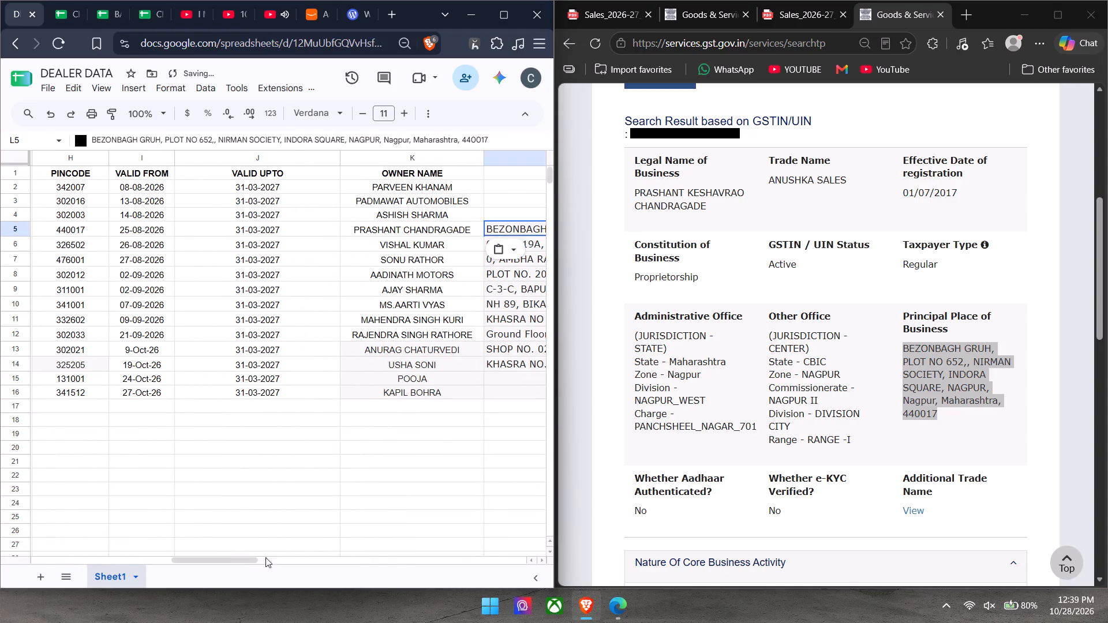
Run a new taxpayer search on the GST portal using SHREE BATTERY's GSTIN from the sheet and the captcha characters.
{"action": "left_click_drag", "start_coordinate": [228, 560], "coordinate": [241, 557]}
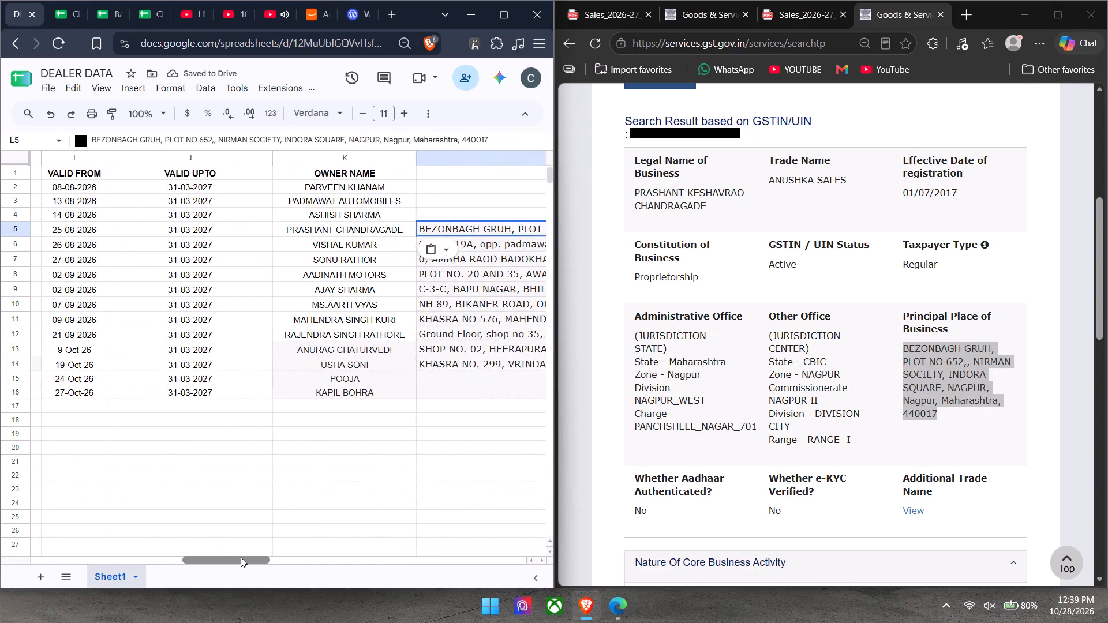
{"action": "left_click_drag", "start_coordinate": [241, 557], "coordinate": [29, 542]}
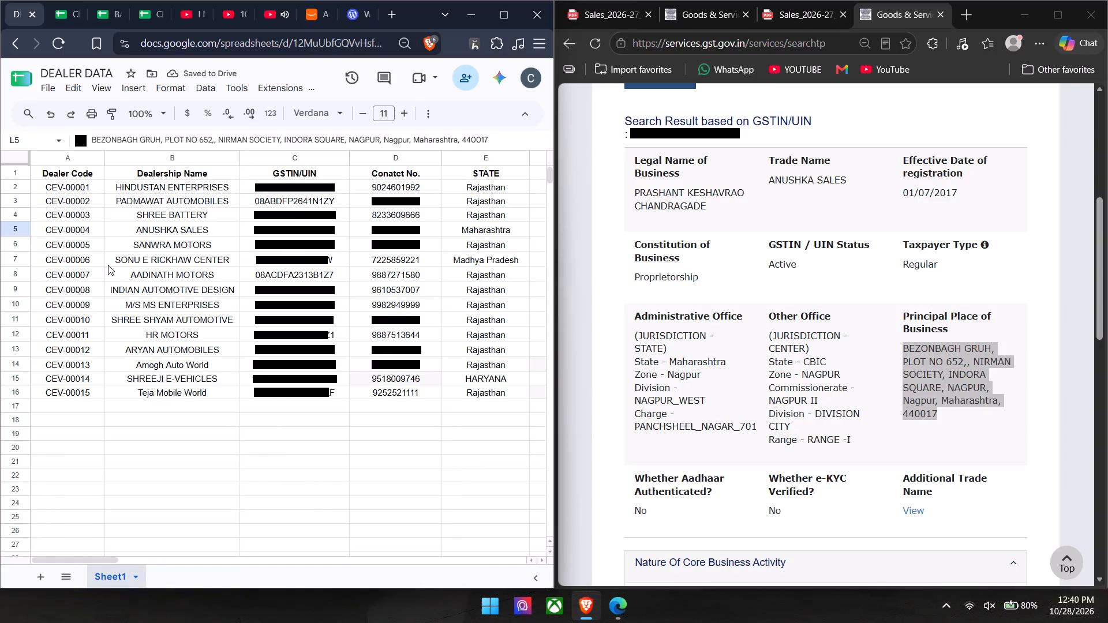
{"action": "left_click", "coordinate": [269, 214]}
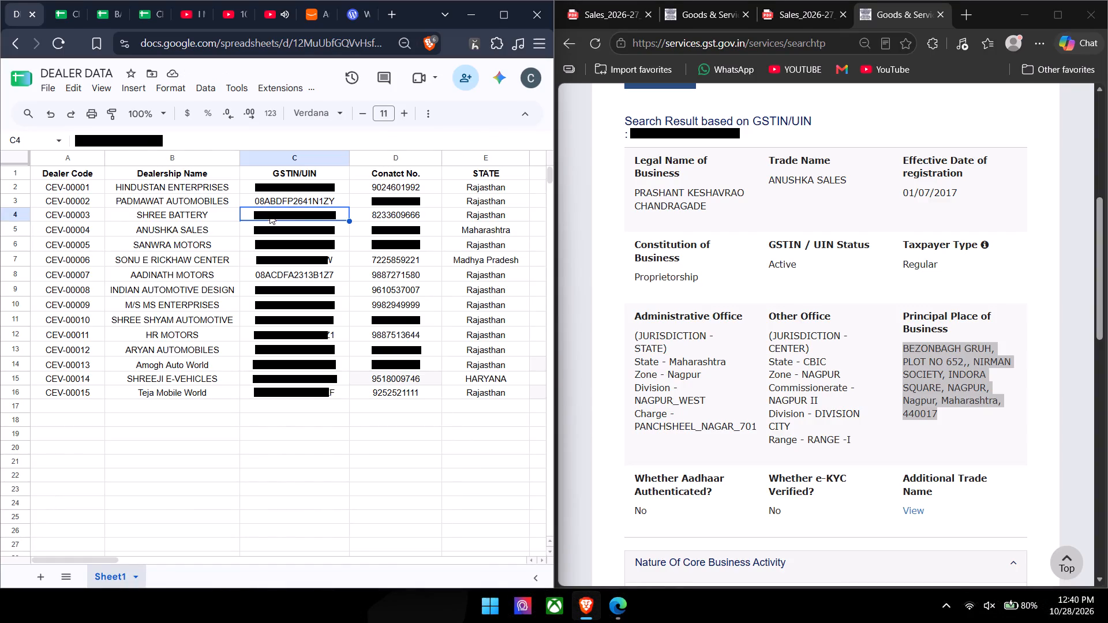
{"action": "key", "text": "ctrl+c"}
{"action": "scroll", "coordinate": [768, 261], "scroll_direction": "up", "scroll_amount": 4}
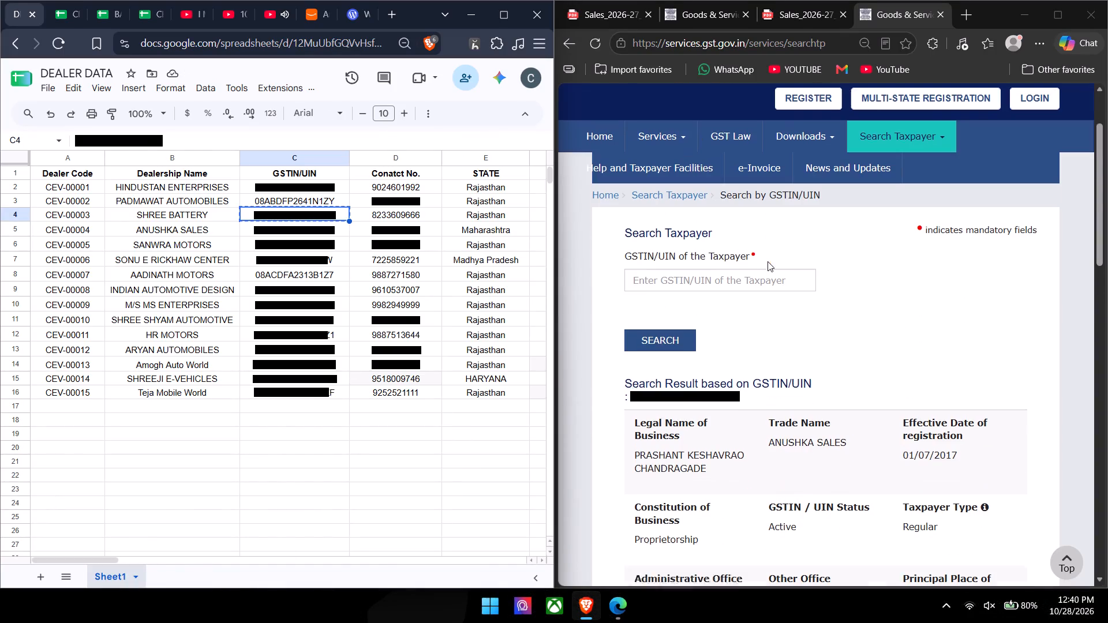
{"action": "left_click", "coordinate": [651, 312]}
{"action": "key", "text": "ctrl+v"}
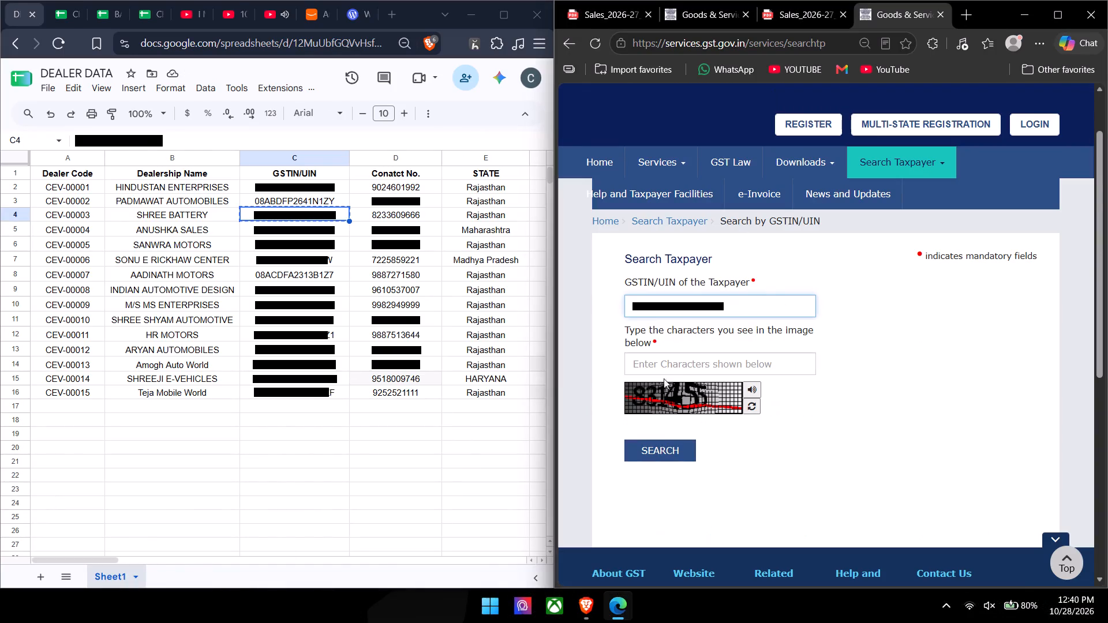
{"action": "left_click", "coordinate": [671, 357]}
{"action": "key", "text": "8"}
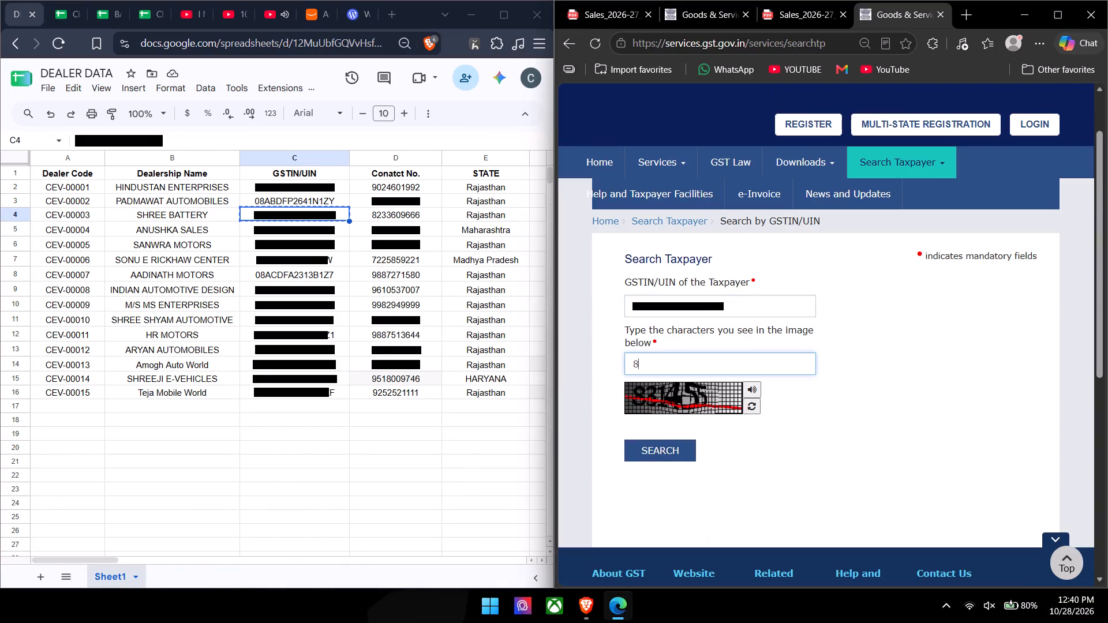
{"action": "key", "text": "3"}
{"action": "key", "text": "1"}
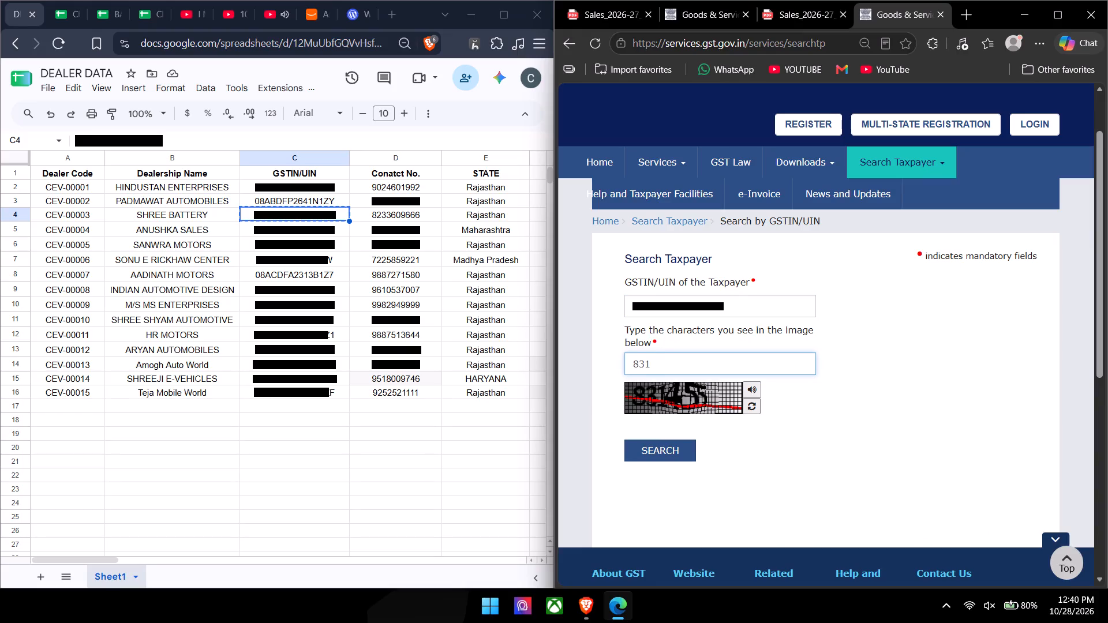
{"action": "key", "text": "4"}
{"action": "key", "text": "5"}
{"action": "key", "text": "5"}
{"action": "left_click", "coordinate": [681, 449]}
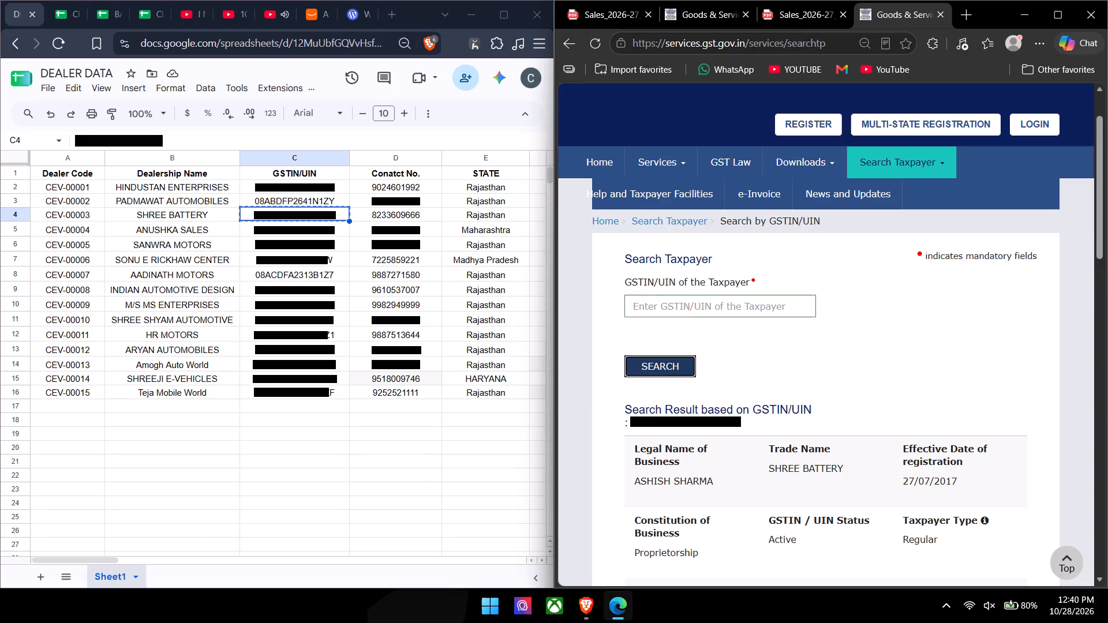
Copy the Principal Place of Business address from the GST record into the SHREE BATTERY FULL ADDRESS cell.
{"action": "left_click_drag", "start_coordinate": [97, 557], "coordinate": [111, 560]}
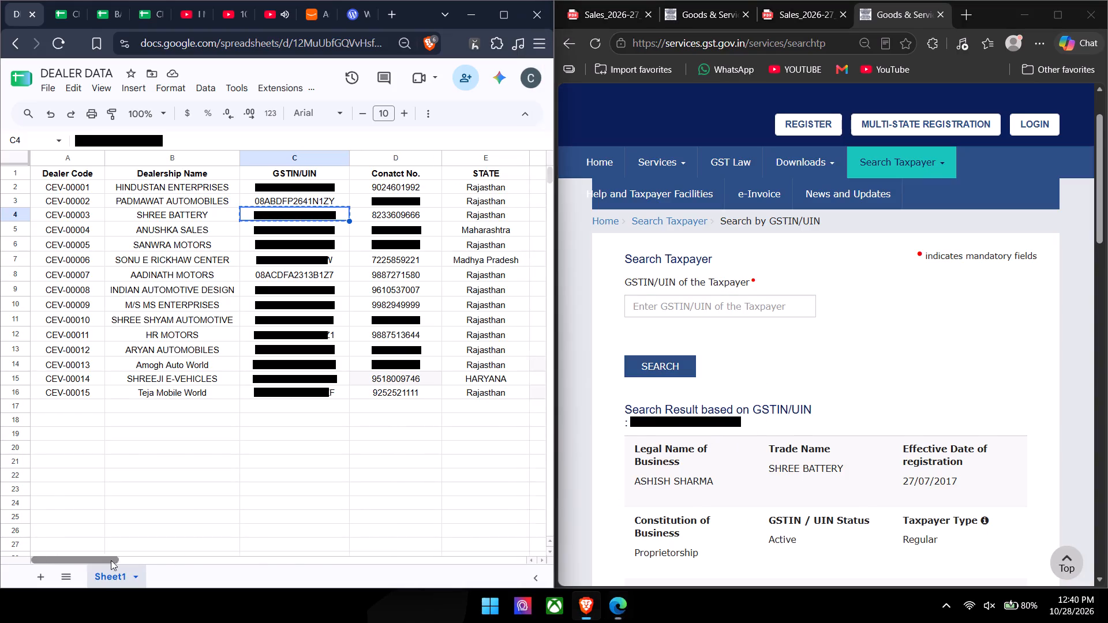
{"action": "left_click_drag", "start_coordinate": [111, 560], "coordinate": [316, 564]}
{"action": "scroll", "coordinate": [756, 550], "scroll_direction": "down", "scroll_amount": 2}
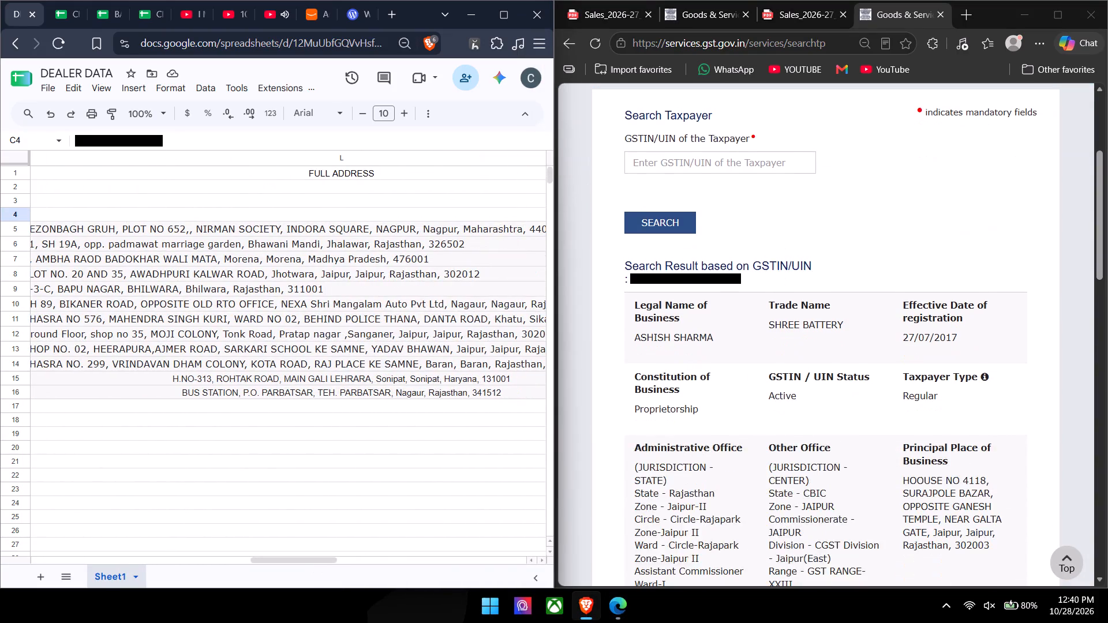
{"action": "scroll", "coordinate": [929, 468], "scroll_direction": "down", "scroll_amount": 1}
{"action": "left_click_drag", "start_coordinate": [997, 481], "coordinate": [890, 410]}
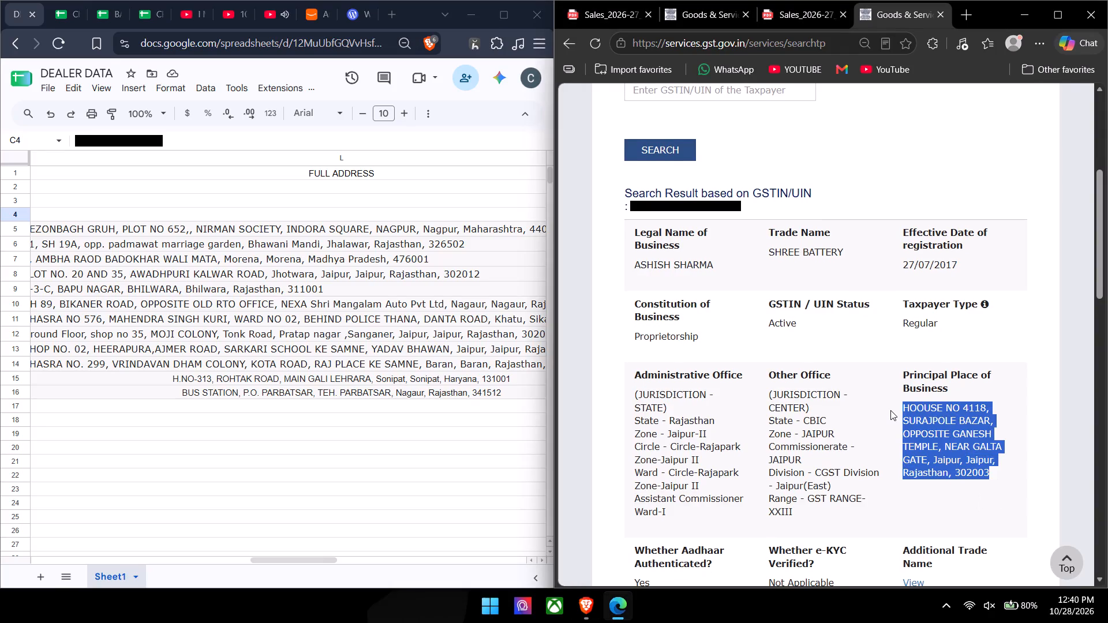
{"action": "left_click_drag", "start_coordinate": [890, 410], "coordinate": [894, 407]}
{"action": "key", "text": "ctrl+c"}
{"action": "key", "text": "ctrl+c"}
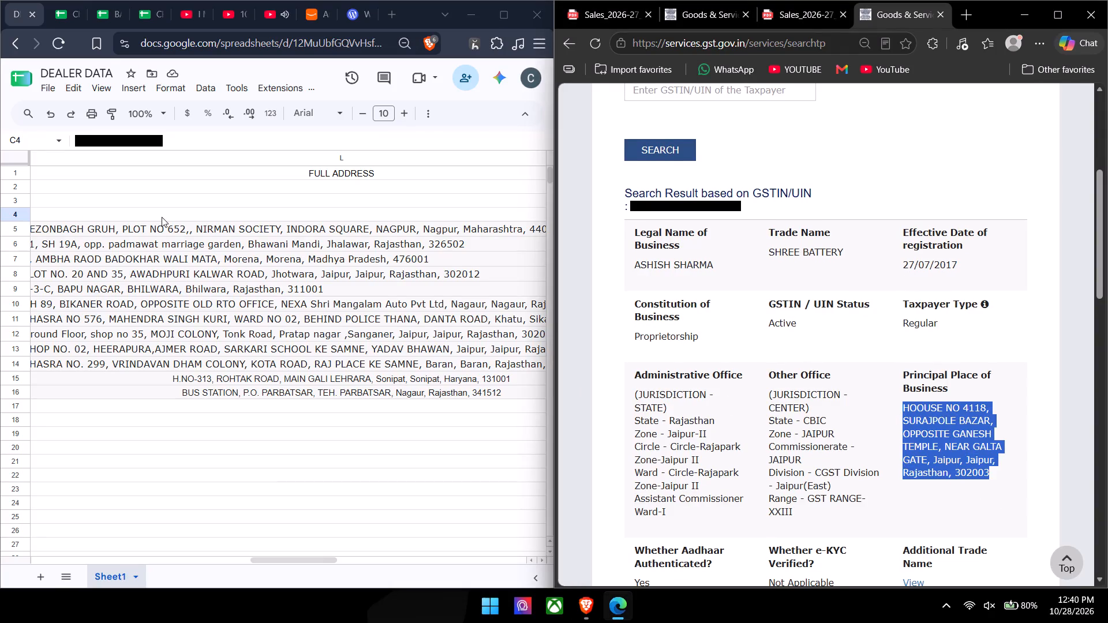
{"action": "left_click", "coordinate": [162, 217]}
{"action": "key", "text": "ctrl+v"}
Run a new taxpayer search on the GST portal using PADMAWAT AUTOMOBILES' GSTIN from the sheet and the captcha characters.
{"action": "left_click_drag", "start_coordinate": [294, 557], "coordinate": [263, 557]}
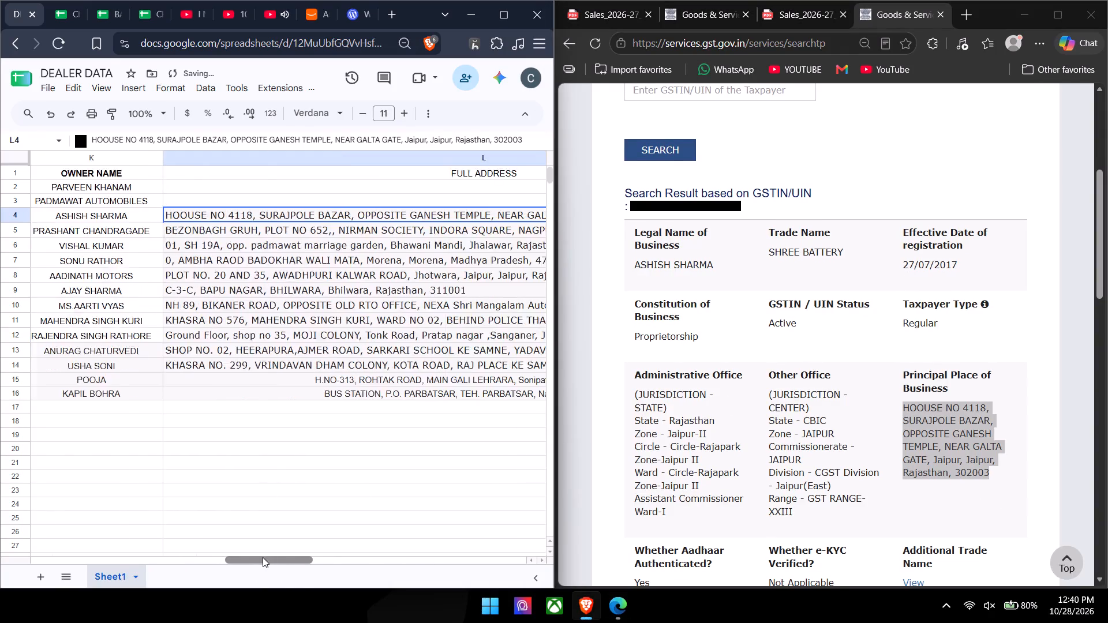
{"action": "left_click_drag", "start_coordinate": [263, 557], "coordinate": [12, 537]}
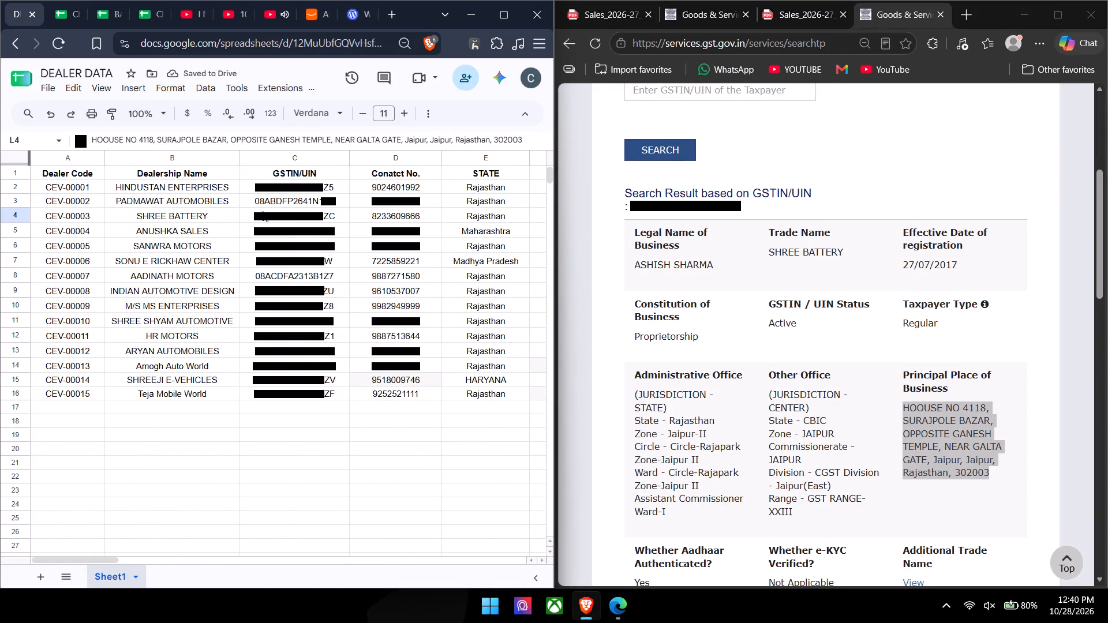
{"action": "left_click", "coordinate": [283, 198]}
{"action": "key", "text": "ctrl+c"}
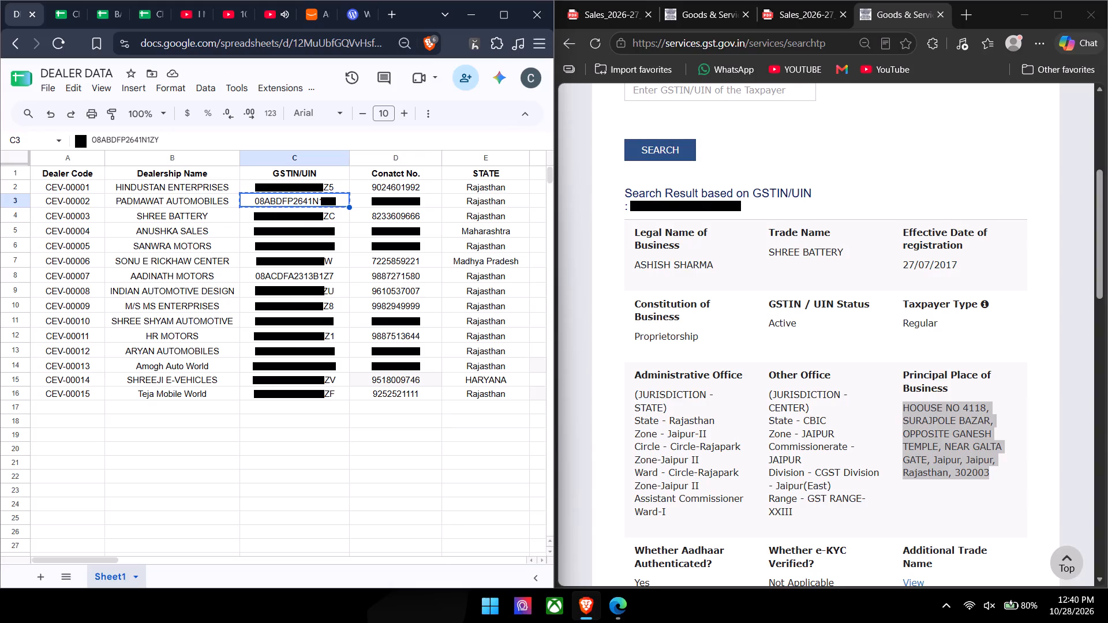
{"action": "left_click", "coordinate": [698, 93]}
{"action": "key", "text": "ctrl+v"}
{"action": "left_click", "coordinate": [685, 144]}
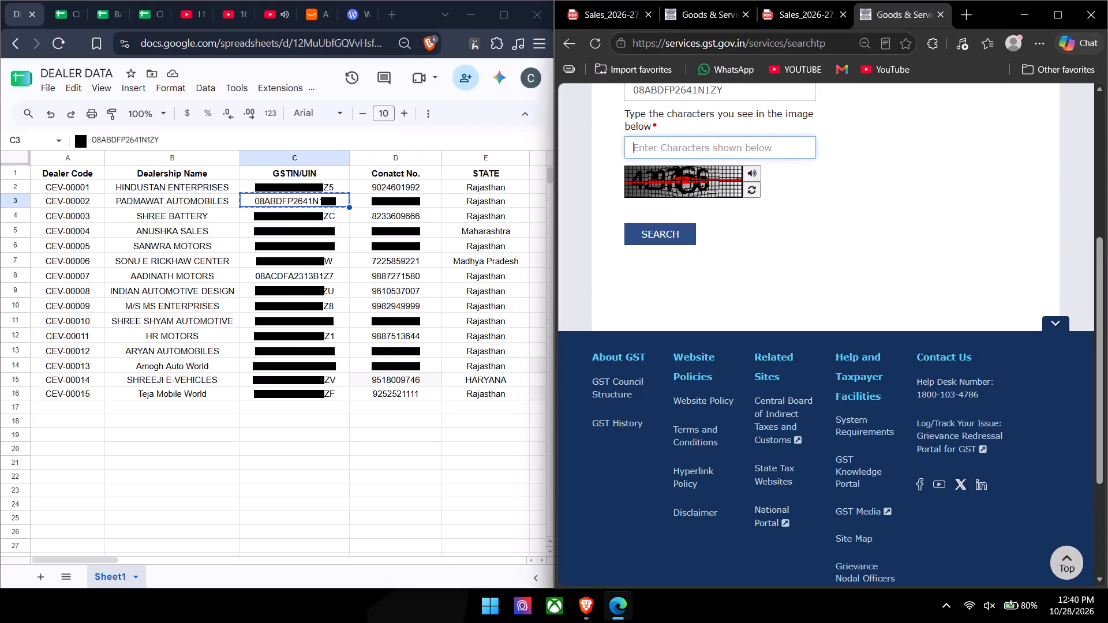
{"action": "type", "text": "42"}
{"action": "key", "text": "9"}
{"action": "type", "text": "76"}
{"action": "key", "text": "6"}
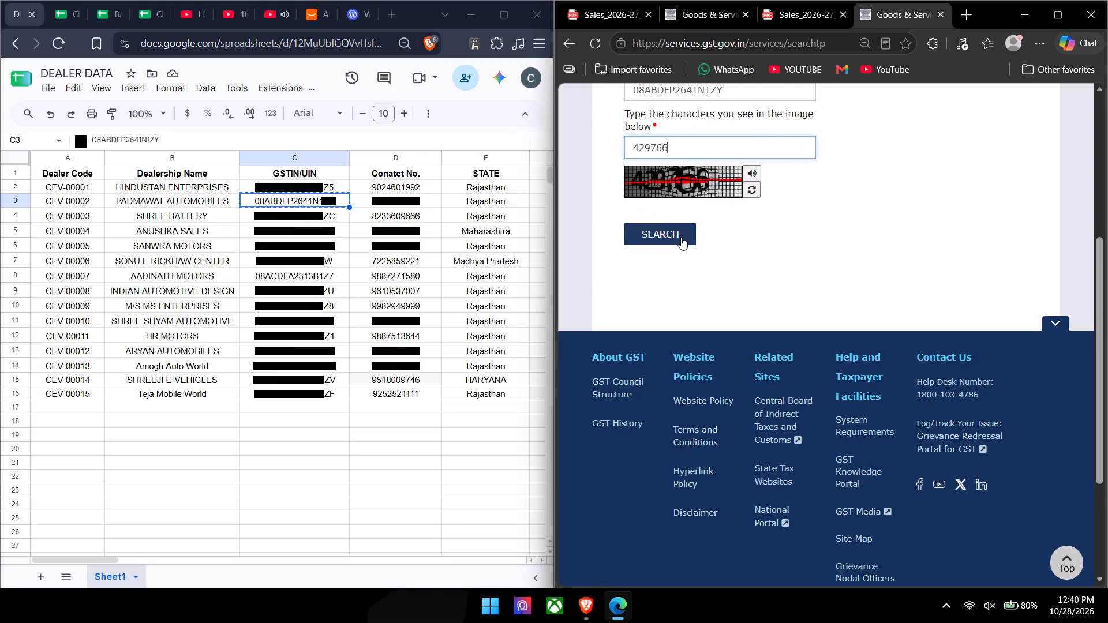
{"action": "left_click", "coordinate": [681, 237]}
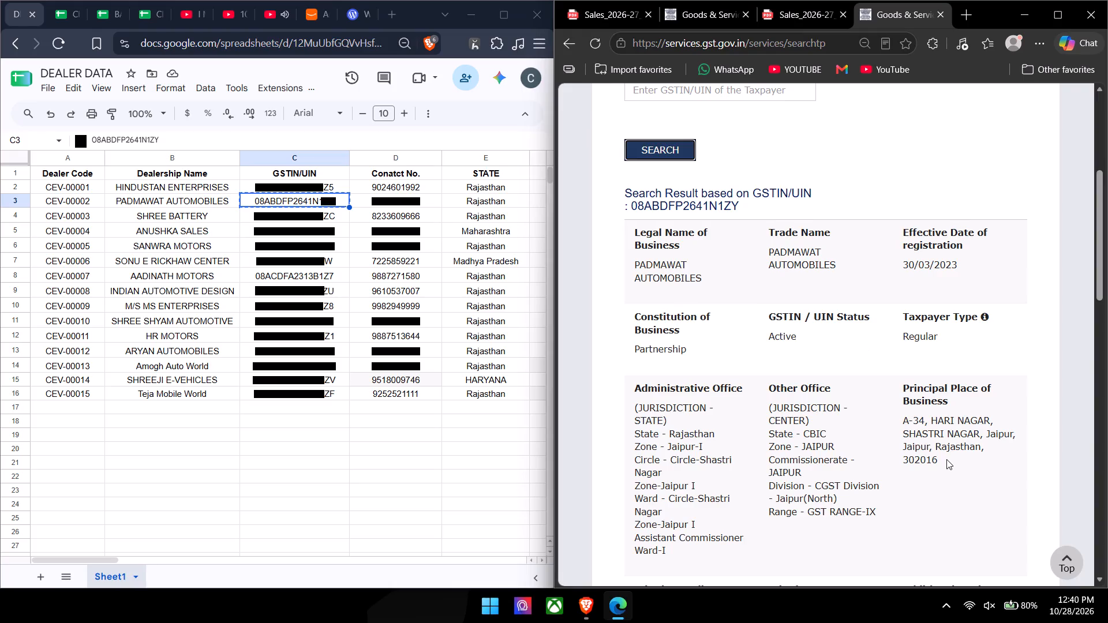
Copy the Principal Place of Business address from the GST record into the PADMAWAT AUTOMOBILES FULL ADDRESS cell.
{"action": "left_click_drag", "start_coordinate": [946, 459], "coordinate": [897, 416]}
{"action": "key", "text": "ctrl+c"}
{"action": "key", "text": "ctrl+c"}
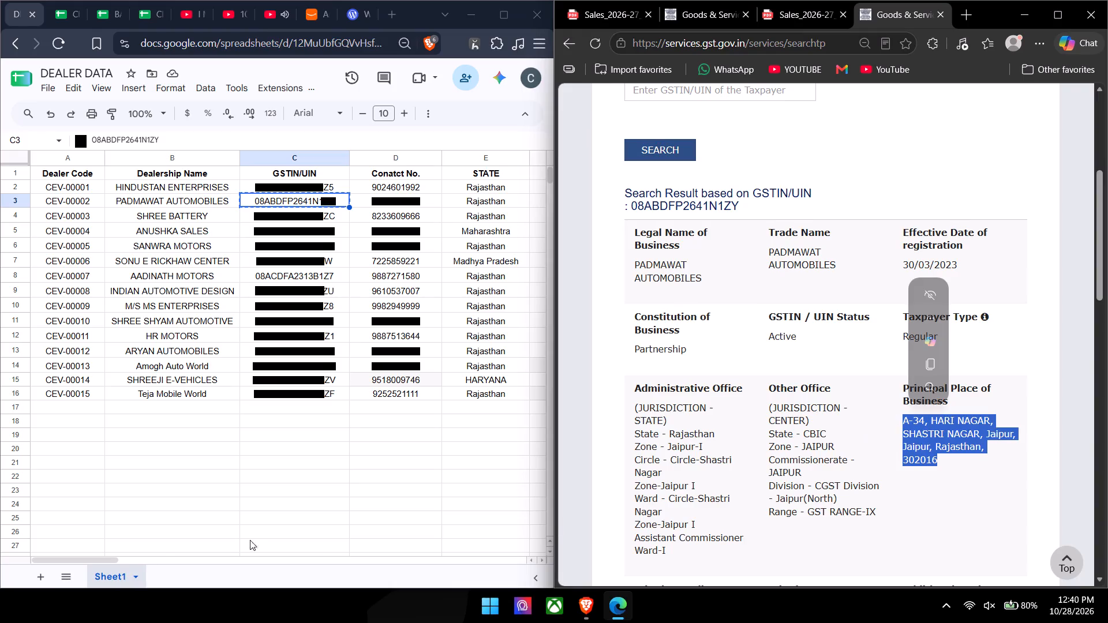
{"action": "left_click_drag", "start_coordinate": [111, 561], "coordinate": [275, 569]}
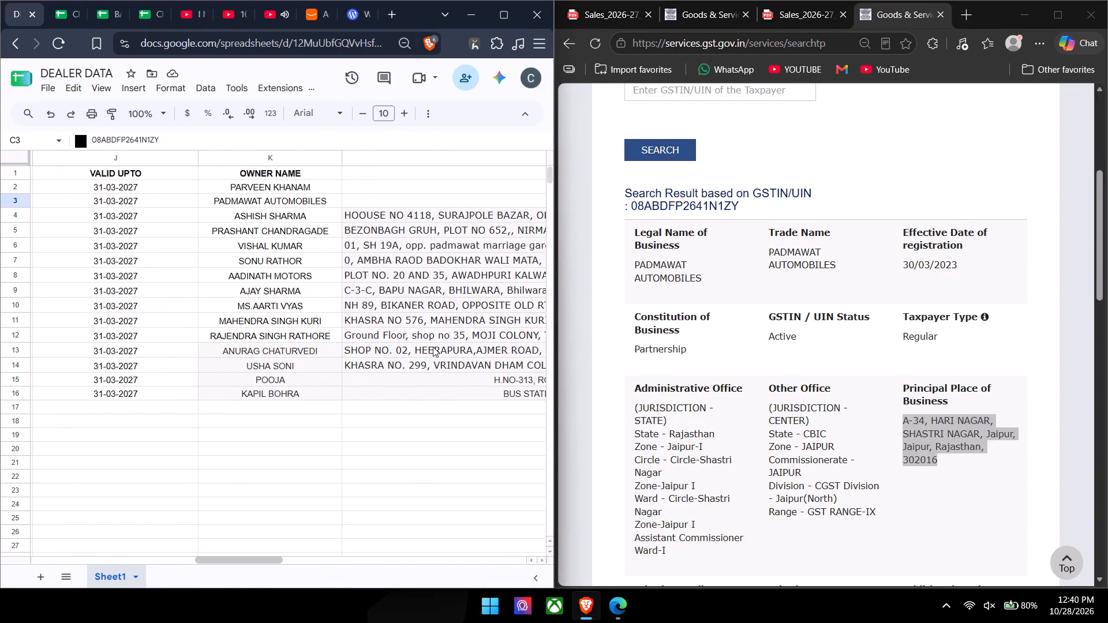
{"action": "left_click", "coordinate": [433, 191]}
{"action": "left_click", "coordinate": [420, 201]}
{"action": "key", "text": "ctrl+v"}
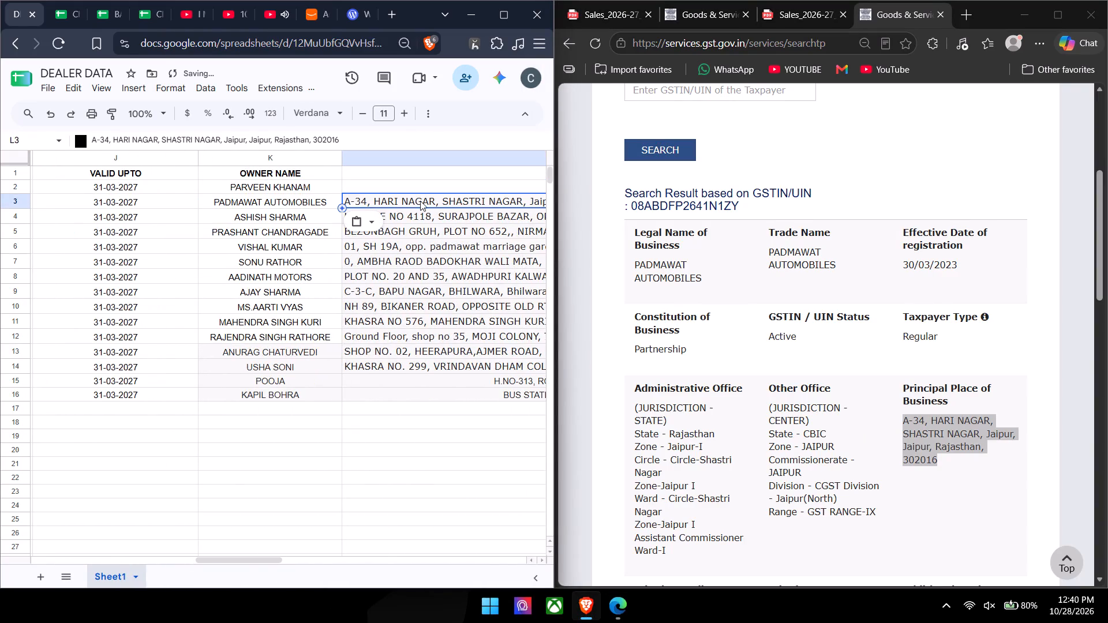
Run a new taxpayer search on the GST portal using HINDUSTAN ENTERPRISES' GSTIN from the sheet and the captcha characters.
{"action": "left_click_drag", "start_coordinate": [226, 560], "coordinate": [75, 561]}
{"action": "left_click", "coordinate": [234, 185]}
{"action": "key", "text": "ctrl+c"}
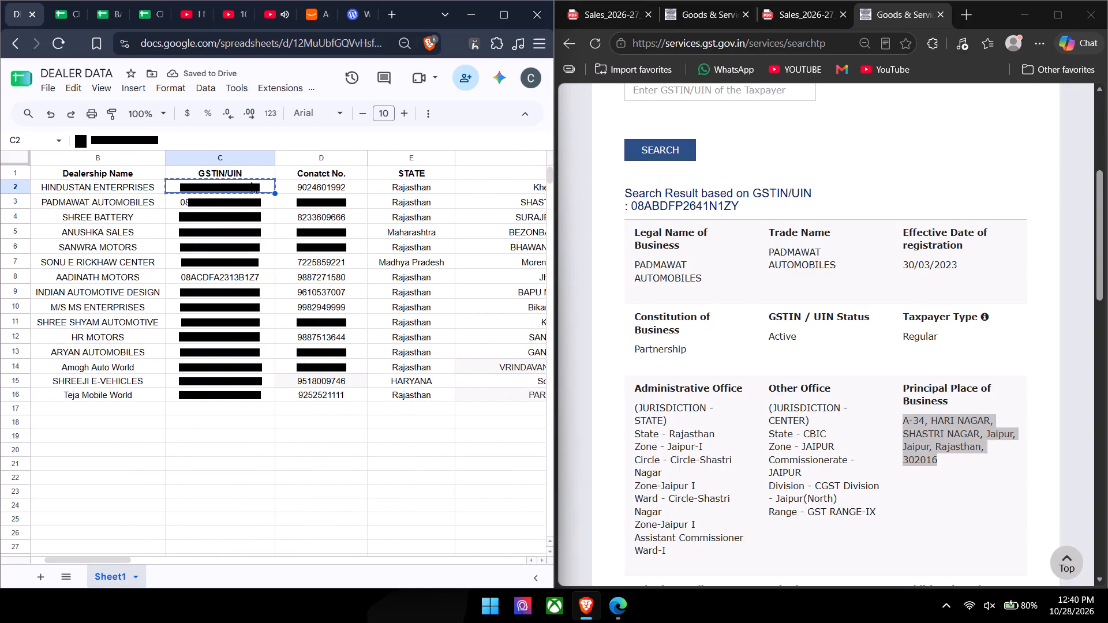
{"action": "scroll", "coordinate": [647, 162], "scroll_direction": "up", "scroll_amount": 3}
{"action": "left_click", "coordinate": [672, 303]}
{"action": "key", "text": "ctrl+v"}
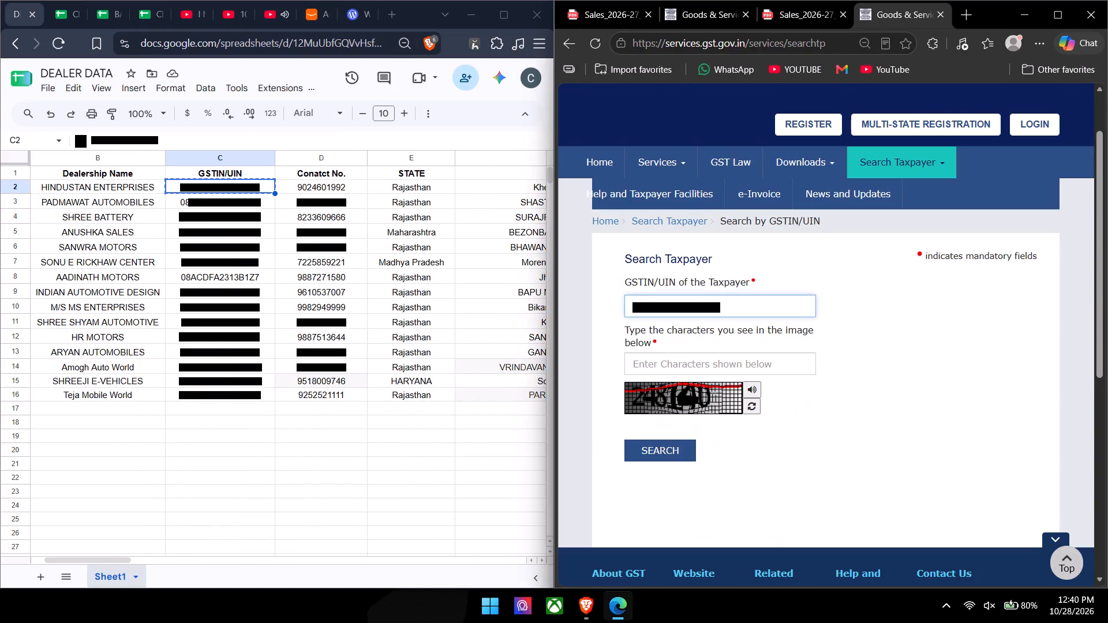
{"action": "left_click", "coordinate": [681, 357]}
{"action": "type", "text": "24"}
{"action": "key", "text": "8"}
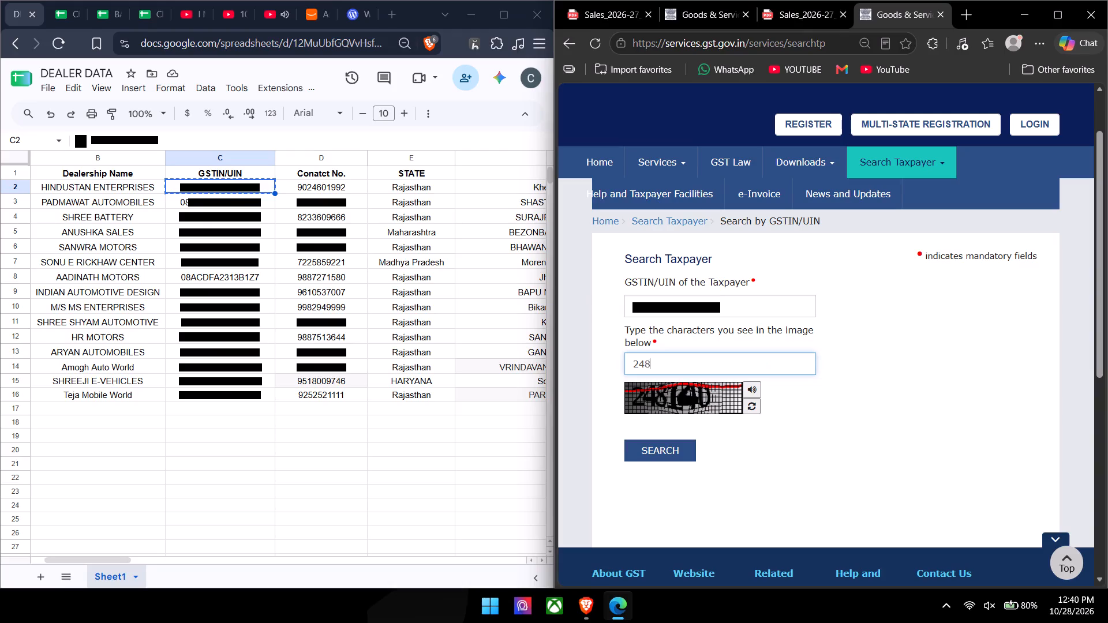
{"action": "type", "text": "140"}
{"action": "left_click", "coordinate": [668, 462]}
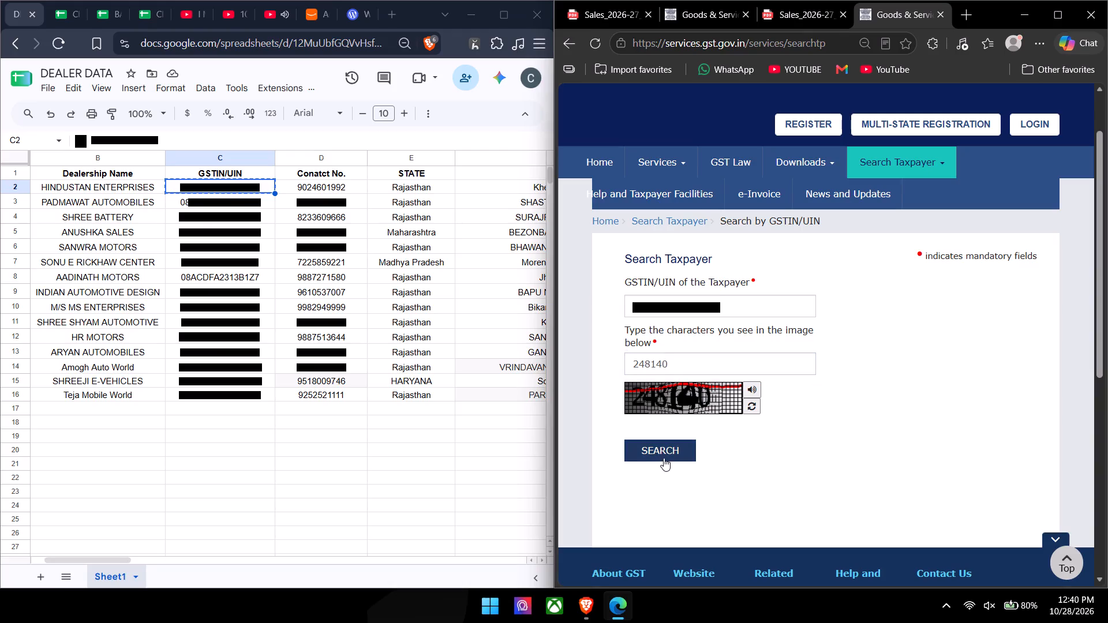
{"action": "left_click", "coordinate": [660, 452]}
Copy the Principal Place of Business address from the GST record into the HINDUSTAN ENTERPRISES FULL ADDRESS cell.
{"action": "scroll", "coordinate": [987, 486], "scroll_direction": "down", "scroll_amount": 3}
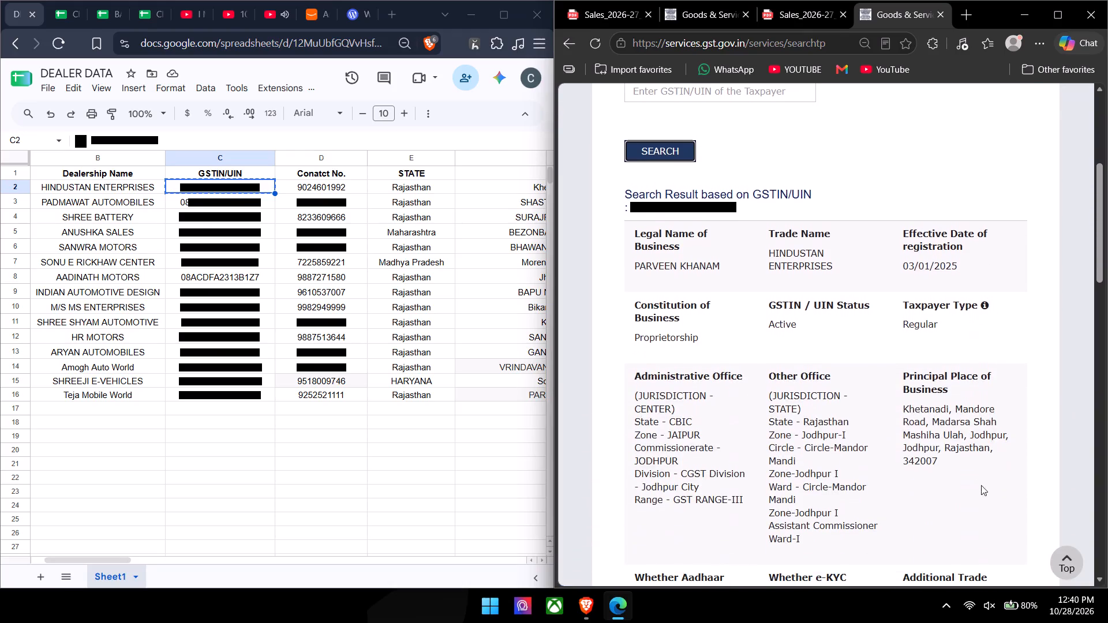
{"action": "left_click_drag", "start_coordinate": [948, 465], "coordinate": [903, 403]}
{"action": "key", "text": "ctrl+c"}
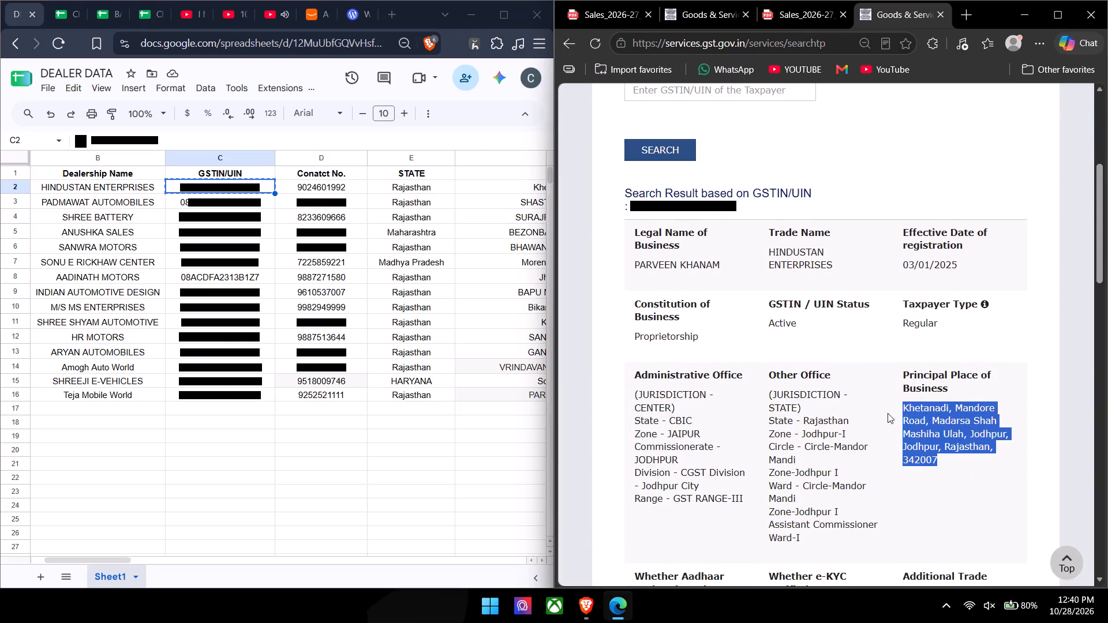
{"action": "left_click_drag", "start_coordinate": [108, 560], "coordinate": [297, 559]}
{"action": "left_click", "coordinate": [296, 182]}
{"action": "key", "text": "ctrl+v"}
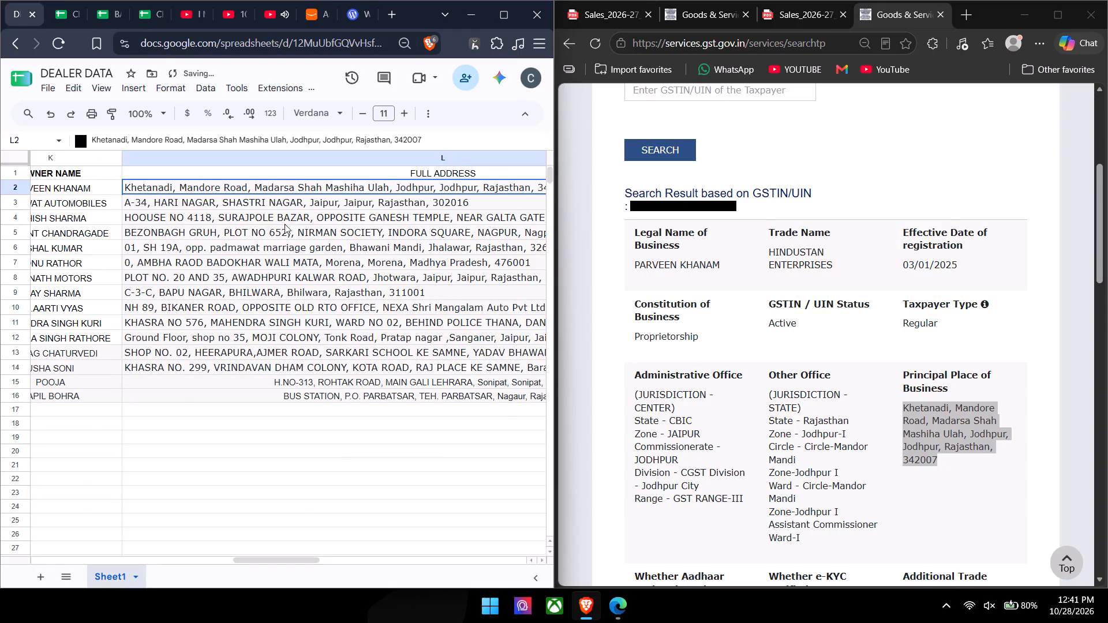
Maximize the DEALER DATA window and insert one empty column between OWNER NAME and FULL ADDRESS.
{"action": "left_click_drag", "start_coordinate": [291, 560], "coordinate": [282, 559]}
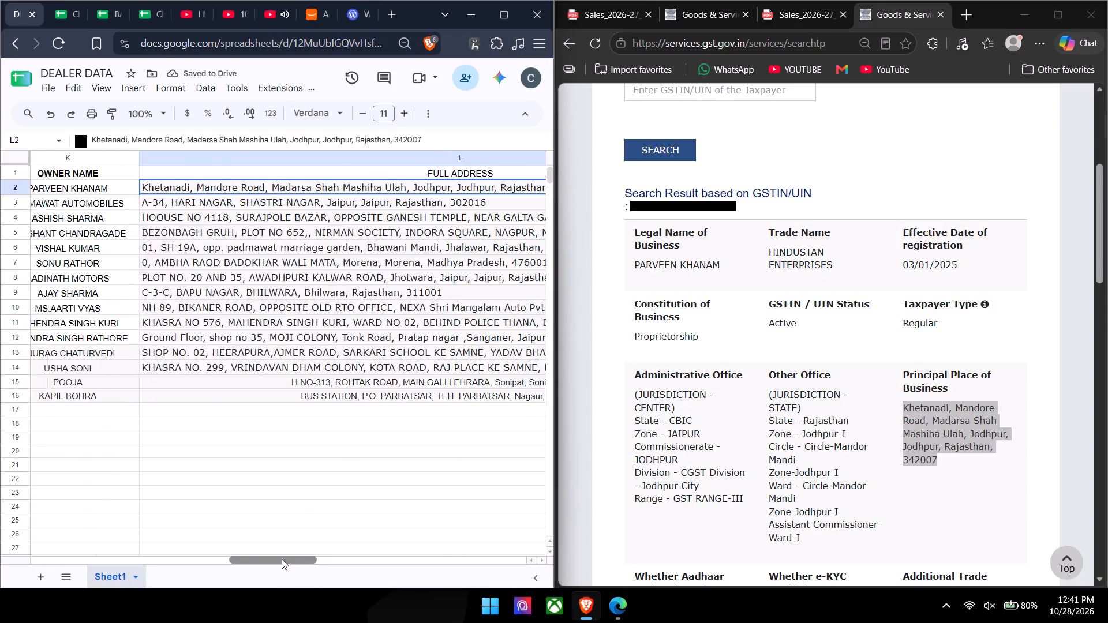
{"action": "left_click_drag", "start_coordinate": [282, 559], "coordinate": [215, 547]}
{"action": "left_click", "coordinate": [501, 9]}
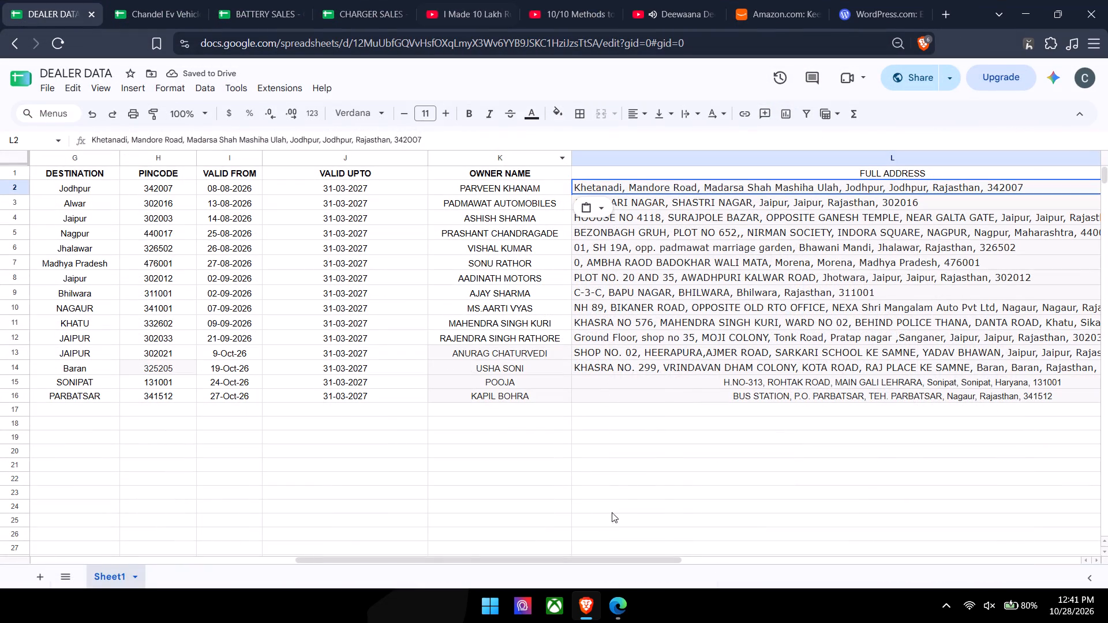
{"action": "left_click_drag", "start_coordinate": [476, 563], "coordinate": [443, 563]}
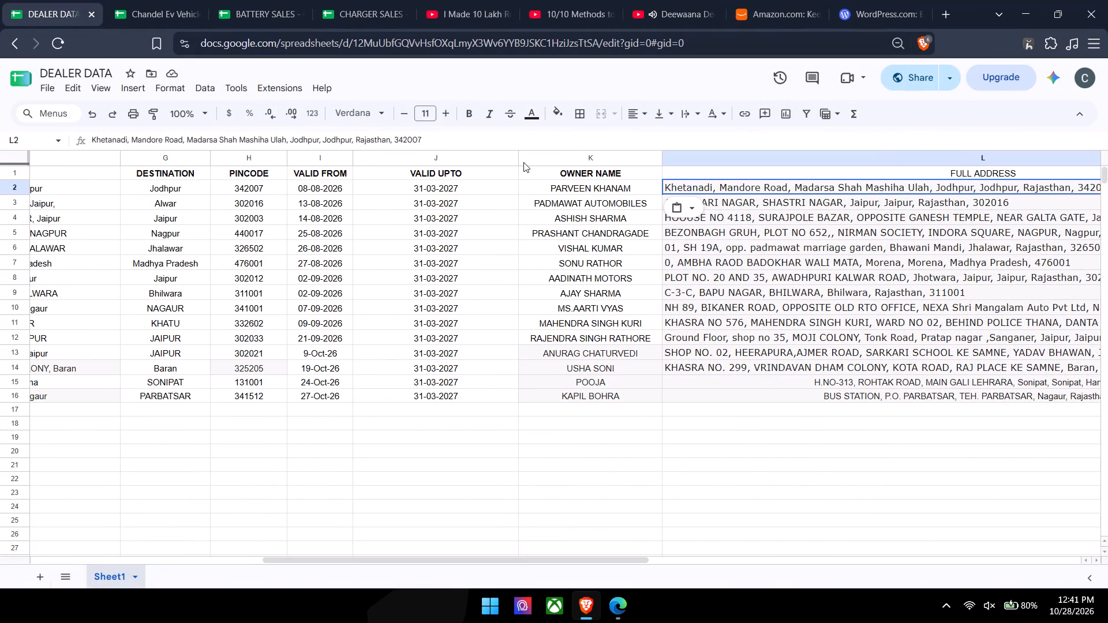
{"action": "left_click", "coordinate": [519, 156]}
{"action": "left_click", "coordinate": [521, 153]}
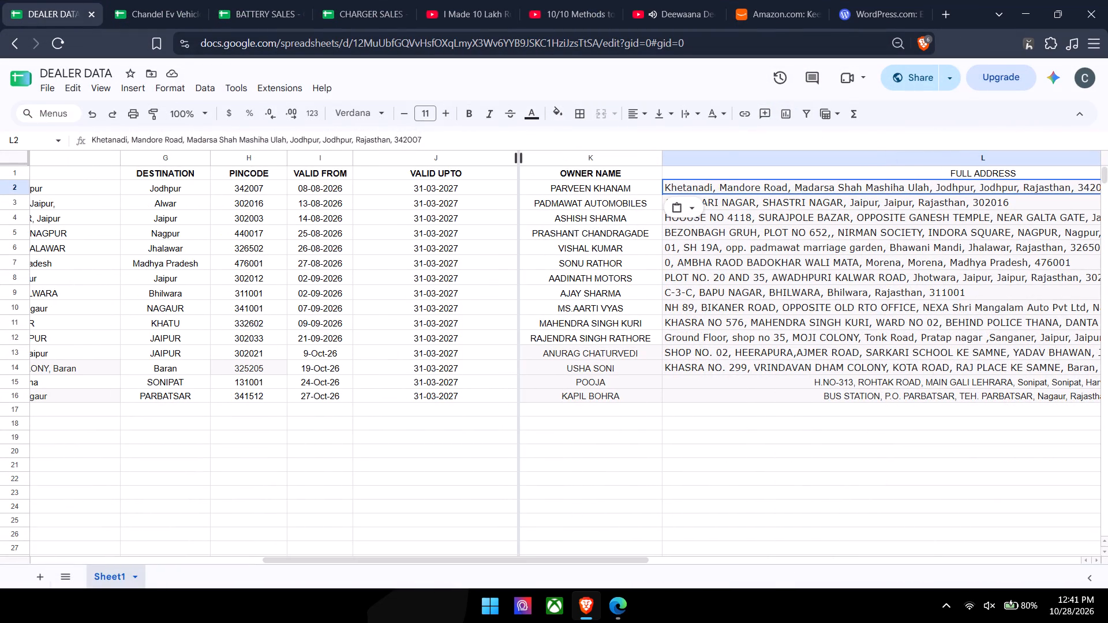
{"action": "right_click", "coordinate": [521, 153]}
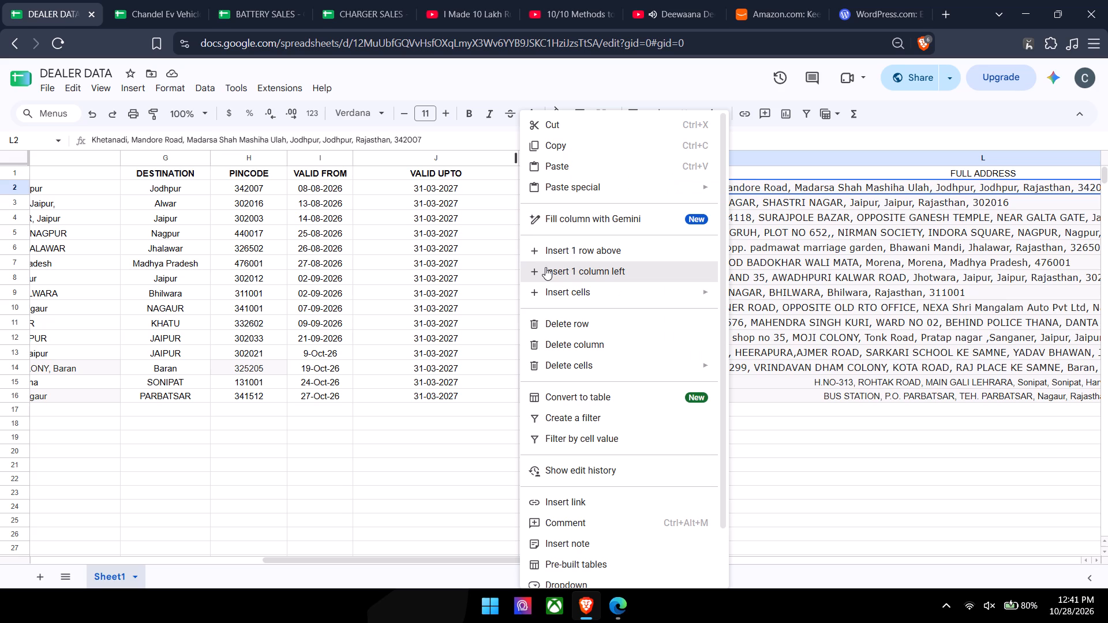
{"action": "left_click", "coordinate": [549, 265]}
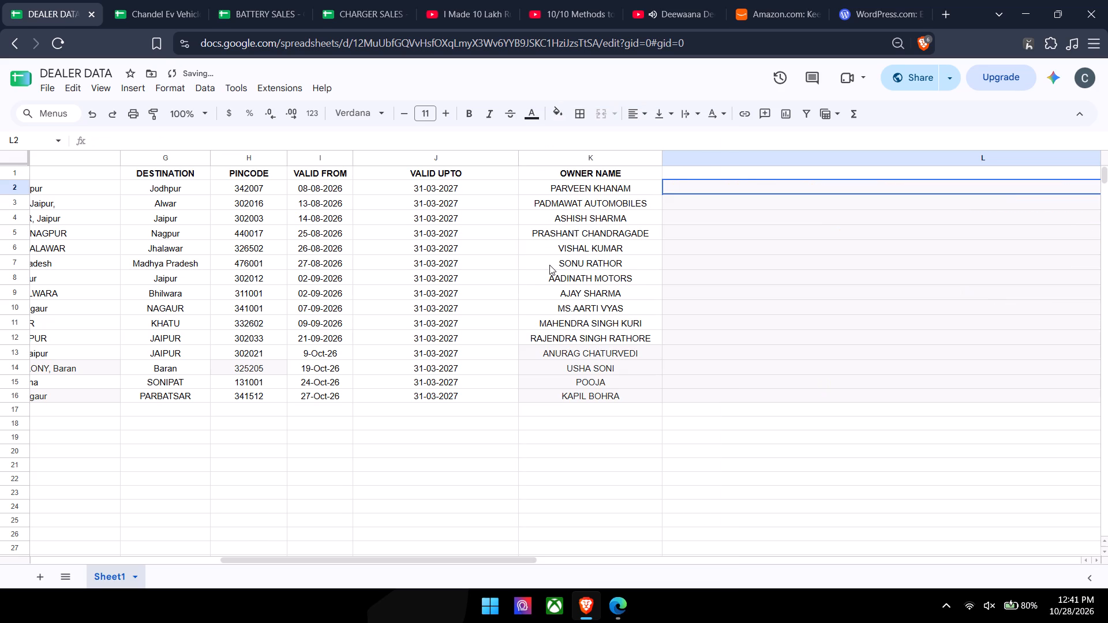
Move the OWNER NAME header and all its entries from column K into the empty column L.
{"action": "left_click_drag", "start_coordinate": [473, 557], "coordinate": [641, 561]}
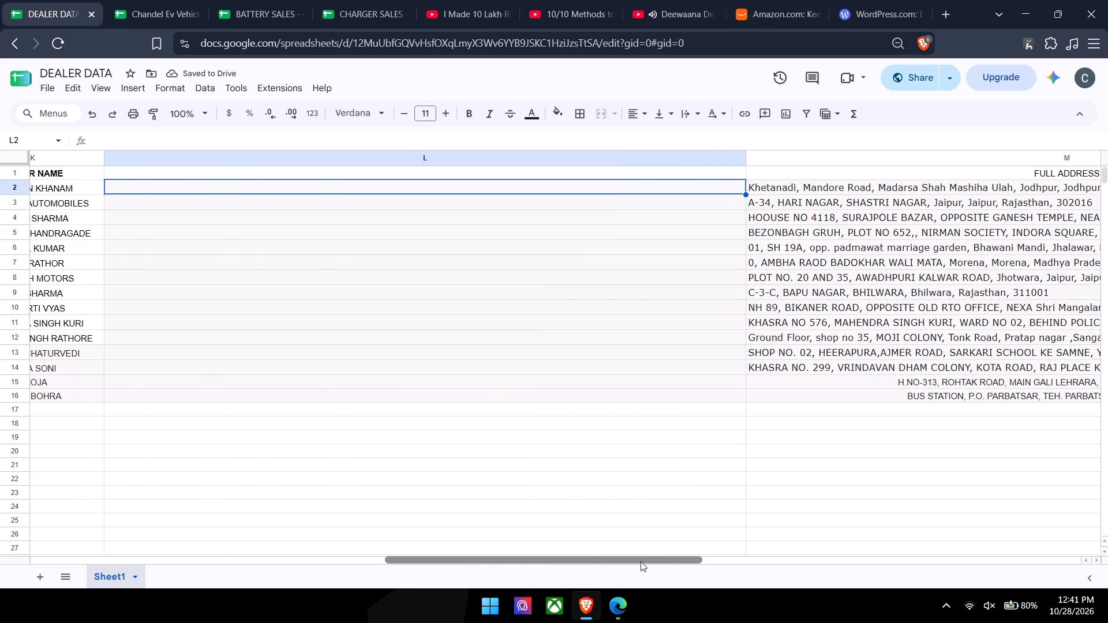
{"action": "left_click_drag", "start_coordinate": [641, 561], "coordinate": [518, 561]}
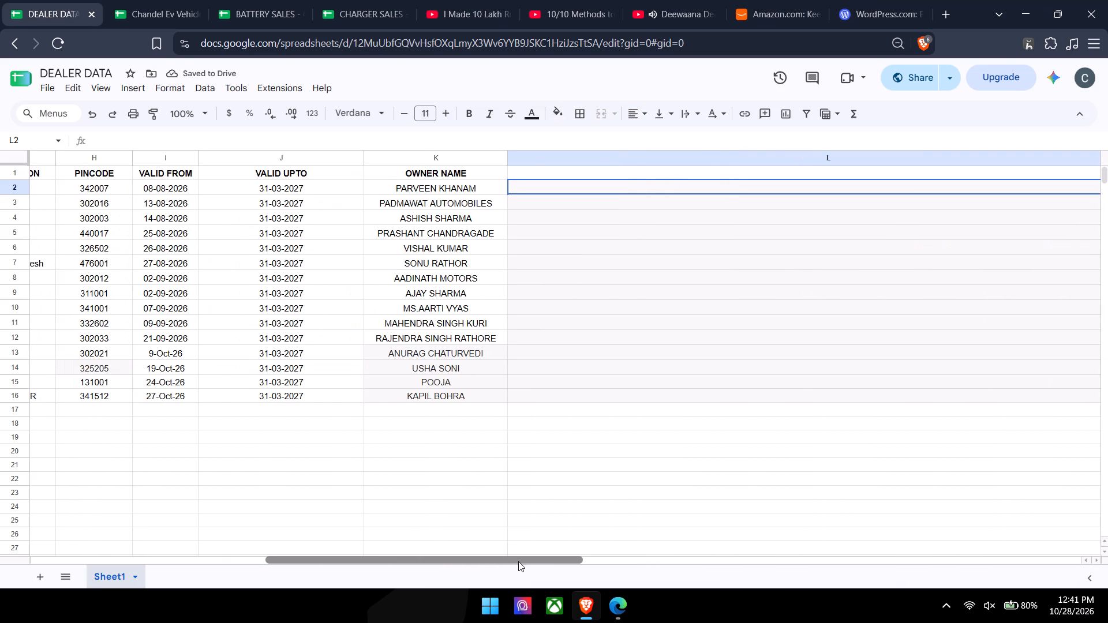
{"action": "left_click_drag", "start_coordinate": [518, 561], "coordinate": [538, 557]}
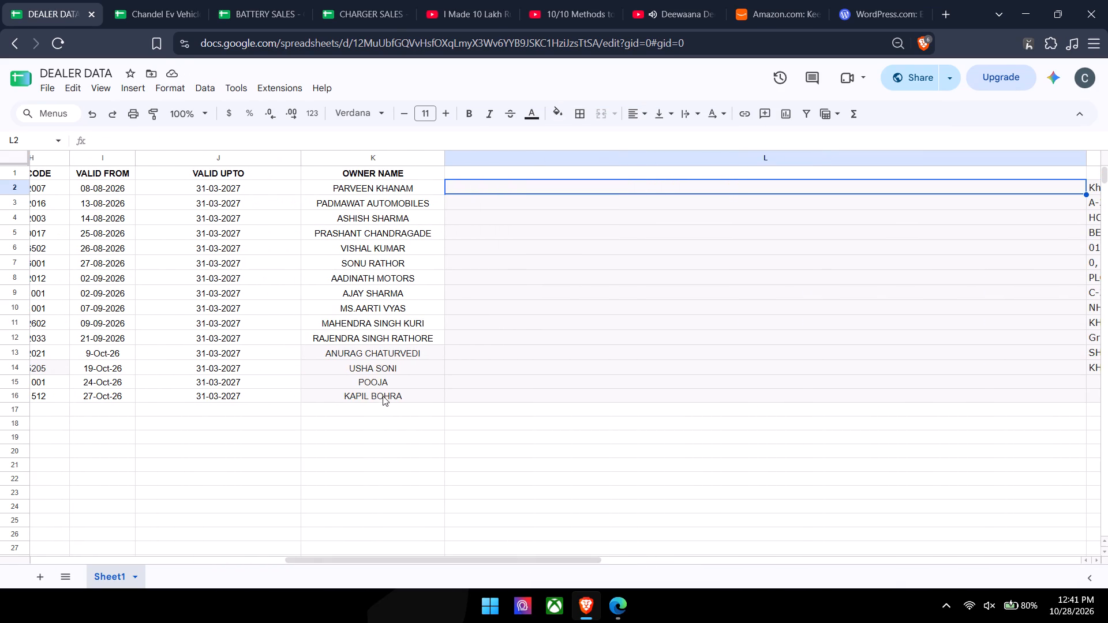
{"action": "left_click_drag", "start_coordinate": [380, 411], "coordinate": [387, 179]}
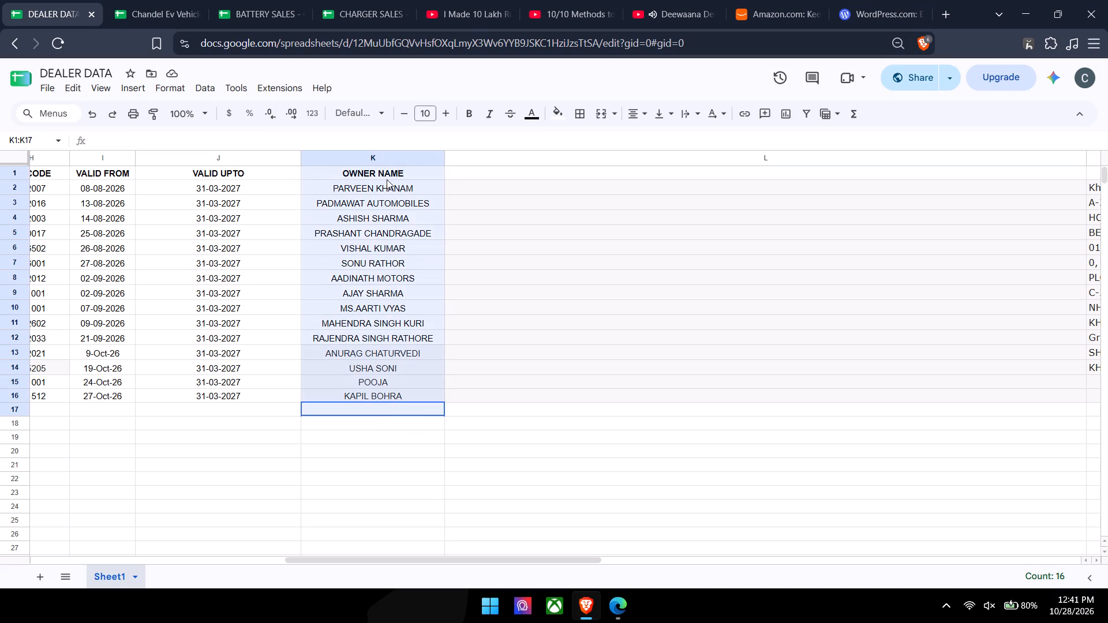
{"action": "key", "text": "ctrl+x"}
{"action": "left_click", "coordinate": [506, 177]}
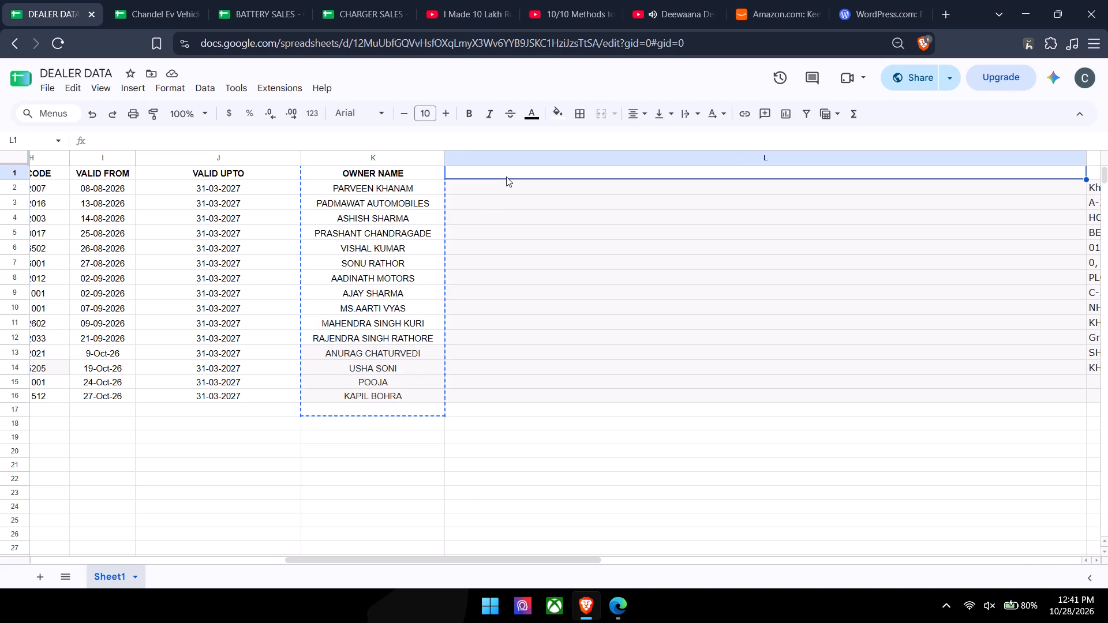
{"action": "key", "text": "ctrl+v"}
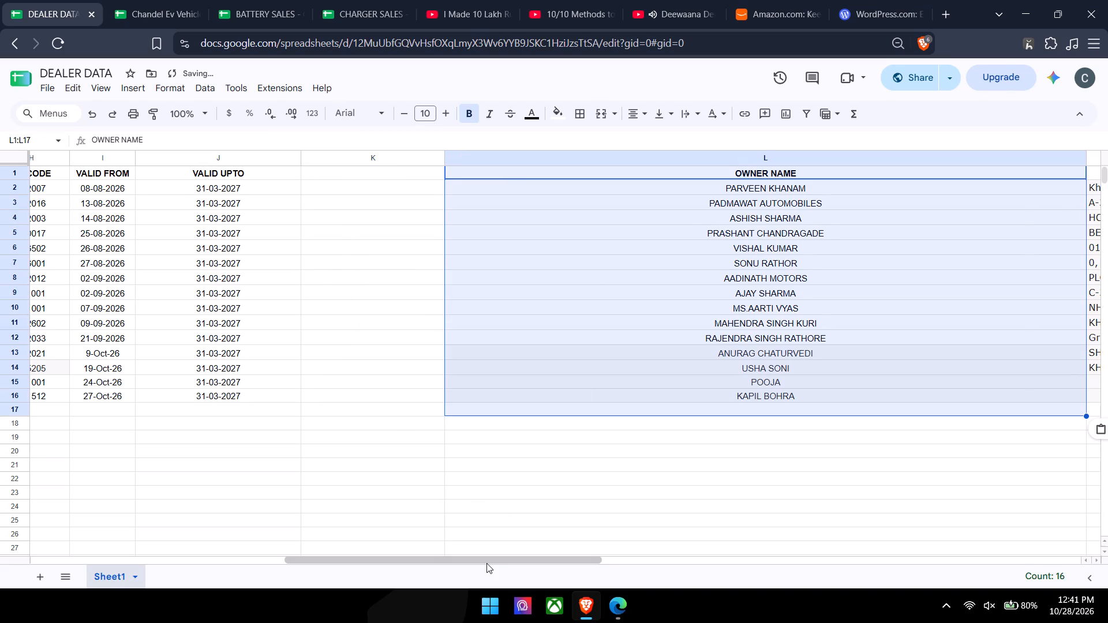
Narrow the OWNER NAME column L to fit its names and slightly widen the FULL ADDRESS column M.
{"action": "left_click_drag", "start_coordinate": [486, 563], "coordinate": [620, 560]}
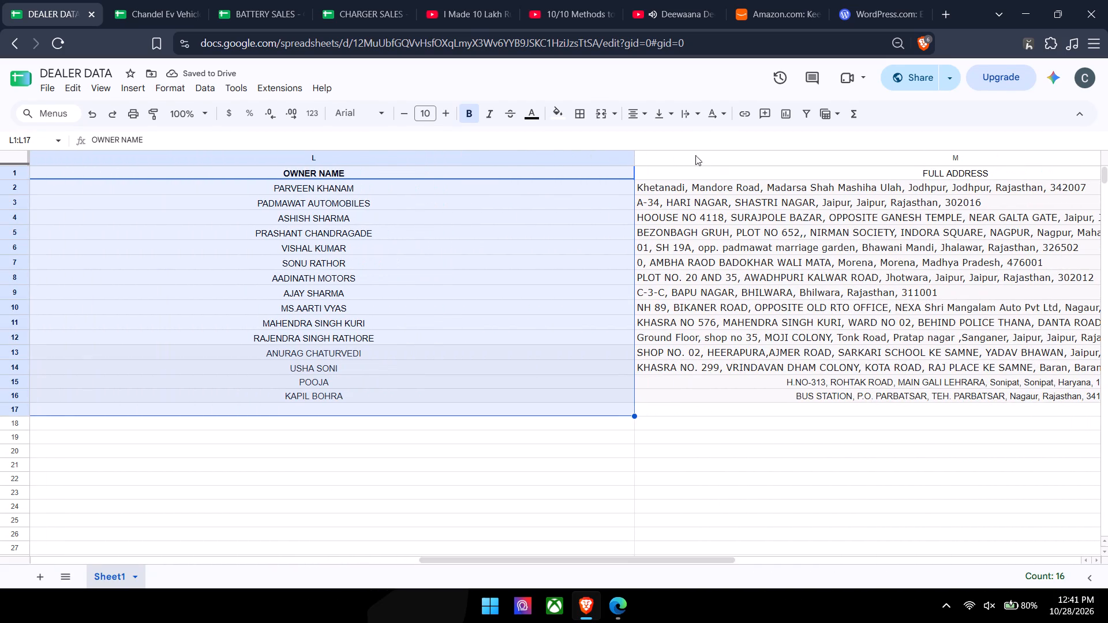
{"action": "left_click_drag", "start_coordinate": [635, 159], "coordinate": [172, 195]}
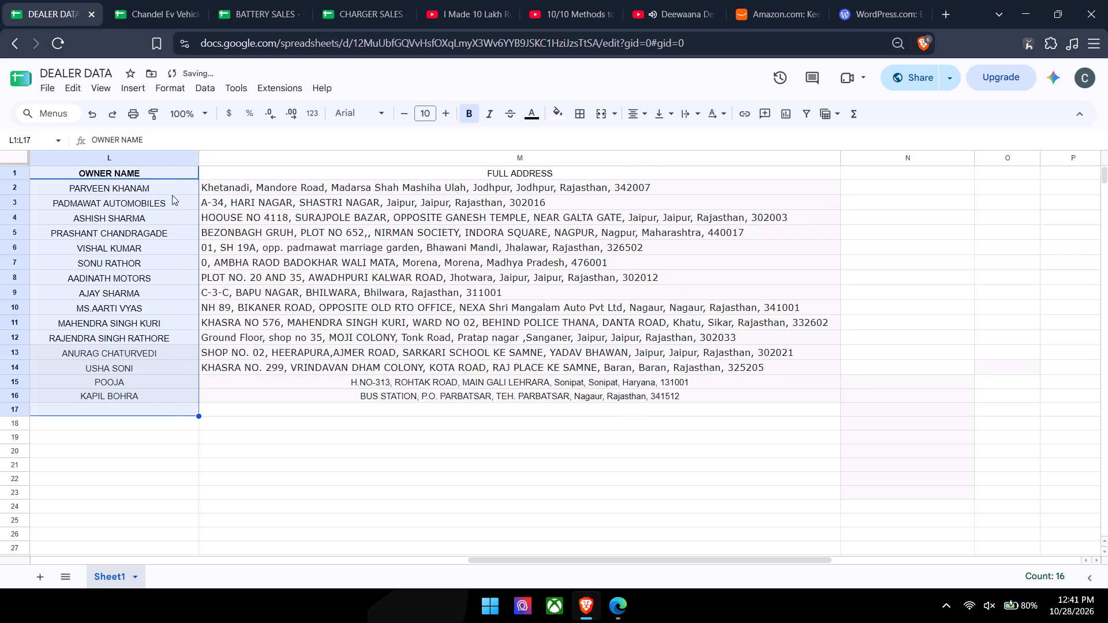
{"action": "left_click_drag", "start_coordinate": [483, 563], "coordinate": [436, 554]}
{"action": "left_click_drag", "start_coordinate": [336, 156], "coordinate": [323, 156]}
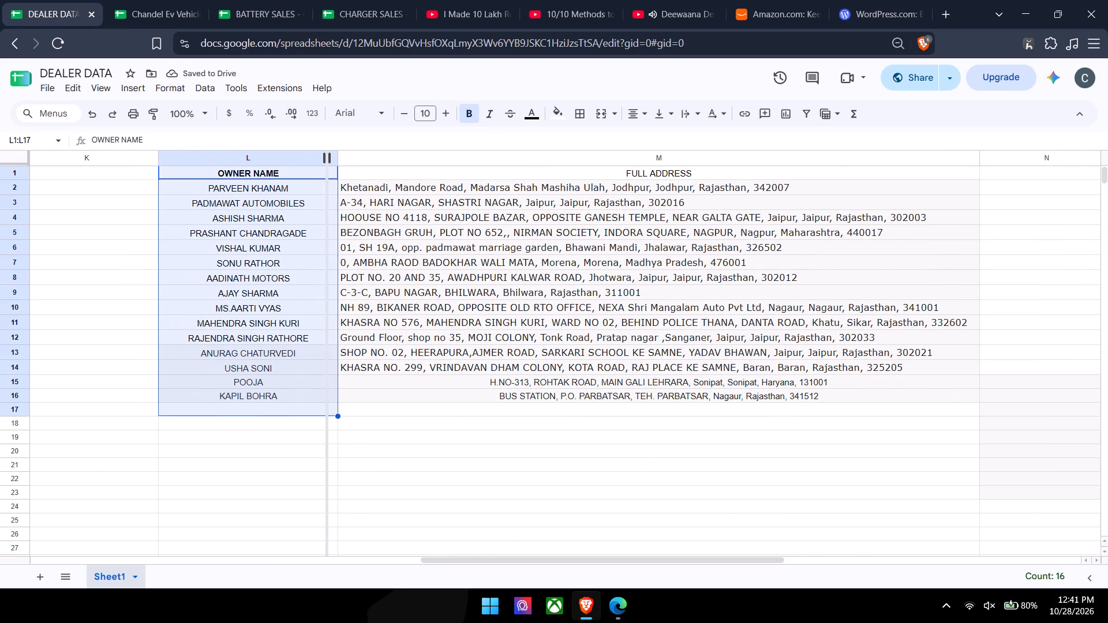
{"action": "left_click_drag", "start_coordinate": [323, 156], "coordinate": [317, 156]}
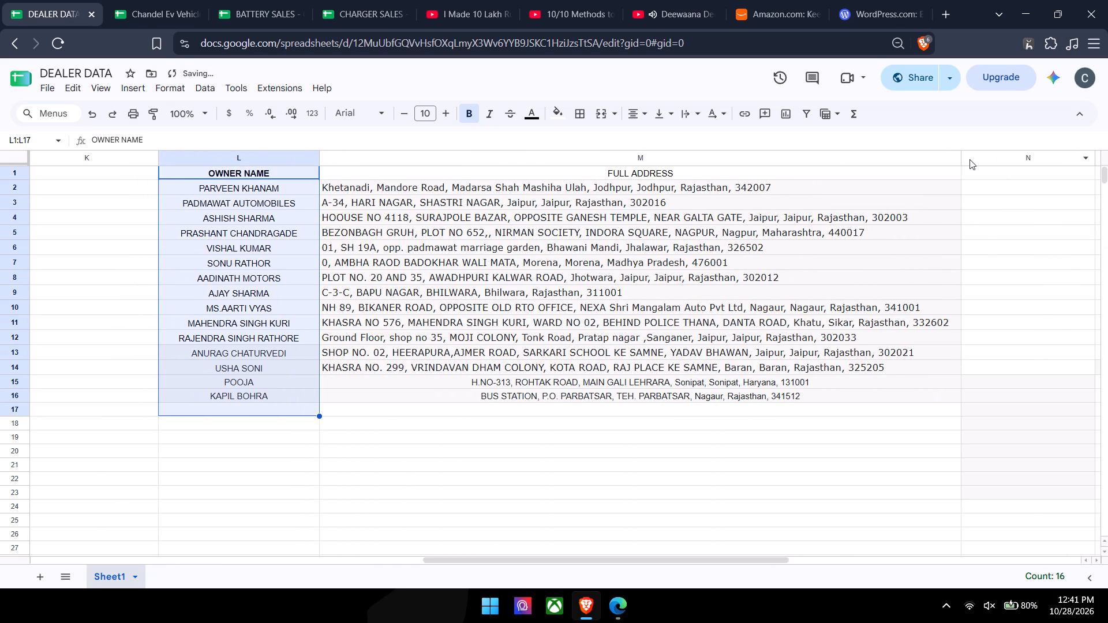
{"action": "left_click_drag", "start_coordinate": [963, 159], "coordinate": [995, 160]}
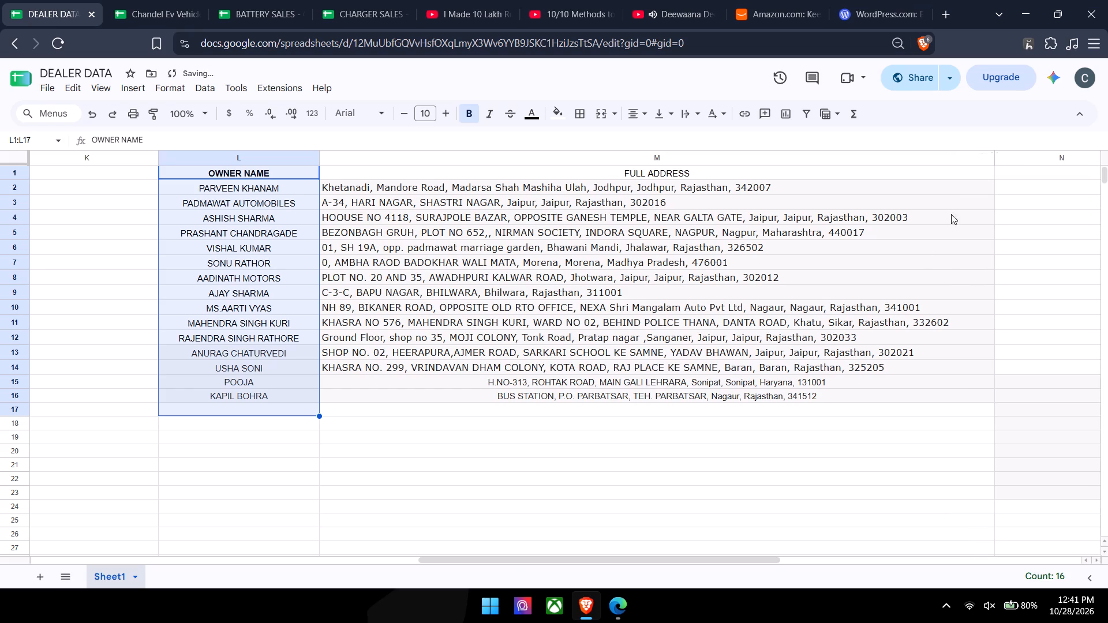
{"action": "left_click_drag", "start_coordinate": [515, 559], "coordinate": [300, 561]}
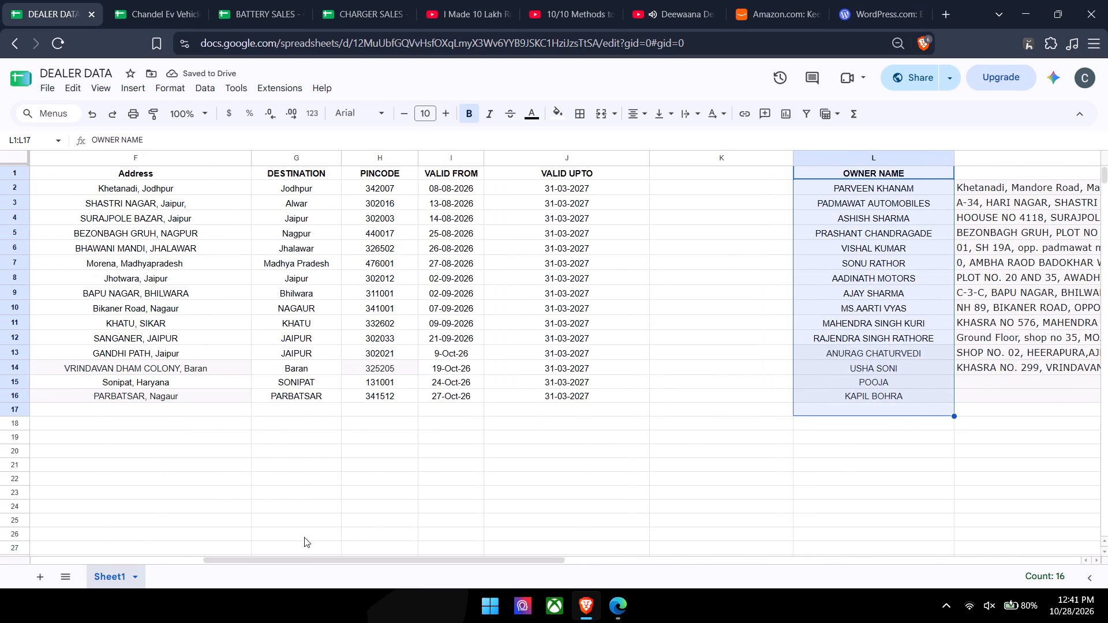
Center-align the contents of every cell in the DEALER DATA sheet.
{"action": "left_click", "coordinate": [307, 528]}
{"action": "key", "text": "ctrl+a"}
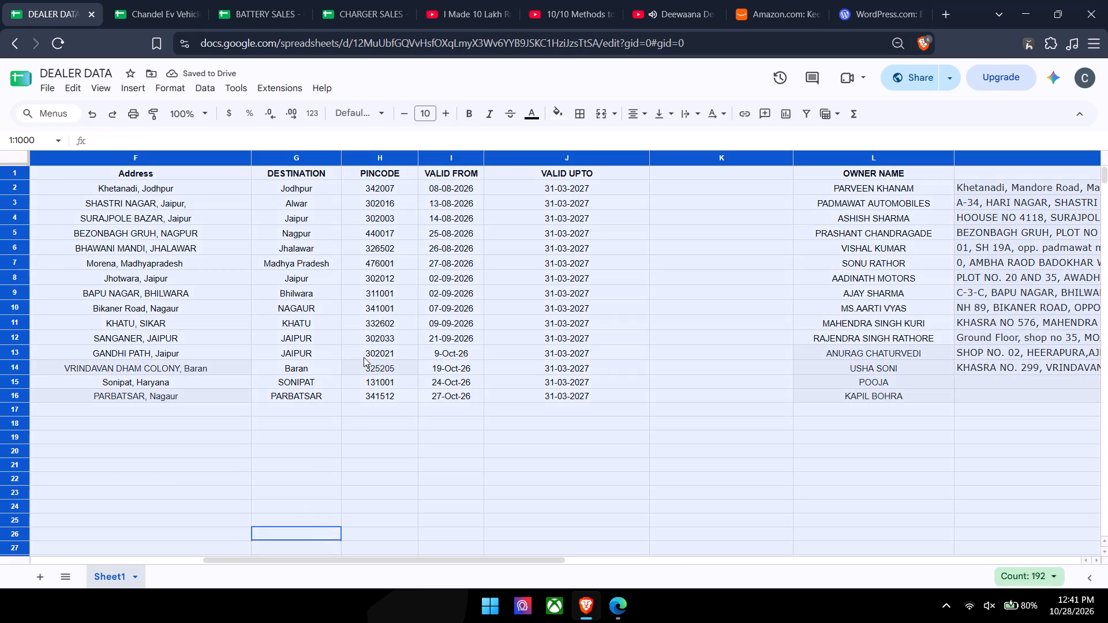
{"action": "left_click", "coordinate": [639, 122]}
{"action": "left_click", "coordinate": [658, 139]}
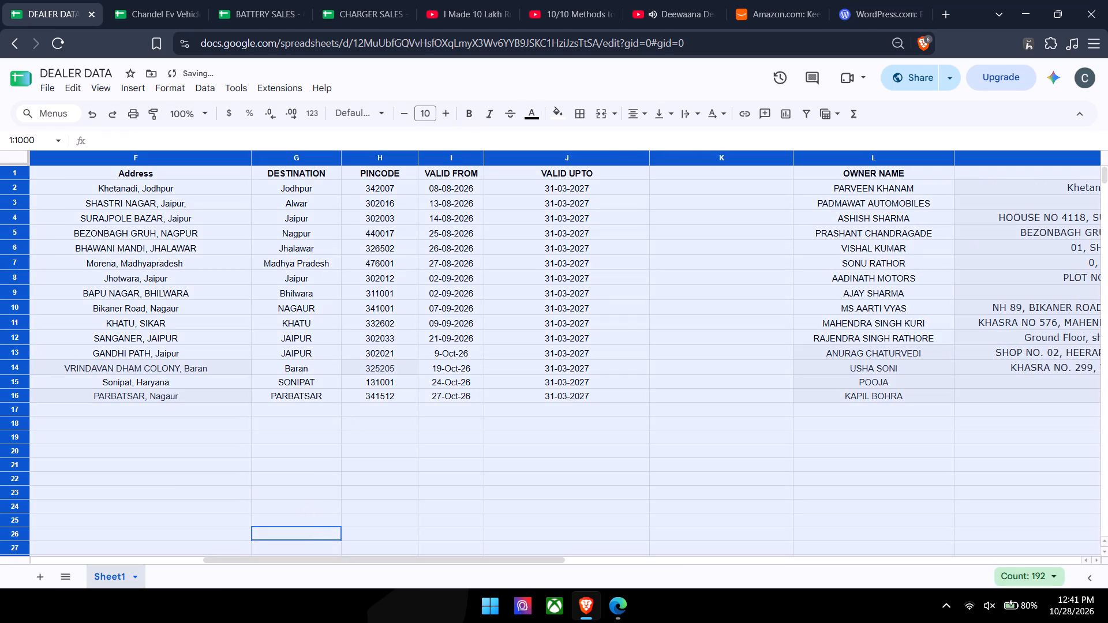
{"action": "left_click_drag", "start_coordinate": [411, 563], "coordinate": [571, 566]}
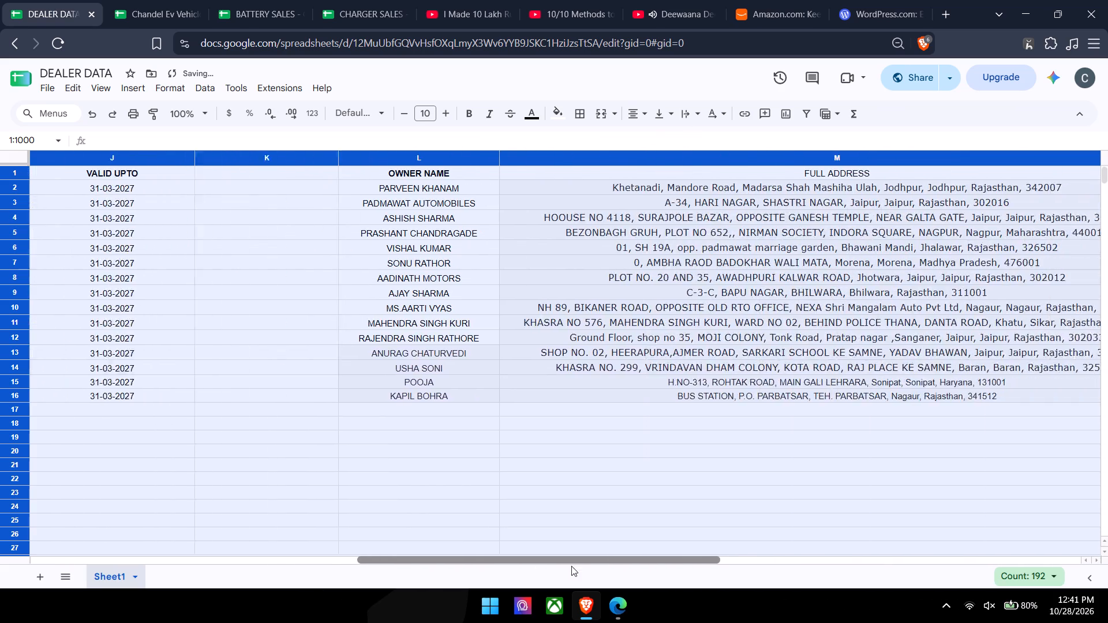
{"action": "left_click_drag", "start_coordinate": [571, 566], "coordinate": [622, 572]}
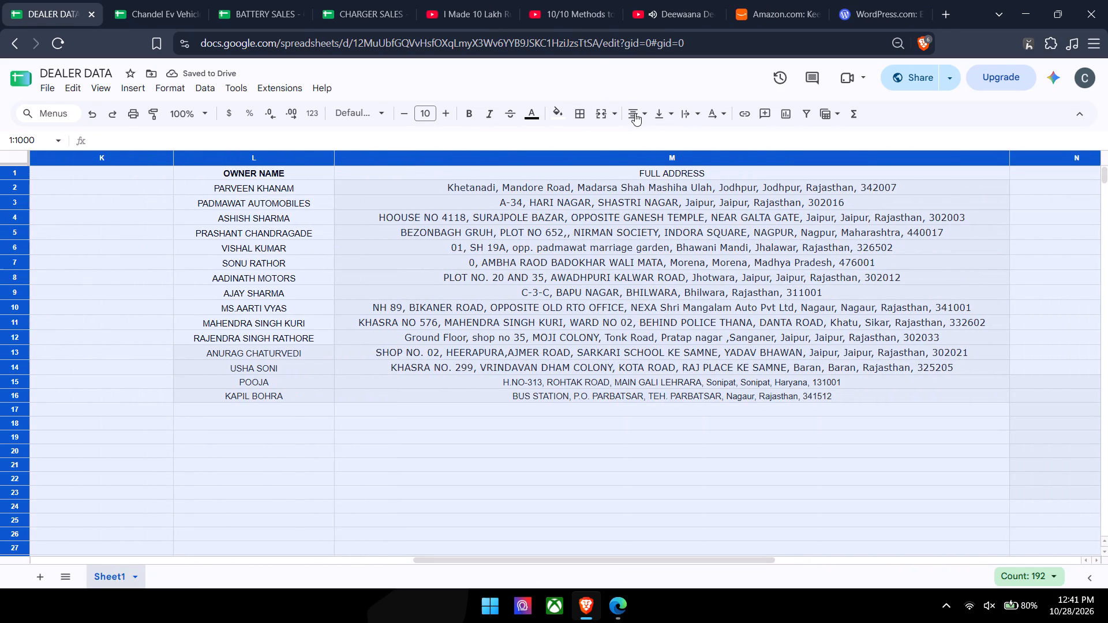
Left-align the contents of every cell in the sheet and check the alignment across all columns.
{"action": "left_click", "coordinate": [635, 113]}
{"action": "left_click", "coordinate": [625, 142]}
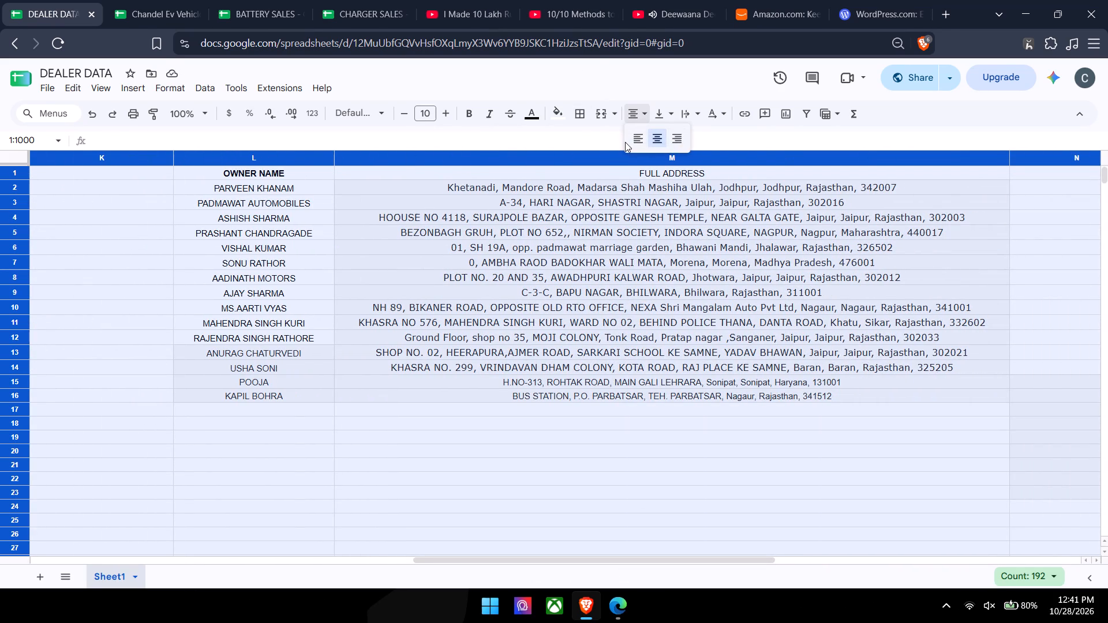
{"action": "left_click", "coordinate": [635, 107]}
{"action": "left_click", "coordinate": [635, 142]}
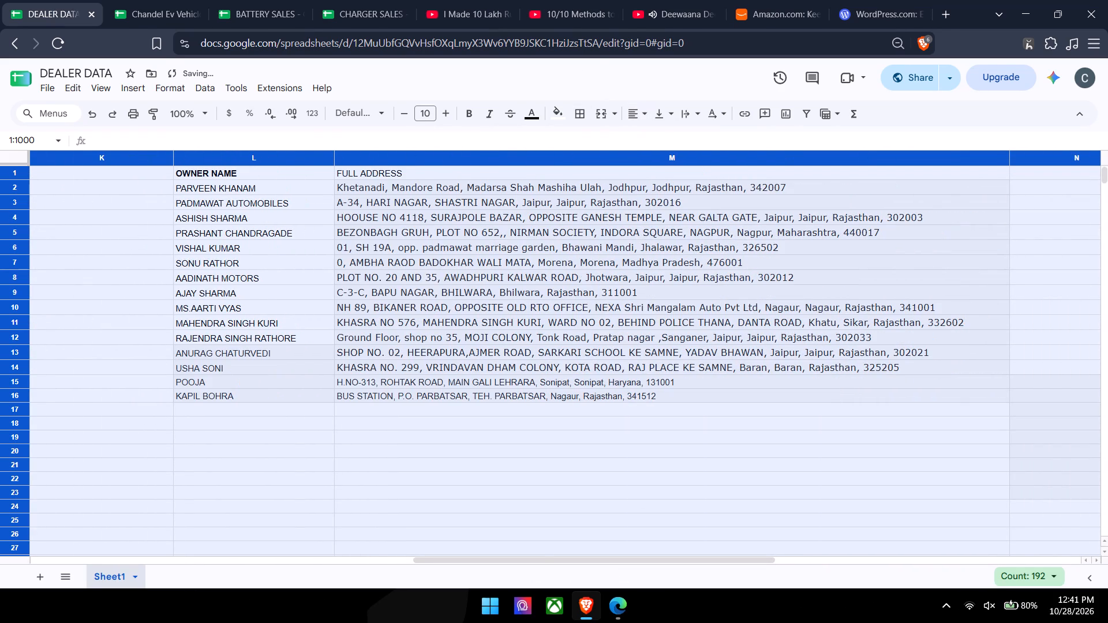
{"action": "left_click_drag", "start_coordinate": [563, 560], "coordinate": [283, 583]}
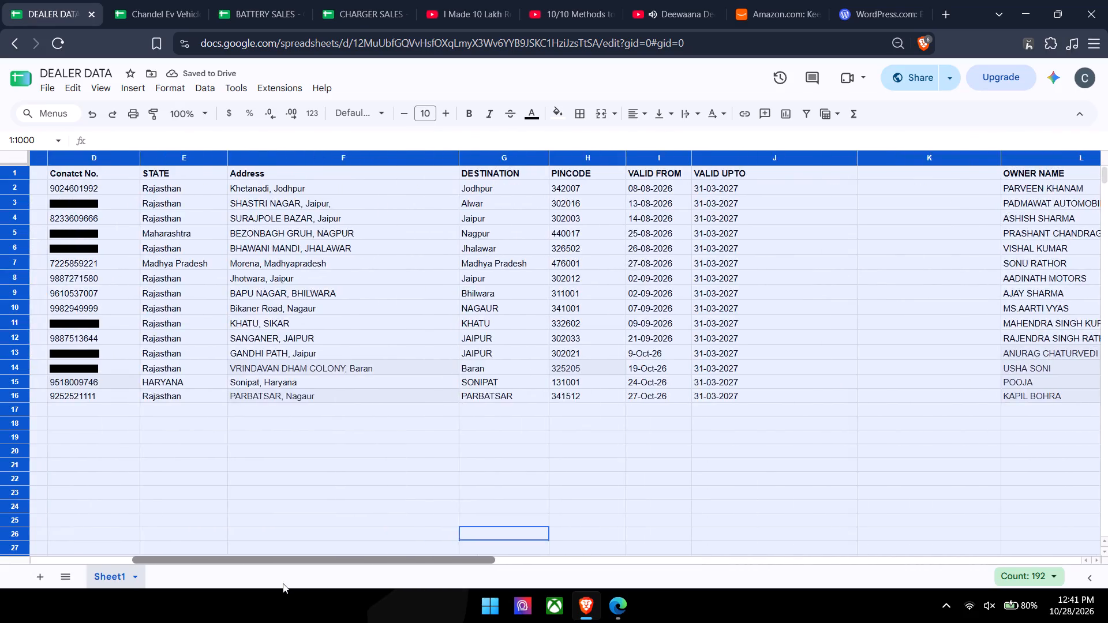
{"action": "left_click_drag", "start_coordinate": [283, 583], "coordinate": [117, 592]}
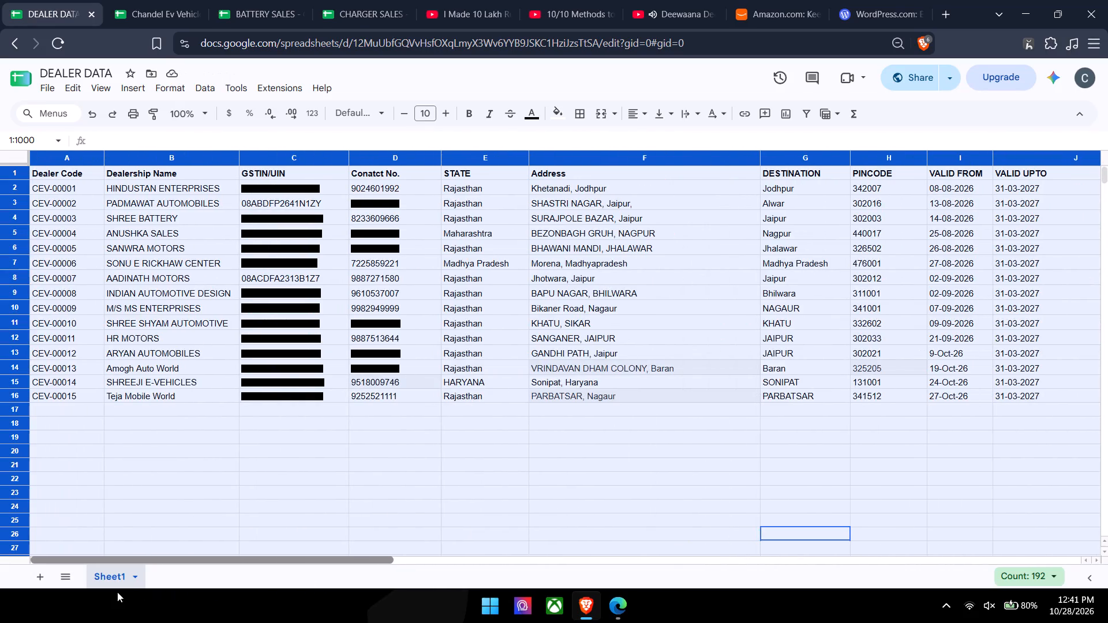
{"action": "left_click_drag", "start_coordinate": [117, 592], "coordinate": [335, 593]}
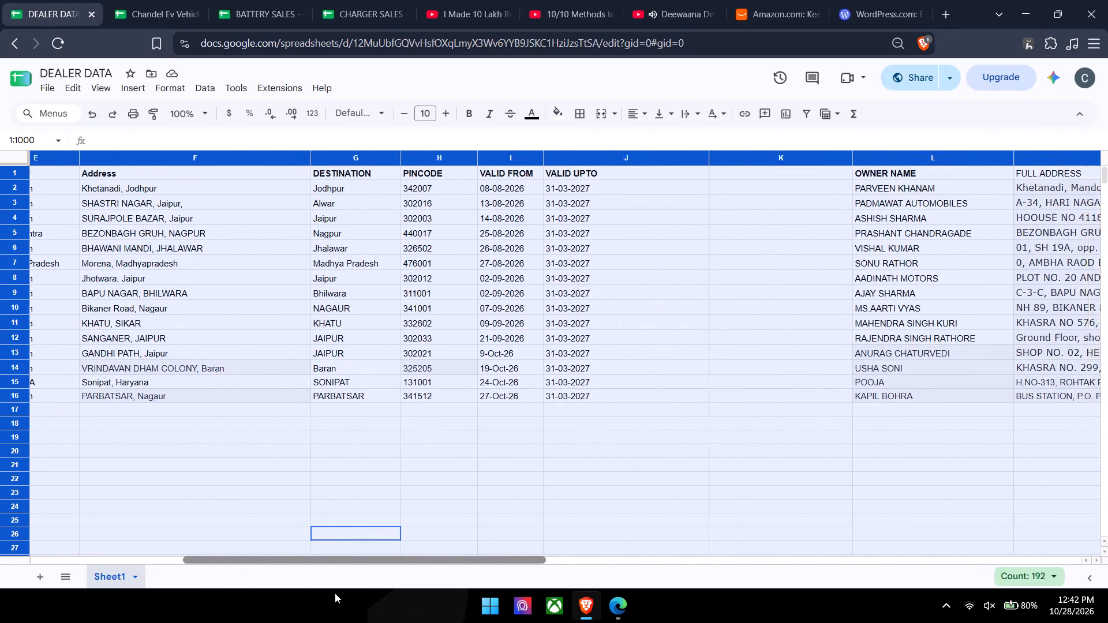
{"action": "left_click_drag", "start_coordinate": [335, 593], "coordinate": [313, 589]}
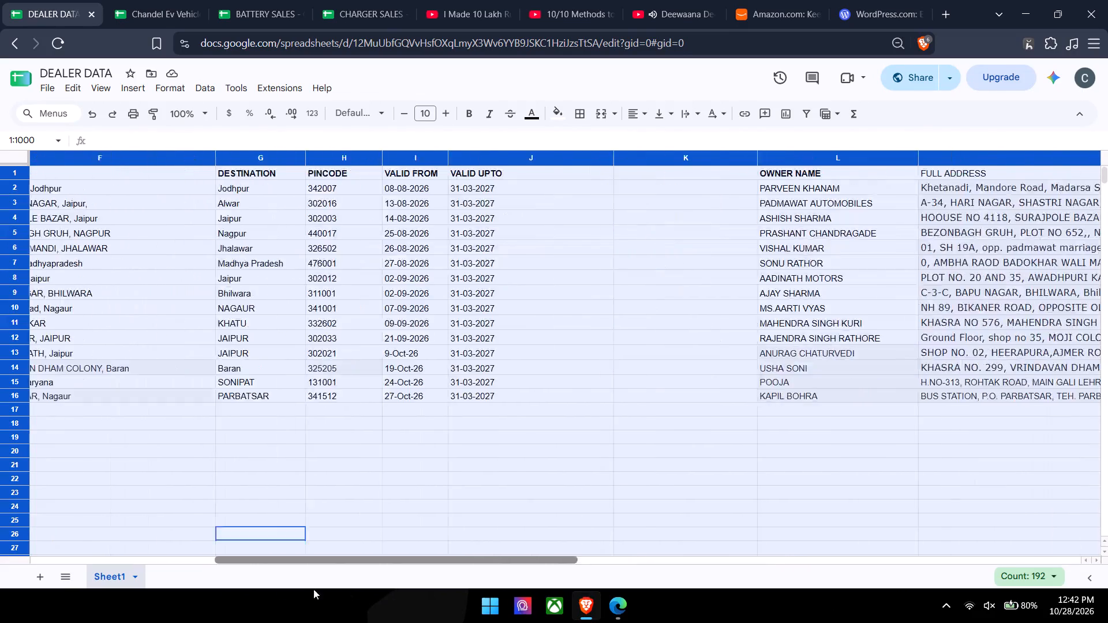
{"action": "left_click_drag", "start_coordinate": [313, 589], "coordinate": [111, 589]}
{"action": "left_click", "coordinate": [214, 482]}
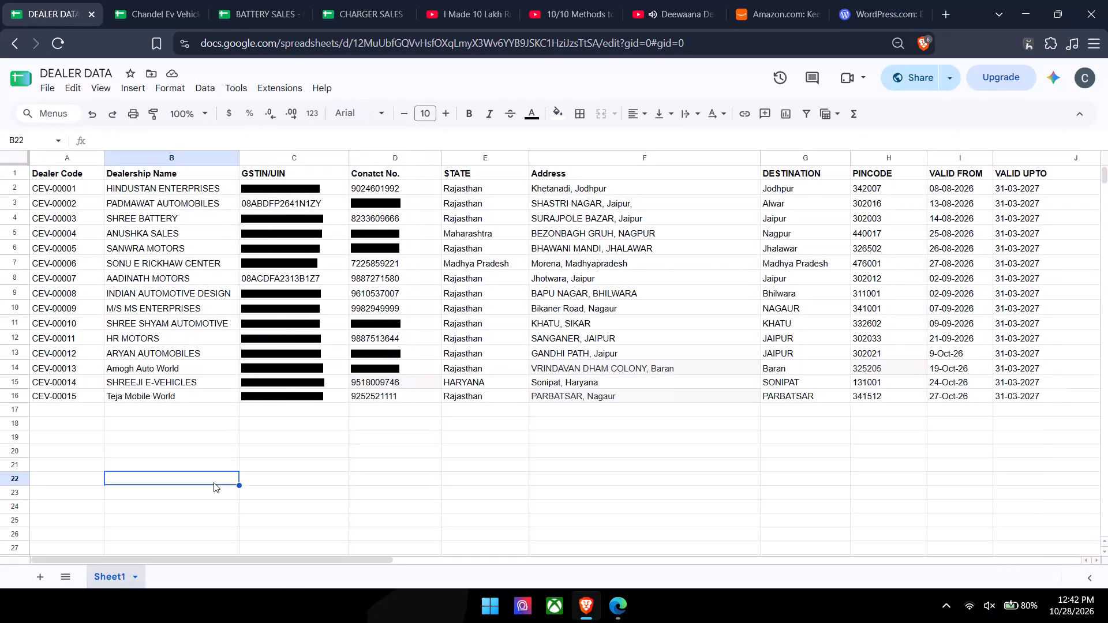
{"action": "scroll", "coordinate": [214, 482], "scroll_direction": "up", "scroll_amount": 5}
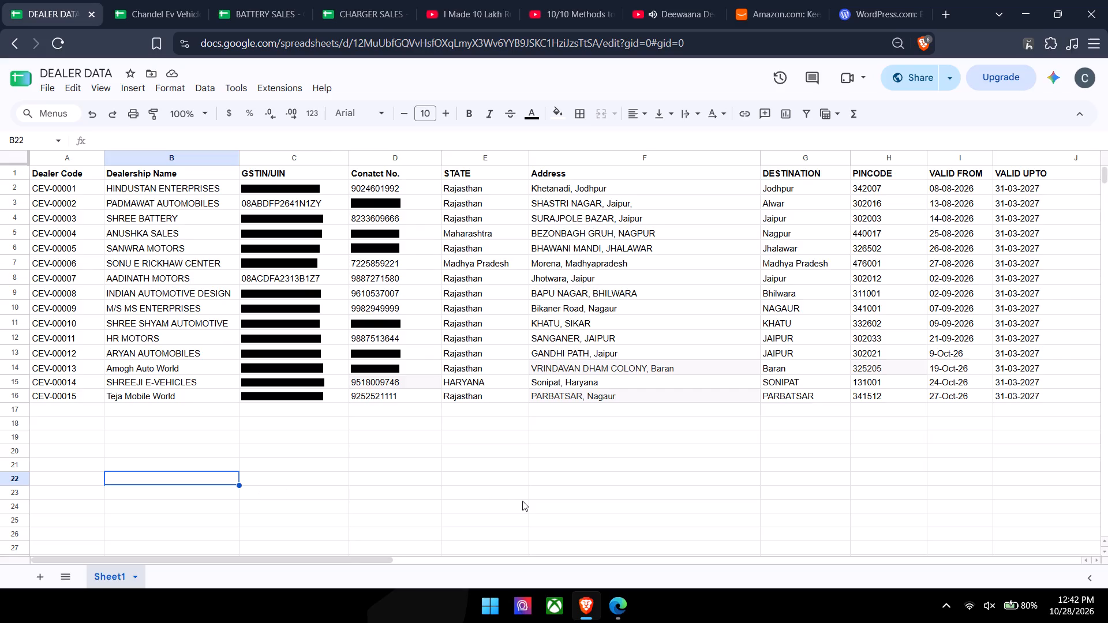
Set the fill colour of the entire sheet to white so all cells share one background.
{"action": "key", "text": "ctrl+a"}
{"action": "left_click", "coordinate": [551, 109]}
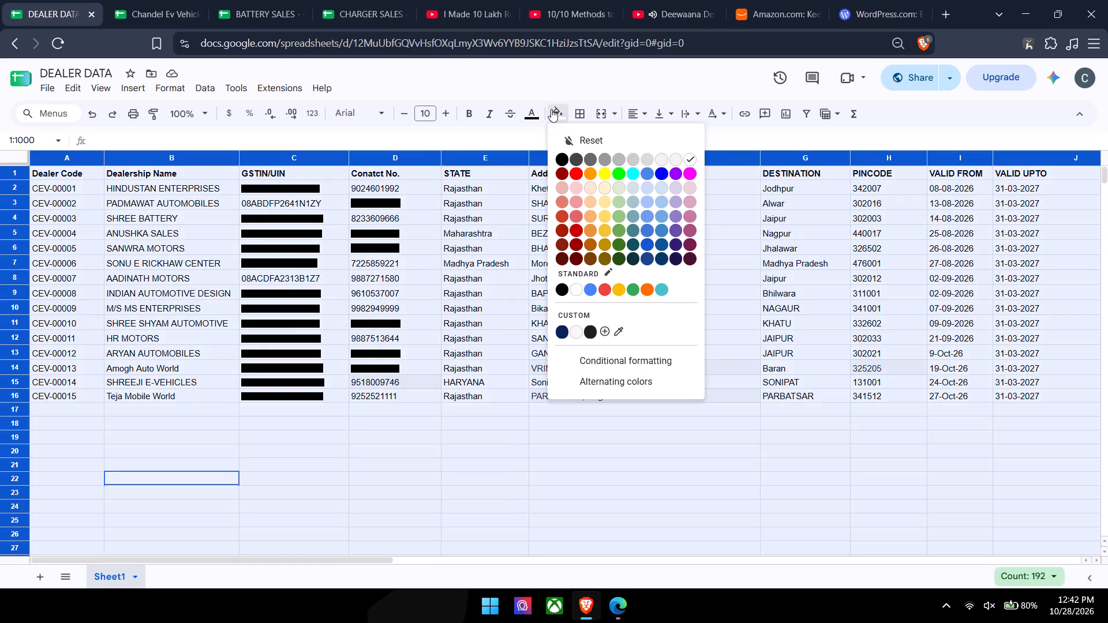
{"action": "left_click", "coordinate": [691, 159]}
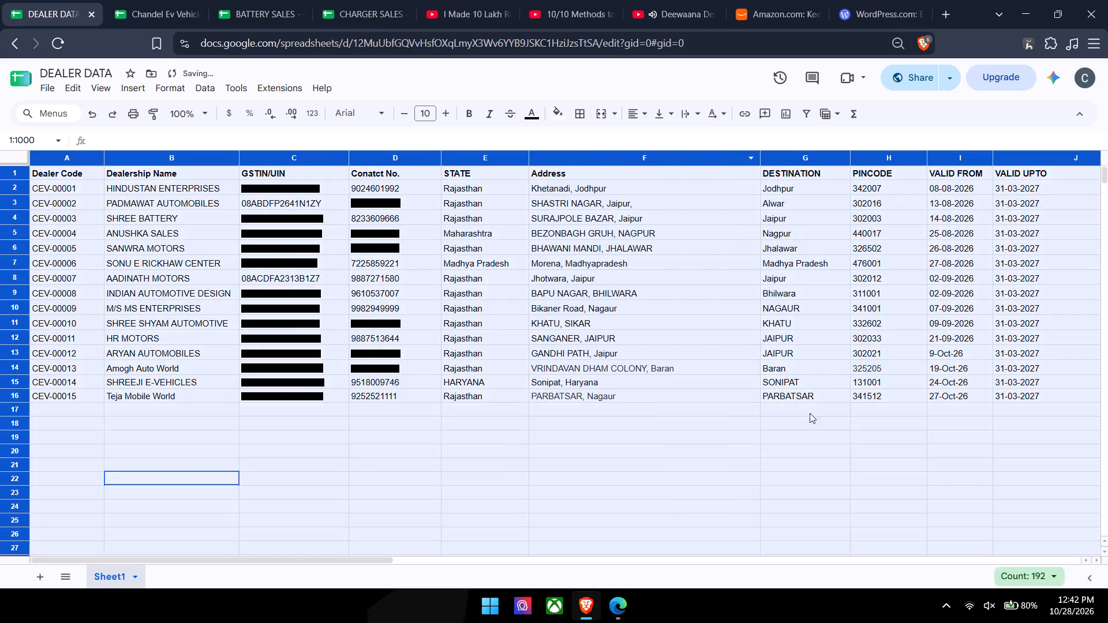
{"action": "left_click", "coordinate": [658, 485]}
{"action": "left_click_drag", "start_coordinate": [371, 559], "coordinate": [396, 561]}
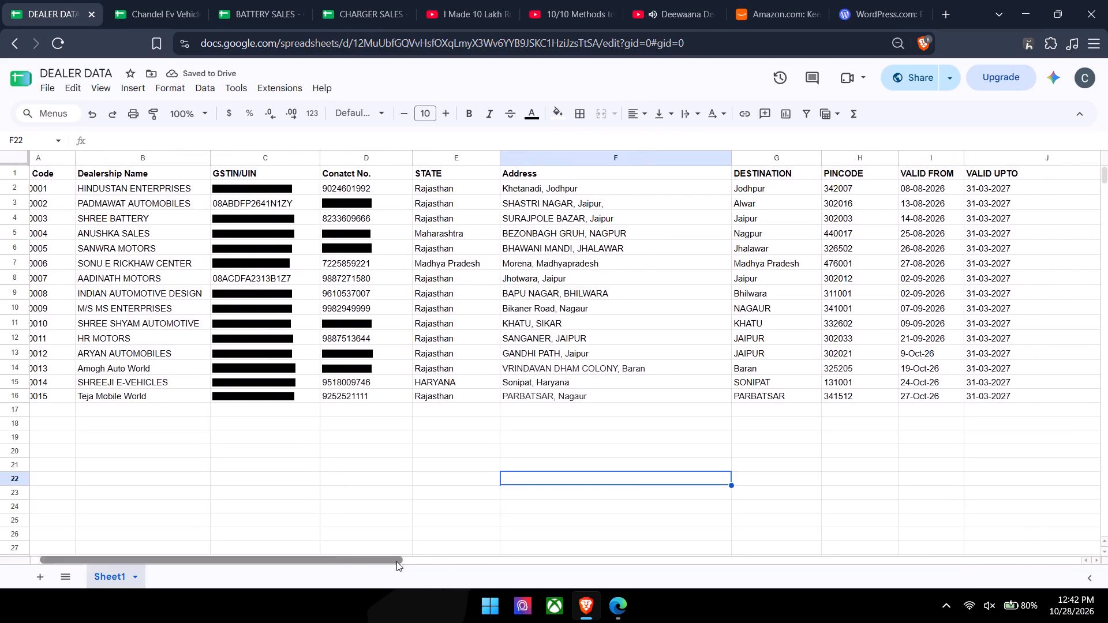
{"action": "left_click_drag", "start_coordinate": [396, 561], "coordinate": [306, 575]}
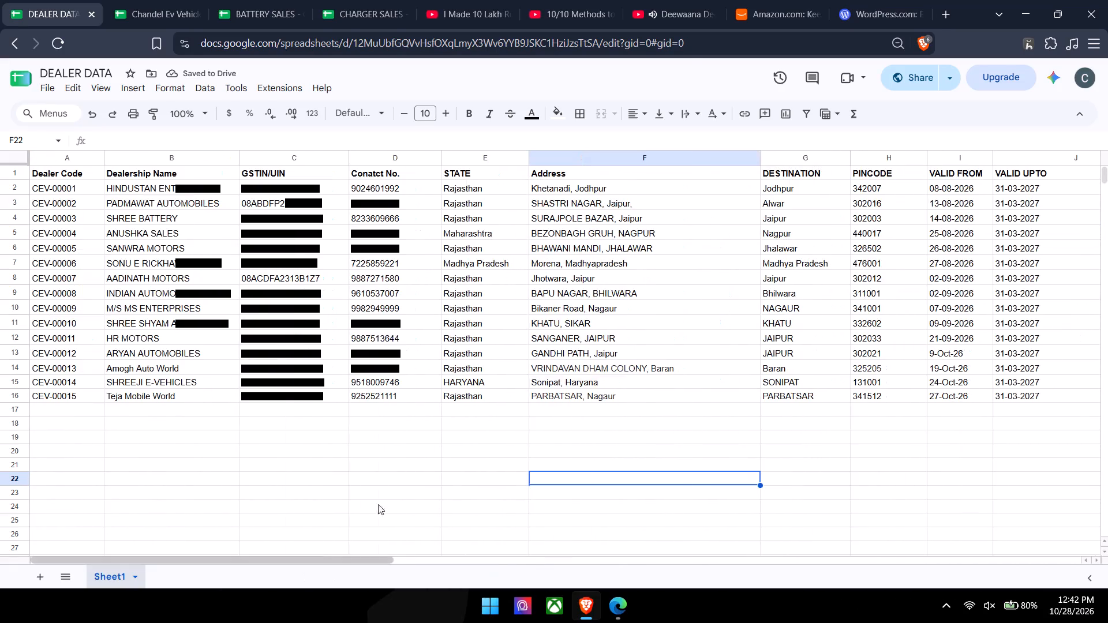
Switch to the Amazon page and open the shopping cart to view its items.
{"action": "left_click", "coordinate": [694, 0]}
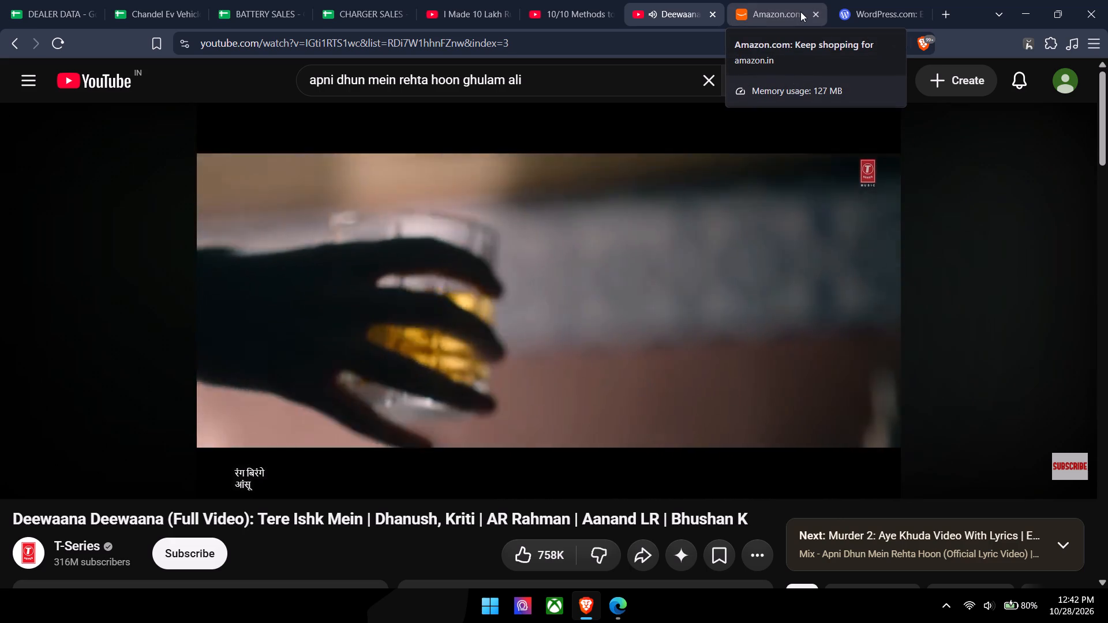
{"action": "left_click", "coordinate": [800, 12]}
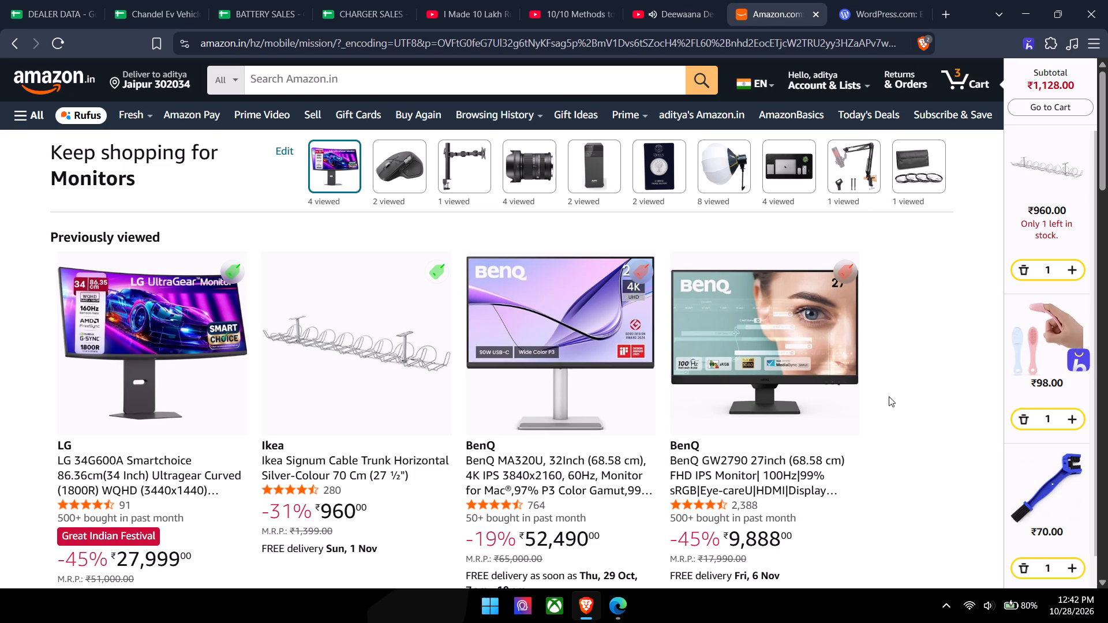
{"action": "scroll", "coordinate": [88, 162], "scroll_direction": "up", "scroll_amount": 4}
{"action": "left_click", "coordinate": [68, 83]}
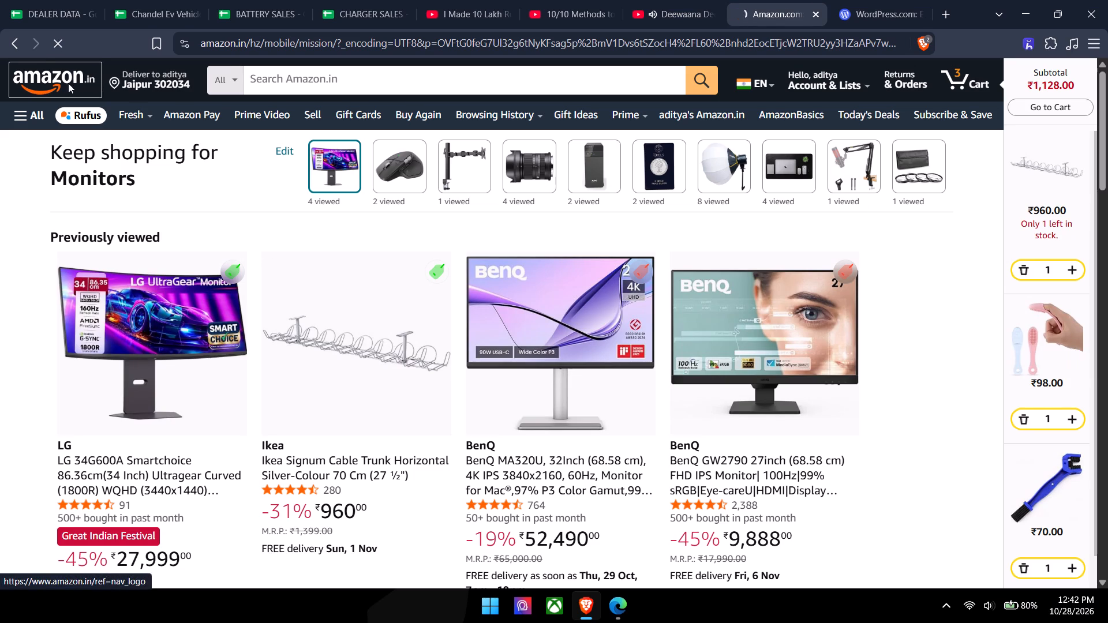
{"action": "left_click", "coordinate": [1059, 72]}
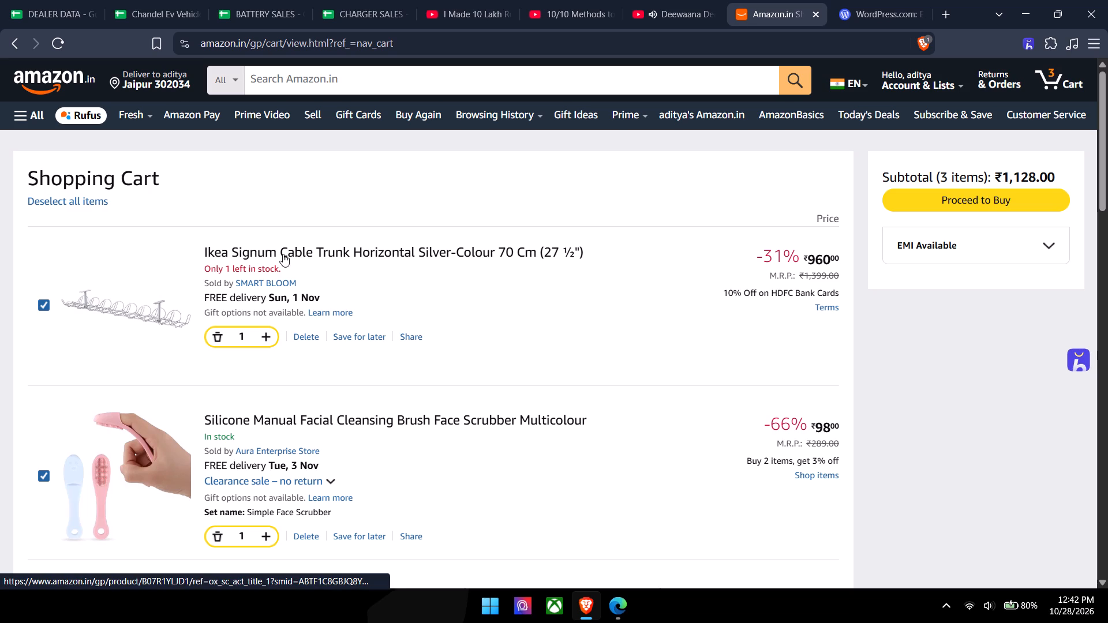
Look through the shopping cart items, the saved-for-later section and the recommendations inspired by browsing history.
{"action": "left_click_drag", "start_coordinate": [283, 254], "coordinate": [415, 254]}
{"action": "scroll", "coordinate": [355, 421], "scroll_direction": "down", "scroll_amount": 5}
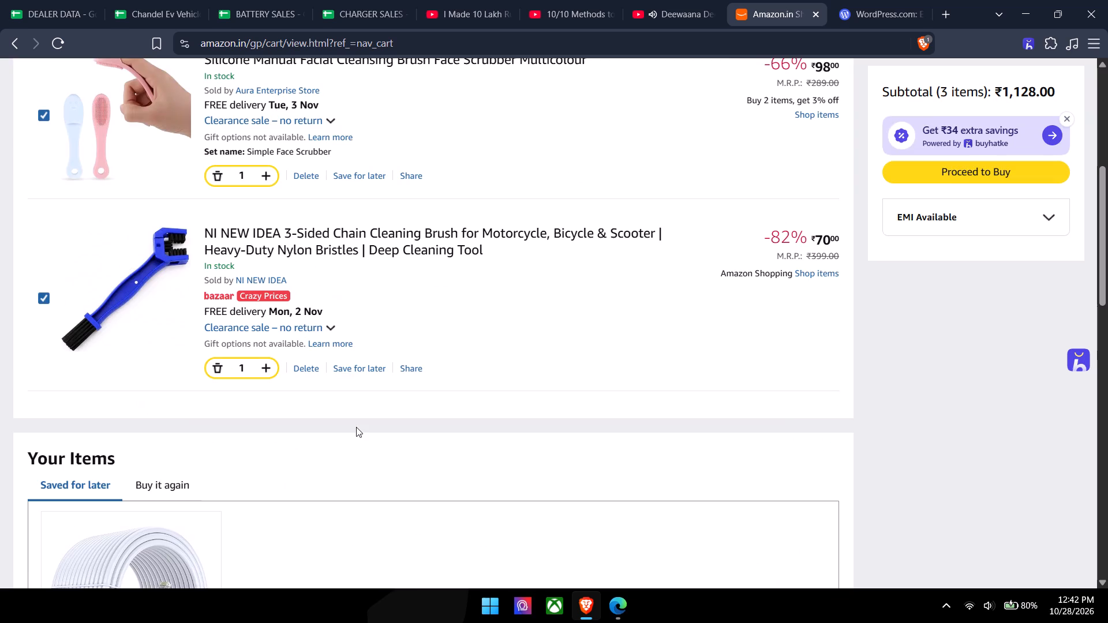
{"action": "scroll", "coordinate": [356, 427], "scroll_direction": "down", "scroll_amount": 18}
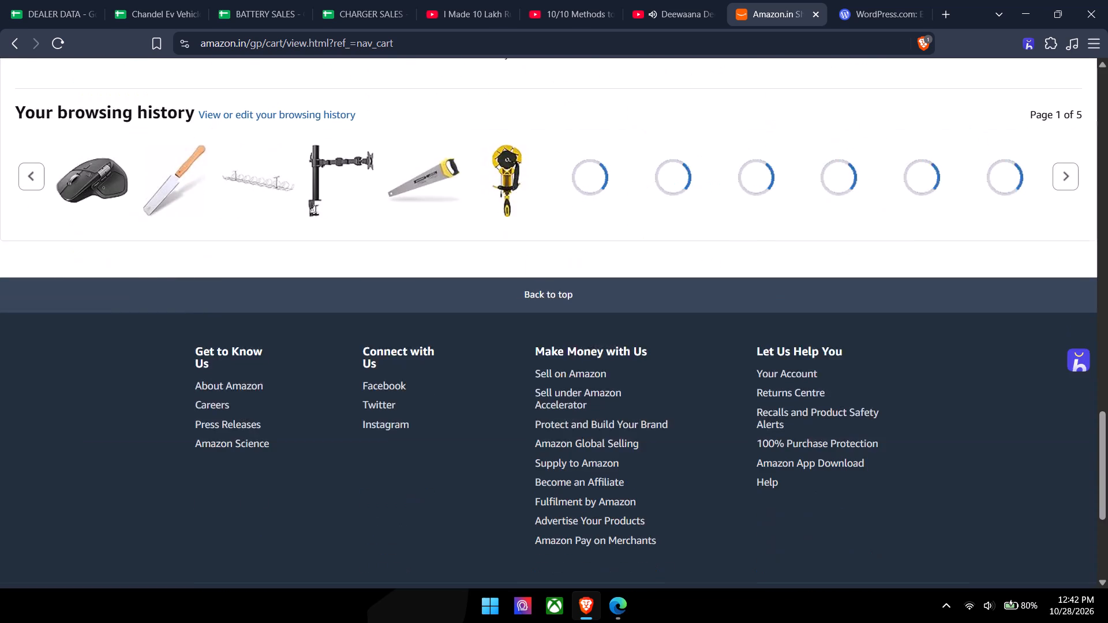
{"action": "scroll", "coordinate": [359, 414], "scroll_direction": "up", "scroll_amount": 6}
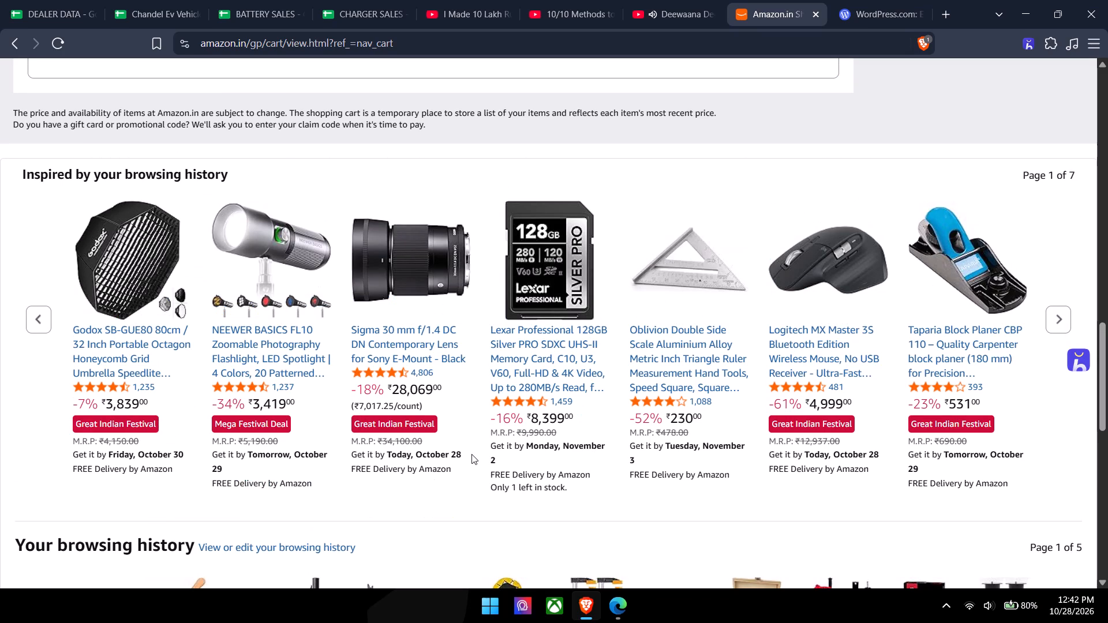
{"action": "scroll", "coordinate": [473, 453], "scroll_direction": "down", "scroll_amount": 2}
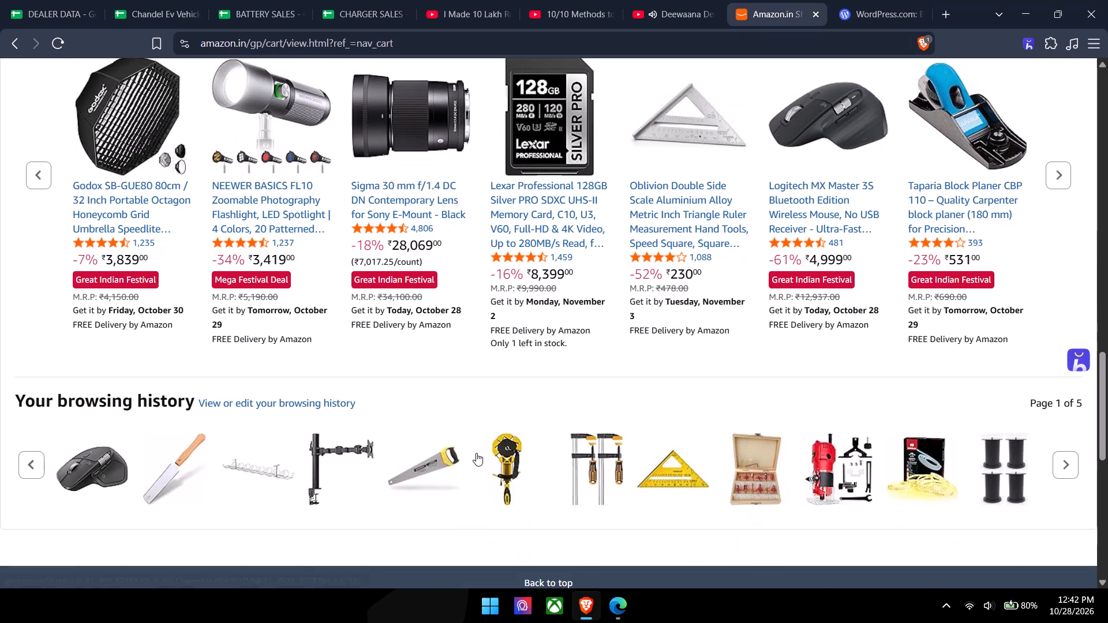
{"action": "scroll", "coordinate": [476, 453], "scroll_direction": "down", "scroll_amount": 5}
{"action": "scroll", "coordinate": [597, 434], "scroll_direction": "up", "scroll_amount": 20}
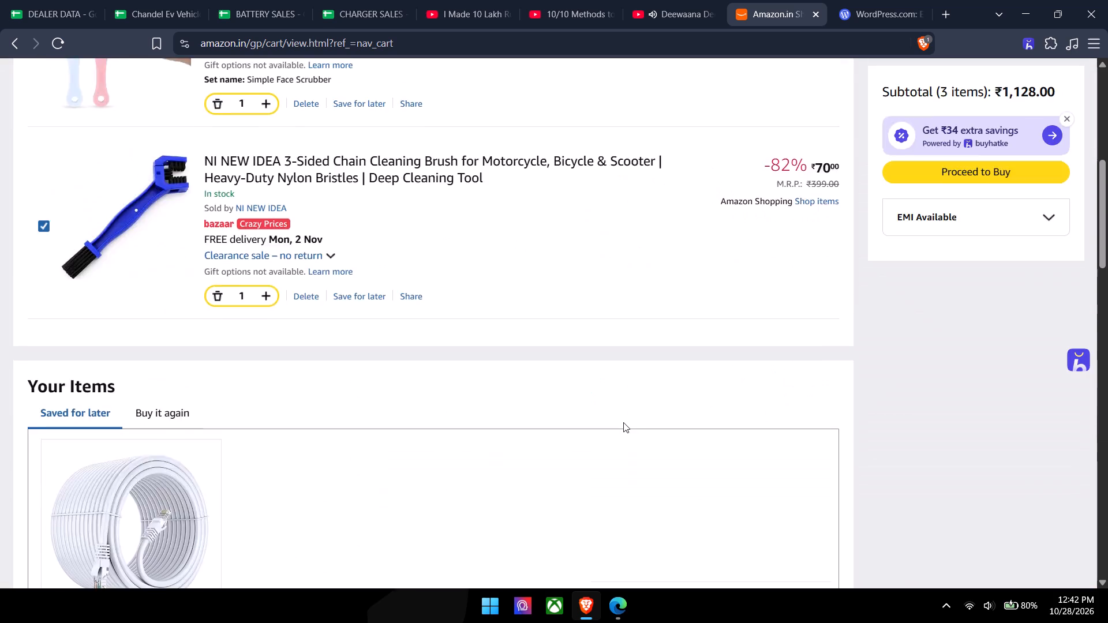
{"action": "scroll", "coordinate": [623, 422], "scroll_direction": "up", "scroll_amount": 12}
Open the Amazon home page and look over its festival deals.
{"action": "left_click", "coordinate": [66, 87]}
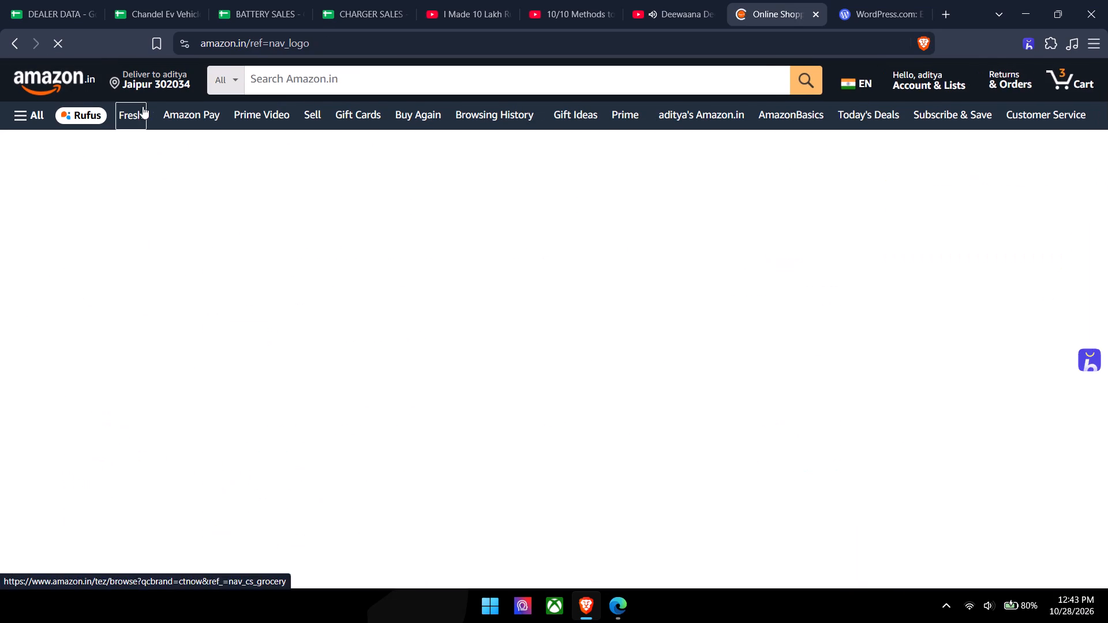
{"action": "scroll", "coordinate": [495, 396], "scroll_direction": "down", "scroll_amount": 5}
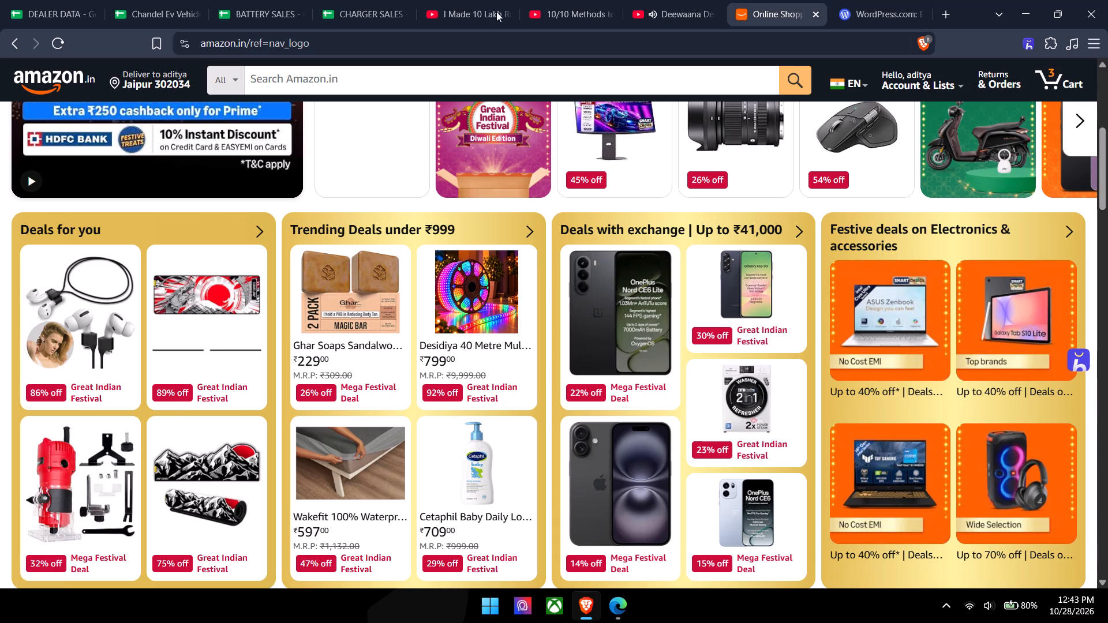
Resume the YouTube video "10/10 Methods to Upgrade Your Instagram Profile 10x Attractiveness", pause the Deewaana song video, and return to the first video.
{"action": "left_click", "coordinate": [567, 0]}
{"action": "left_click", "coordinate": [554, 370]}
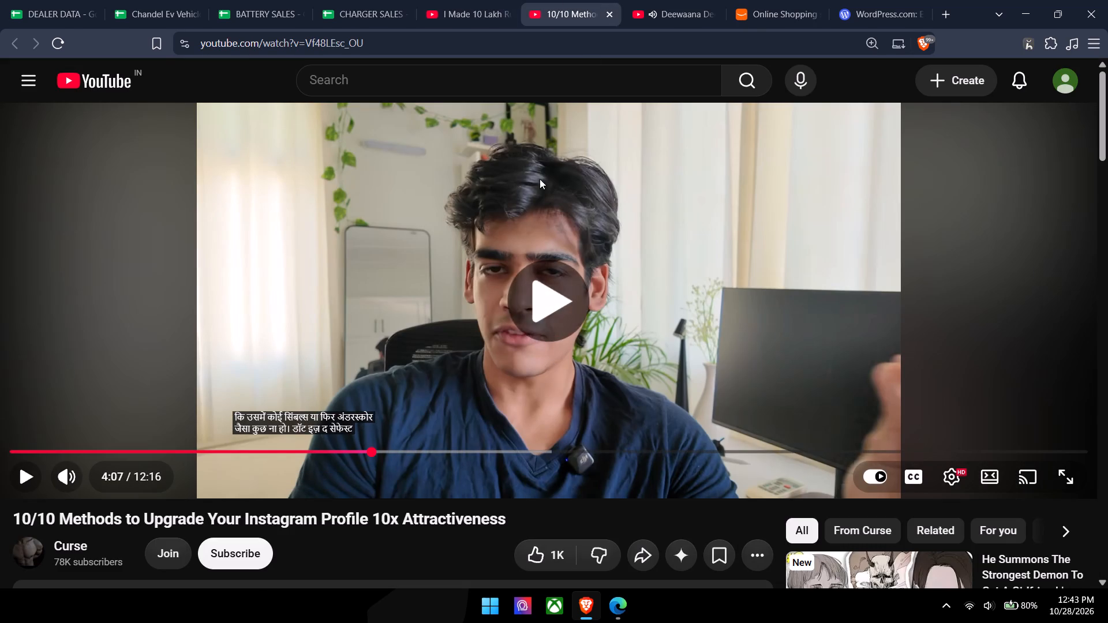
{"action": "left_click", "coordinate": [687, 0]}
{"action": "left_click", "coordinate": [594, 257]}
{"action": "left_click", "coordinate": [583, 0]}
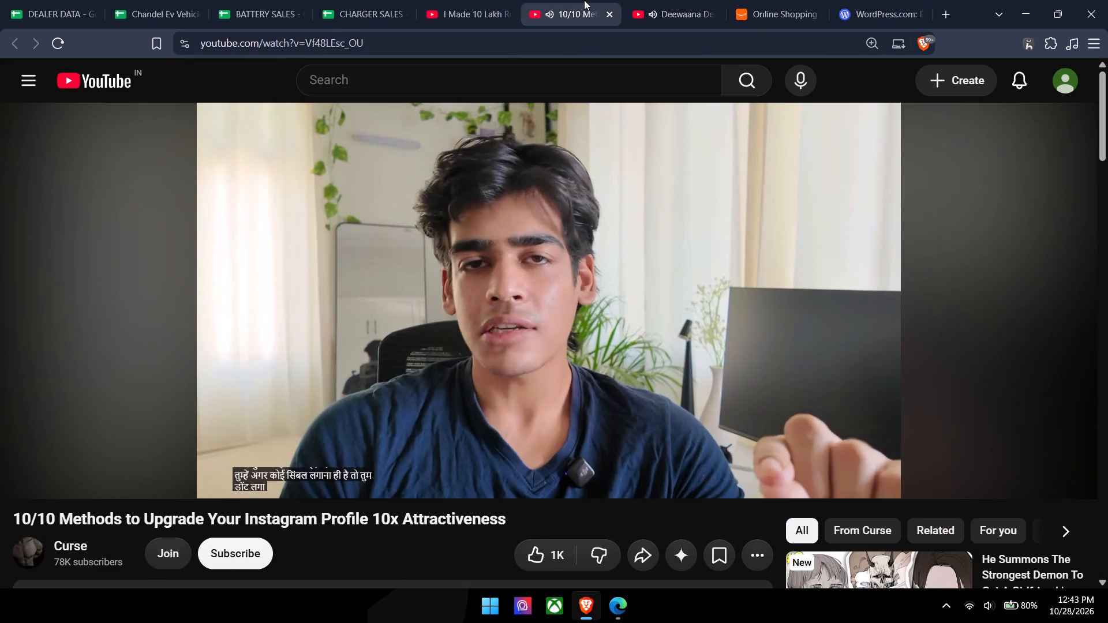